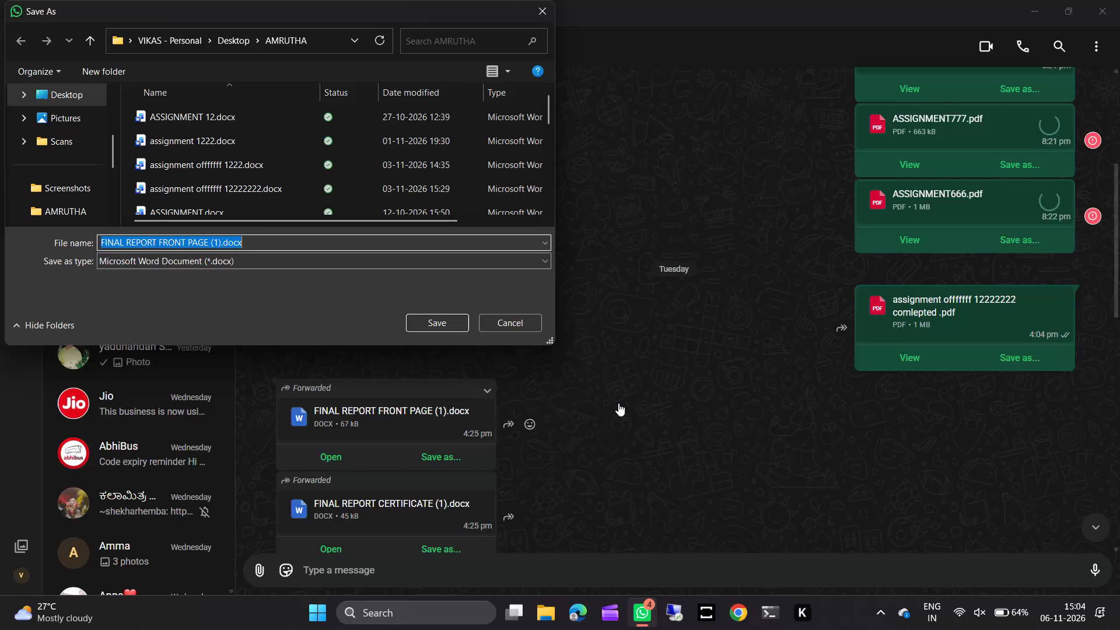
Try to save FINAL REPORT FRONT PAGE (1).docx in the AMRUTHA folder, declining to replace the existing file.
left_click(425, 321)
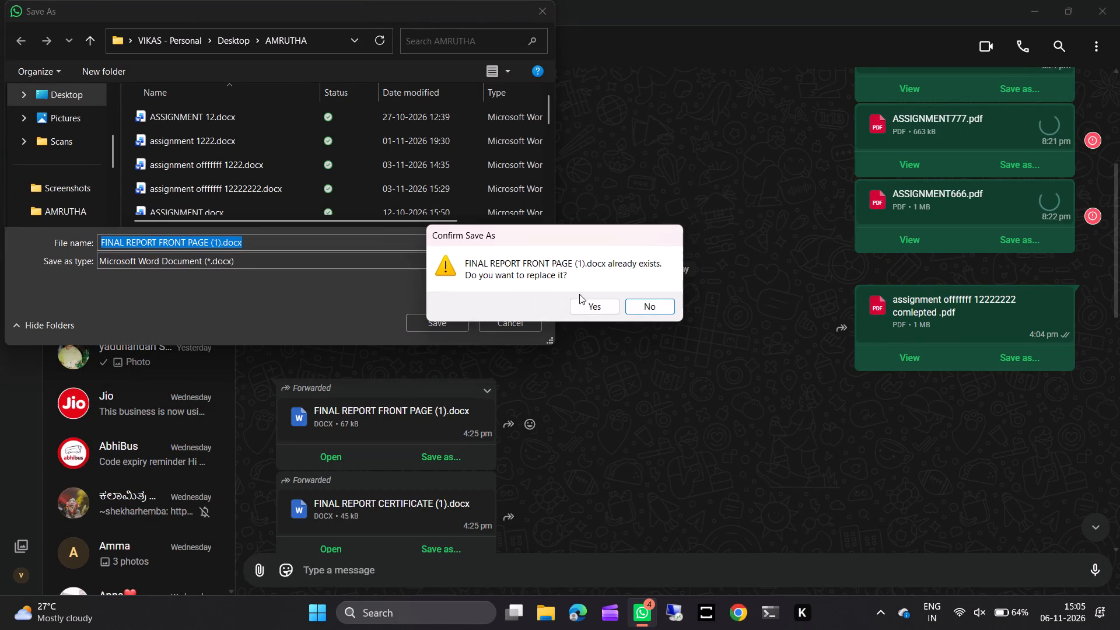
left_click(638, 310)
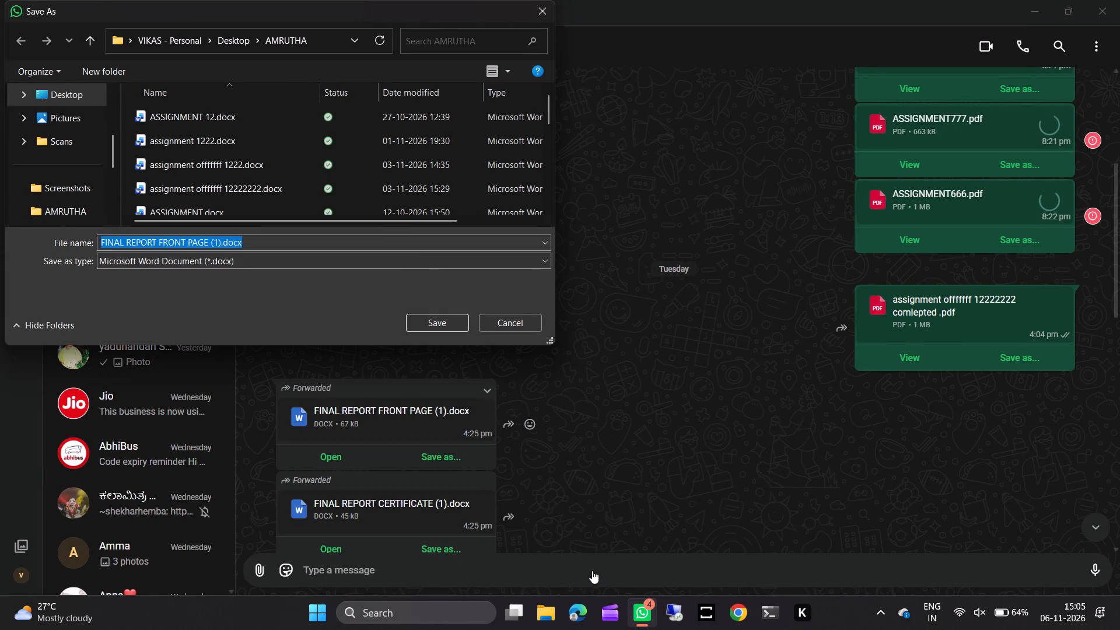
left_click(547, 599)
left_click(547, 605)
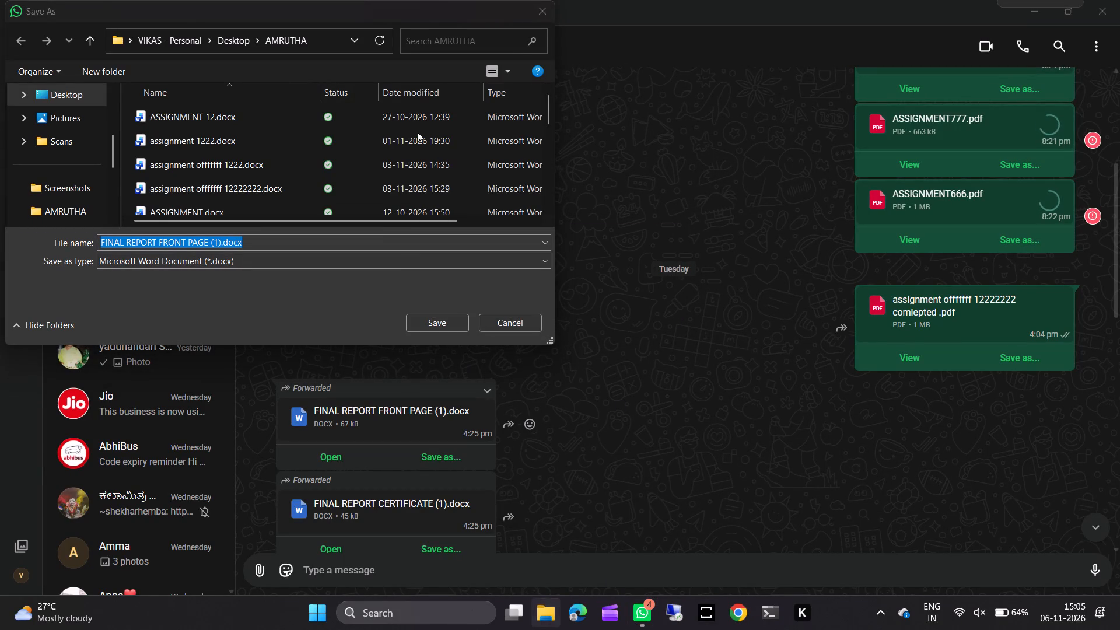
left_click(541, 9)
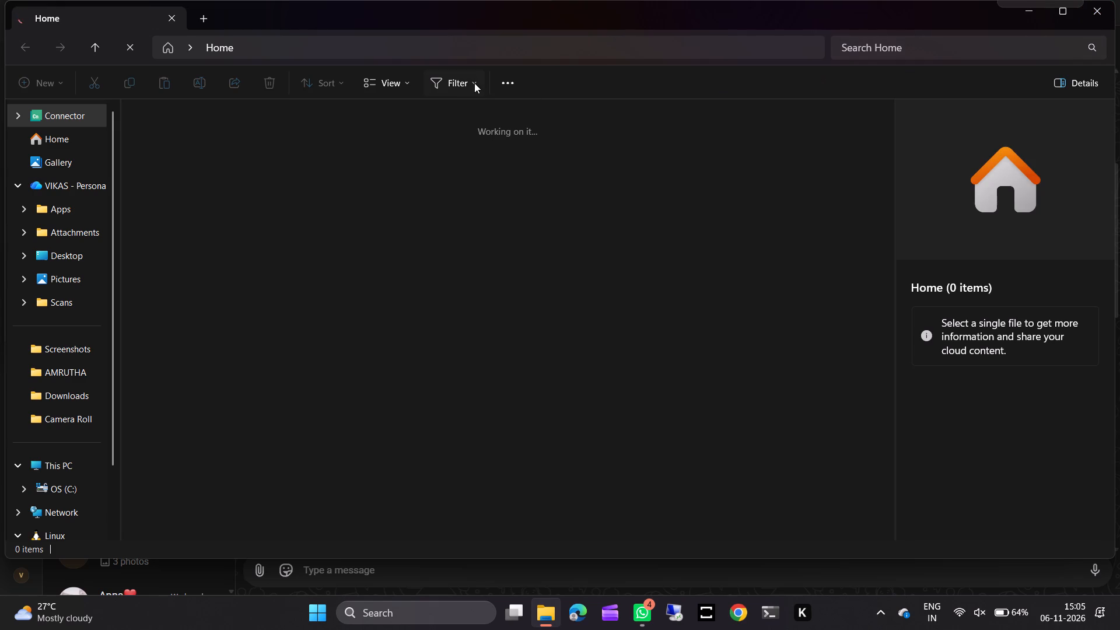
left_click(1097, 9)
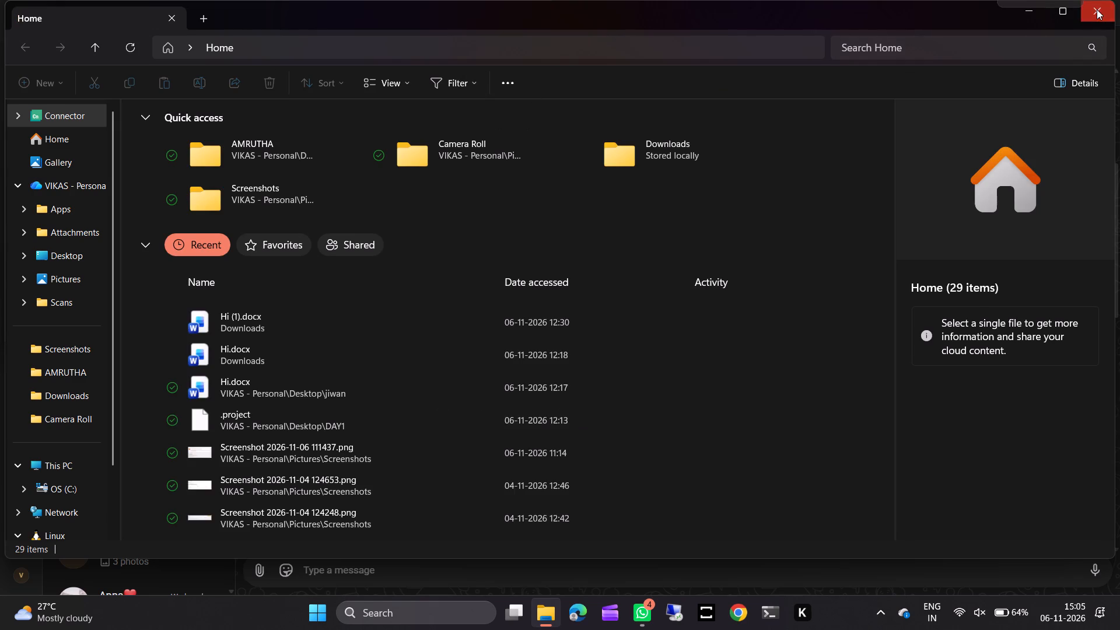
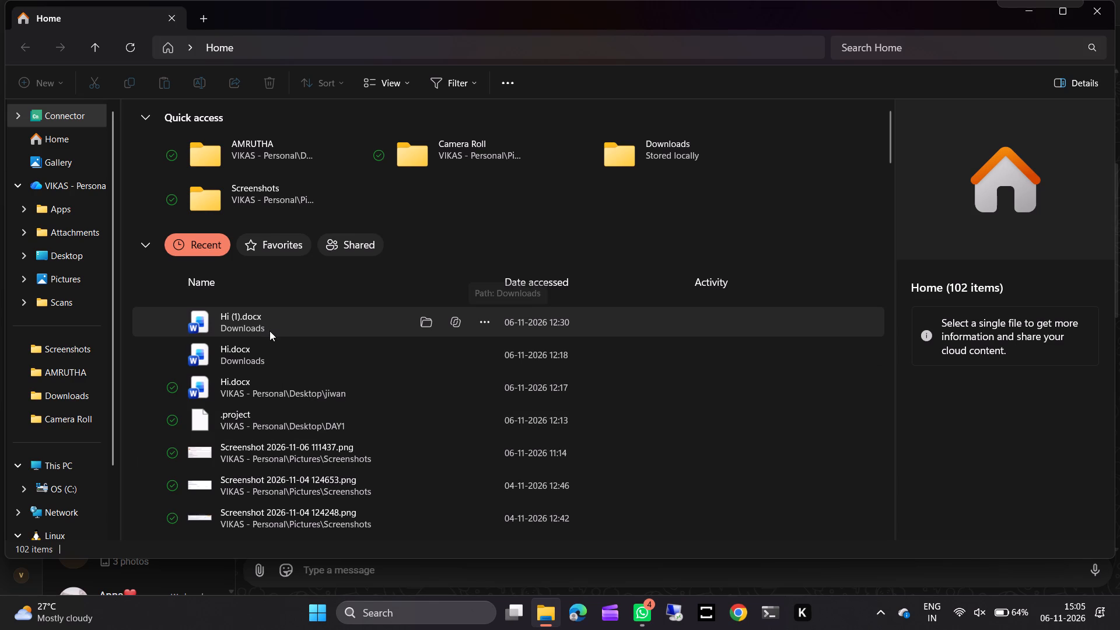
Open FINAL REPORT FRONT PAGE (1).docx from the AMRUTHA folder in Word.
scroll(269, 331, "down", 1)
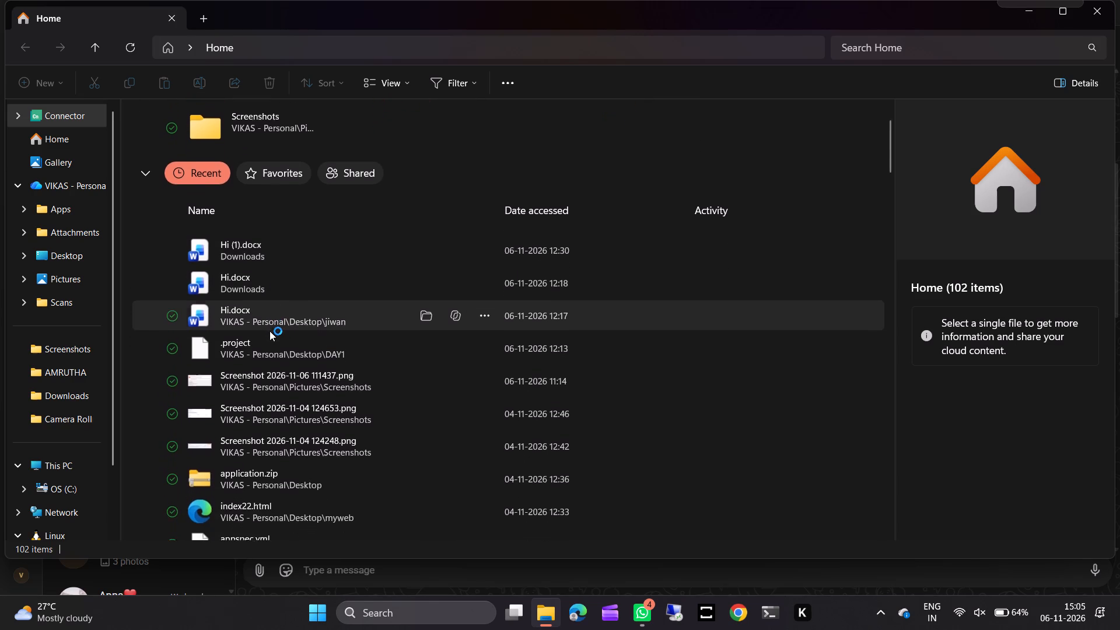
scroll(269, 331, "down", 1)
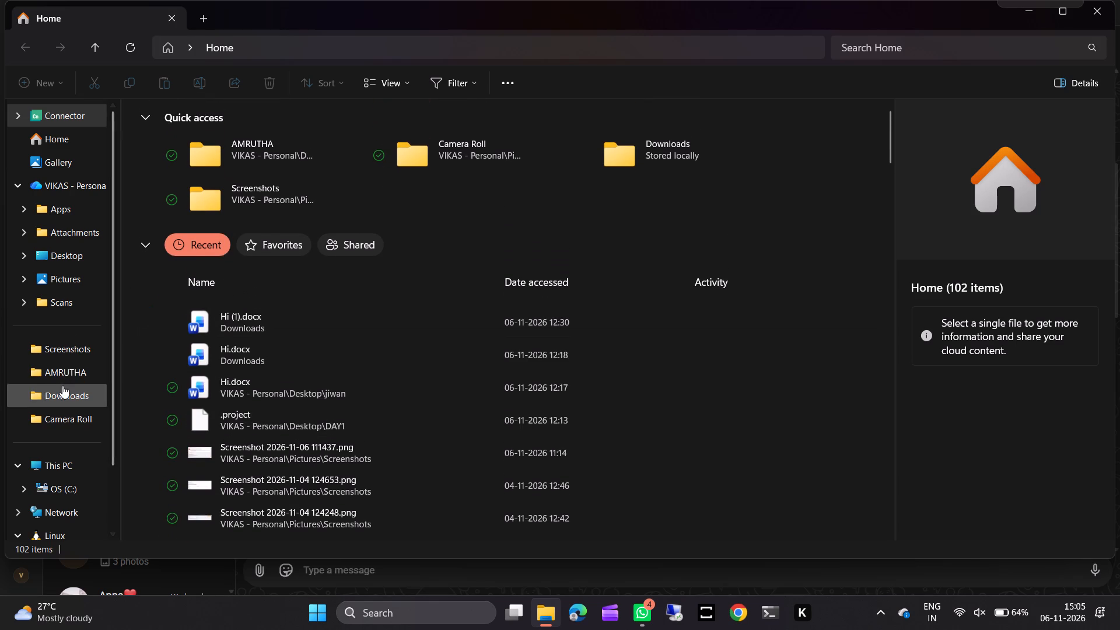
double_click(66, 386)
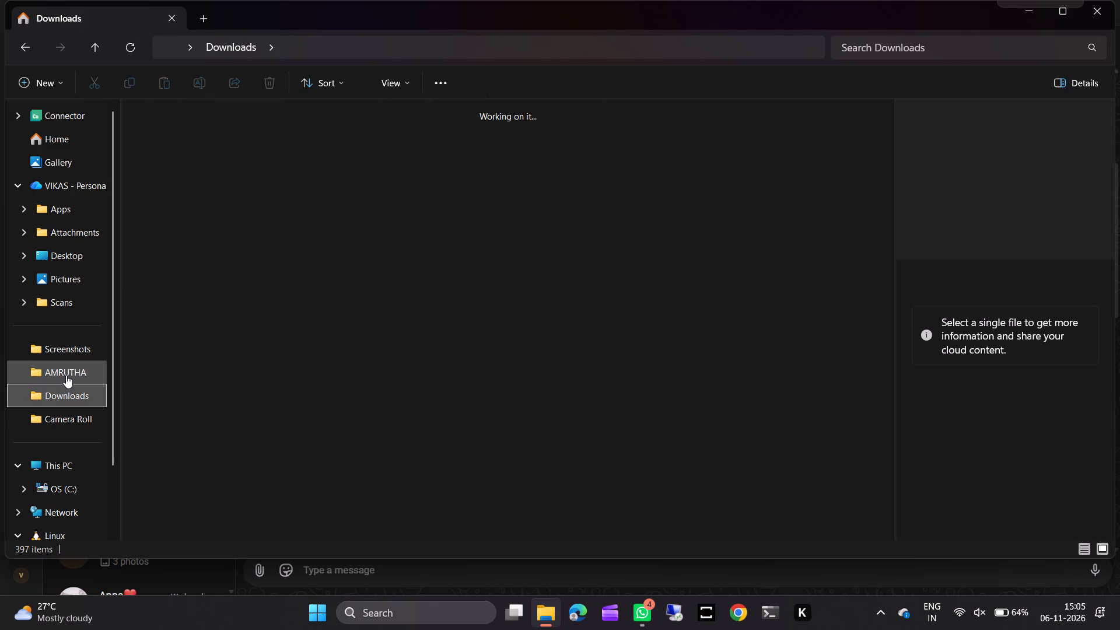
double_click(66, 372)
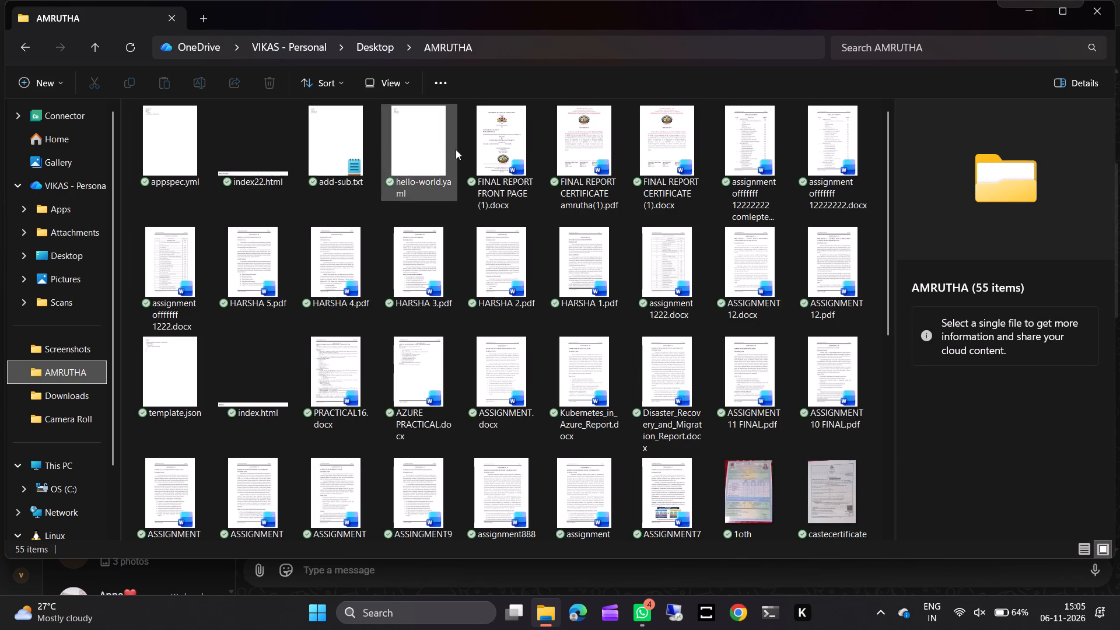
right_click(499, 149)
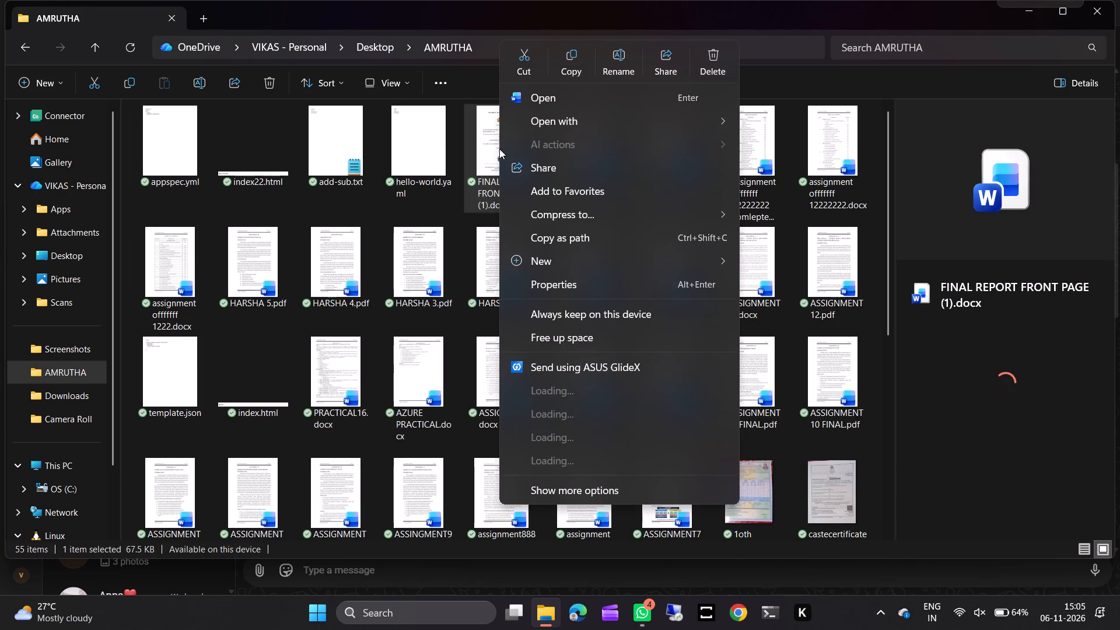
left_click(547, 94)
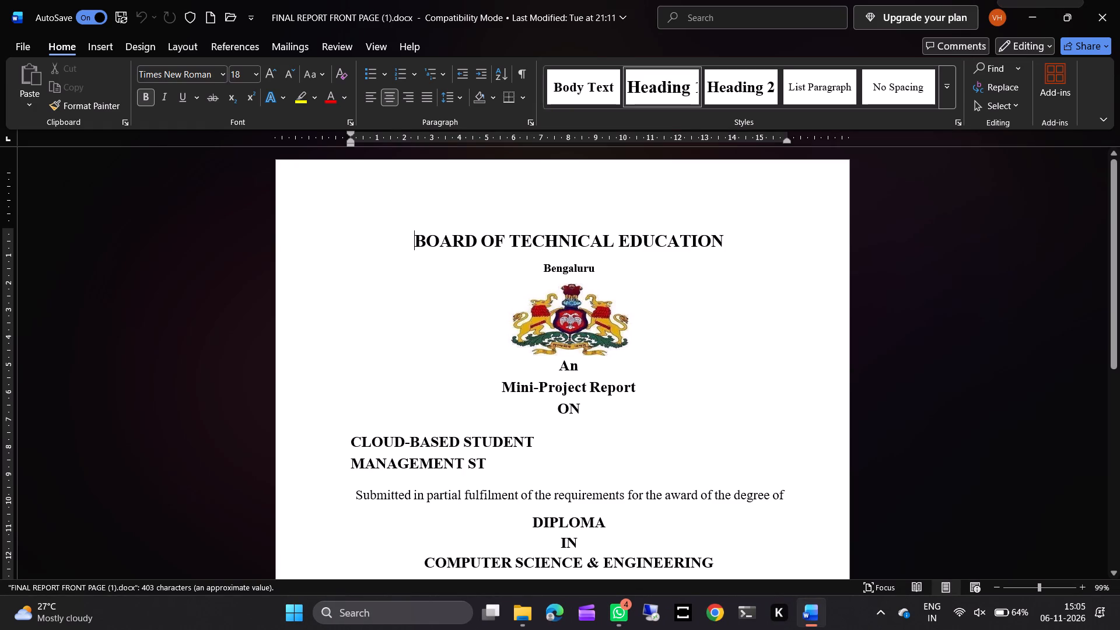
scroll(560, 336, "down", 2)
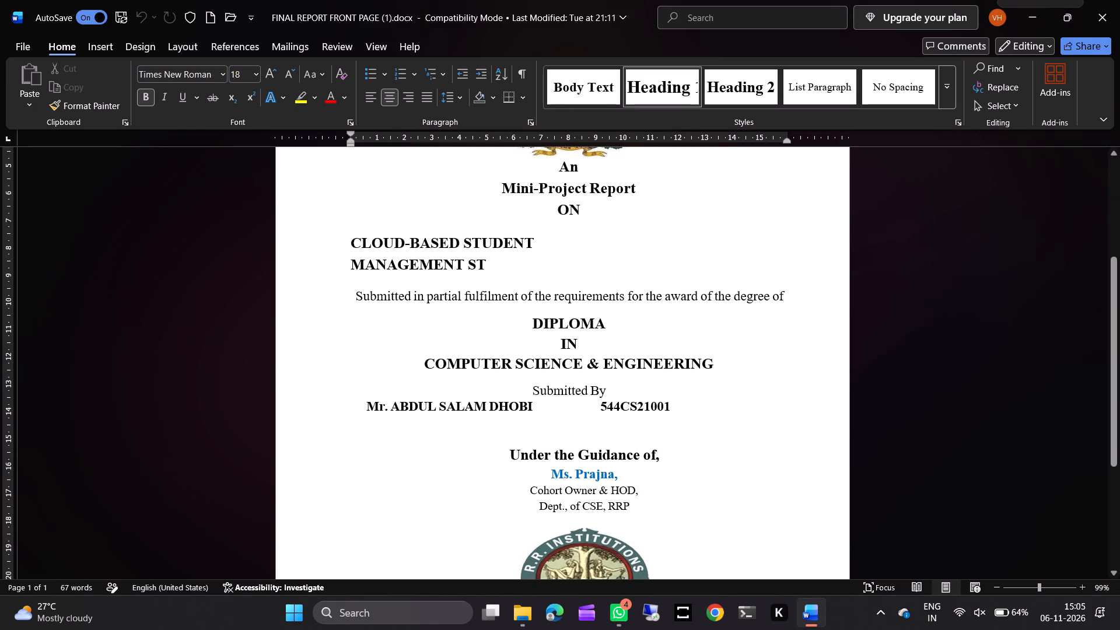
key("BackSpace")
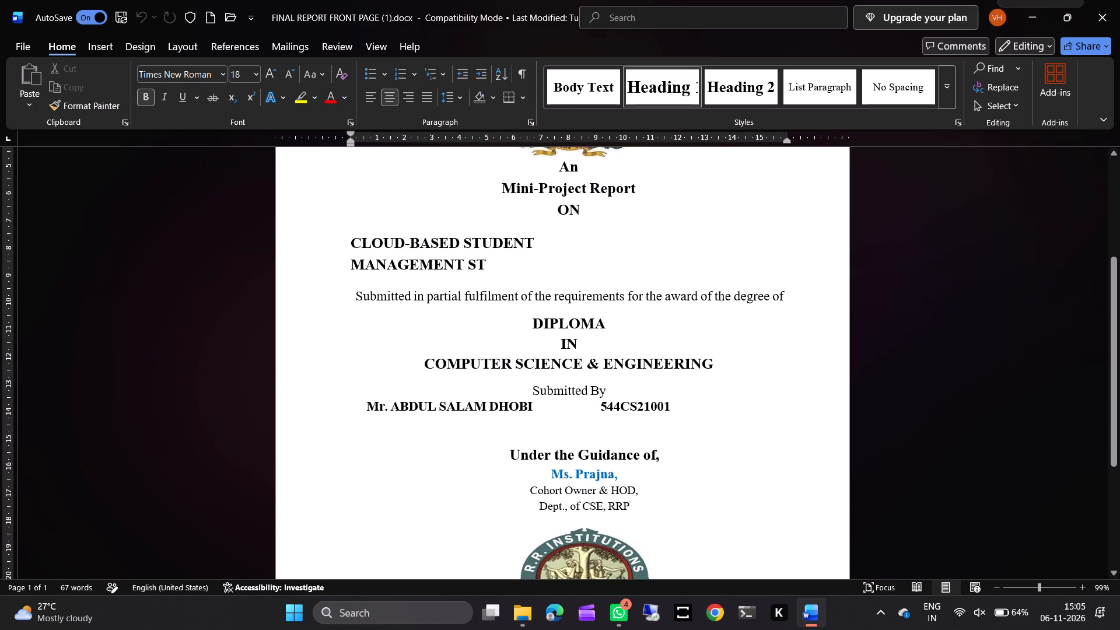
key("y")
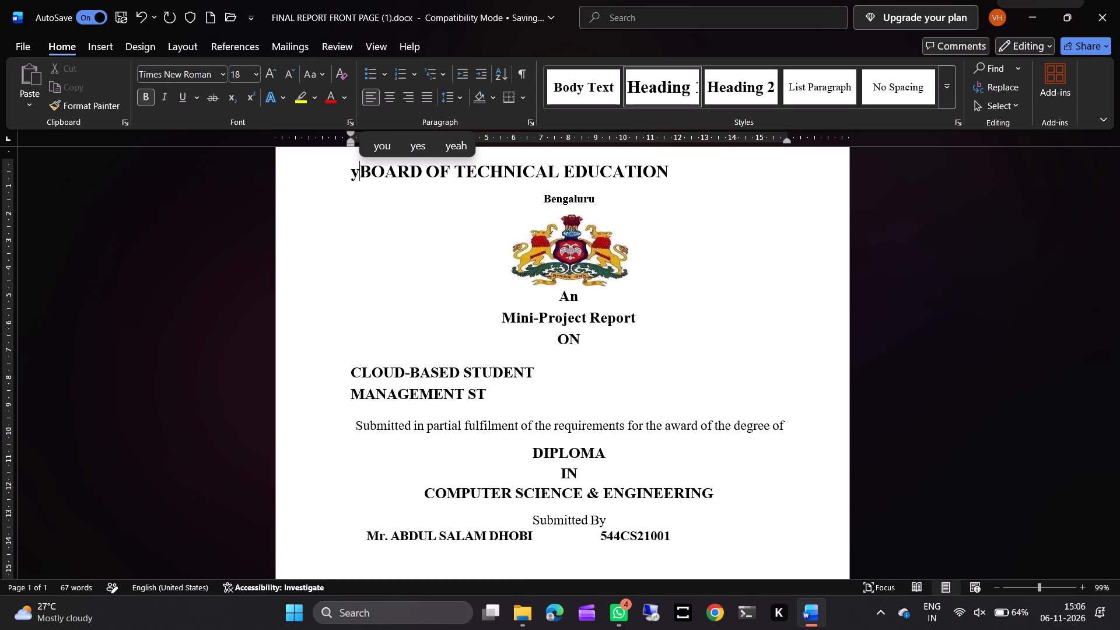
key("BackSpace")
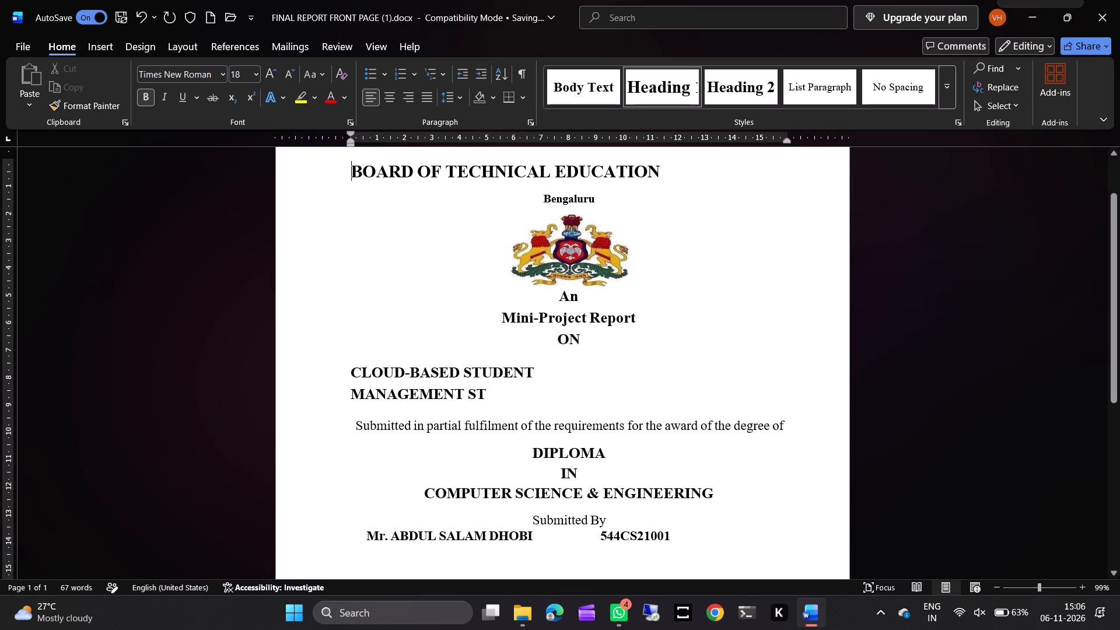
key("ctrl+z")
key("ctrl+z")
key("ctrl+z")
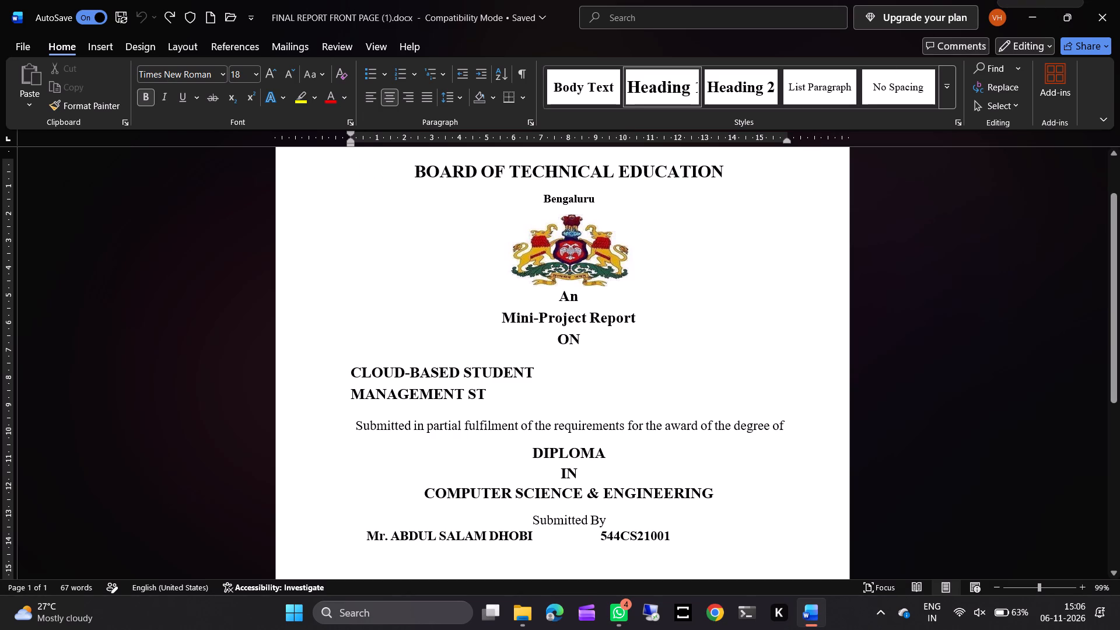
Complete the unfinished word ST in the project title so its second line reads MANAGEMENT STUDENT, followed by a space.
left_click(482, 399)
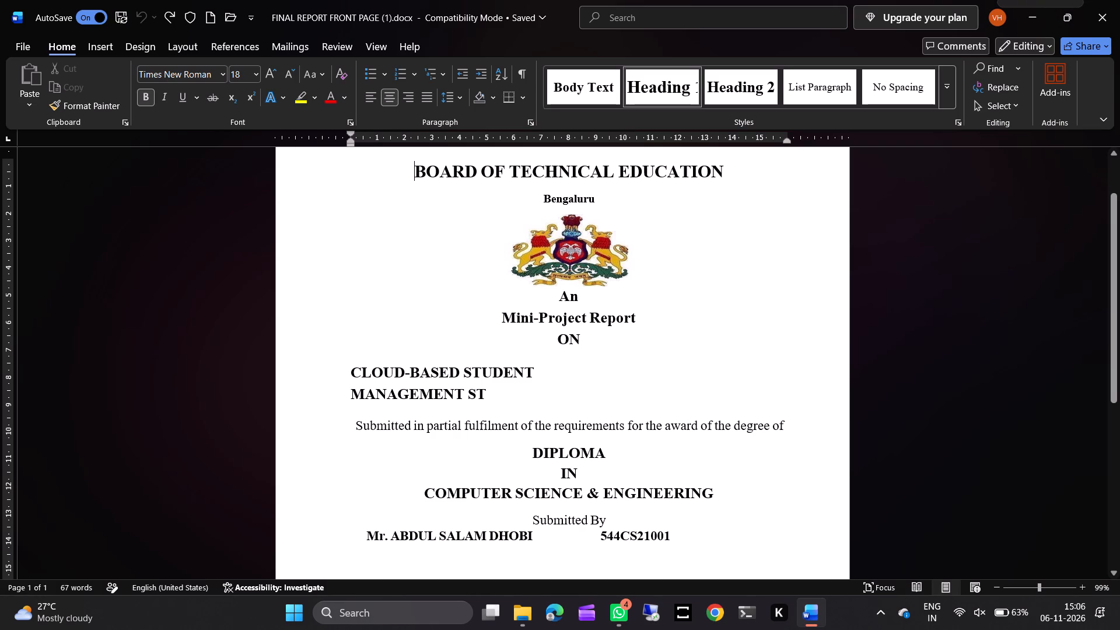
key("u")
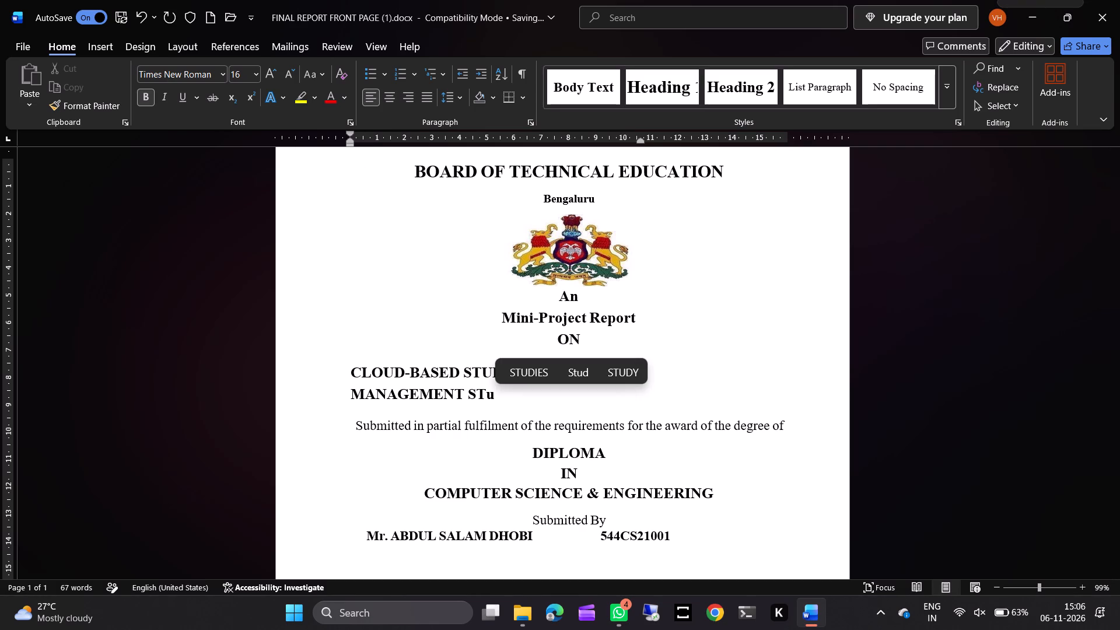
key("BackSpace")
key("u")
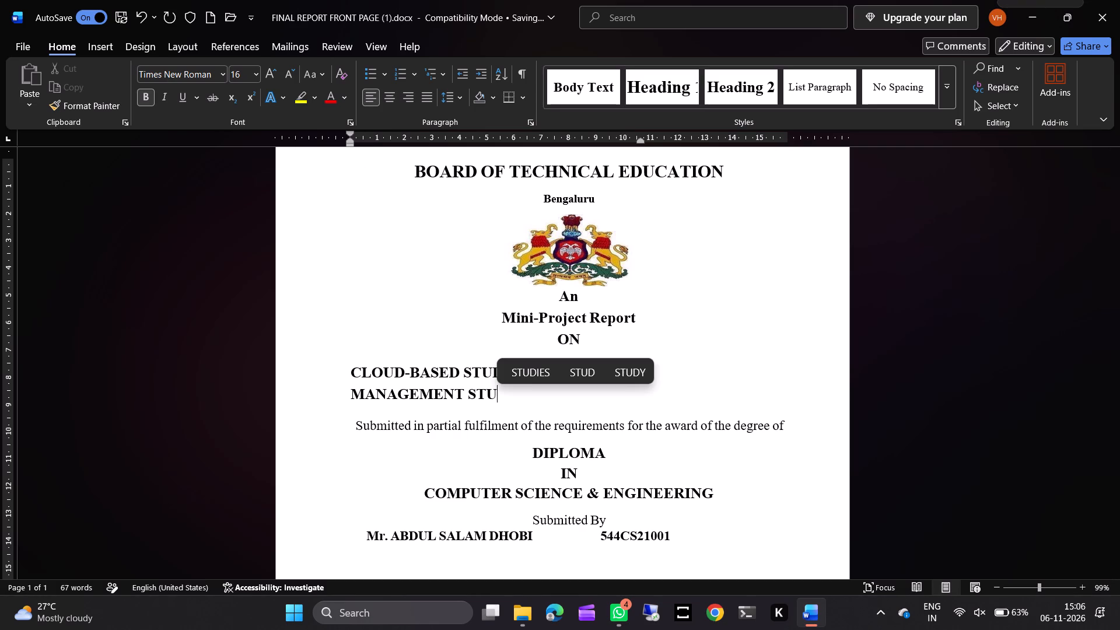
type("DENT MA")
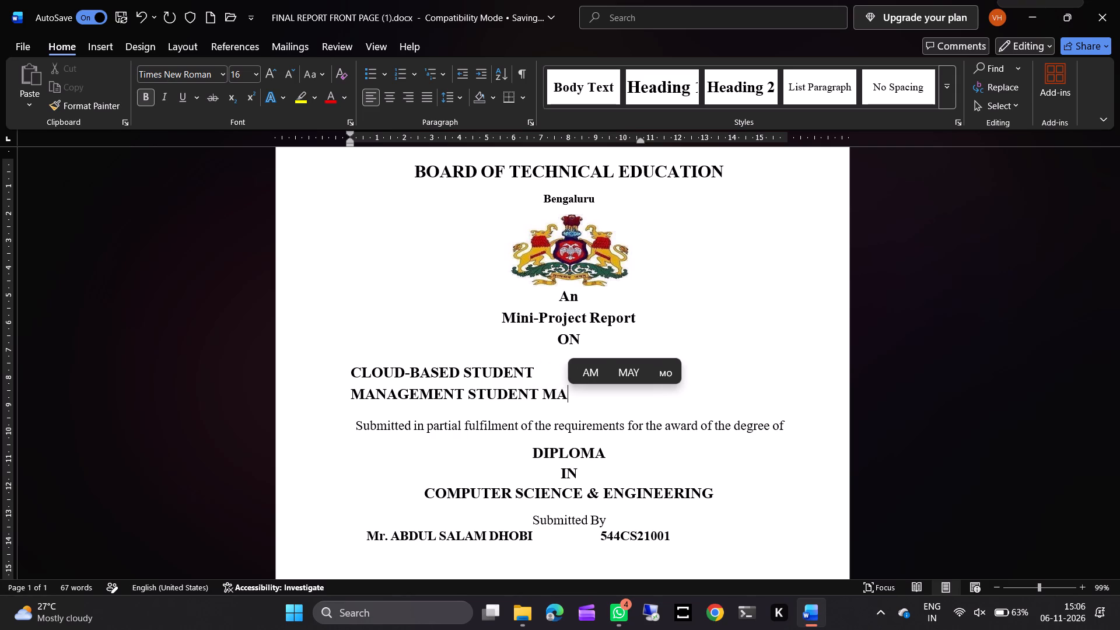
type("NAGEM")
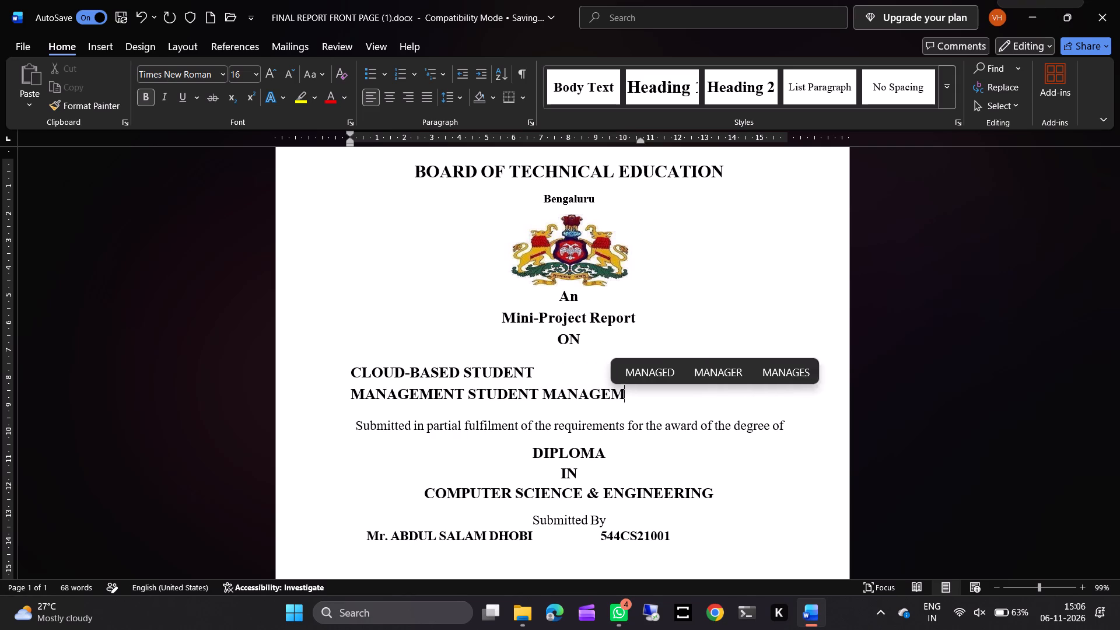
type("ENT")
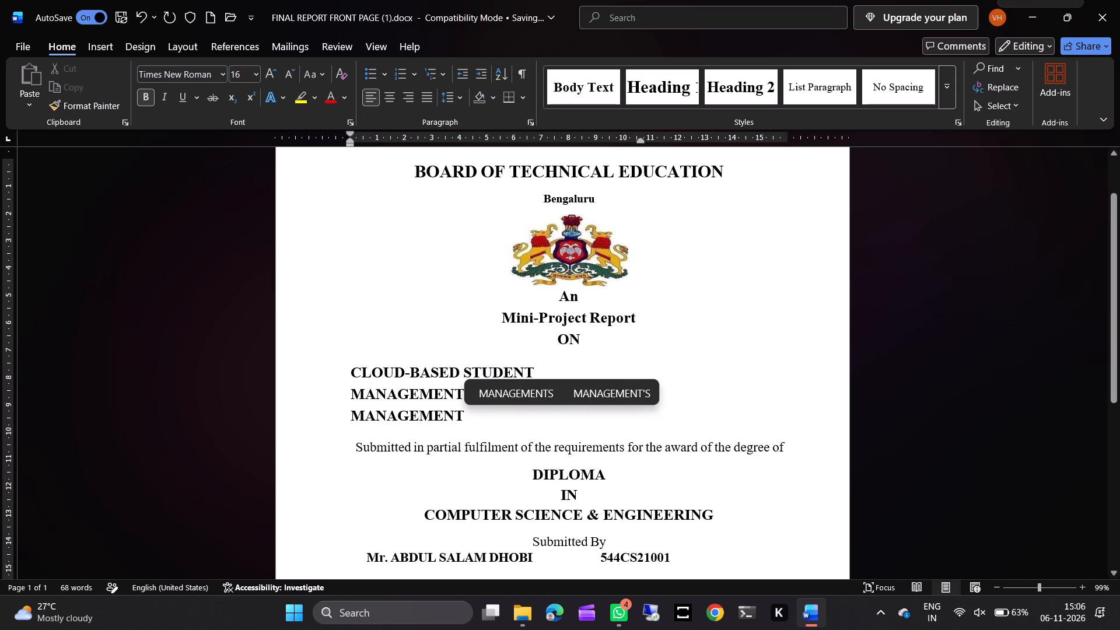
key("BackSpace")
key("BackSpace")
key("BackSpace")
key("BackSpace")
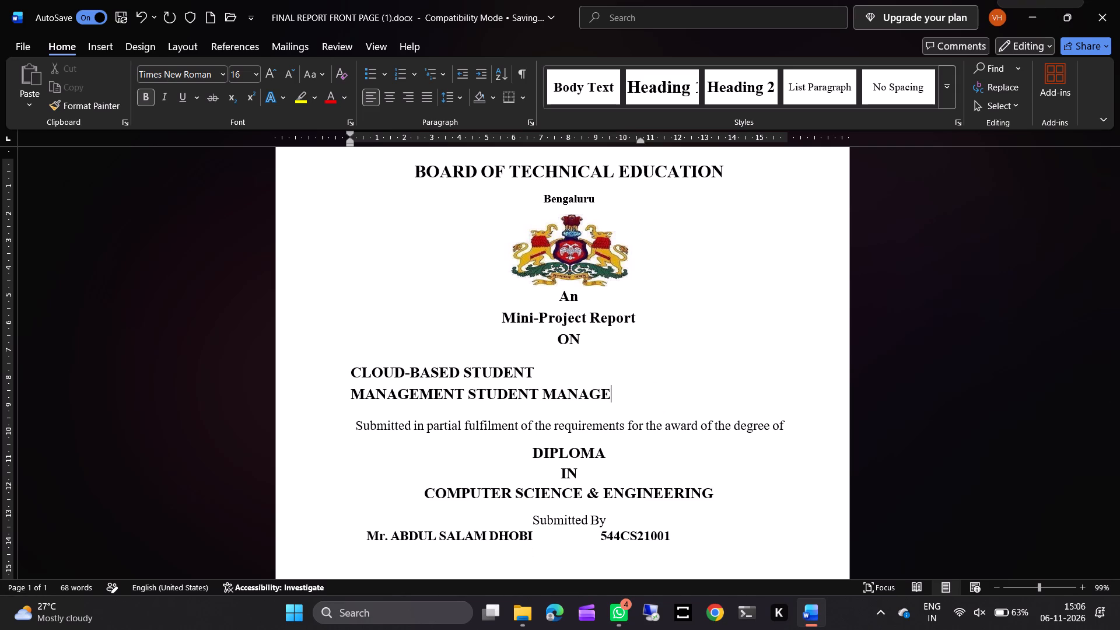
key("BackSpace")
key("BackSpace")
key("BackSpace")
key("BackSpace")
key("BackSpace")
key("BackSpace")
key("BackSpace")
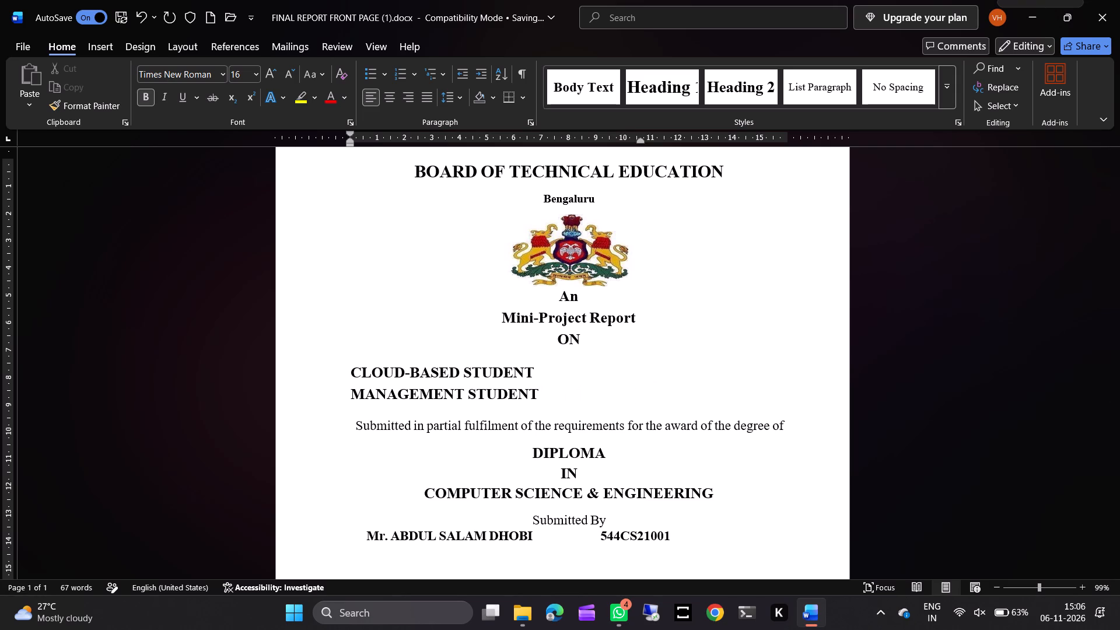
key("space")
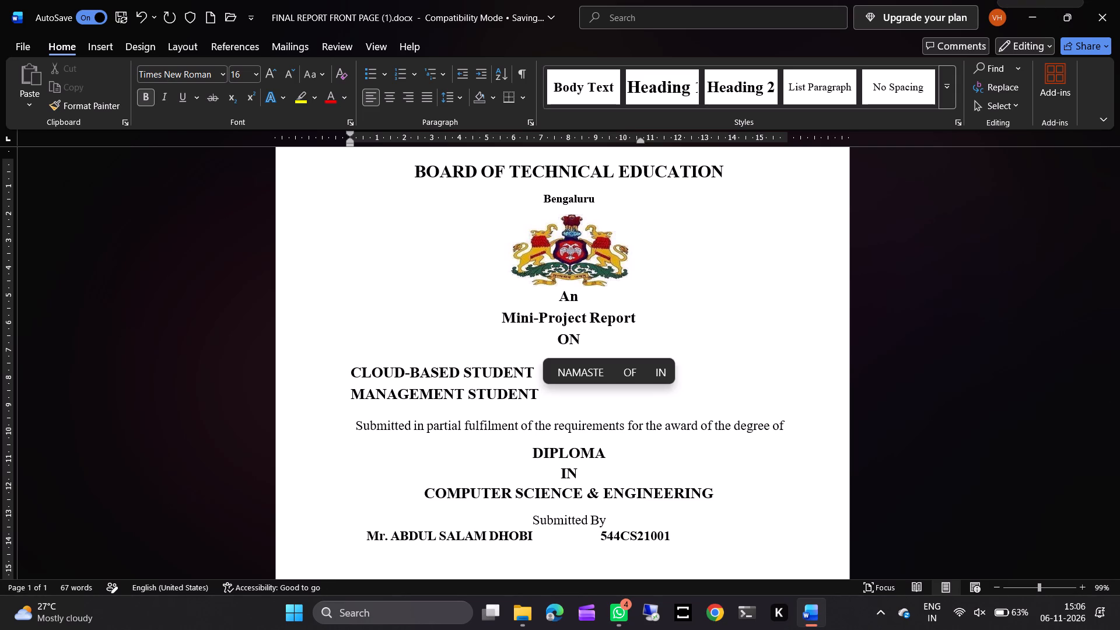
Insert RESULT before MANAGEMENT in the project title so its first line reads CLOUD-BASED STUDENT RESULT.
left_click(351, 390)
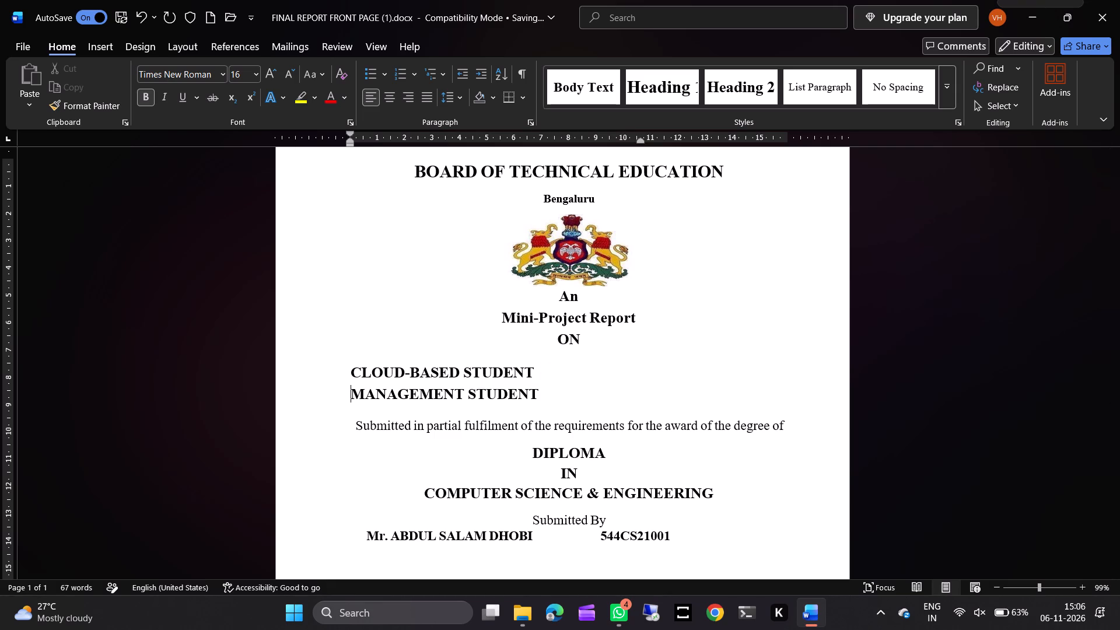
left_click(351, 390)
type("RESULT")
key("space")
Extend the project title after MANAGEMENT STUDENT with the words WITH SECRE APPLICATION.
left_click(550, 388)
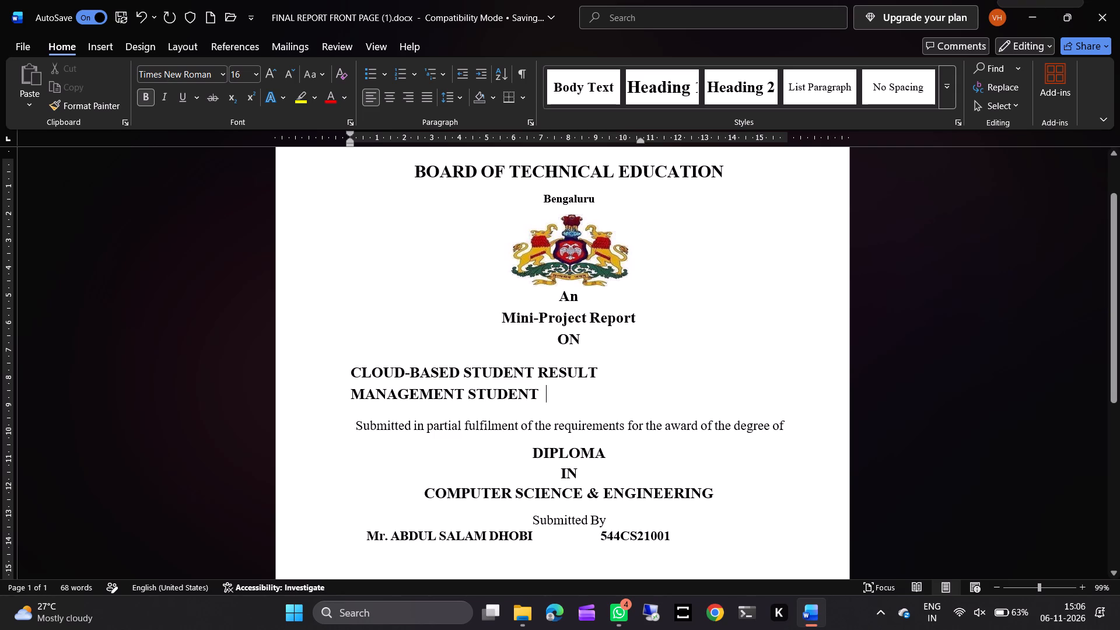
key("BackSpace")
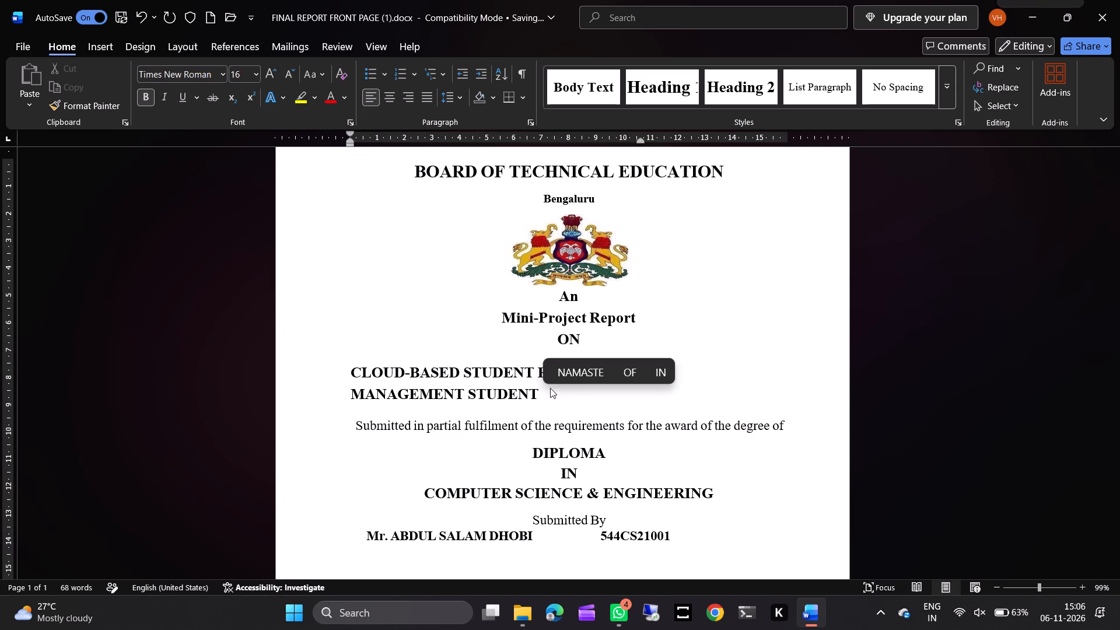
type("WITH SECRE APPLICAT")
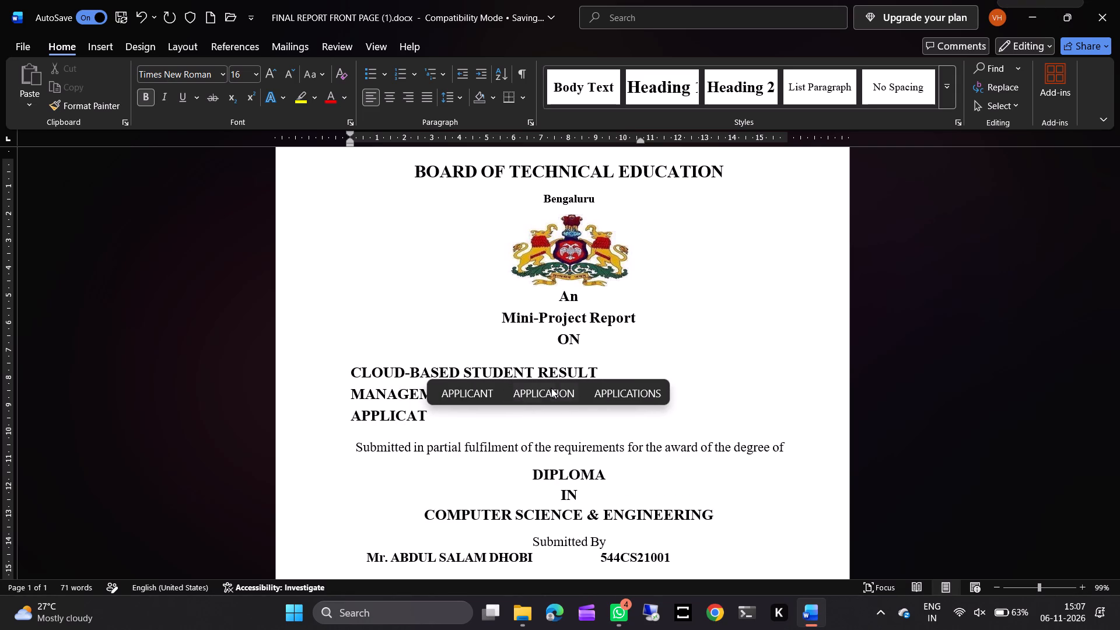
left_click(565, 394)
Move the R.R. Institutions logo slightly up so it sits directly beneath the "Dept., of CSE, RRP" line.
scroll(522, 414, "down", 2)
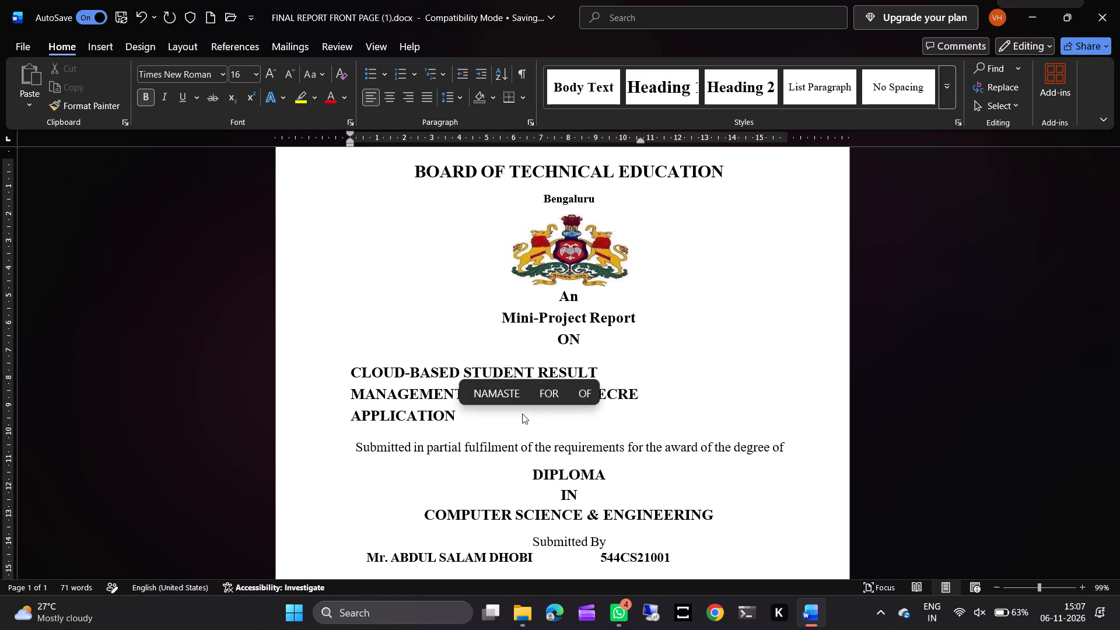
scroll(522, 414, "down", 1)
scroll(653, 489, "down", 1)
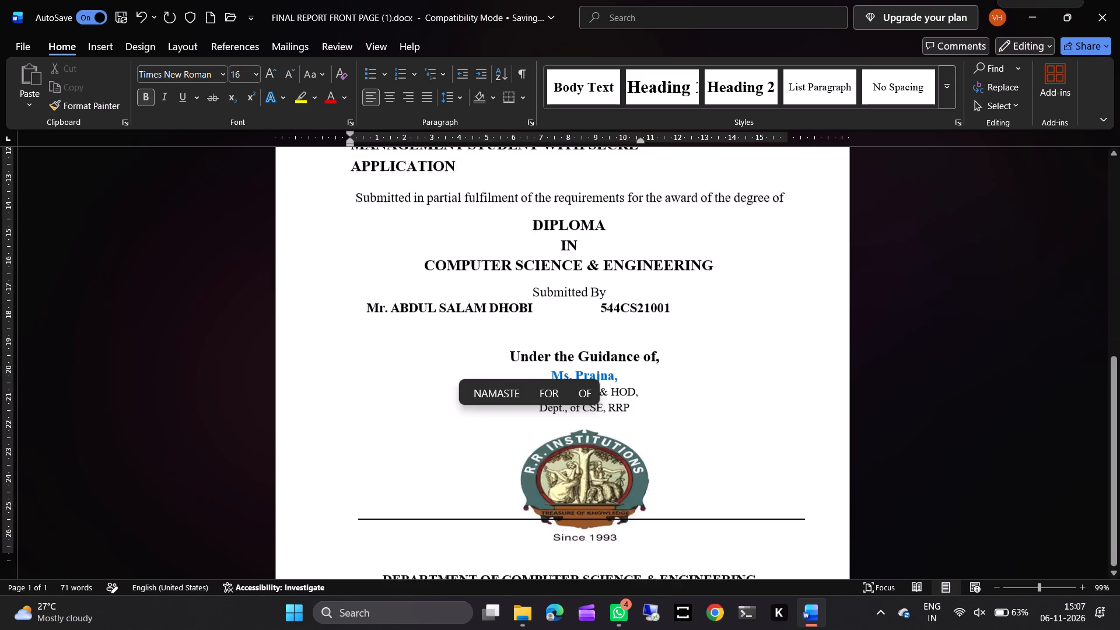
scroll(653, 489, "down", 1)
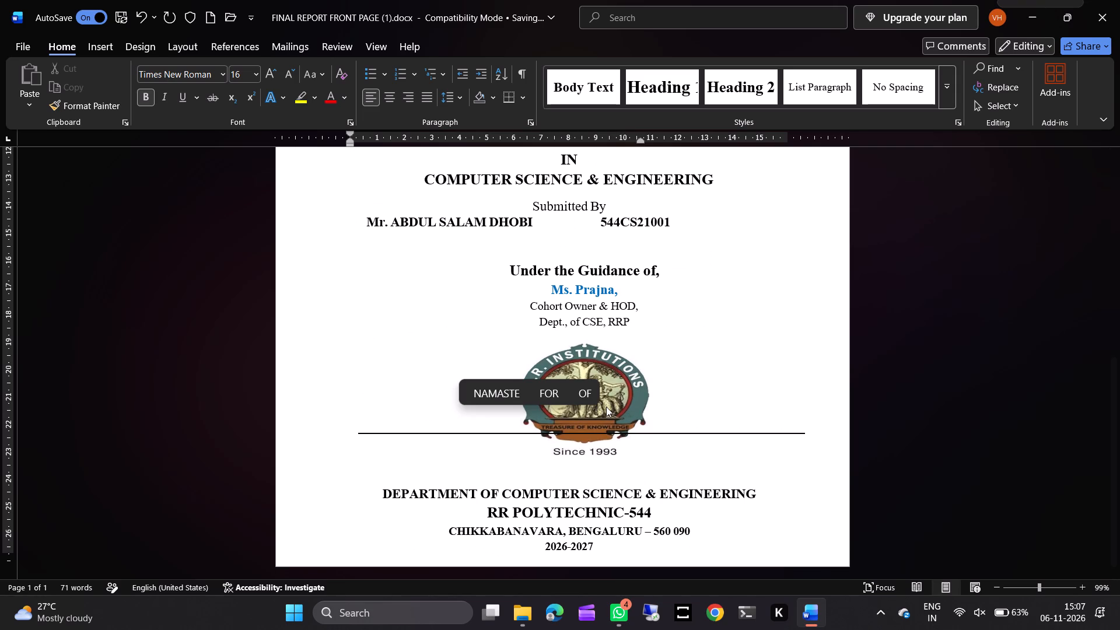
left_click(598, 401)
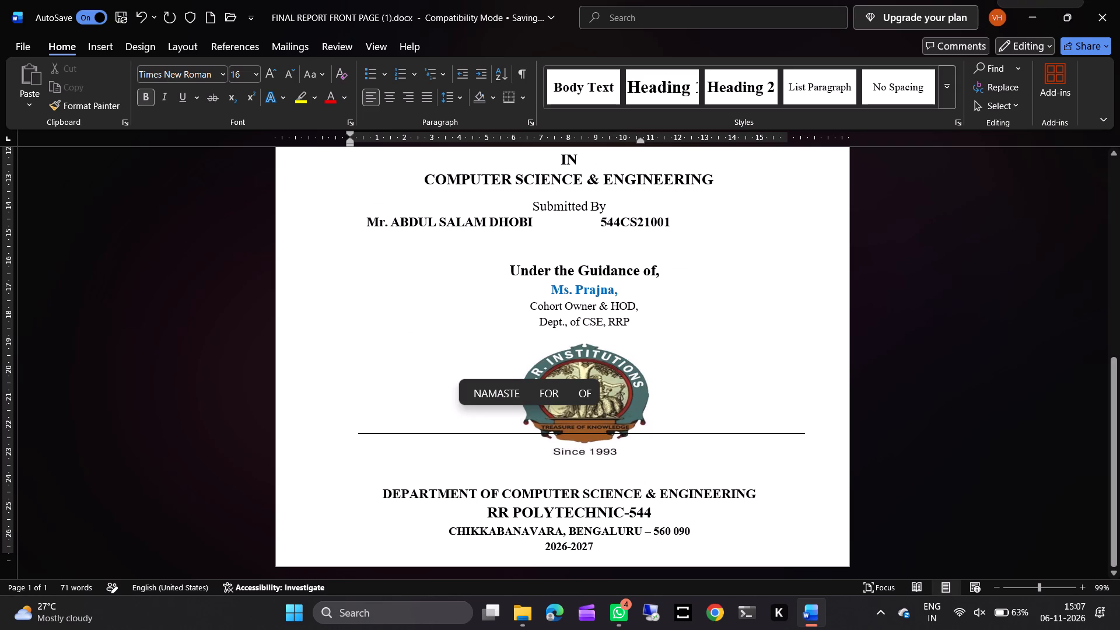
left_click(610, 369)
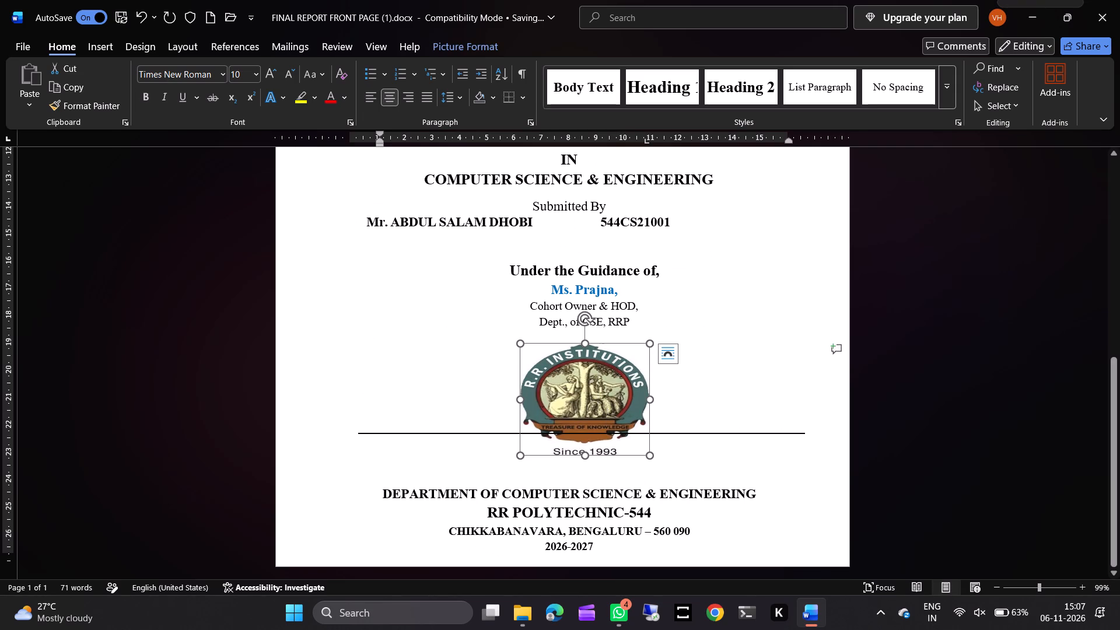
left_click_drag(594, 379, 590, 337)
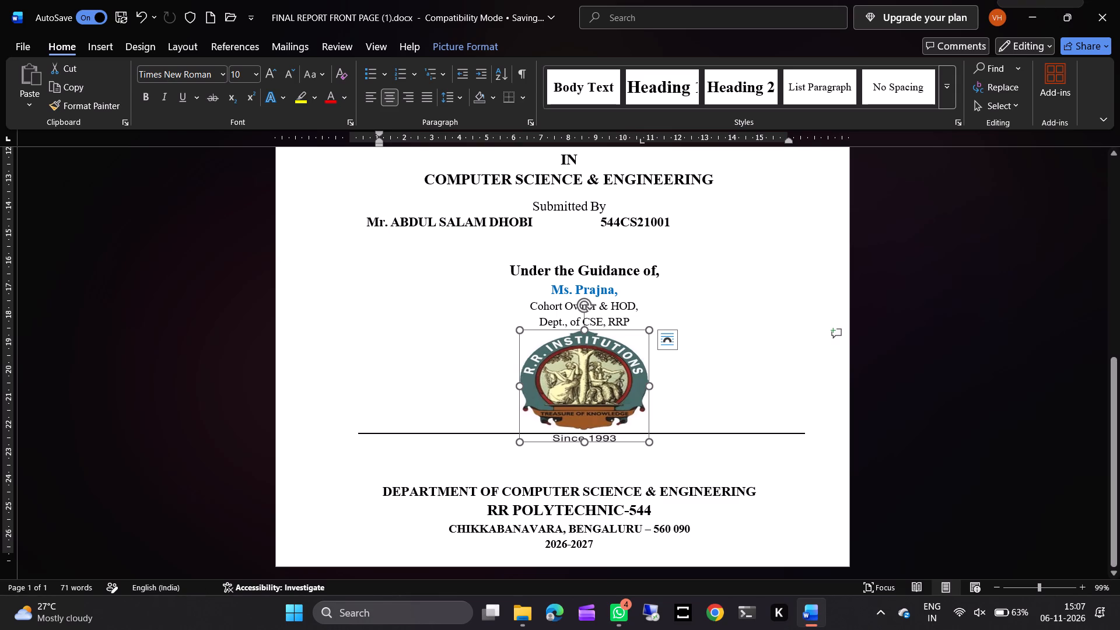
left_click(615, 475)
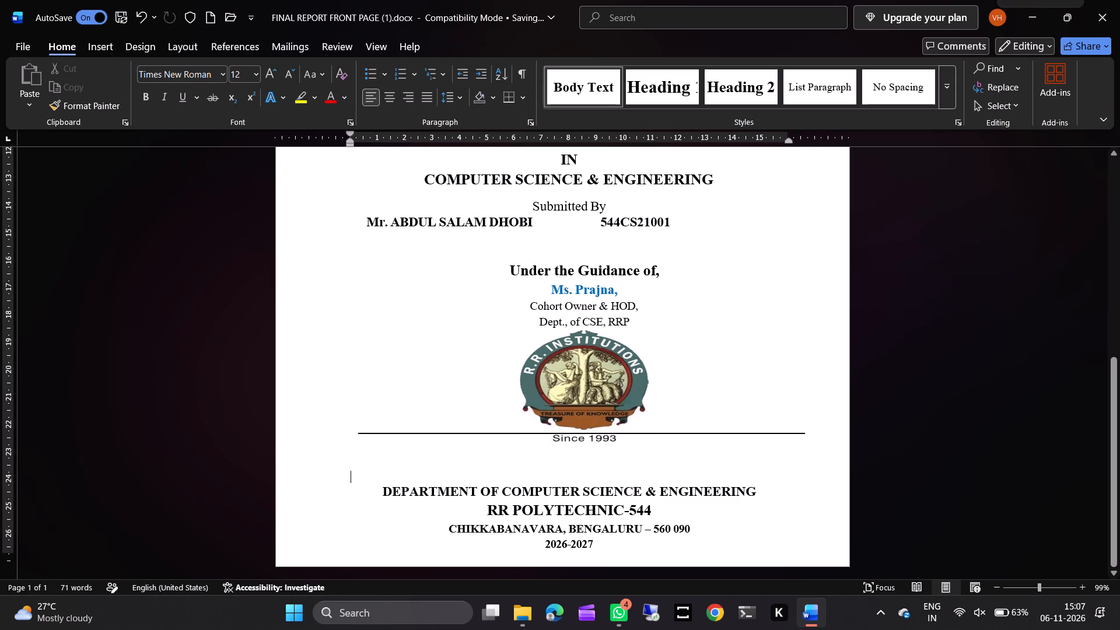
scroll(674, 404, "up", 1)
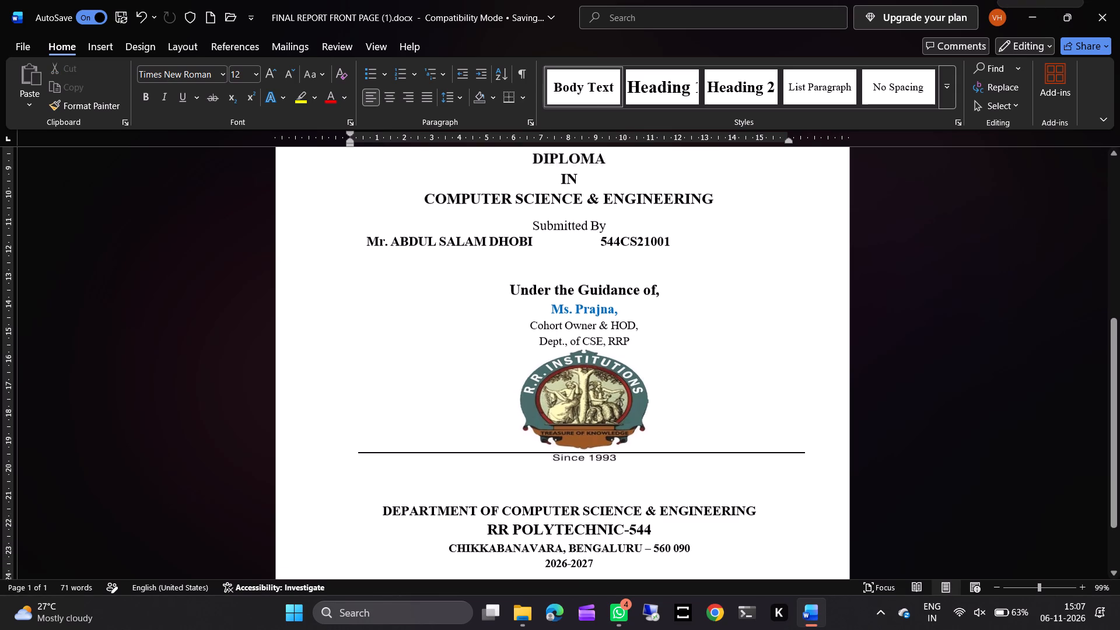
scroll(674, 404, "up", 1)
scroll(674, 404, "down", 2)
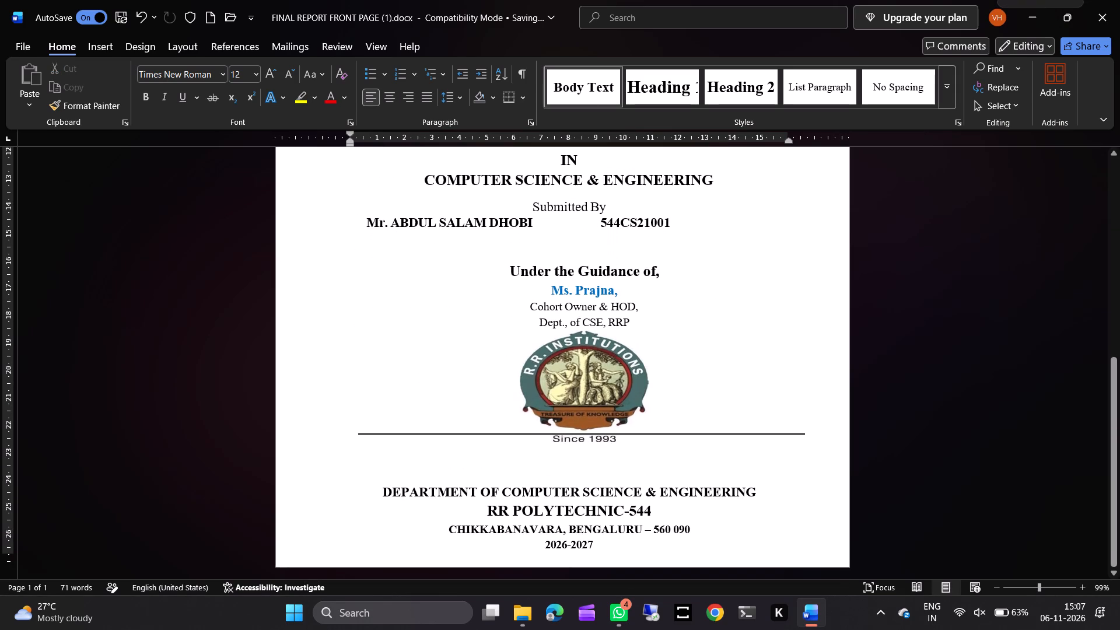
Move the horizontal line down so it sits just below the "Since 1993" caption of the R.R. Institutions logo.
left_click(690, 430)
left_click(693, 431)
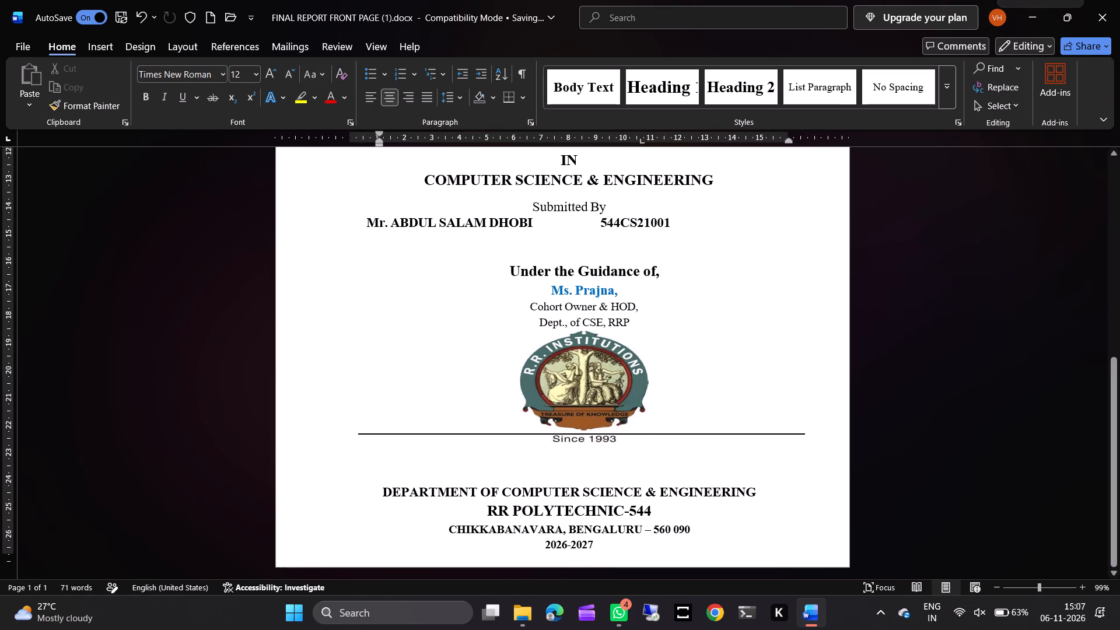
left_click_drag(688, 434, 694, 454)
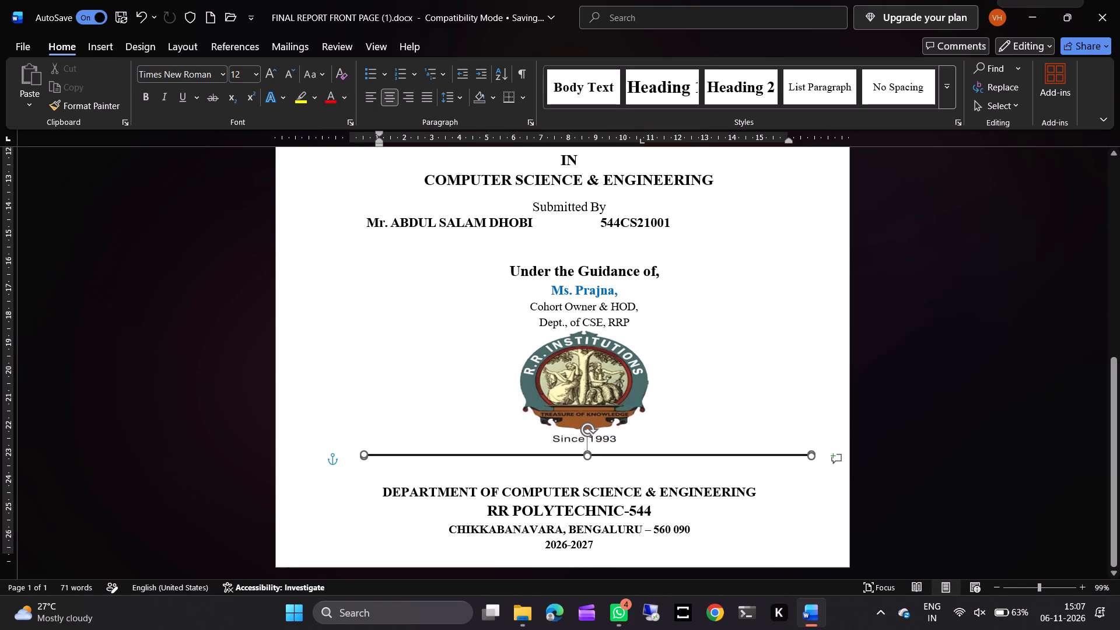
left_click_drag(694, 454, 689, 461)
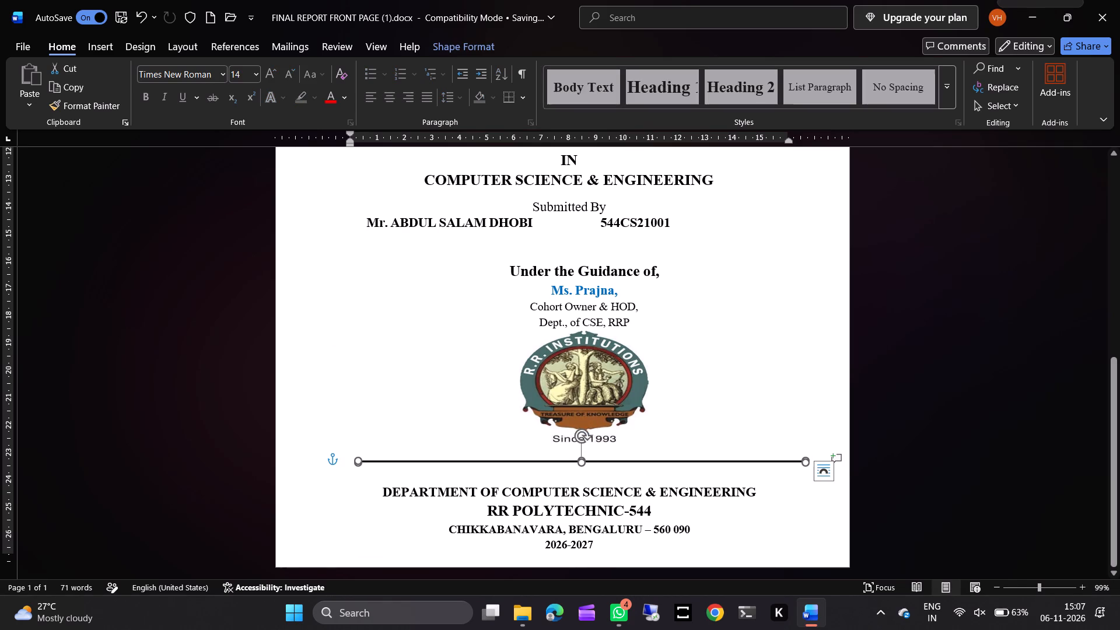
left_click(696, 439)
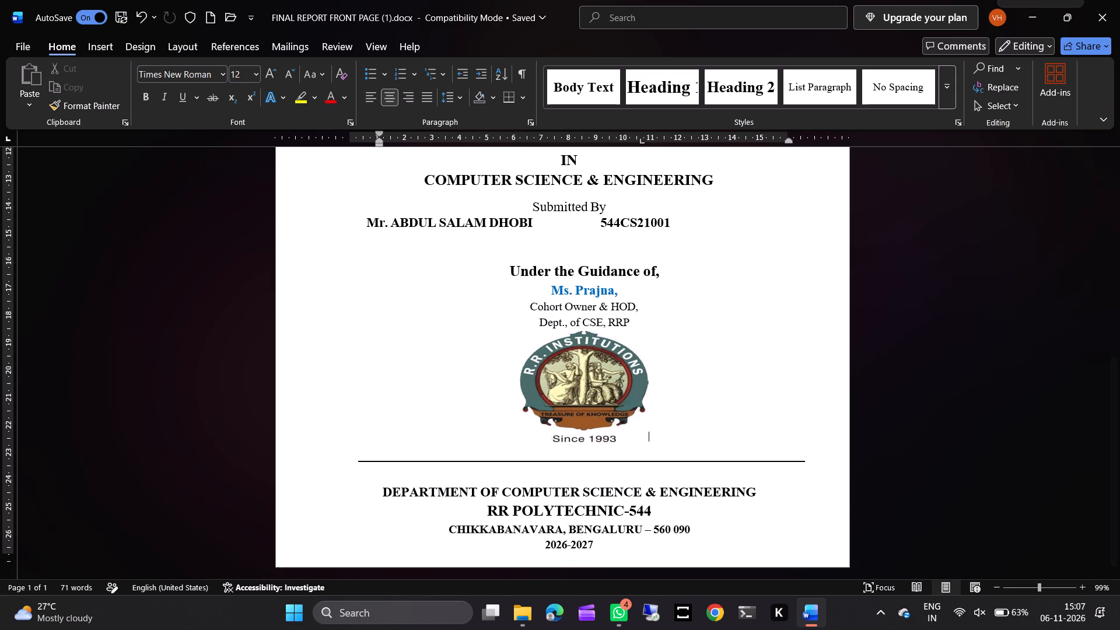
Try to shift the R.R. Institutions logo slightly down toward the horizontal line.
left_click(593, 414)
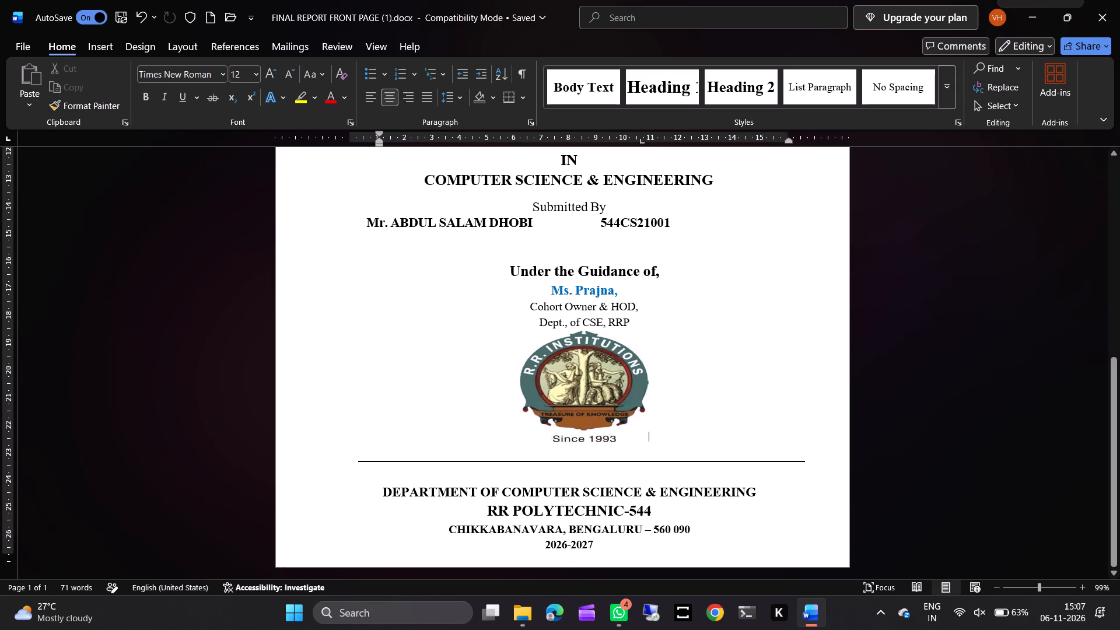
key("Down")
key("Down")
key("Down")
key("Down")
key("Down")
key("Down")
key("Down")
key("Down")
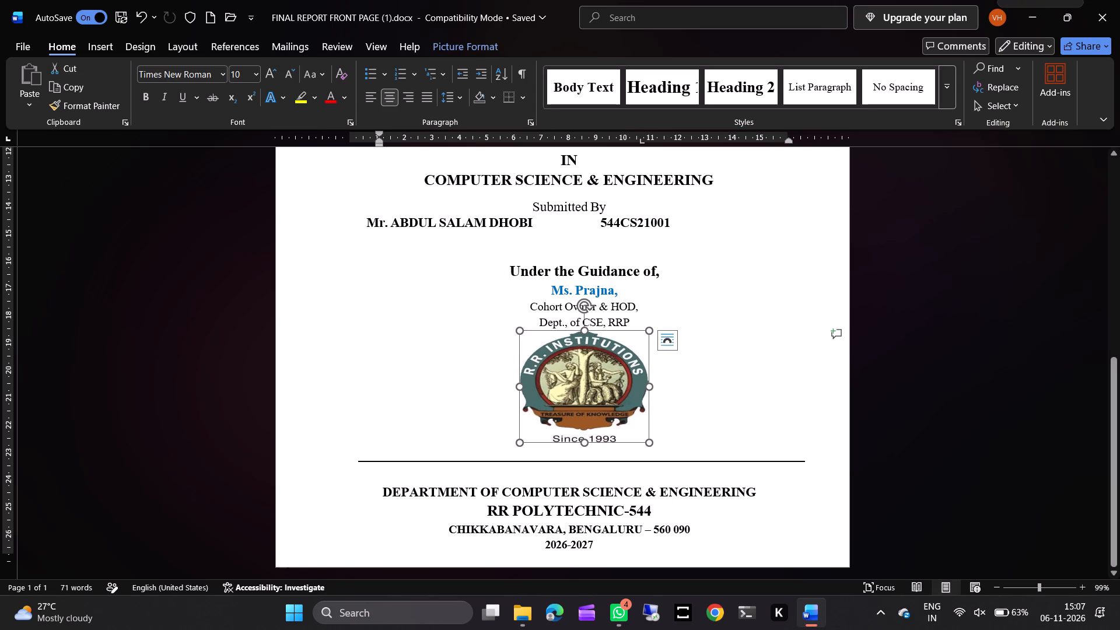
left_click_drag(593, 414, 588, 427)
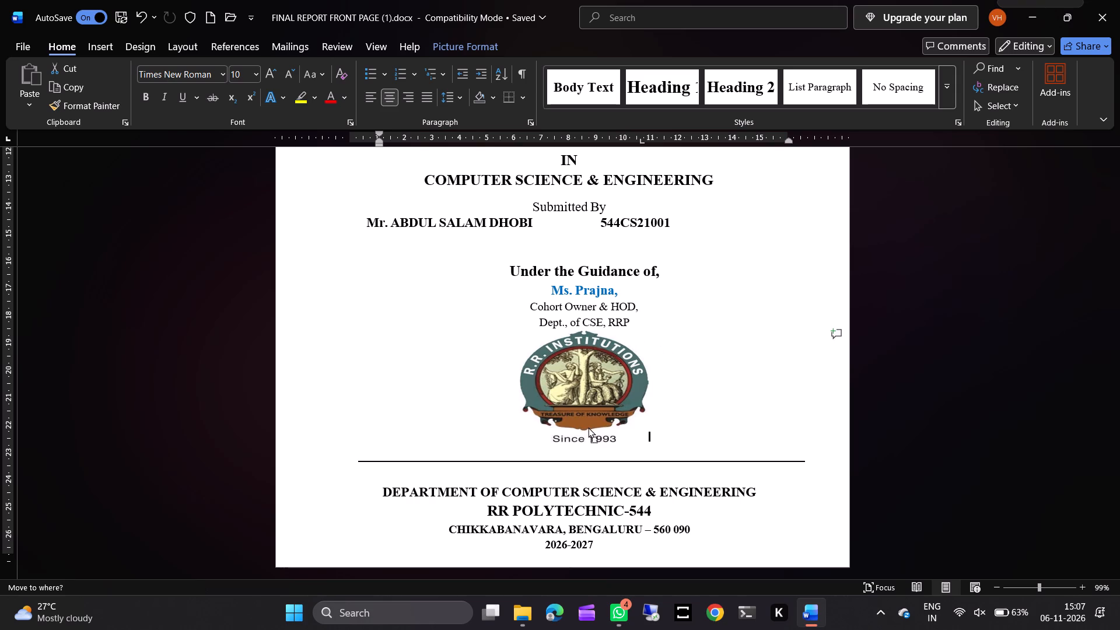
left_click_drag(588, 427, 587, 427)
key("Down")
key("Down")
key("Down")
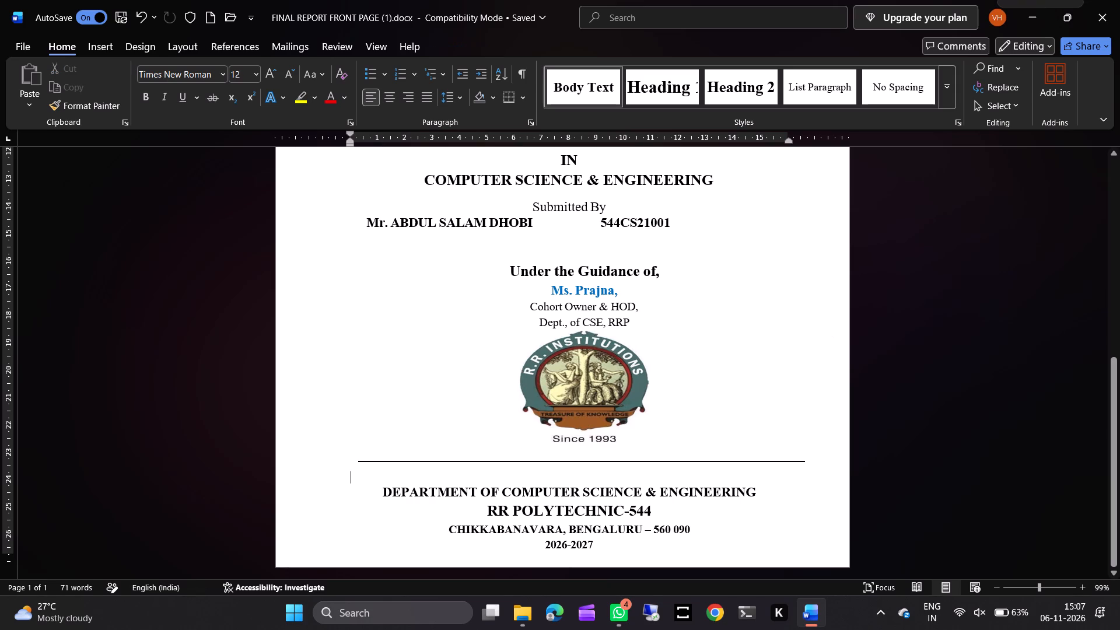
Erase the end of the student's name under Submitted By, keeping the title, first name and next two letters.
left_click(541, 222)
key("BackSpace")
key("BackSpace")
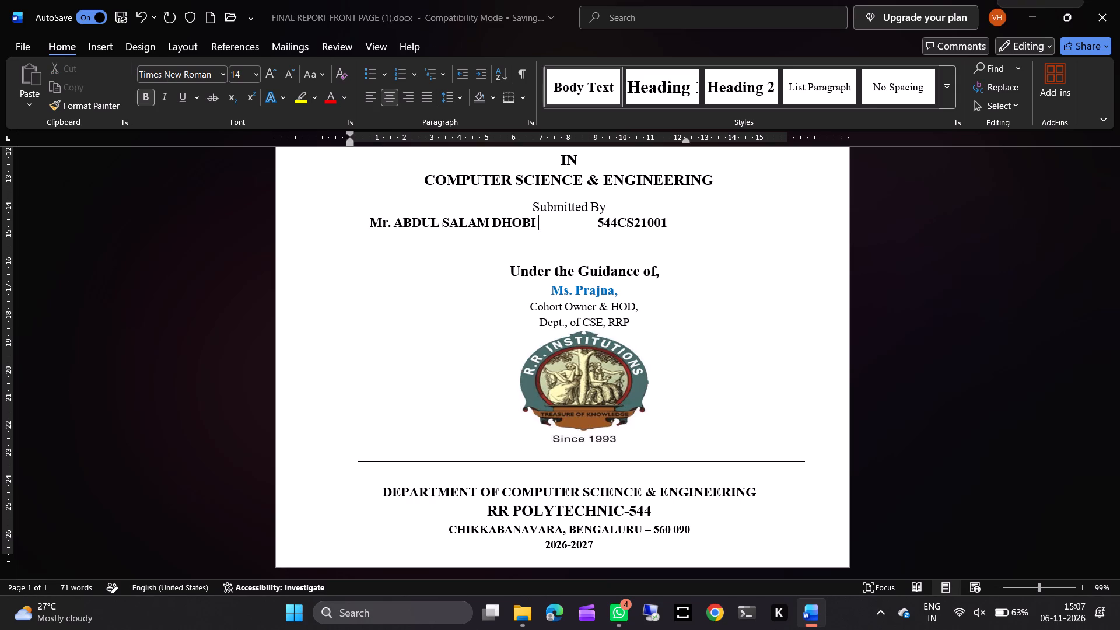
key("BackSpace")
key("BackSpace")
key("BackSpace")
key("BackSpace")
key("BackSpace")
key("BackSpace")
key("BackSpace")
key("BackSpace")
key("BackSpace")
key("BackSpace")
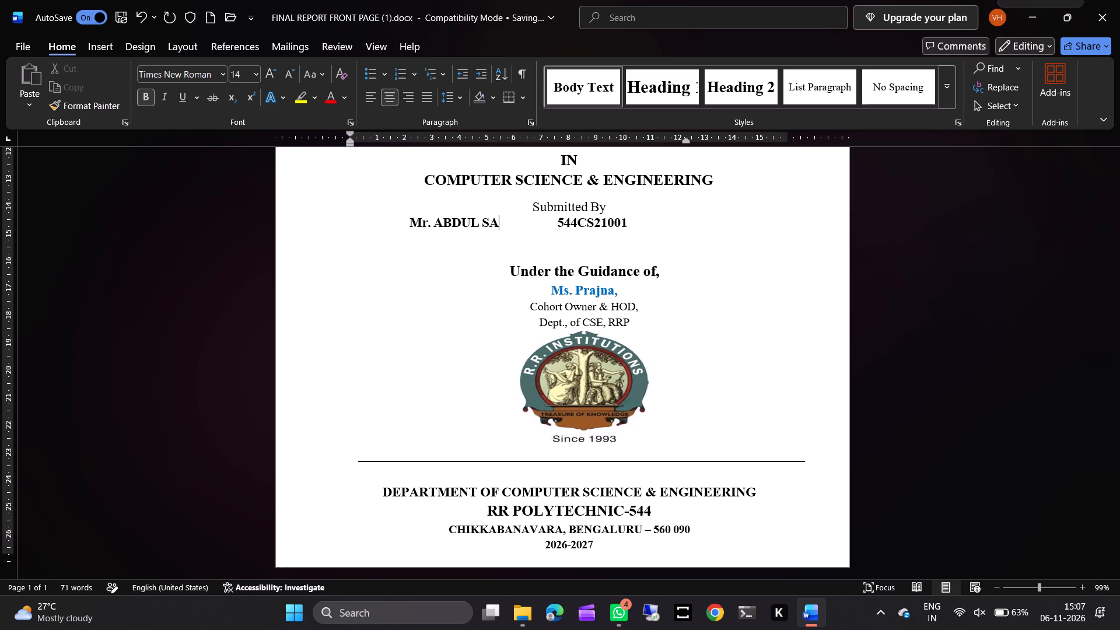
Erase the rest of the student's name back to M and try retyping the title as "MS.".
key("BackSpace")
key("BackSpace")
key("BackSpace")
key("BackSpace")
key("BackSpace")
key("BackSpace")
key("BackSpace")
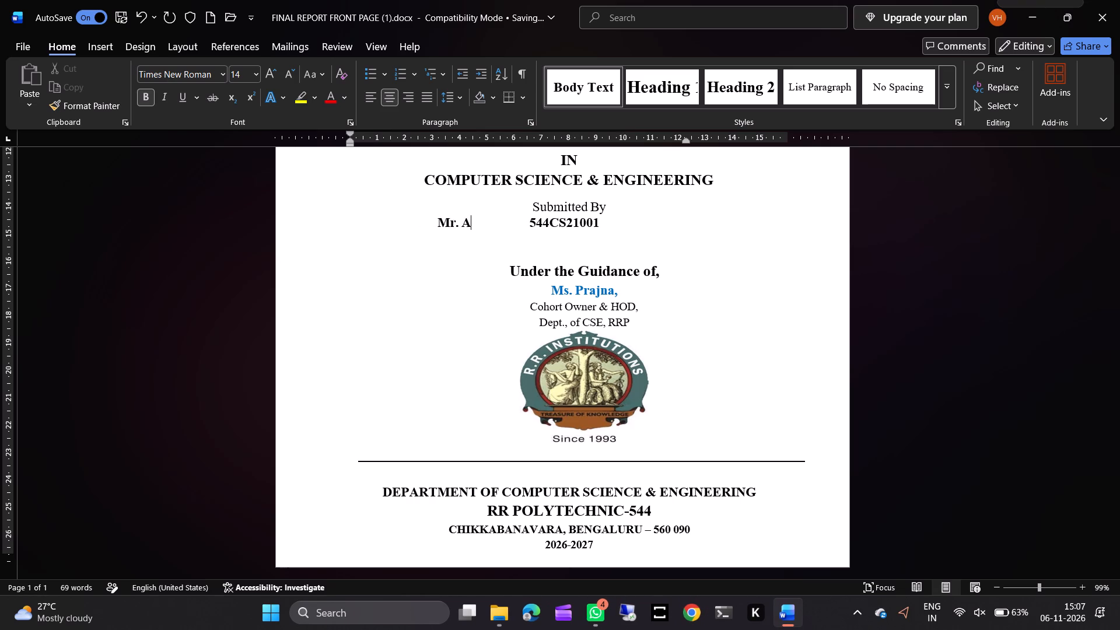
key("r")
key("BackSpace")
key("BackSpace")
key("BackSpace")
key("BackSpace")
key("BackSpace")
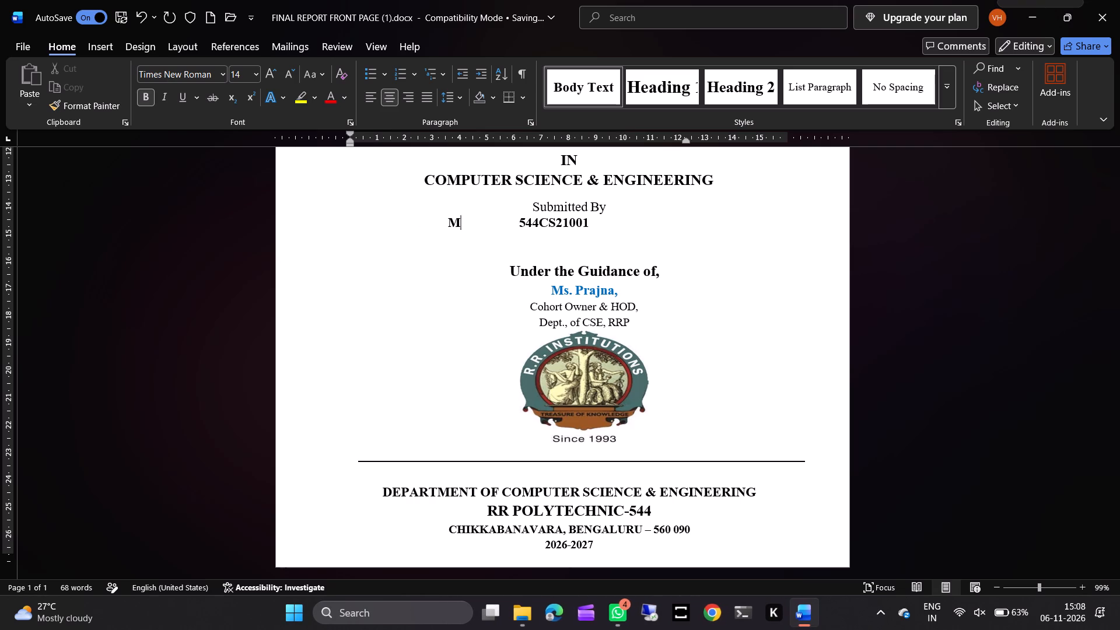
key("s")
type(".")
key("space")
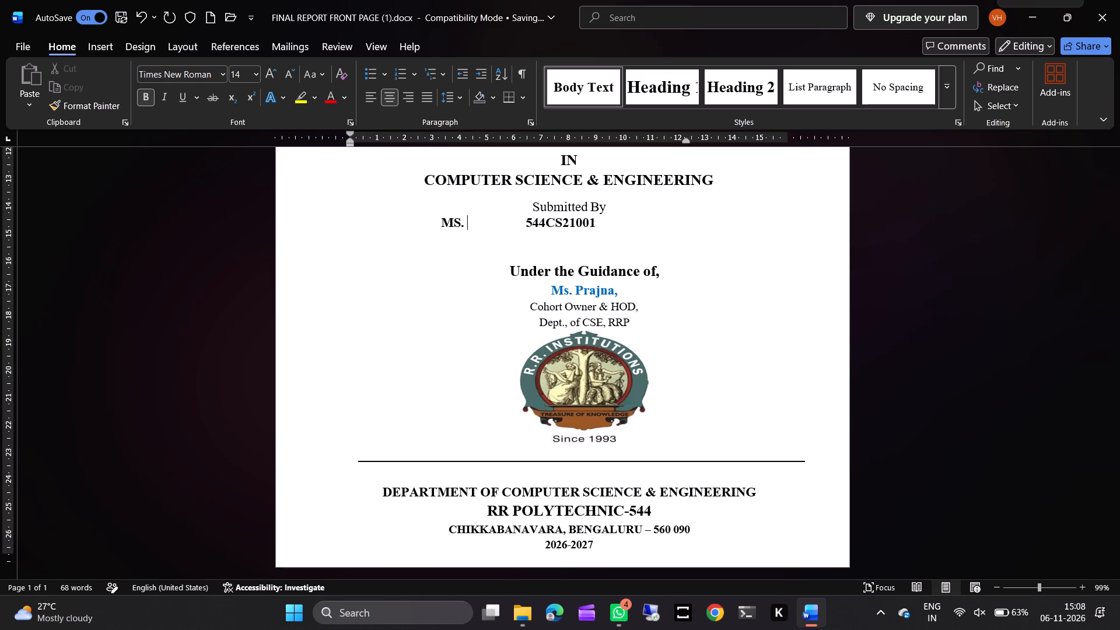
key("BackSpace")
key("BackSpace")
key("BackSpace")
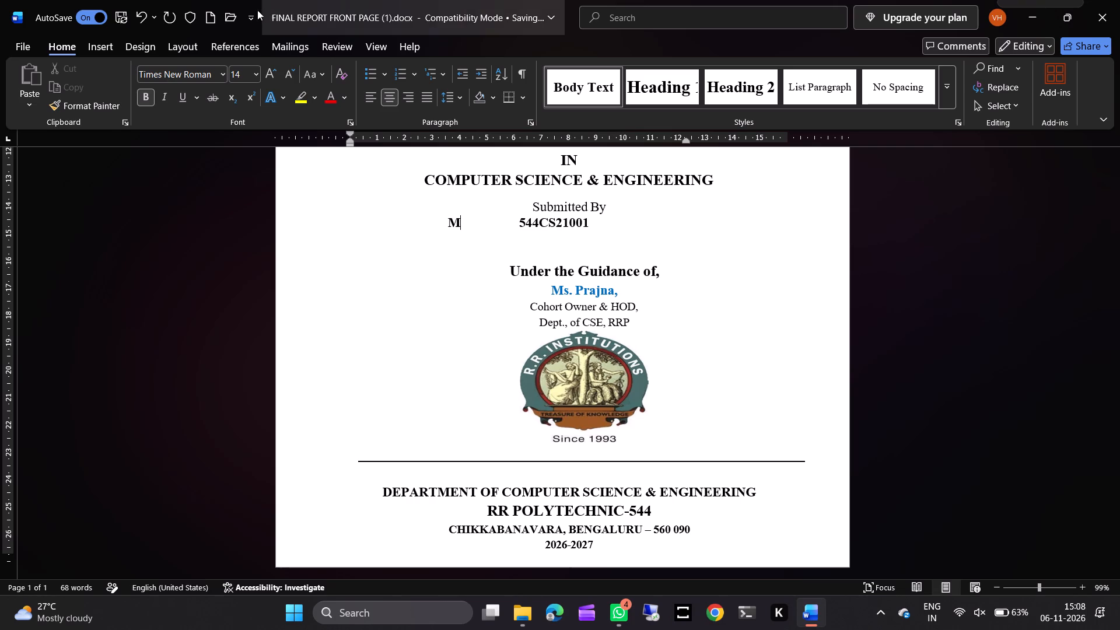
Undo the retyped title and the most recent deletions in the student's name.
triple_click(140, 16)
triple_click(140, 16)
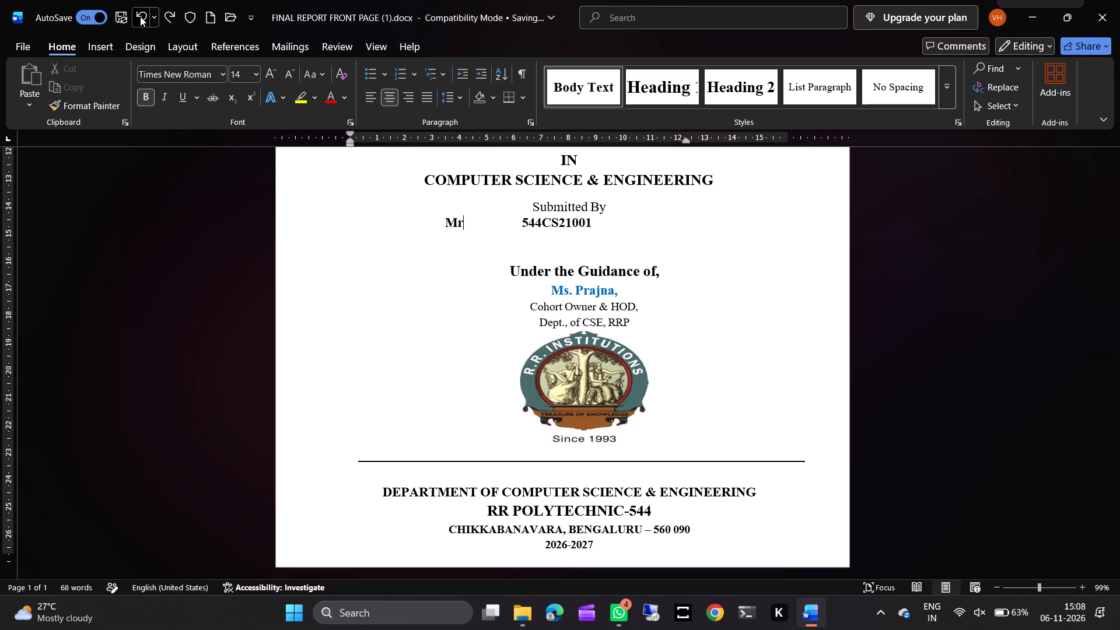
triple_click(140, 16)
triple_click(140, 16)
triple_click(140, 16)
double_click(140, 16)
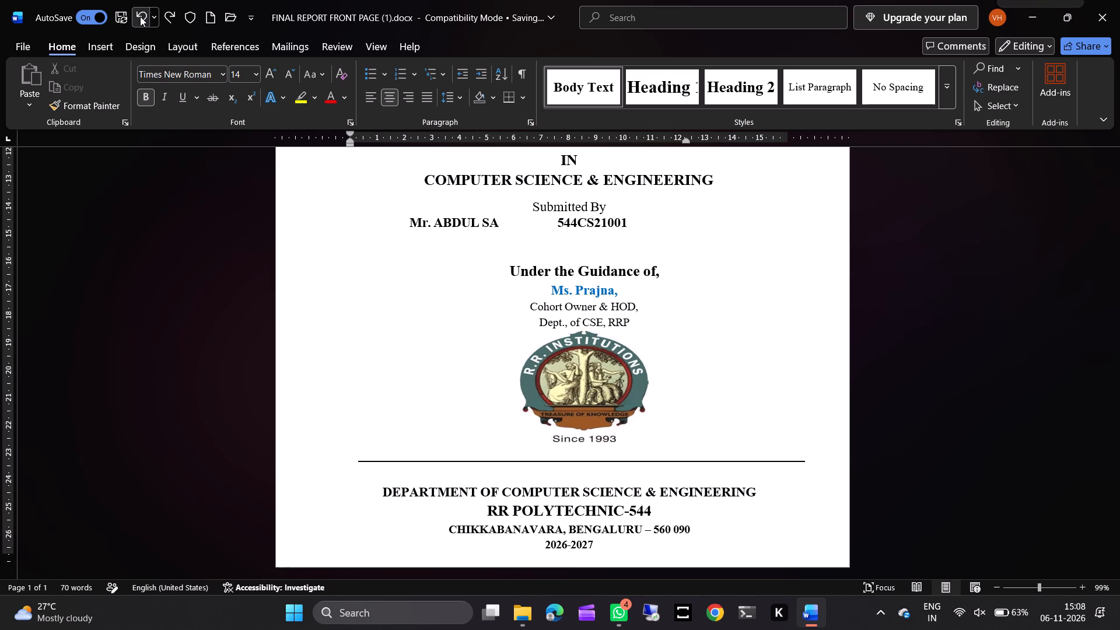
Reduce the student's name under Submitted By to the letter A and change its title so it reads "Ms.A".
key("BackSpace")
key("BackSpace")
key("BackSpace")
key("BackSpace")
key("BackSpace")
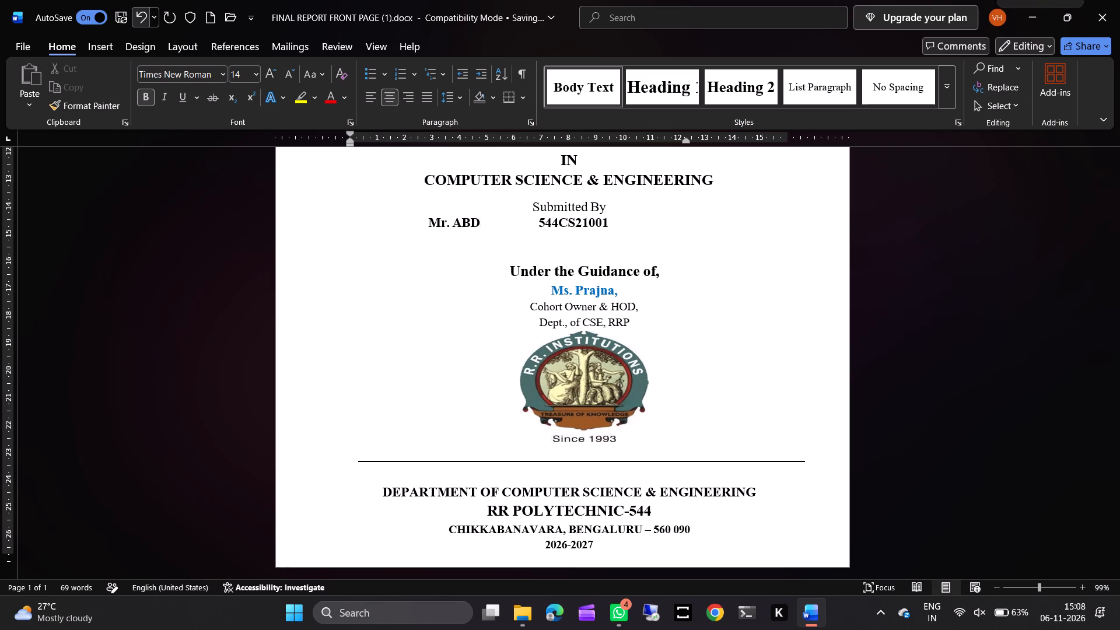
key("BackSpace")
key("BackSpace")
key("Left")
key("BackSpace")
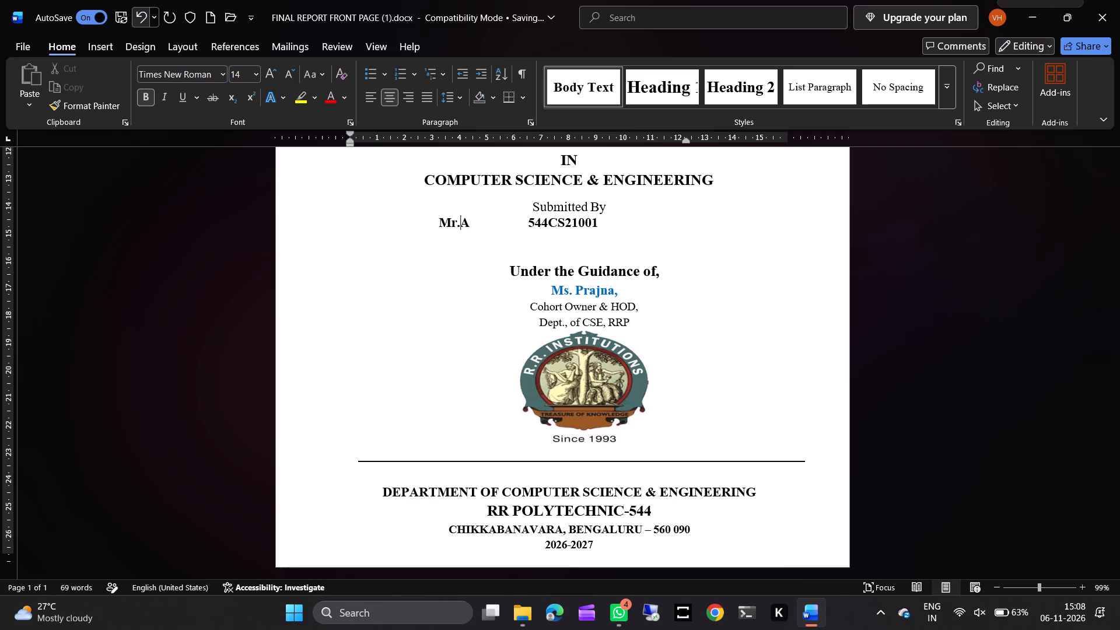
key("BackSpace")
key("s")
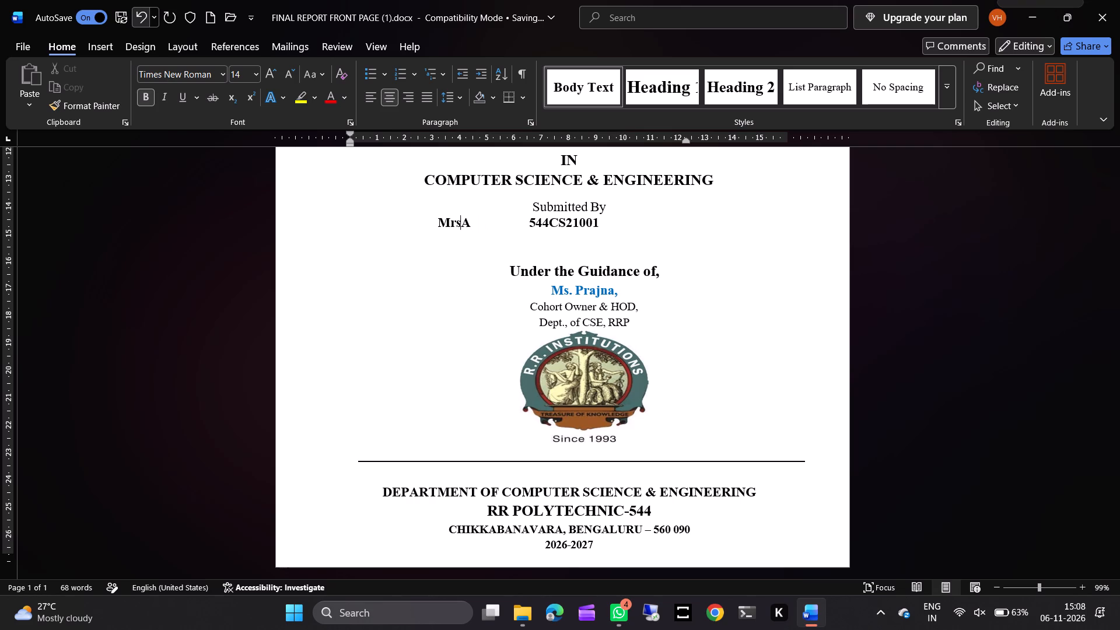
key("BackSpace")
key("BackSpace")
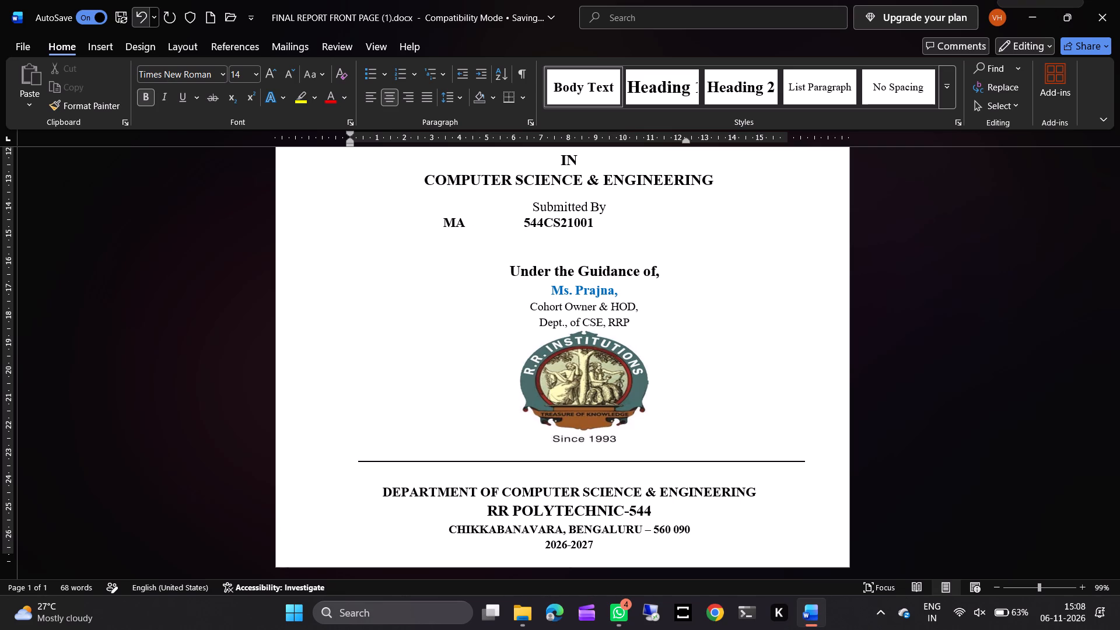
type("s.")
key("Right")
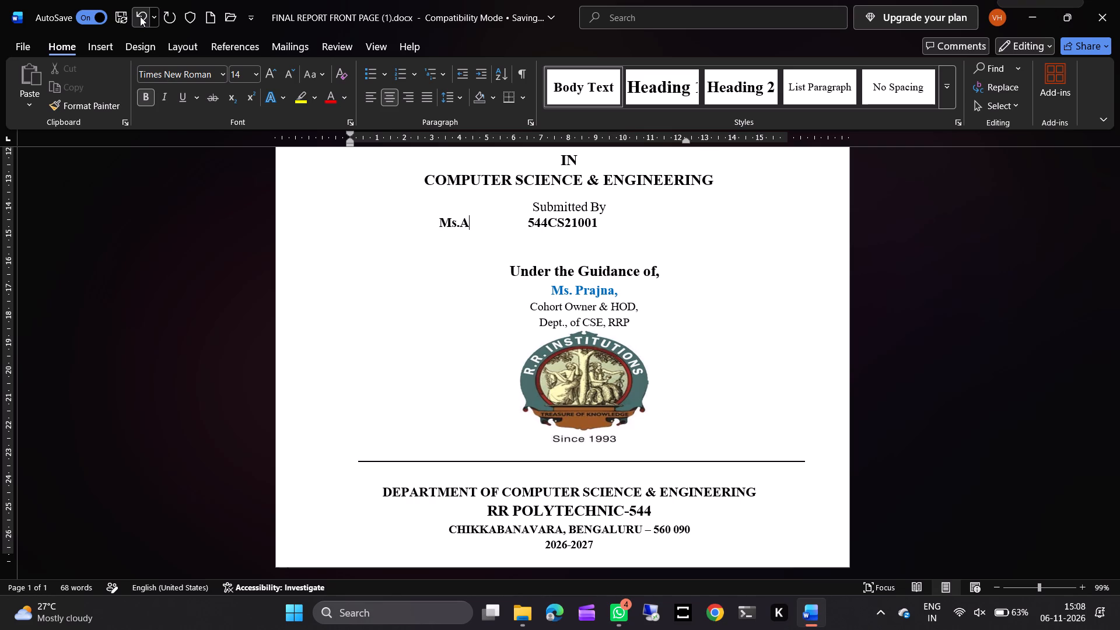
Centre-align the project title paragraph beginning CLOUD-BASED STUDENT RESULT.
scroll(140, 16, "up", 2)
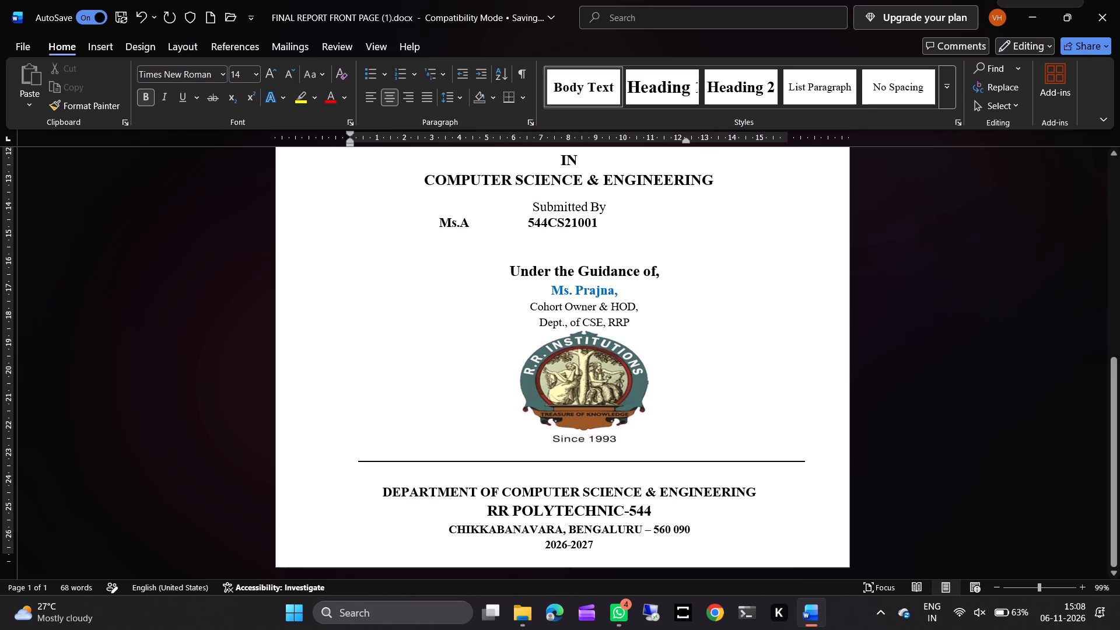
scroll(284, 241, "up", 2)
left_click(284, 241)
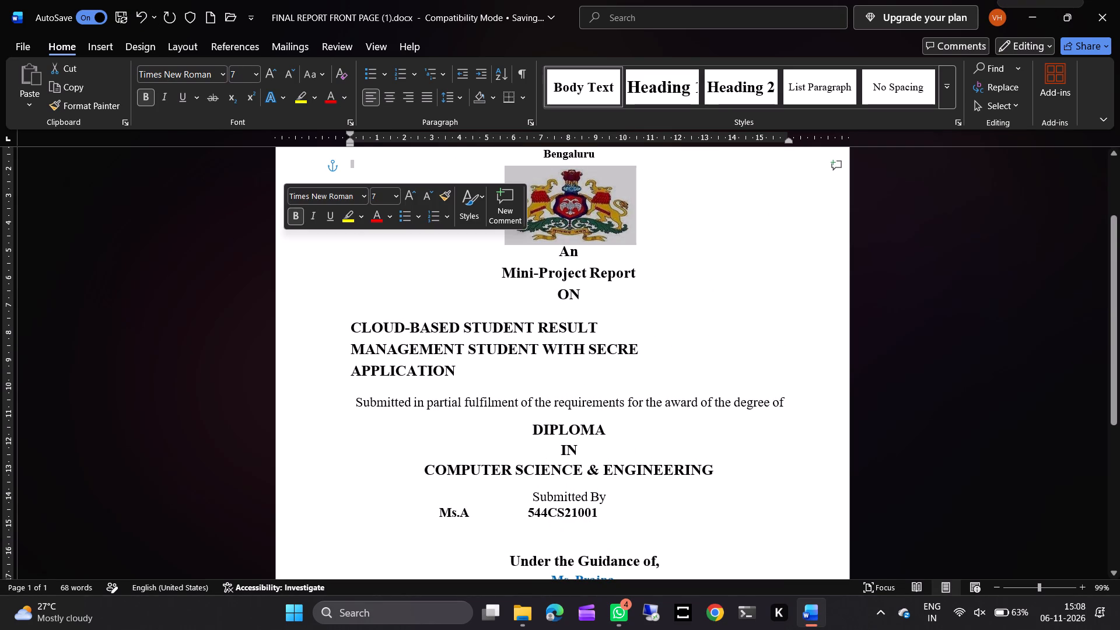
left_click(325, 382)
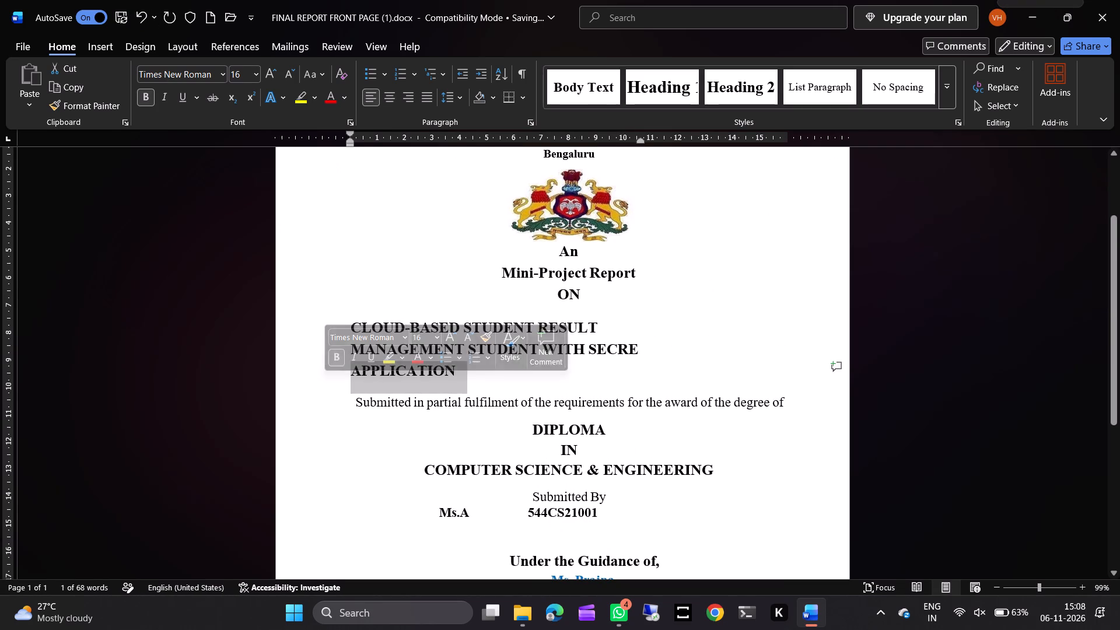
left_click(304, 452)
left_click(205, 443)
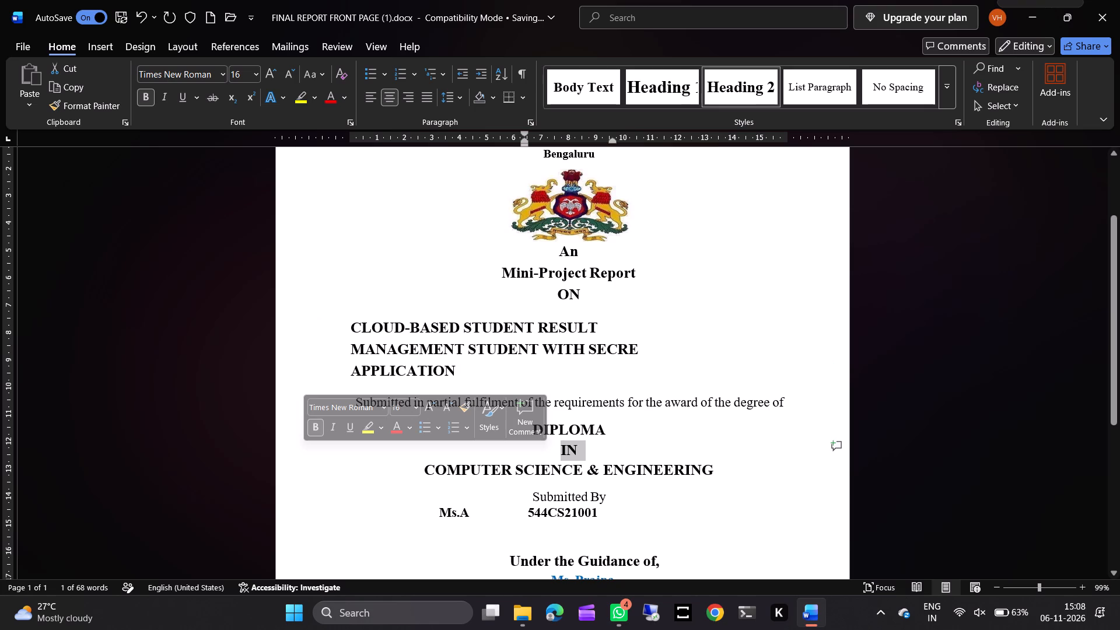
scroll(409, 376, "down", 1, "ctrl")
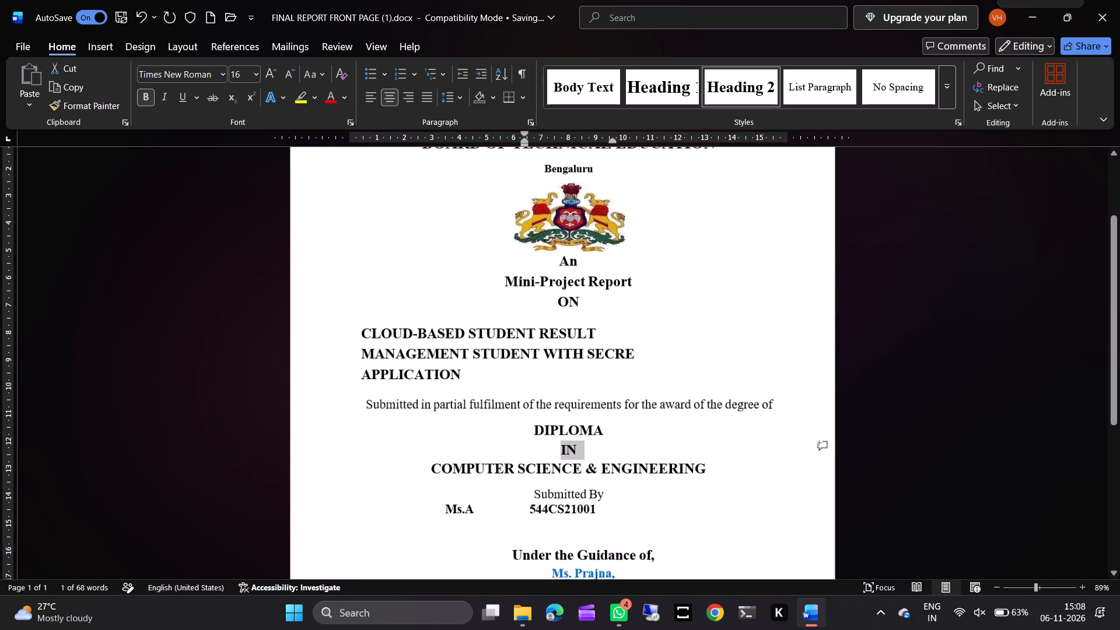
scroll(409, 376, "down", 1, "ctrl")
left_click(423, 367)
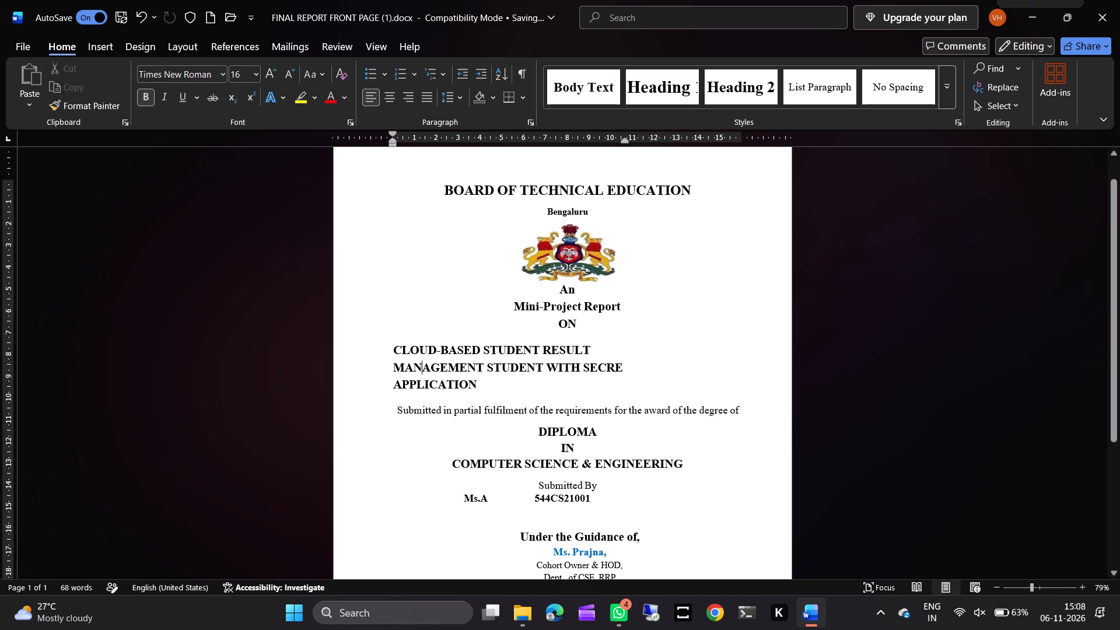
key("ctrl+e")
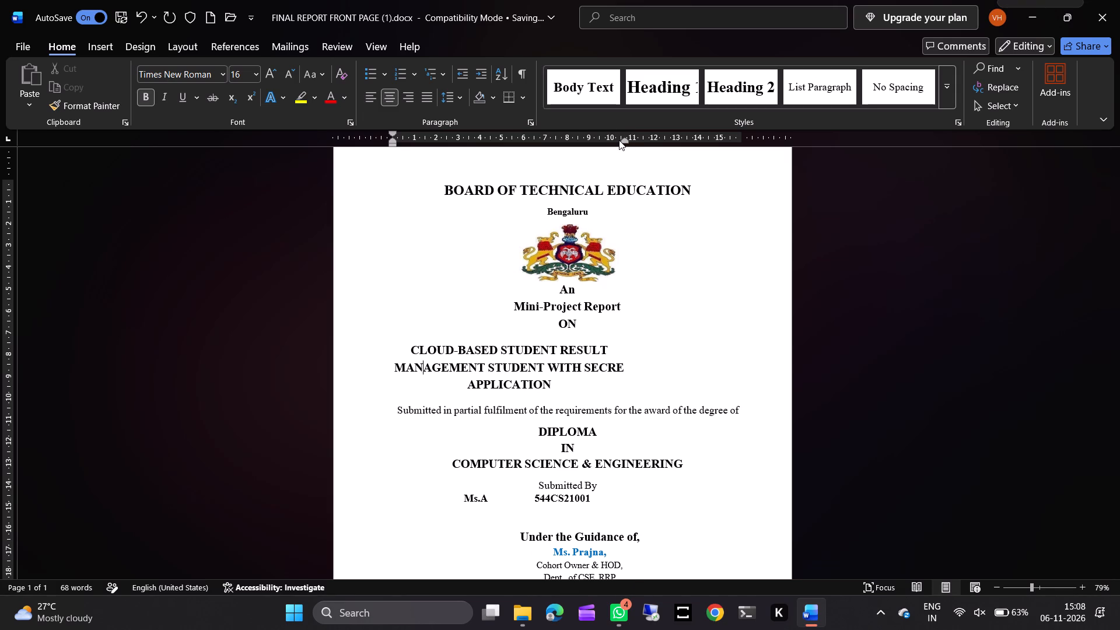
Adjust the project title's indents to about 3 cm on the left and the 12.5 cm ruler mark on the right.
left_click_drag(621, 141, 696, 146)
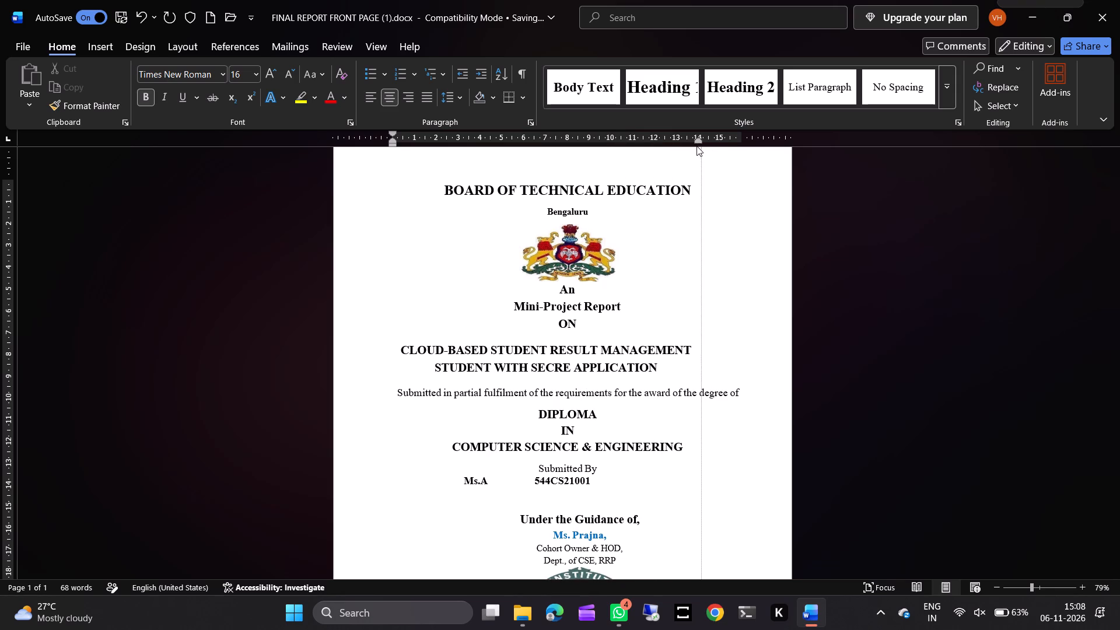
left_click_drag(696, 146, 709, 156)
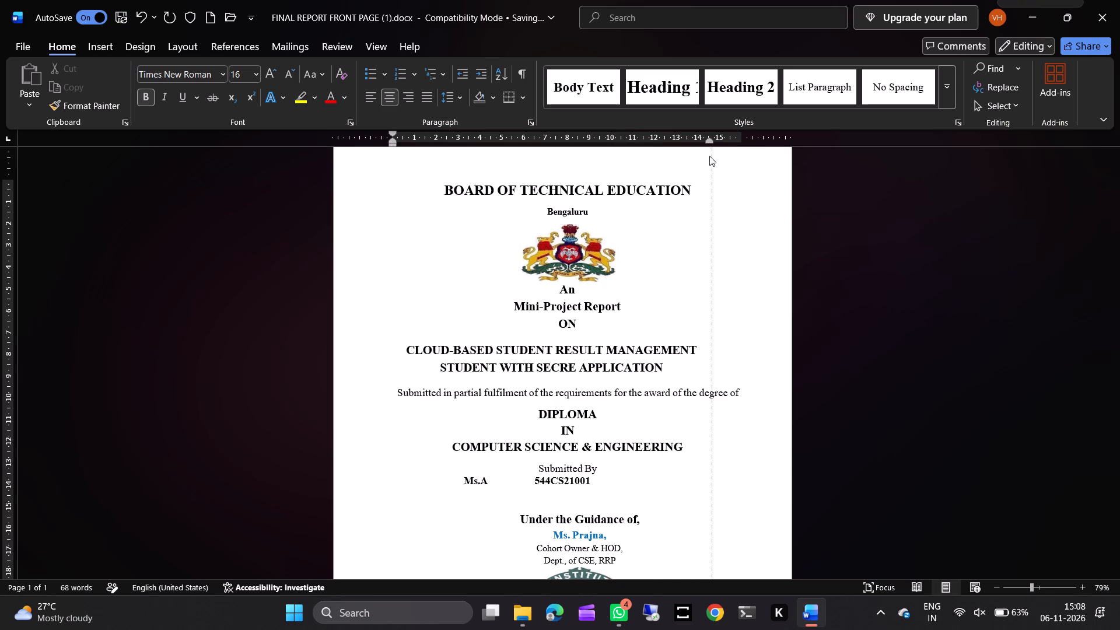
left_click_drag(709, 156, 667, 156)
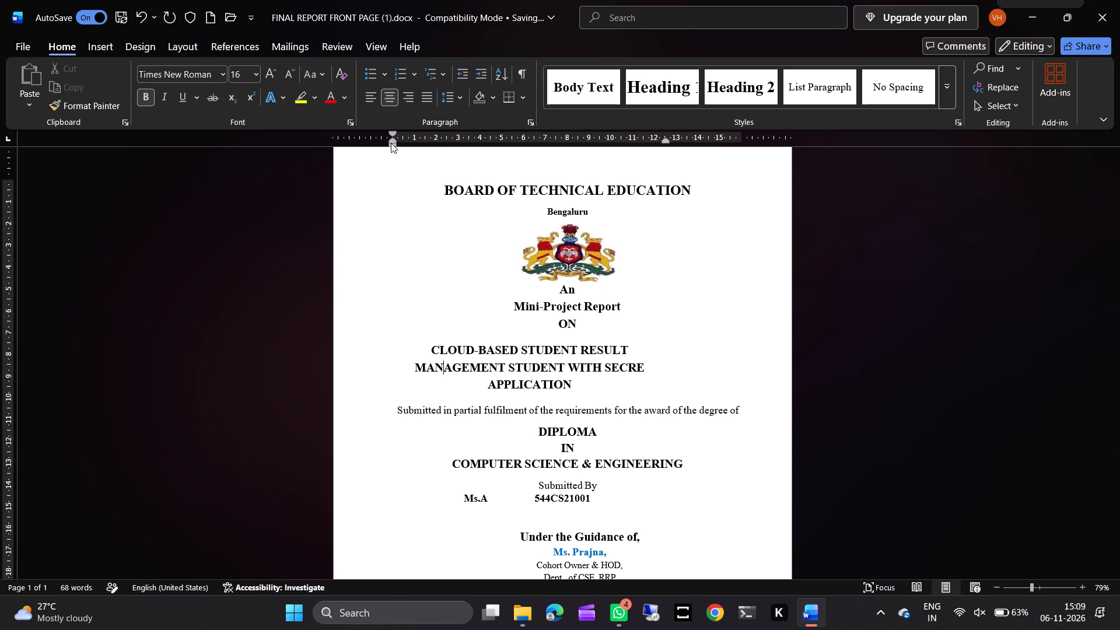
left_click_drag(391, 143, 437, 151)
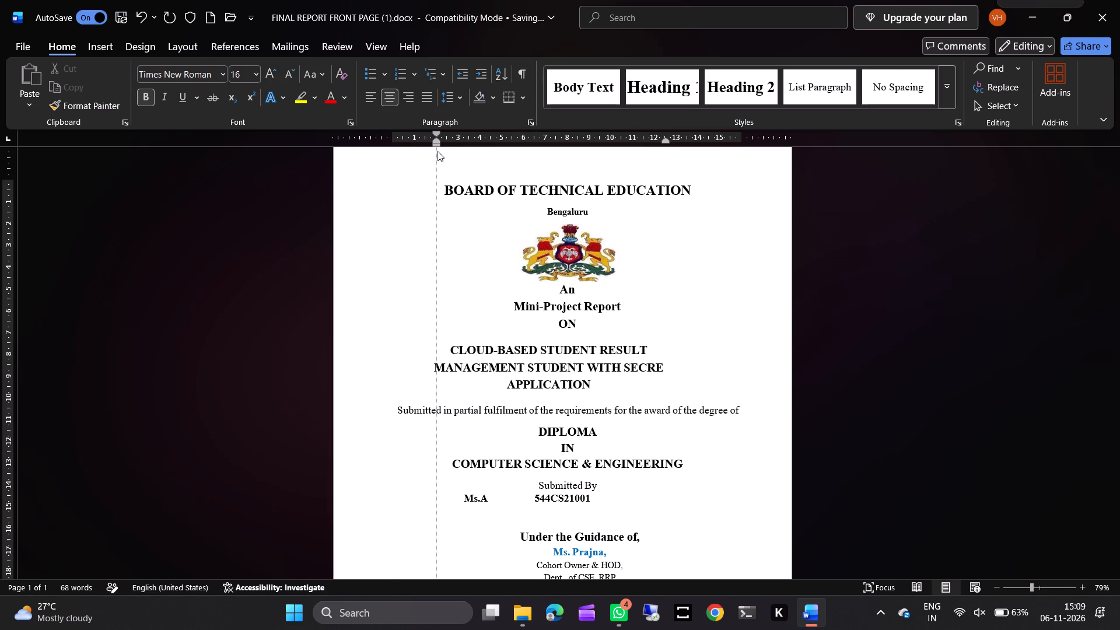
left_click_drag(437, 151, 459, 152)
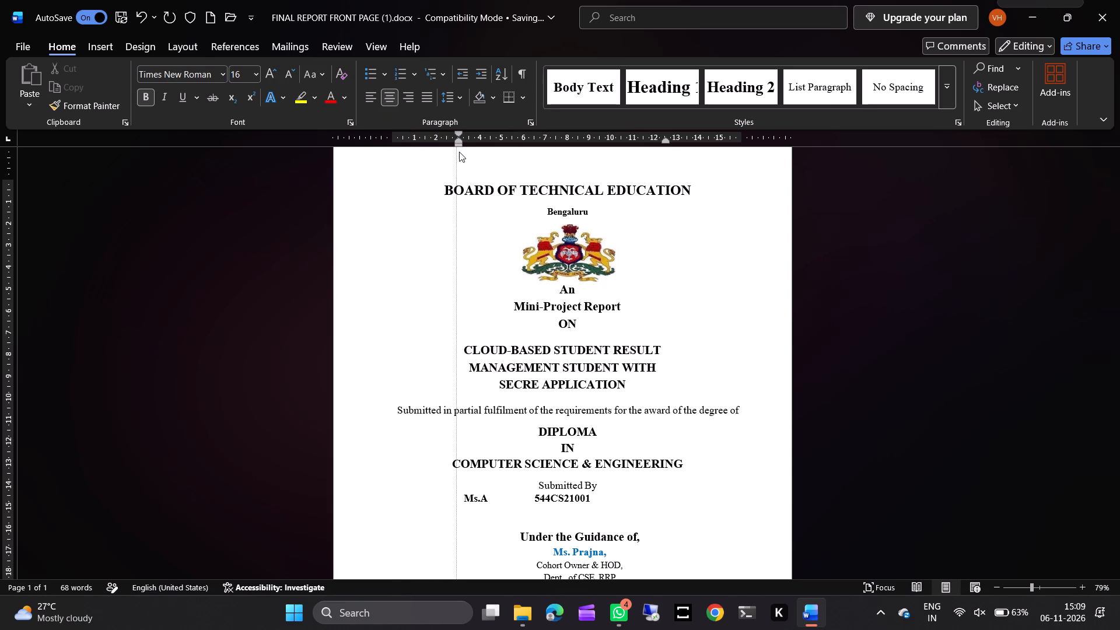
left_click_drag(459, 152, 461, 150)
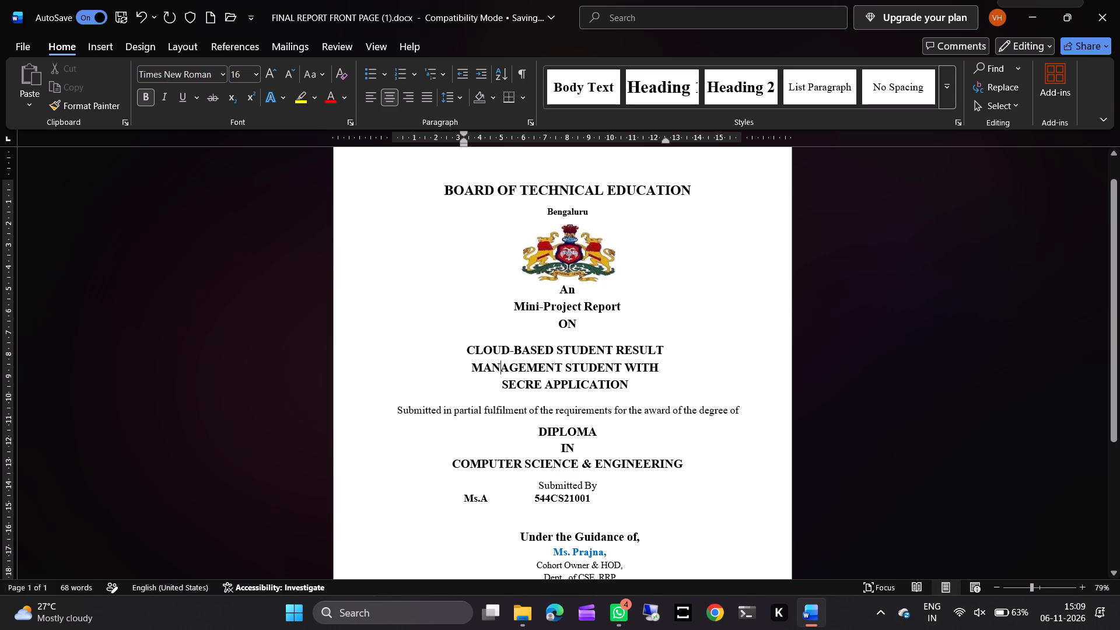
Complete the student's full name in capitals after "Ms.A" under Submitted By, removing surplus spaces before the register number.
scroll(589, 405, "down", 1)
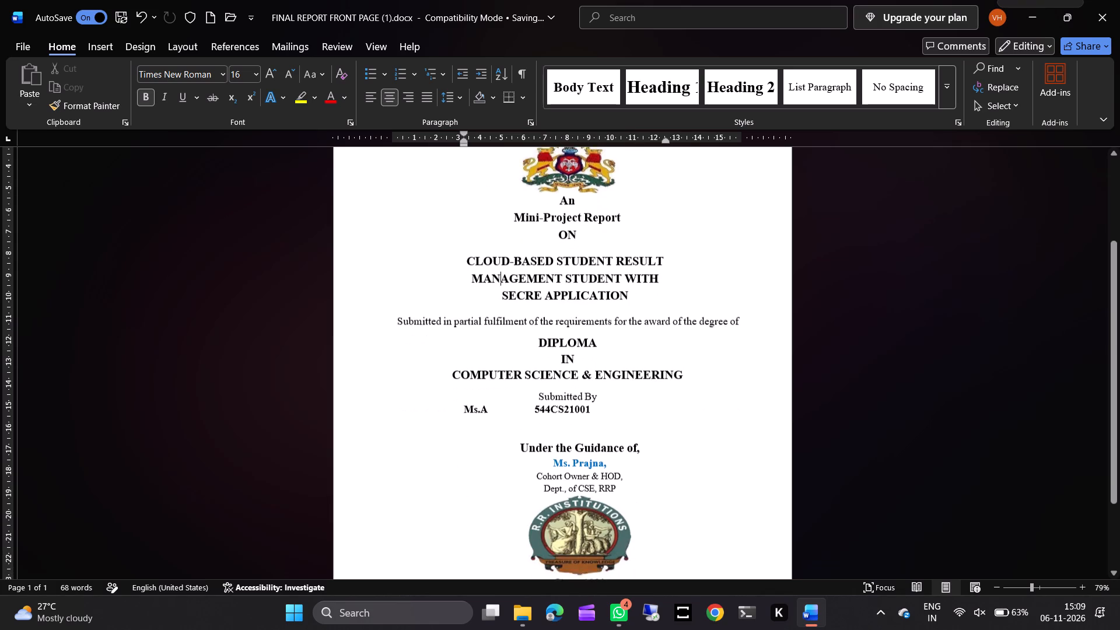
scroll(589, 405, "down", 1)
left_click(498, 395)
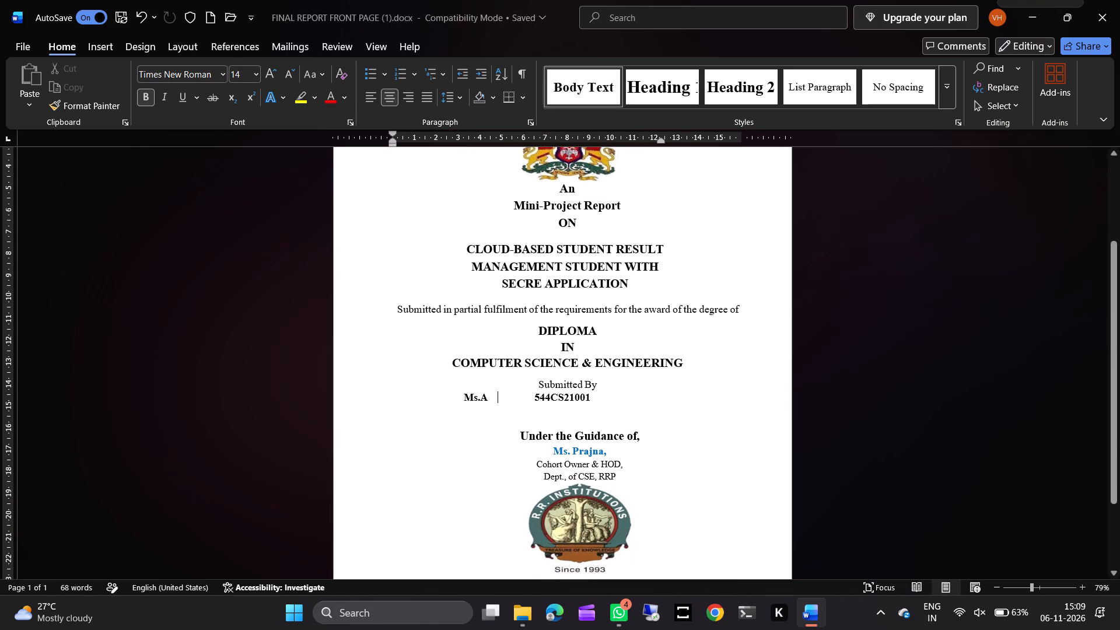
key("BackSpace")
key("BackSpace")
key("BackSpace")
key("BackSpace")
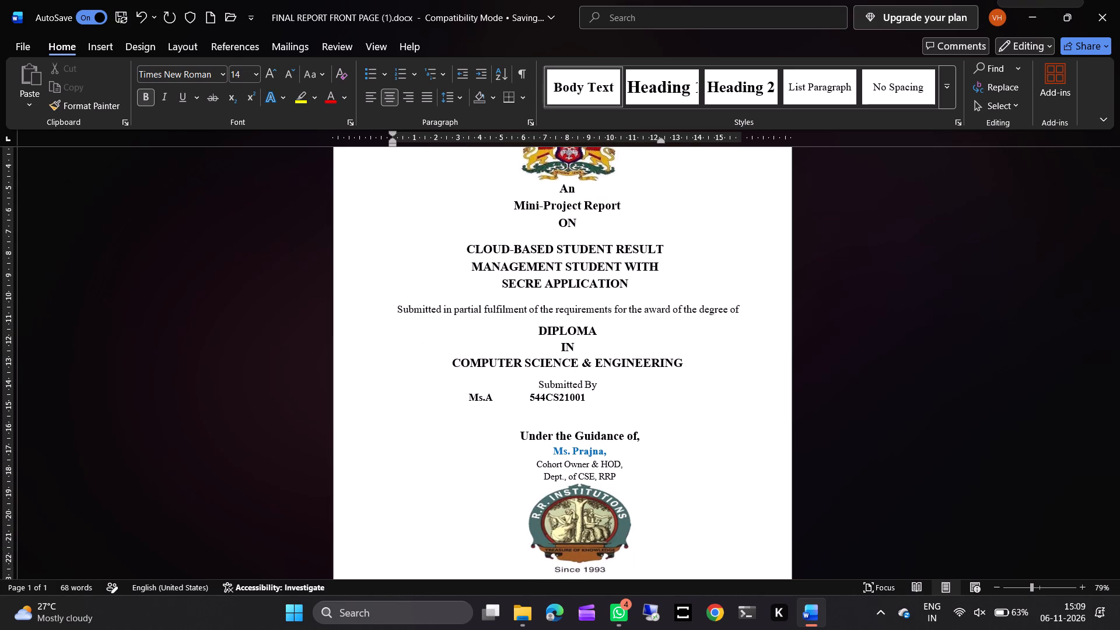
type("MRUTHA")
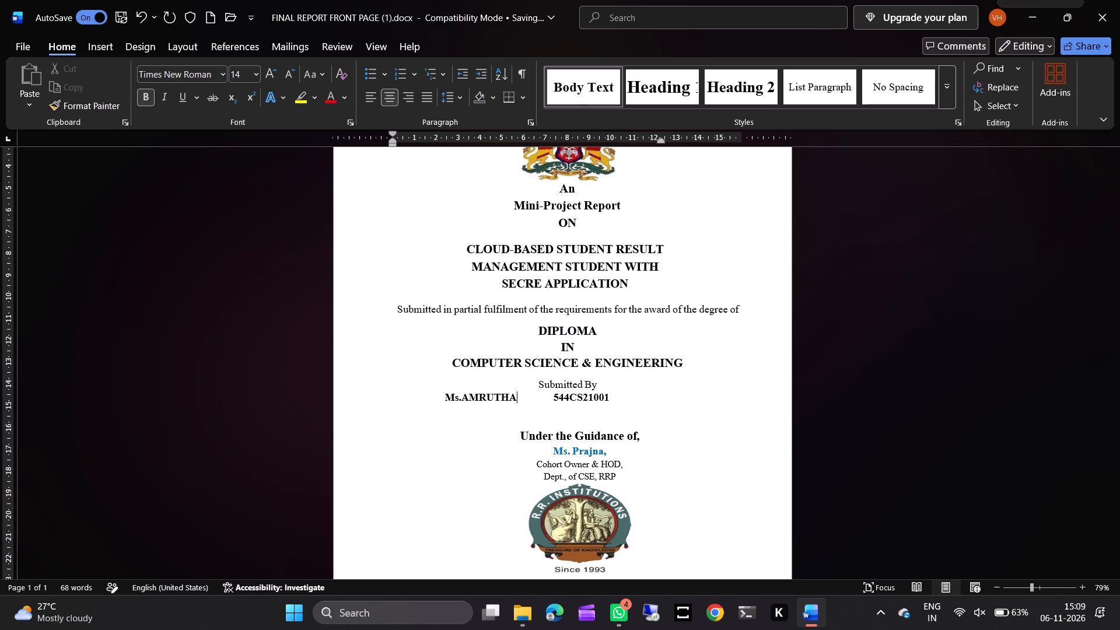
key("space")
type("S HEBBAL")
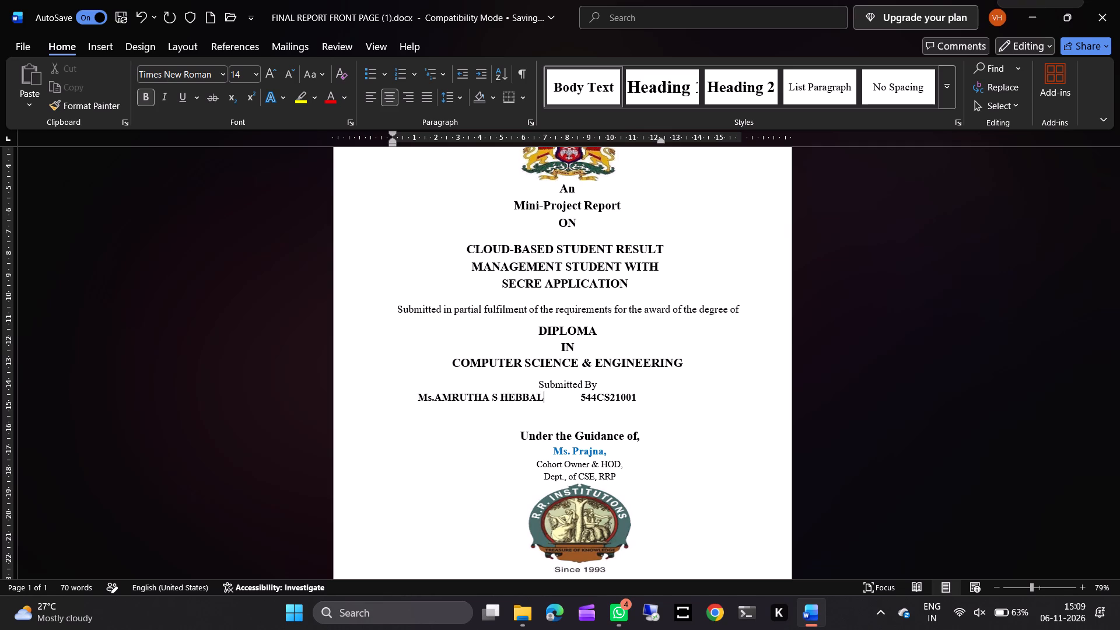
Correct the student's register number under Submitted By, replacing its final digit and the second digit after "CS" with 4.
left_click(634, 394)
key("BackSpace")
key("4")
key("Left")
key("Left")
key("Left")
key("Left")
key("Right")
key("BackSpace")
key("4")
Insert a single space between "Ms." and the student's name under Submitted By.
left_click(433, 398)
key("space")
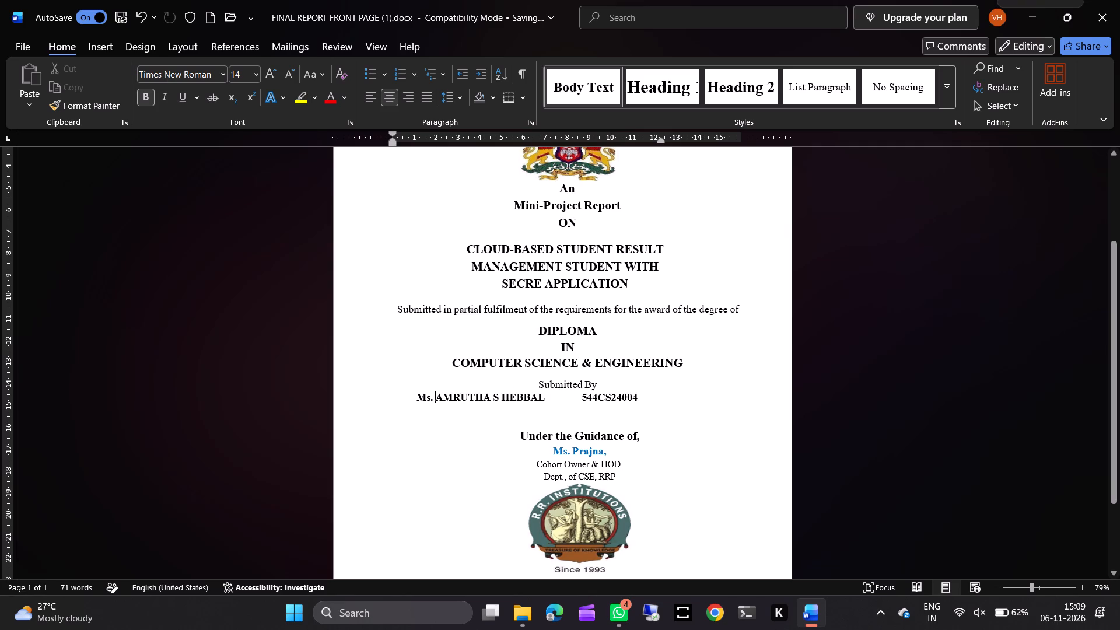
key("space")
key("space")
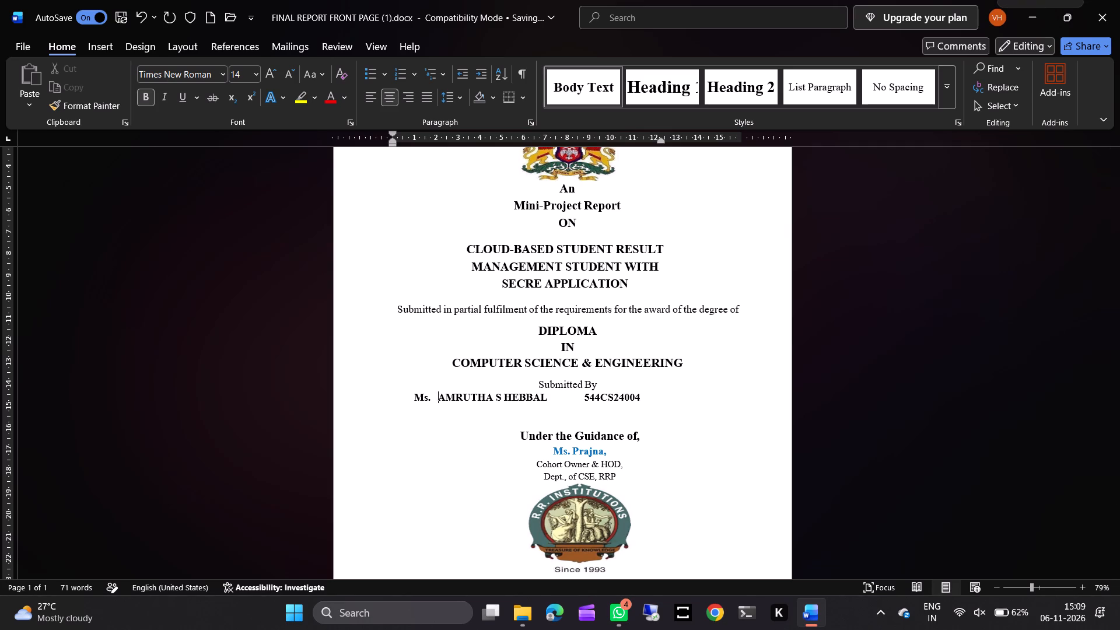
key("BackSpace")
key("BackSpace")
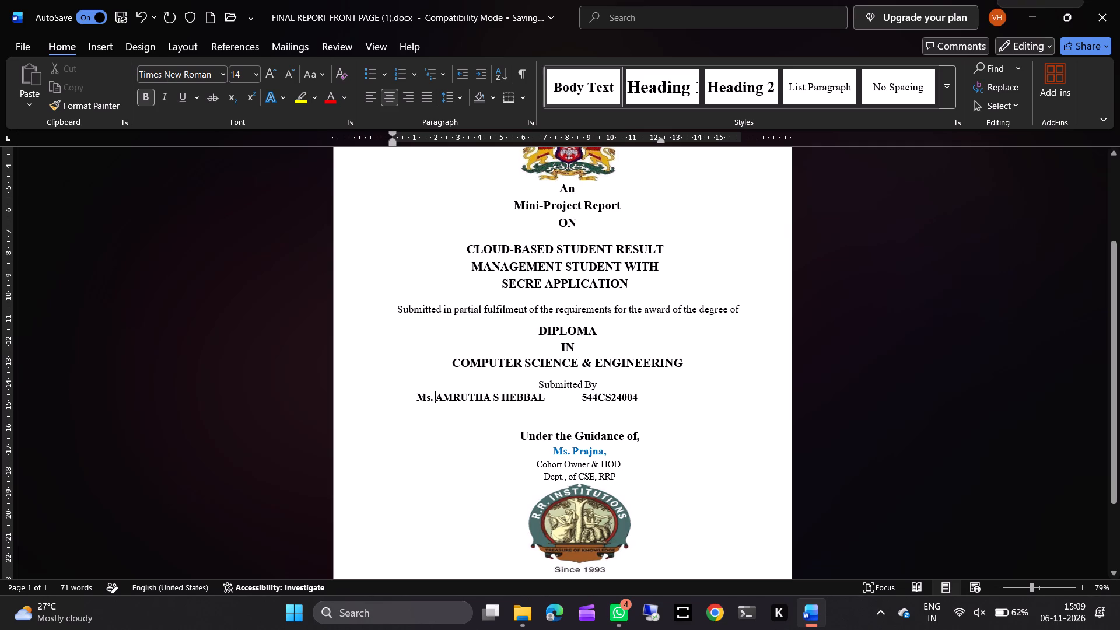
Widen the gap between the student's name and the register number with two additional tabs.
left_click(573, 397)
key("Tab")
key("Tab")
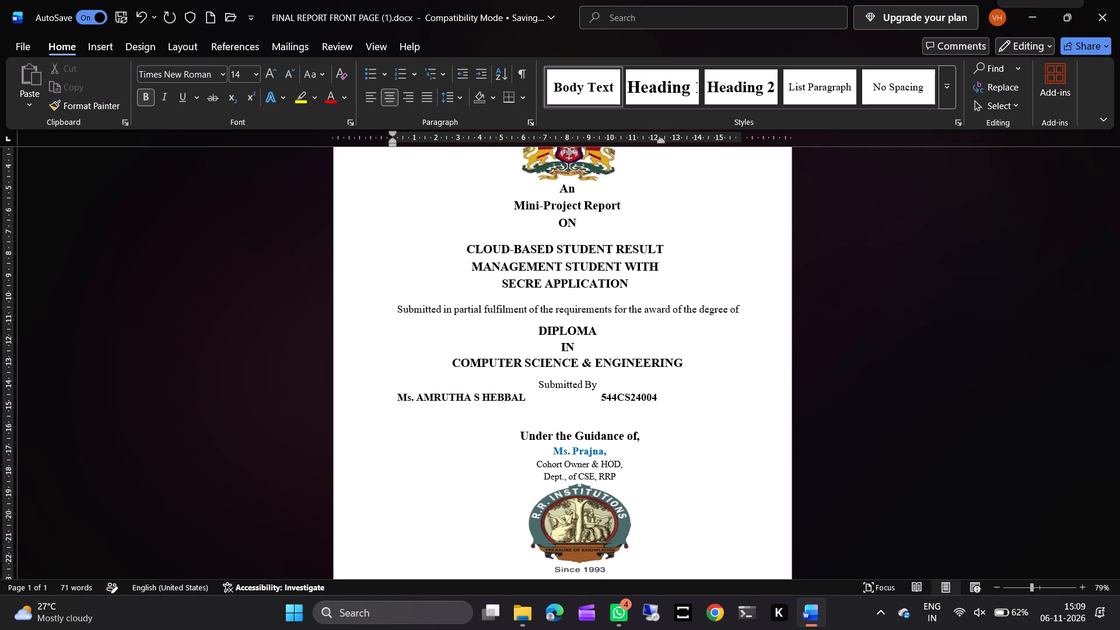
key("Tab")
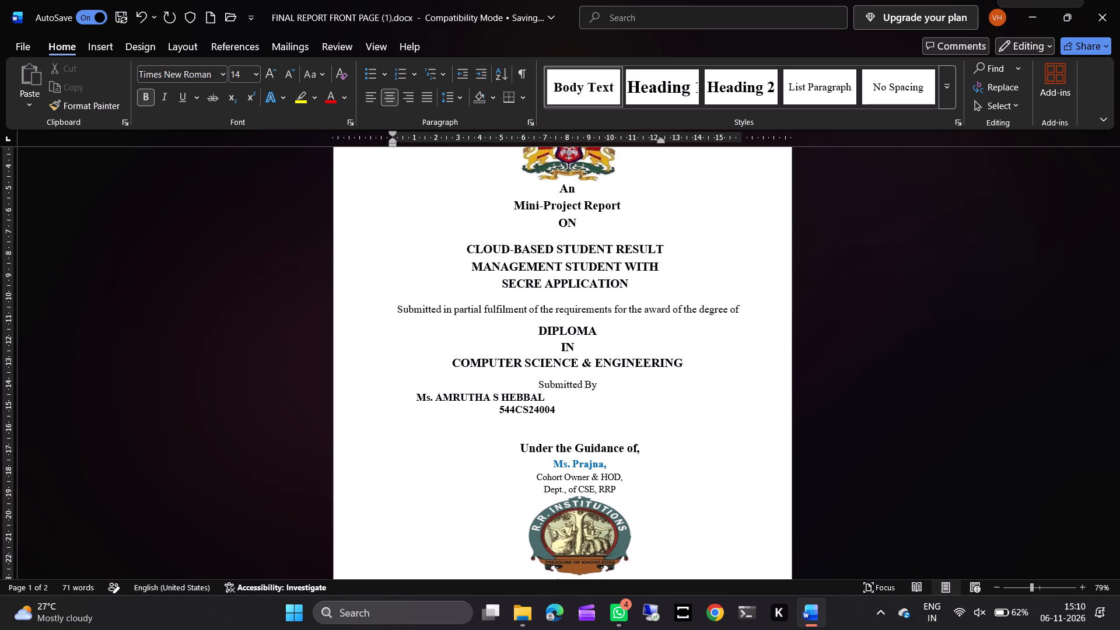
key("BackSpace")
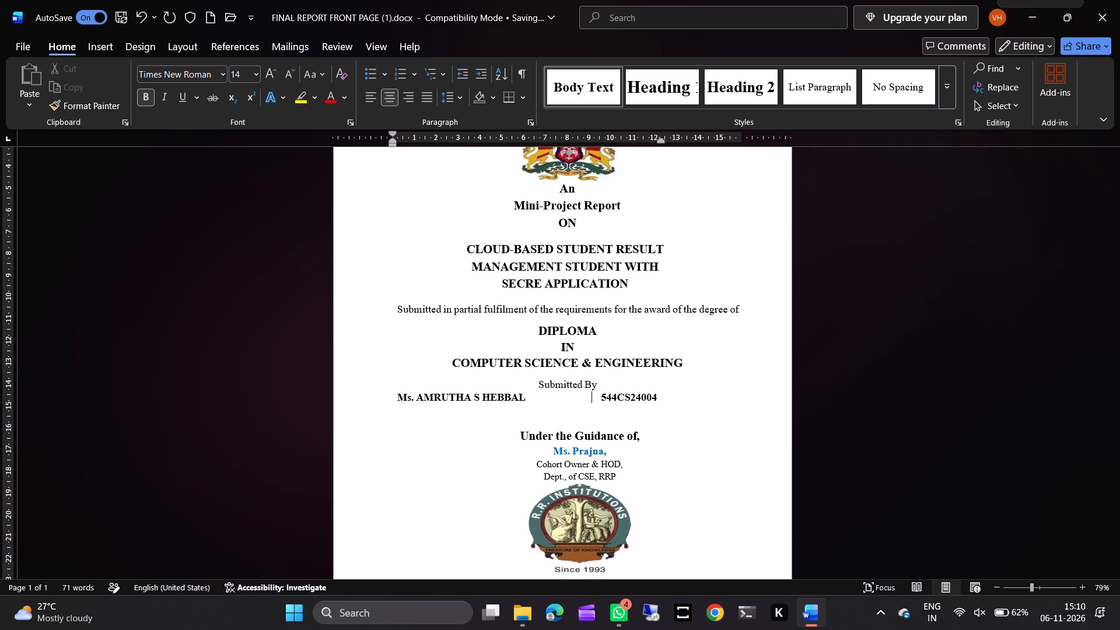
key("Right")
key("Right")
Move the right indent of the student name and register number line out to about the 15 cm ruler mark.
scroll(582, 402, "down", 2)
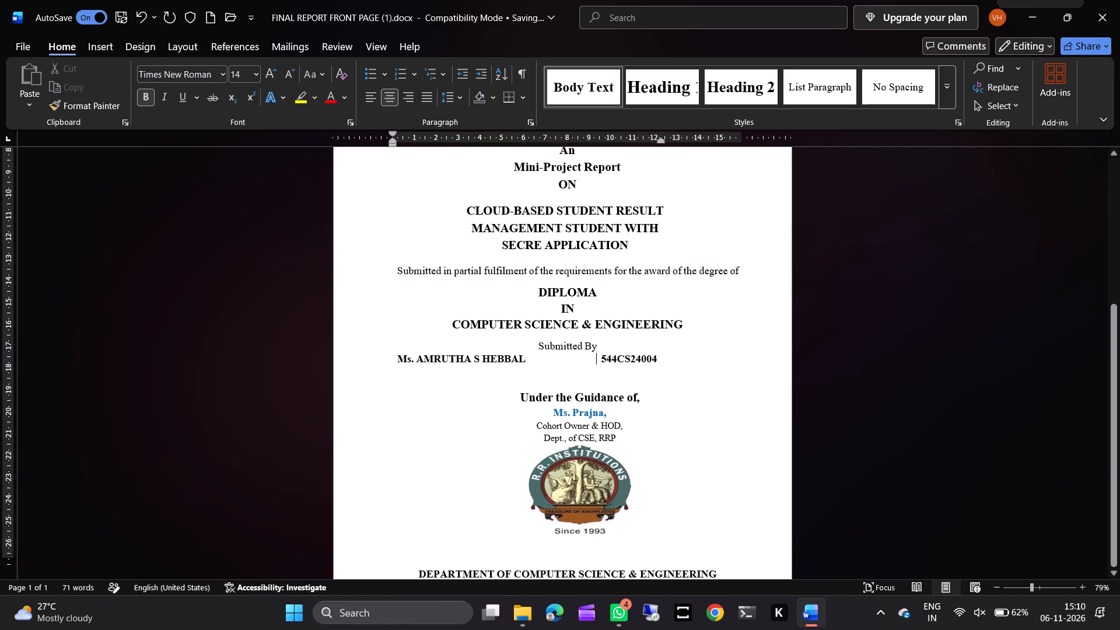
scroll(582, 402, "down", 2)
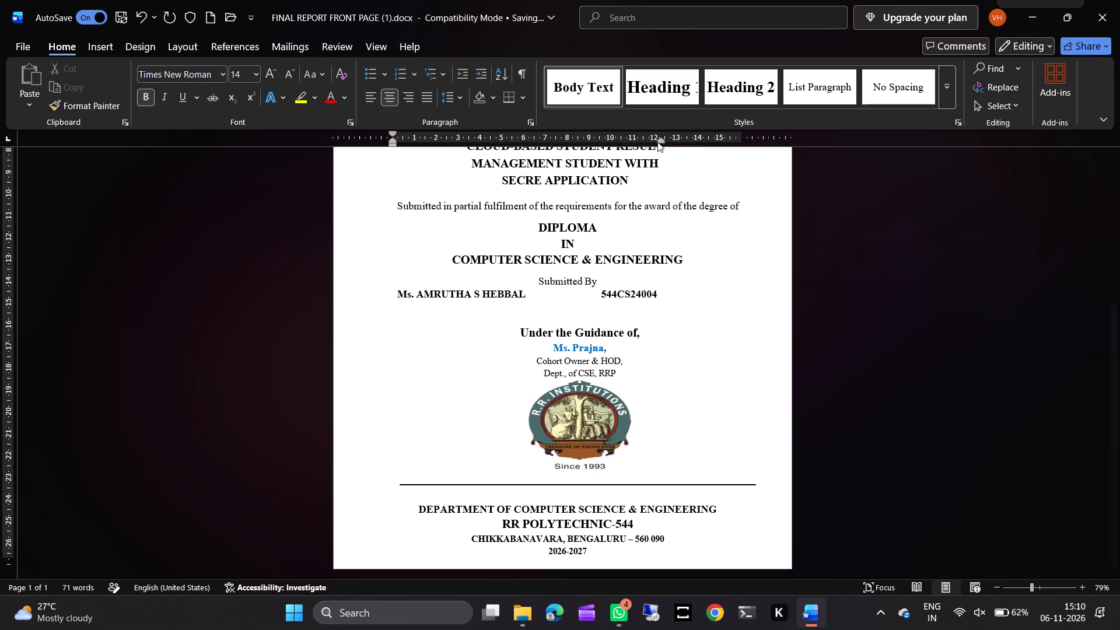
left_click_drag(657, 142, 684, 140)
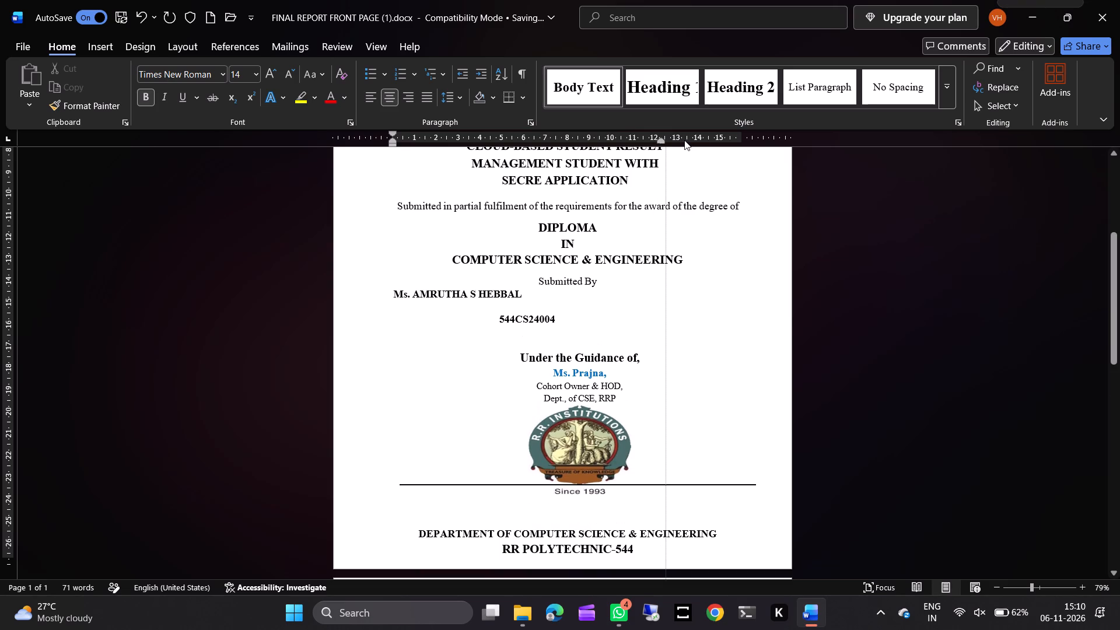
left_click_drag(684, 140, 694, 138)
left_click_drag(660, 143, 667, 145)
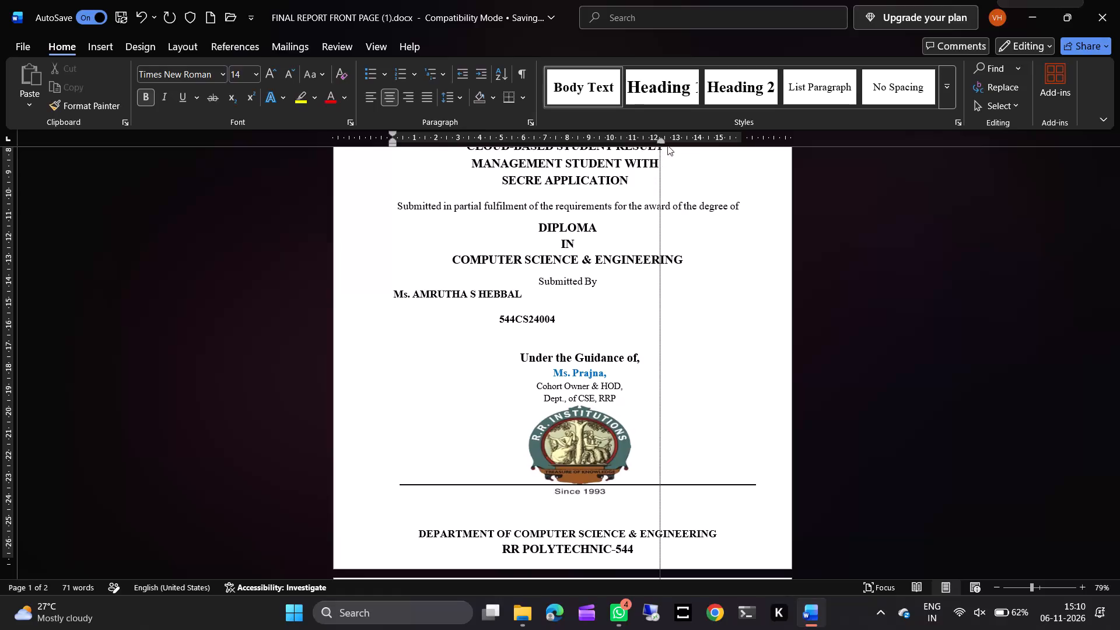
left_click_drag(667, 145, 698, 162)
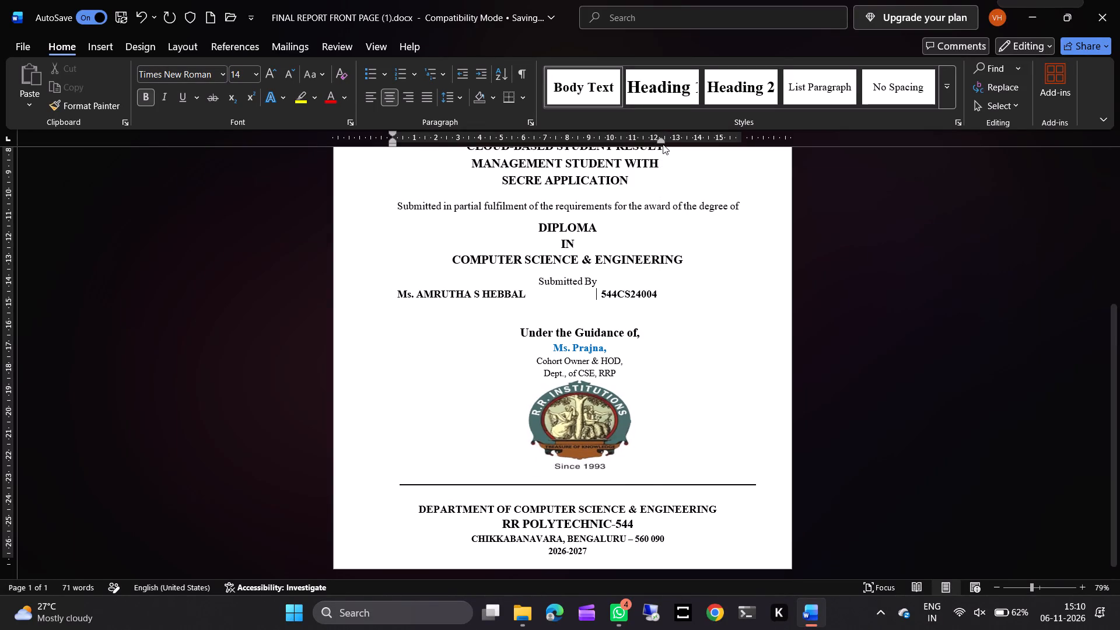
left_click_drag(658, 141, 665, 139)
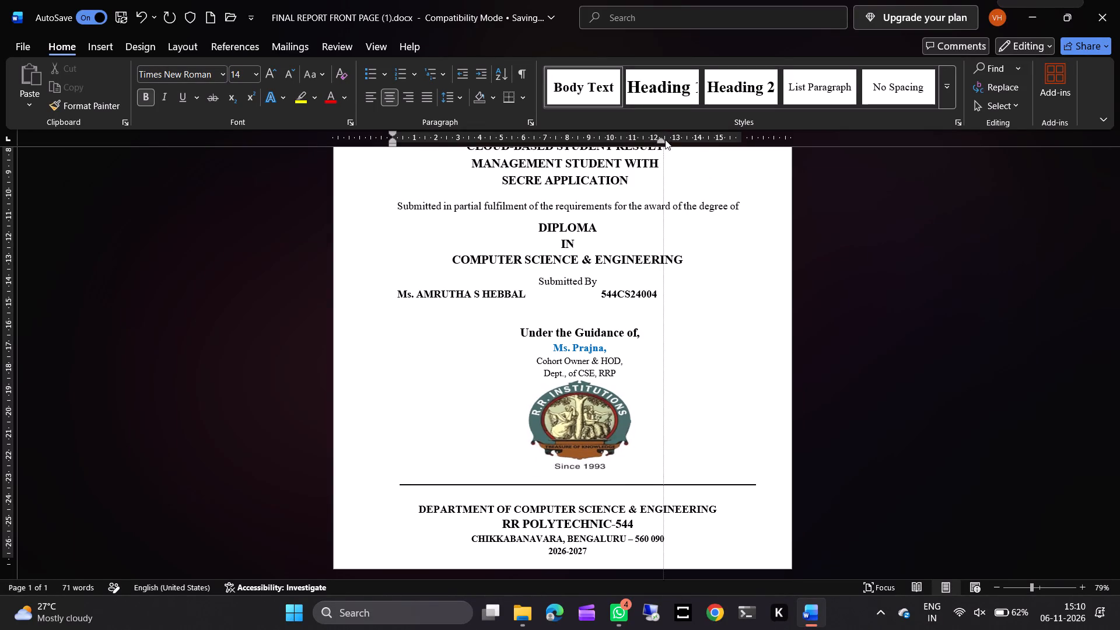
left_click_drag(665, 139, 723, 156)
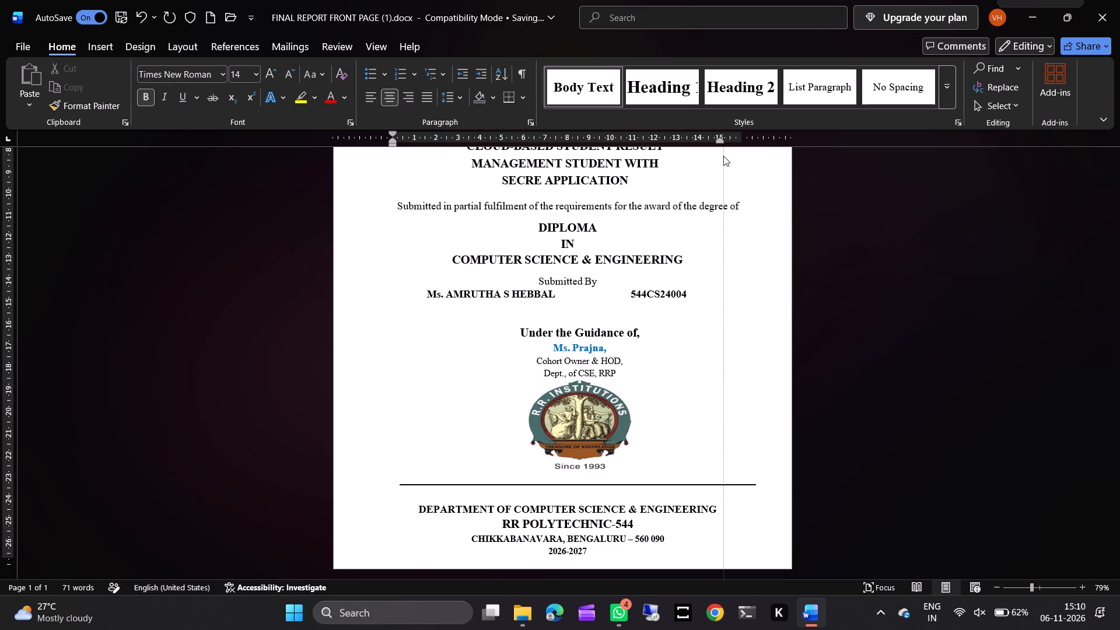
left_click_drag(723, 156, 722, 156)
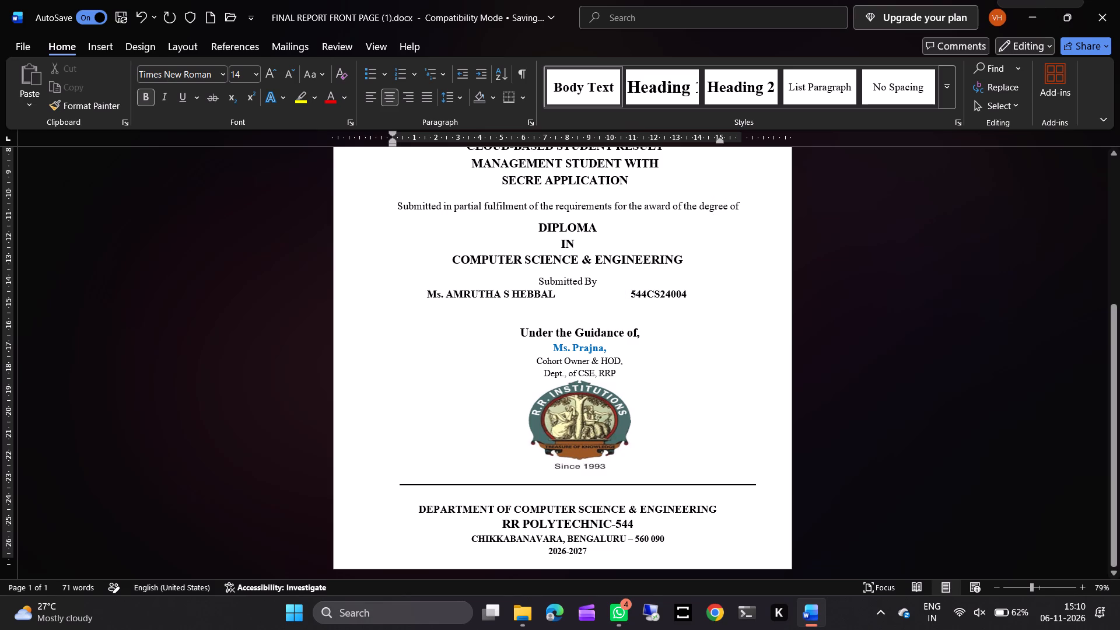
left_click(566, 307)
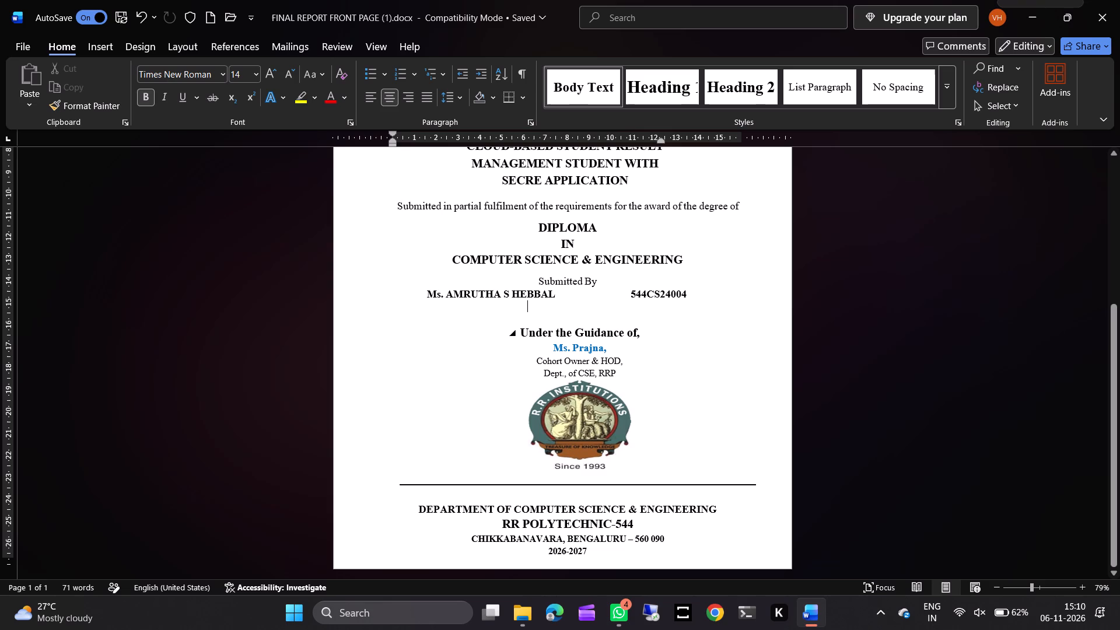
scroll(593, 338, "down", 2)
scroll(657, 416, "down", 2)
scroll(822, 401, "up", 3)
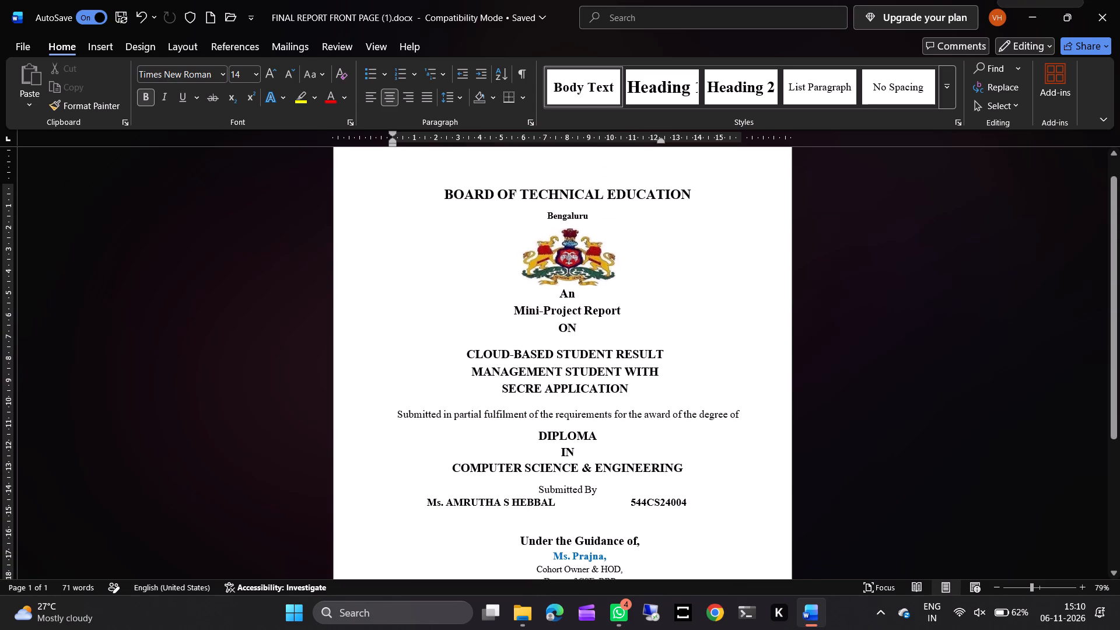
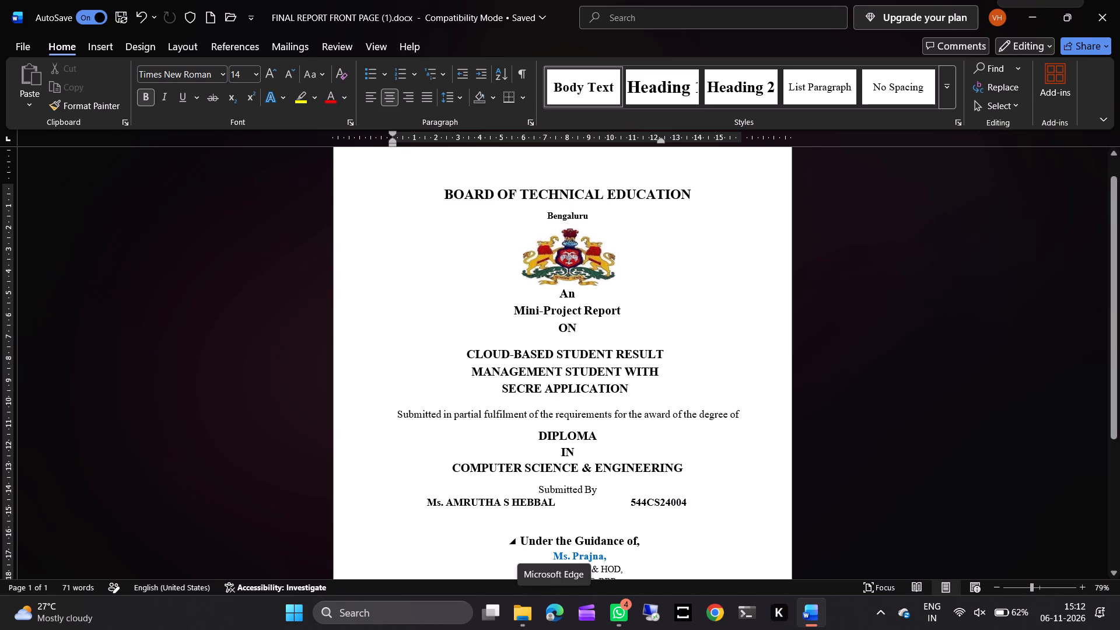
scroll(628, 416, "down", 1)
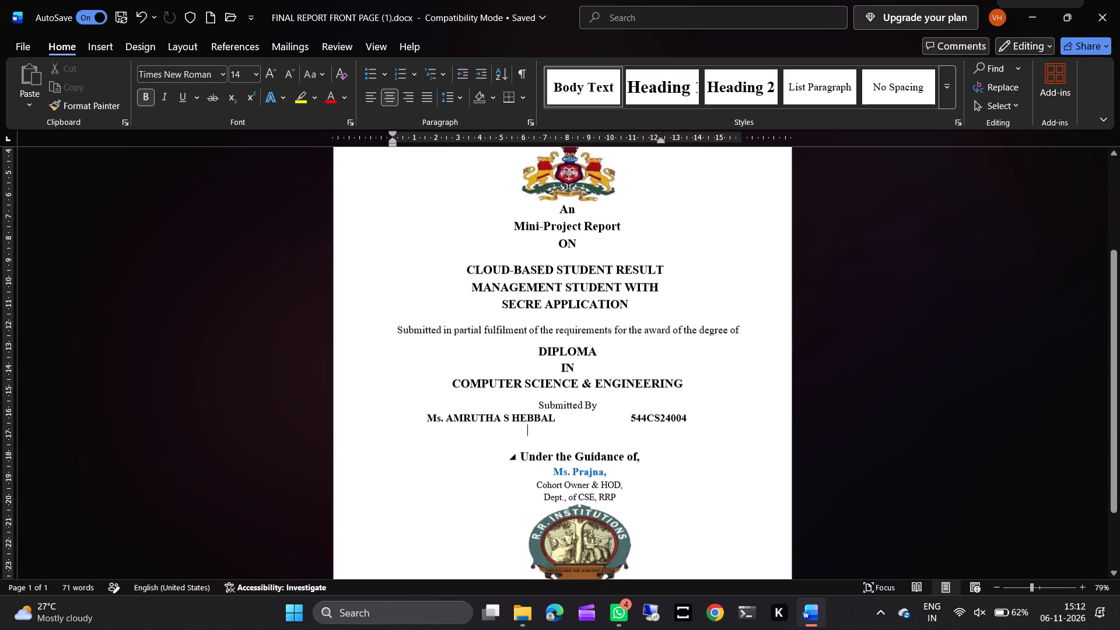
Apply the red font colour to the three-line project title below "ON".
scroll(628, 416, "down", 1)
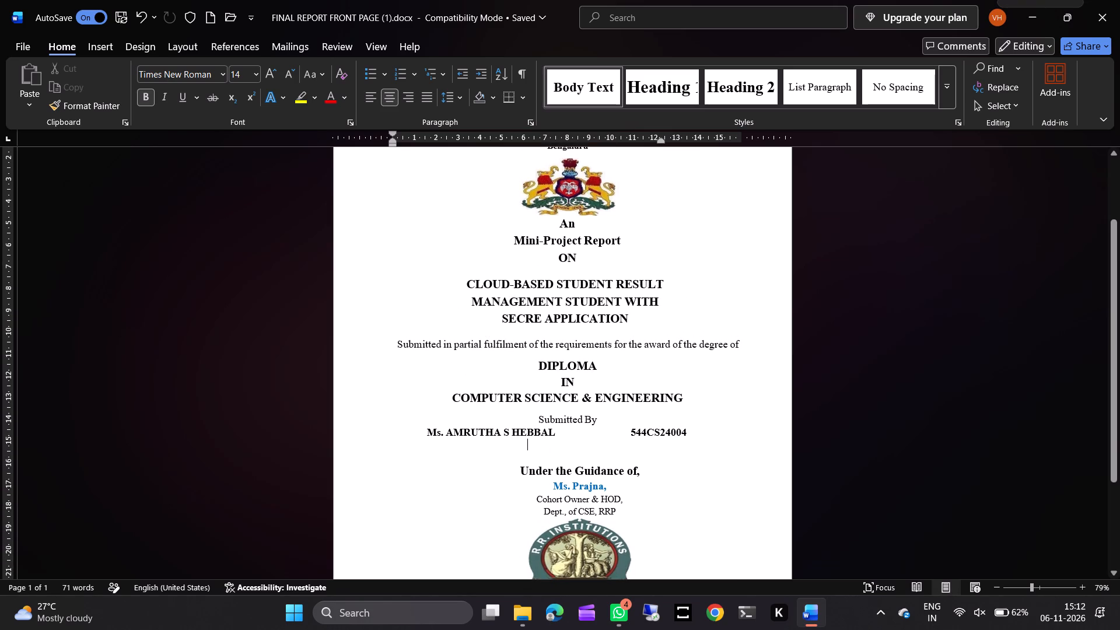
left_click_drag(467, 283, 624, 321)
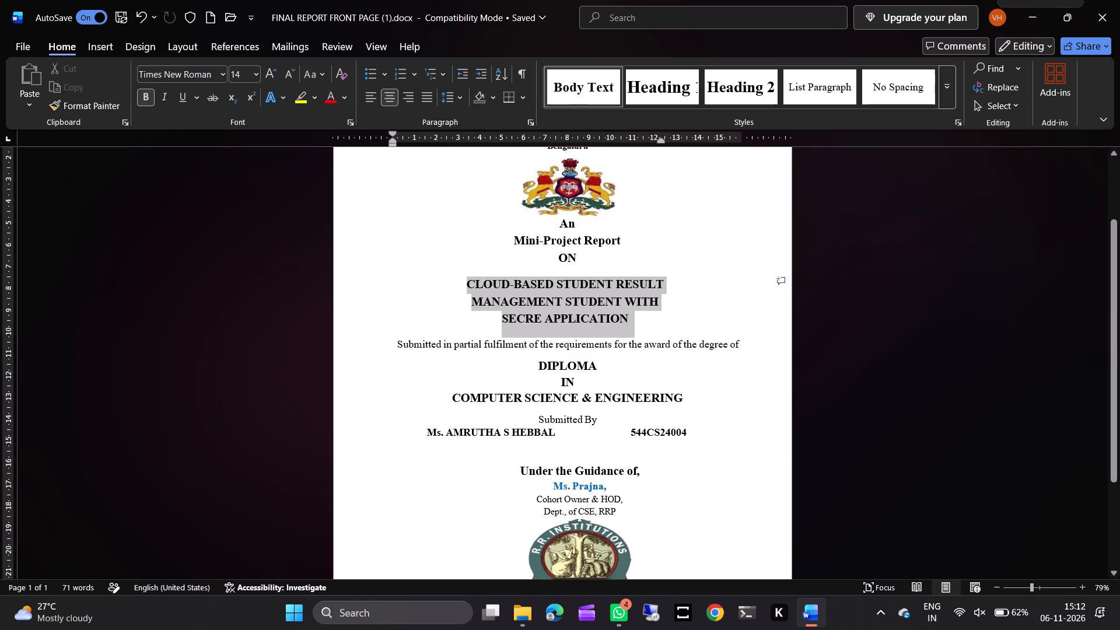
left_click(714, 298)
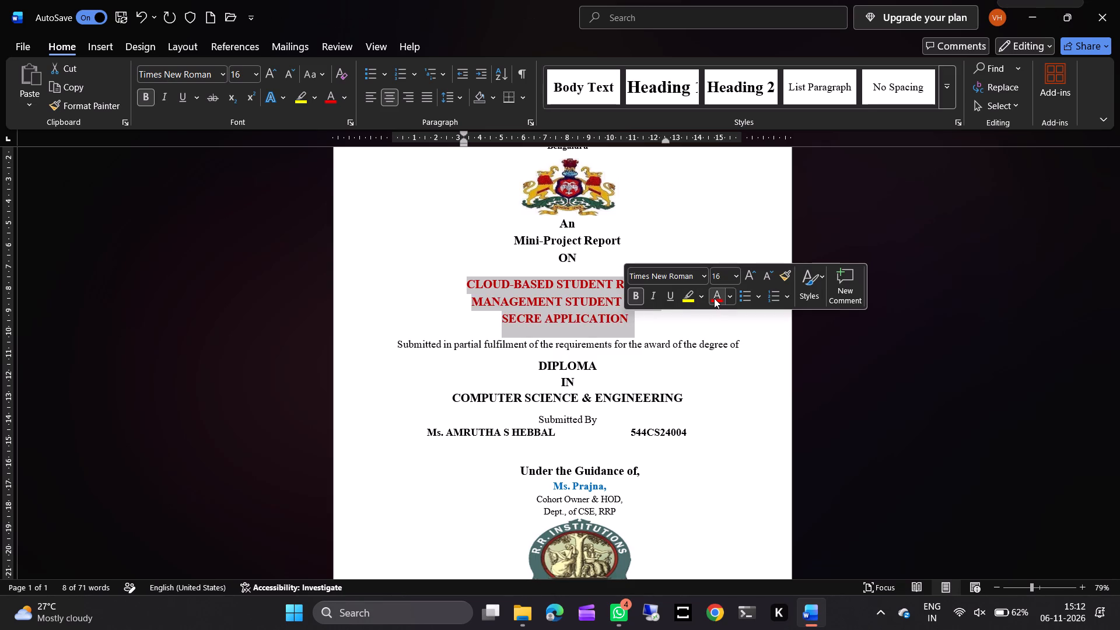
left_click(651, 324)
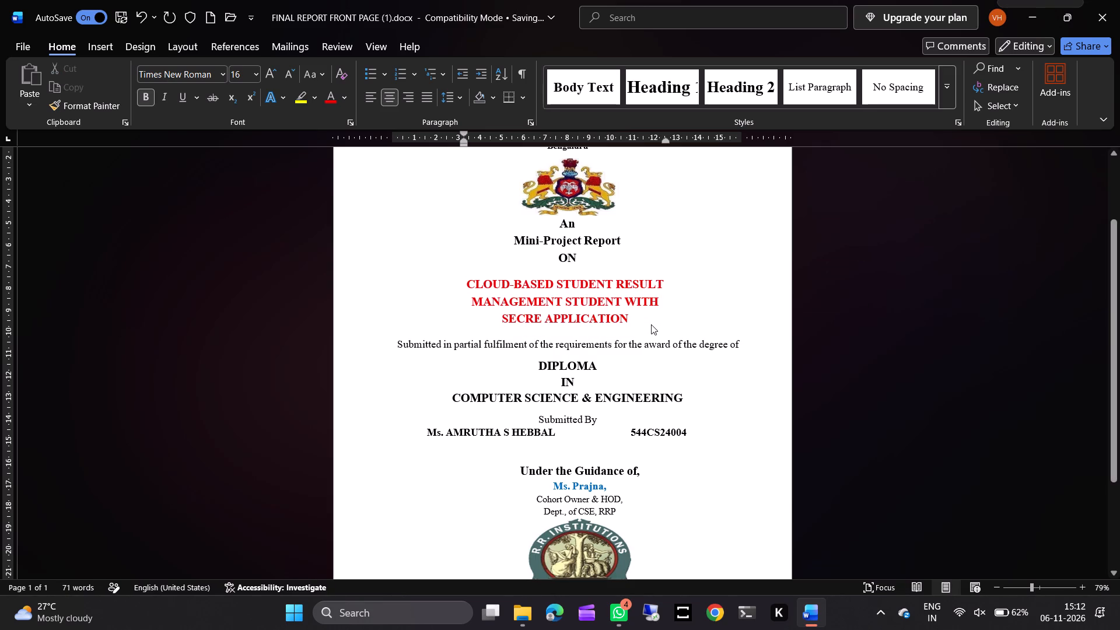
Set the font colour of the whole three-line project title to the black theme colour.
left_click_drag(629, 314, 463, 287)
left_click(555, 261)
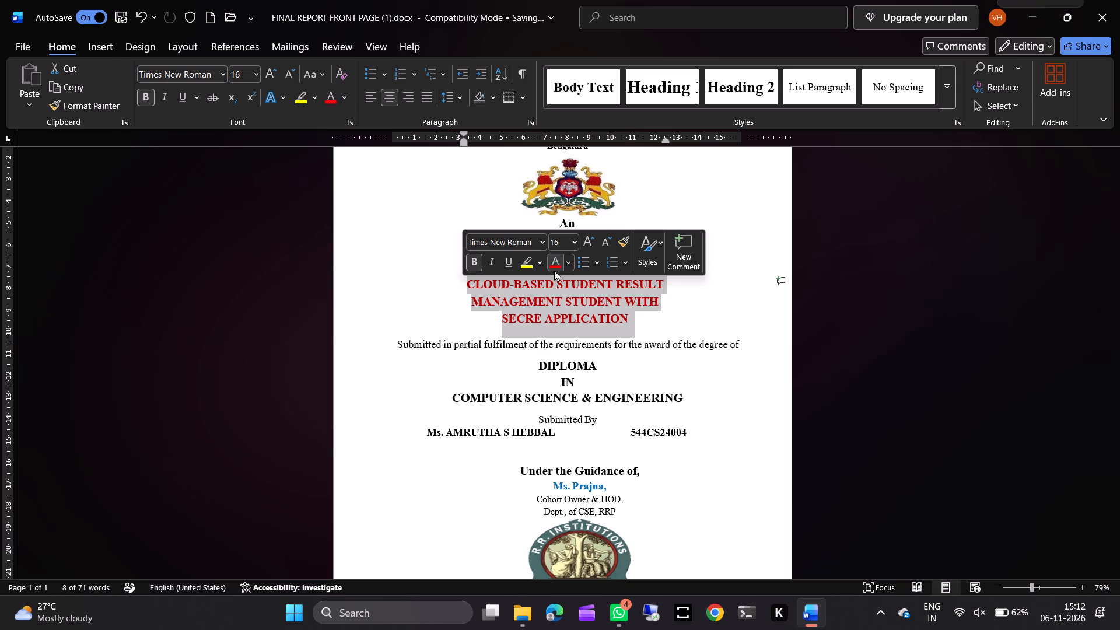
left_click(572, 260)
left_click(581, 351)
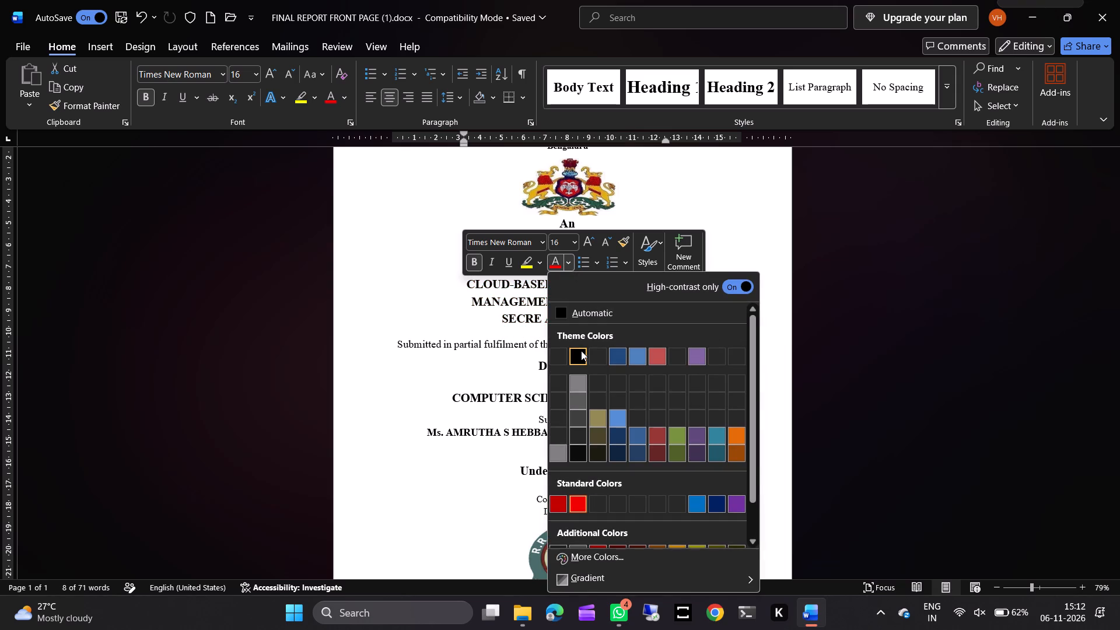
left_click(656, 307)
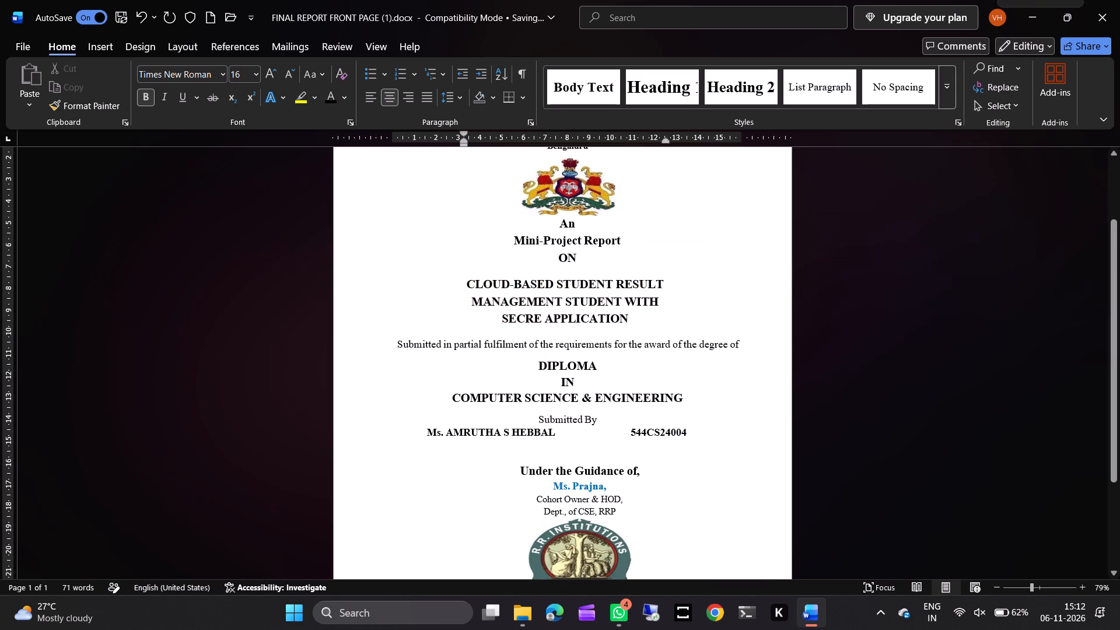
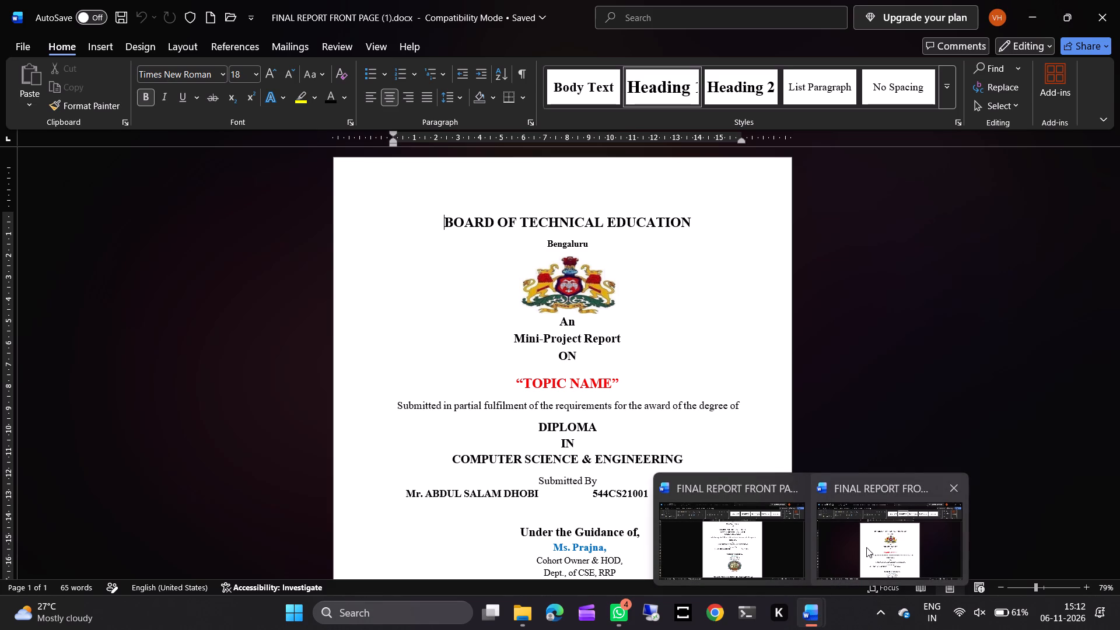
Switch to the other open front page document, the edited copy containing the cloud-based student result project title.
left_click(739, 546)
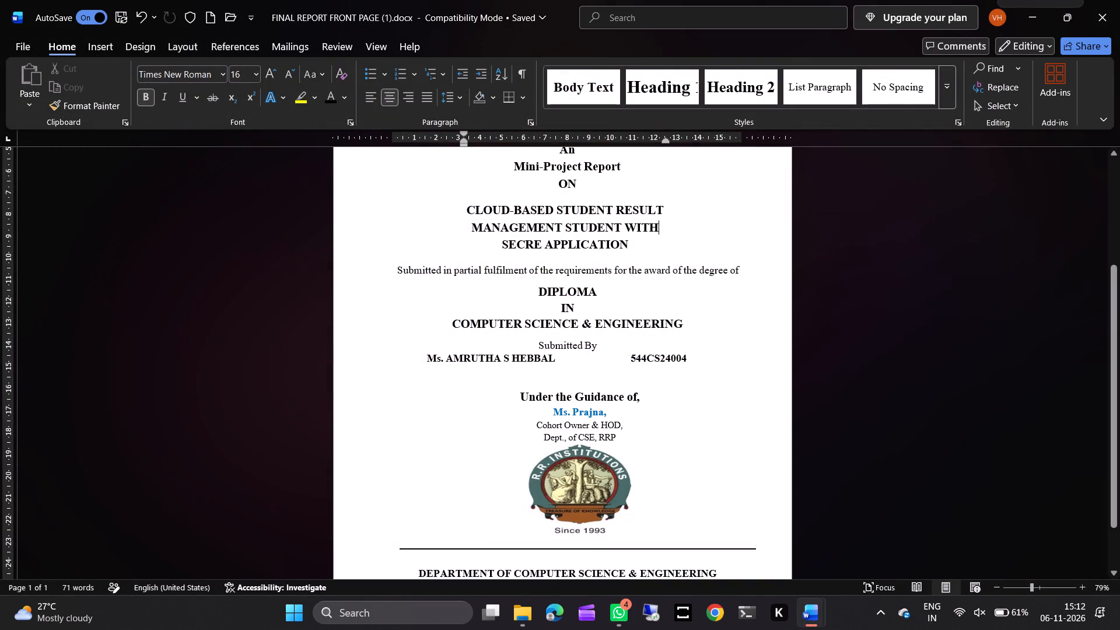
Set the font colour of the three-line mini-project title, starting CLOUD-BASED STUDENT RESULT, to standard red.
left_click_drag(463, 209, 615, 240)
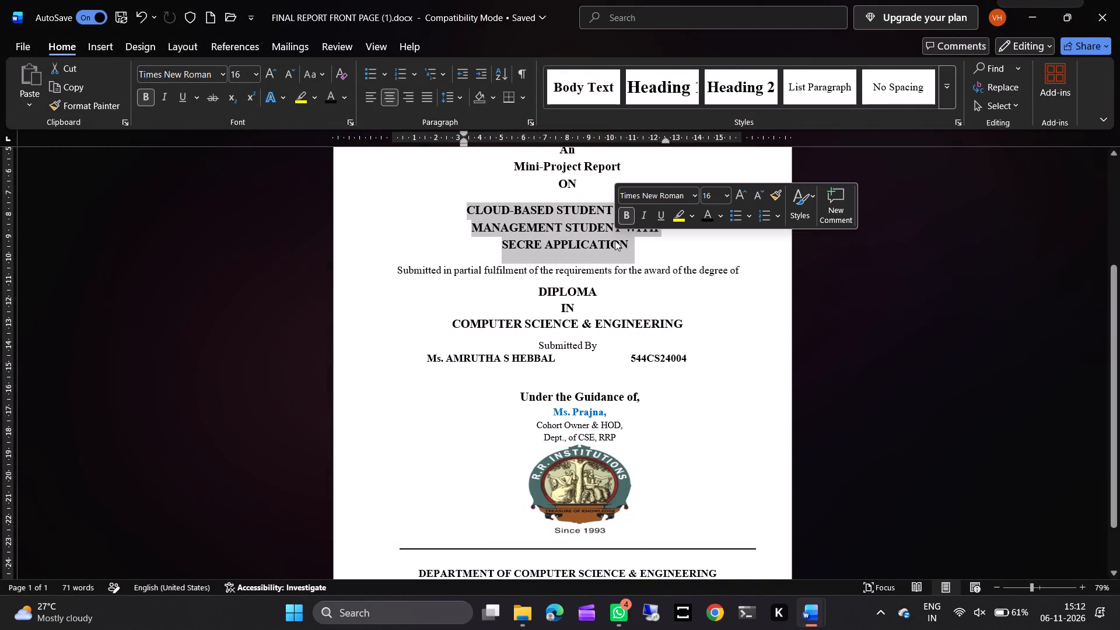
left_click_drag(723, 216, 814, 308)
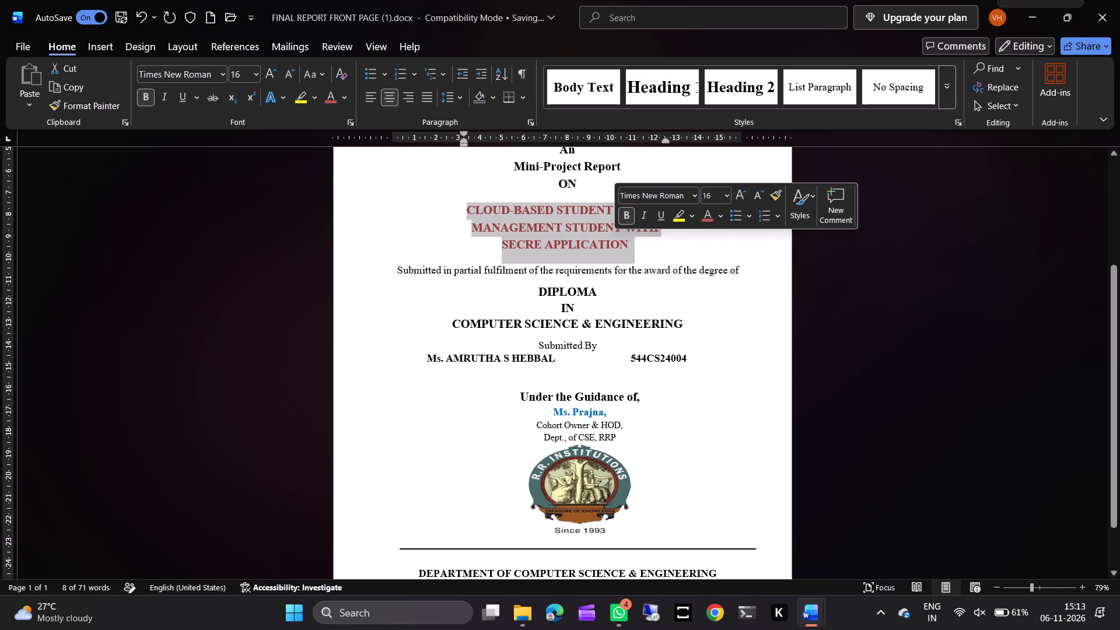
left_click(735, 239)
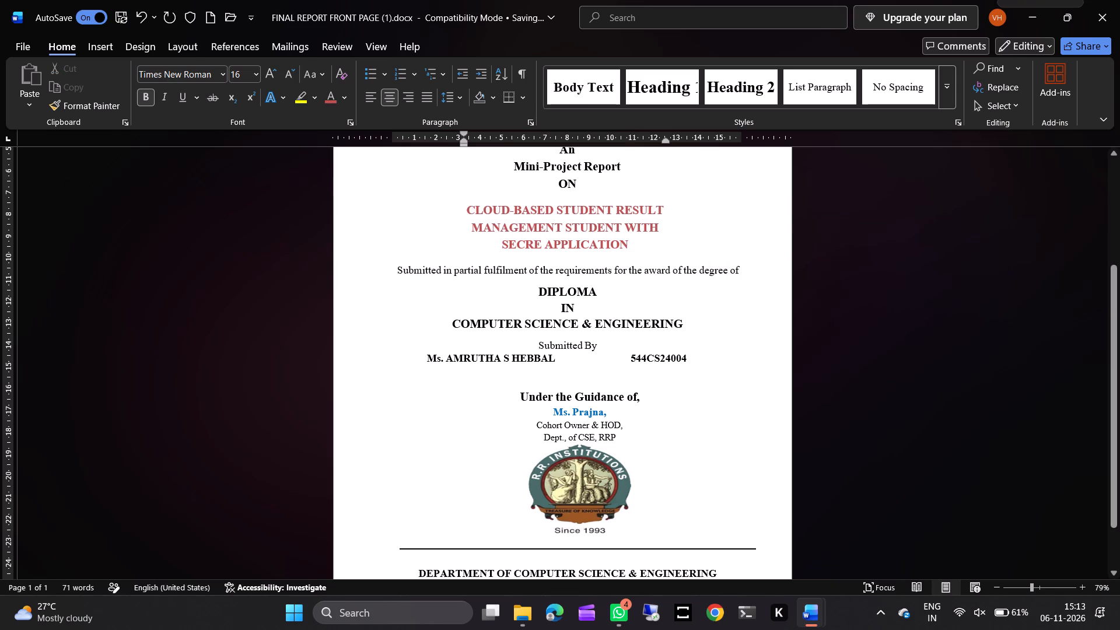
left_click_drag(634, 244, 479, 209)
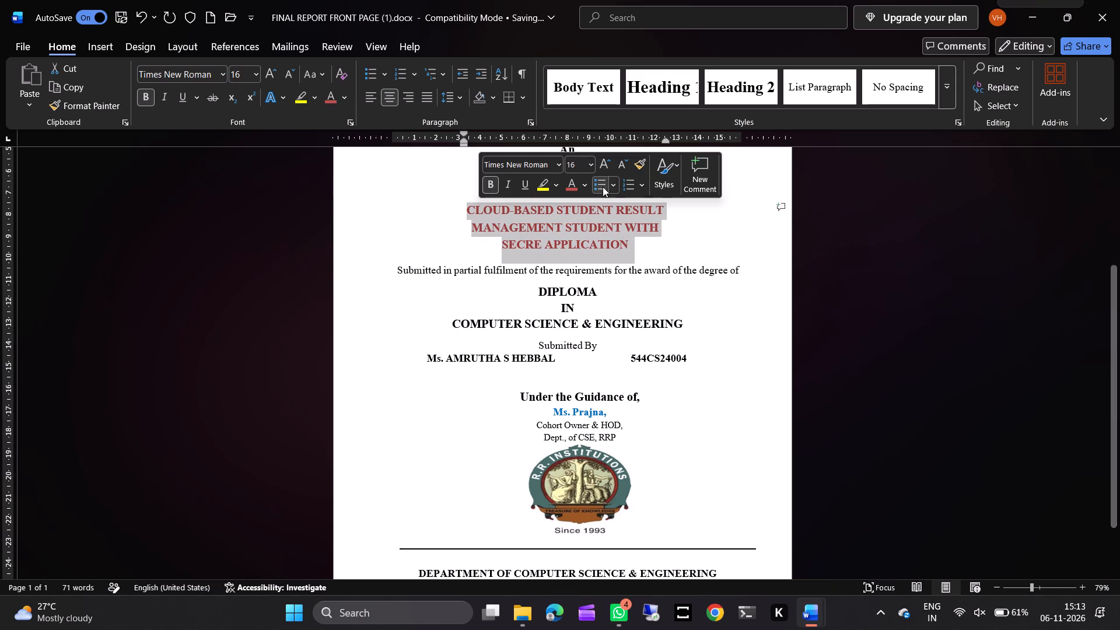
left_click(582, 187)
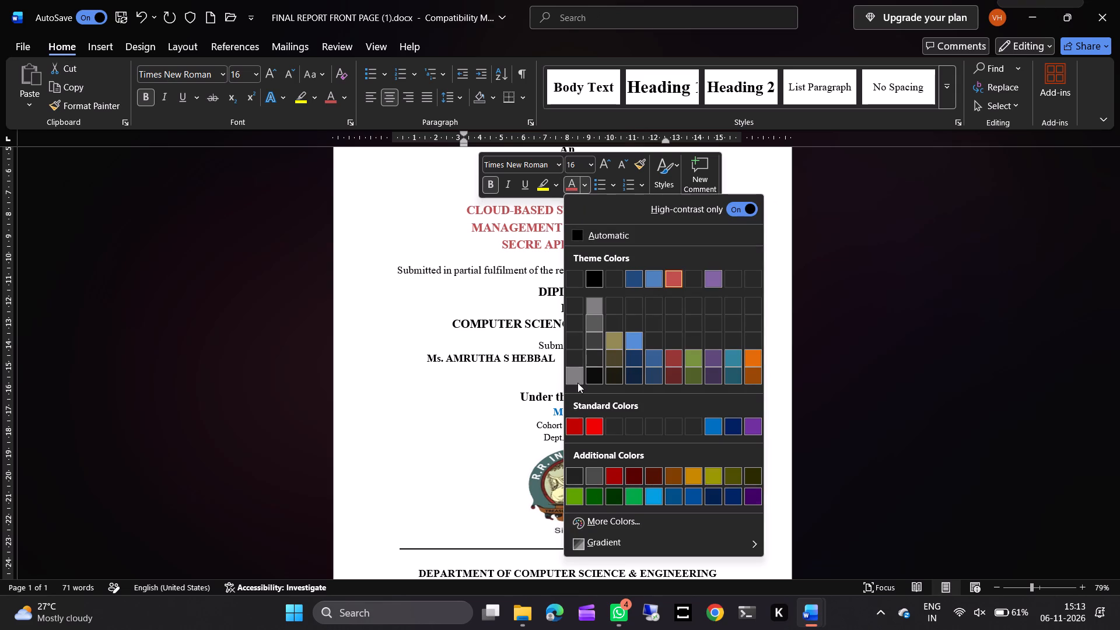
left_click(591, 426)
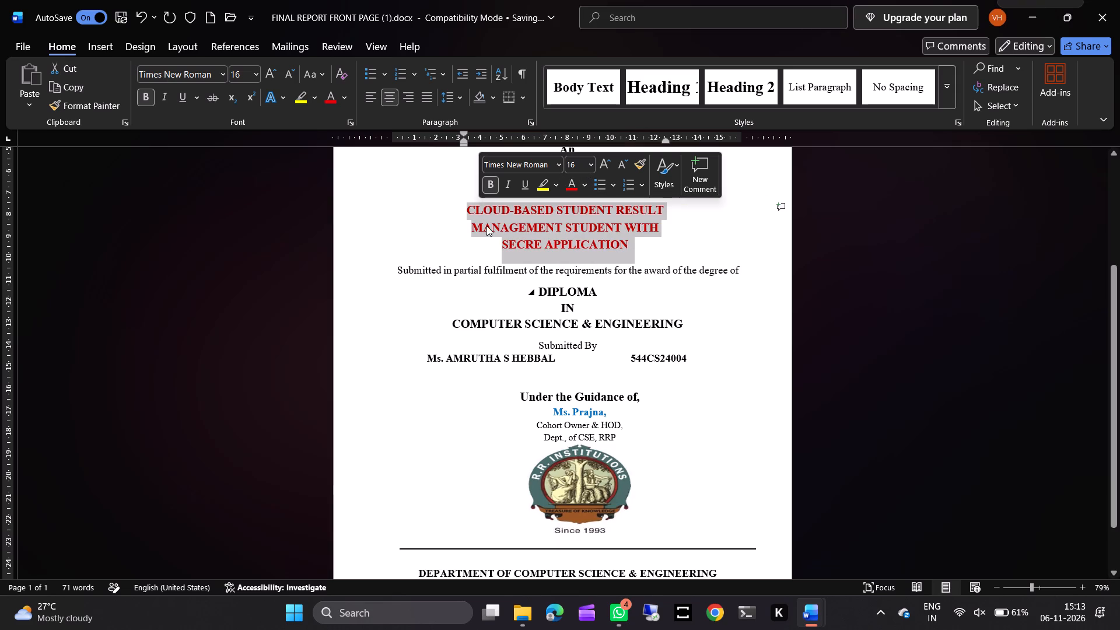
Enclose the whole red mini-project title in double quotation marks, from before CLOUD-BASED to after APPLICATION.
left_click(470, 211)
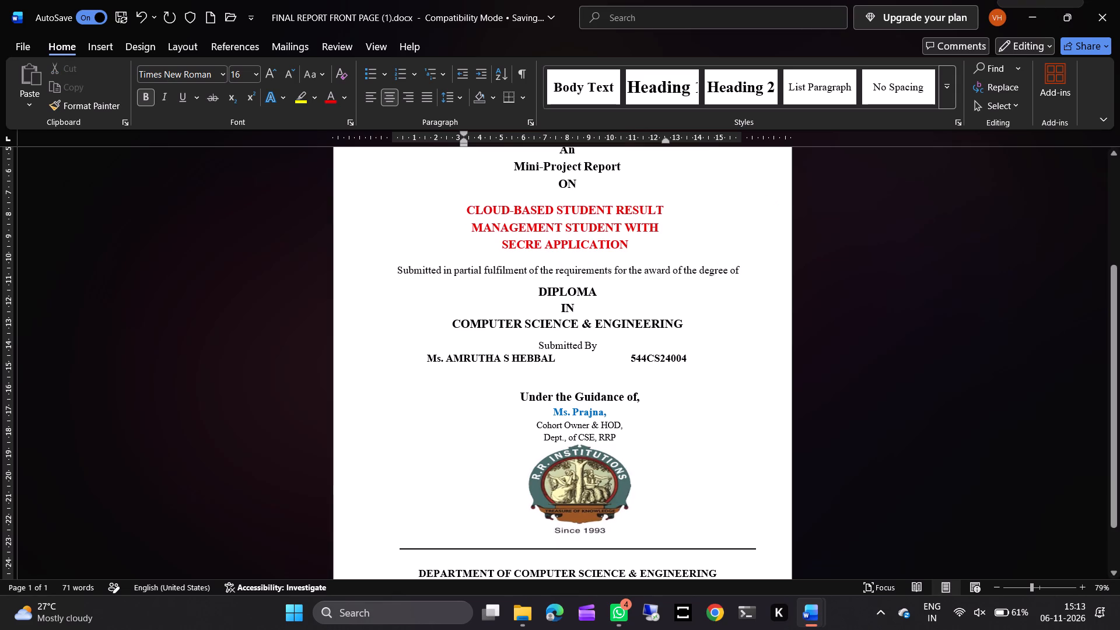
key("shift+quotedbl")
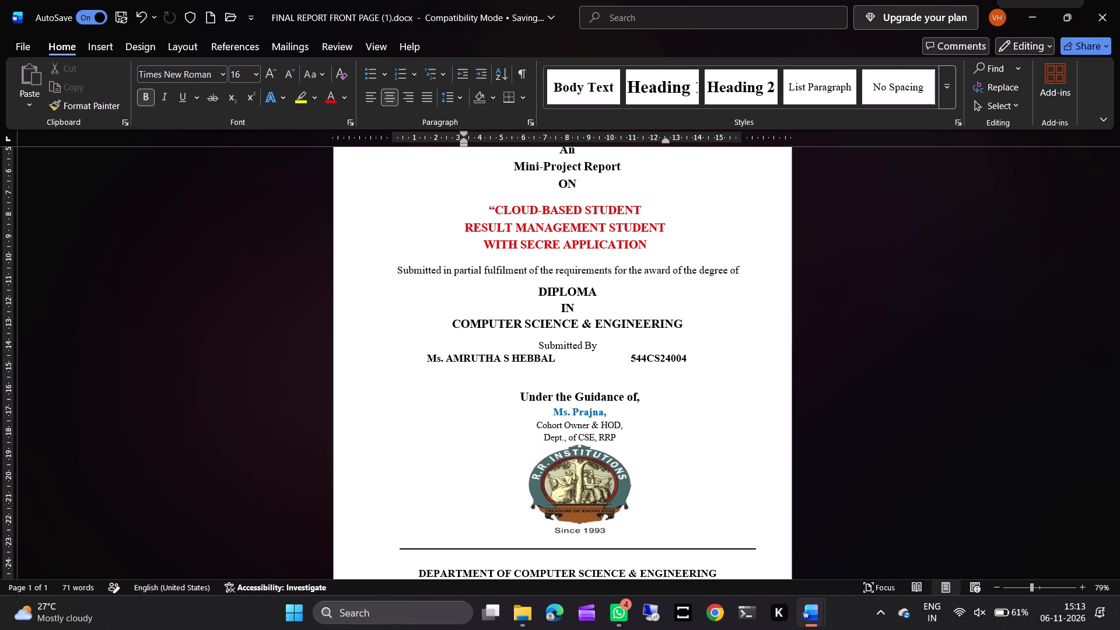
key("Down")
key("Down")
key("Right")
key("Right")
key("Right")
key("Right")
key("Right")
key("Right")
key("Right")
key("Right")
key("Right")
key("Right")
key("Right")
key("Right")
key("Right")
key("Right")
key("Right")
key("Right")
key("Right")
key("Right")
key("Right")
key("Right")
key("Right")
key("shift+quotedbl")
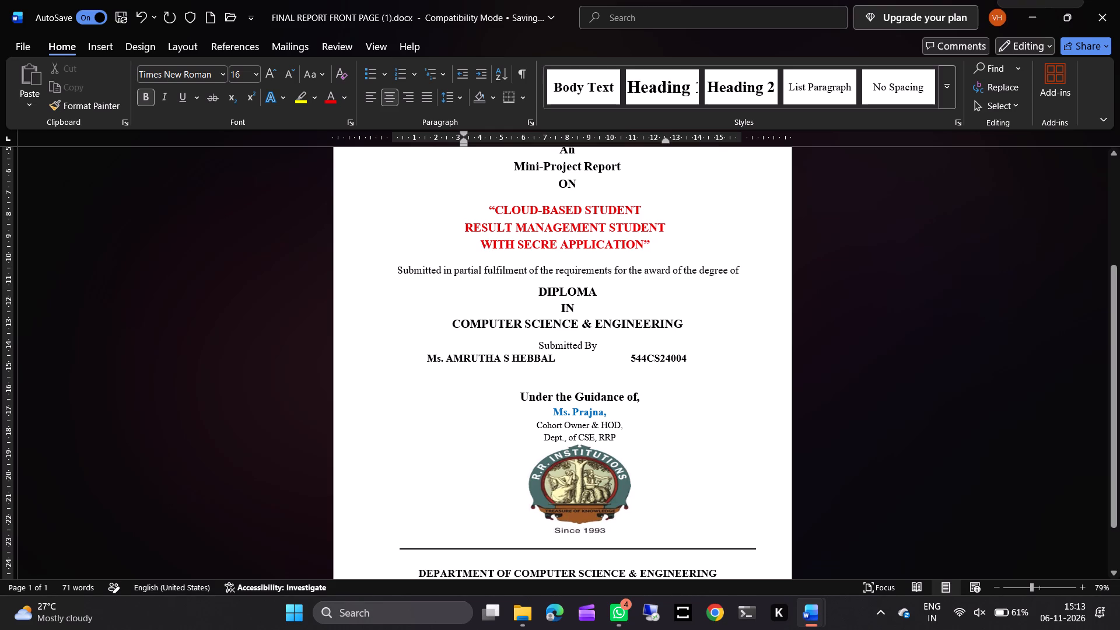
Insert a U after SE in the word SECRE on the title's last line, making it SEUCRE.
left_click(530, 244)
key("u")
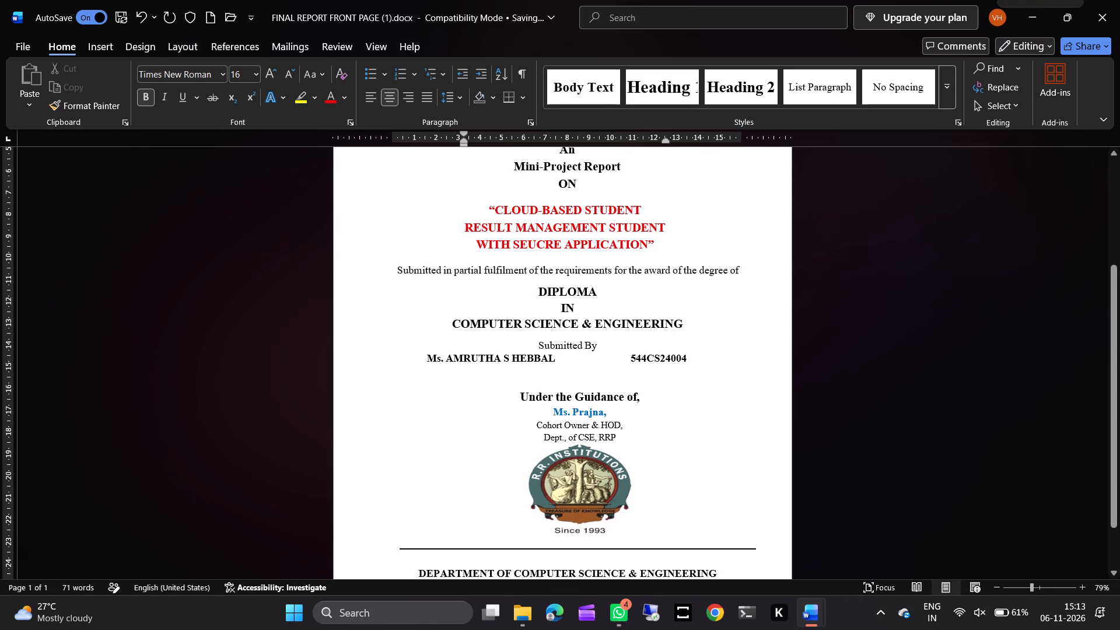
Review the whole front page, from the Board of Technical Education heading down to the department and academic year lines.
scroll(608, 354, "down", 4)
scroll(687, 404, "up", 3)
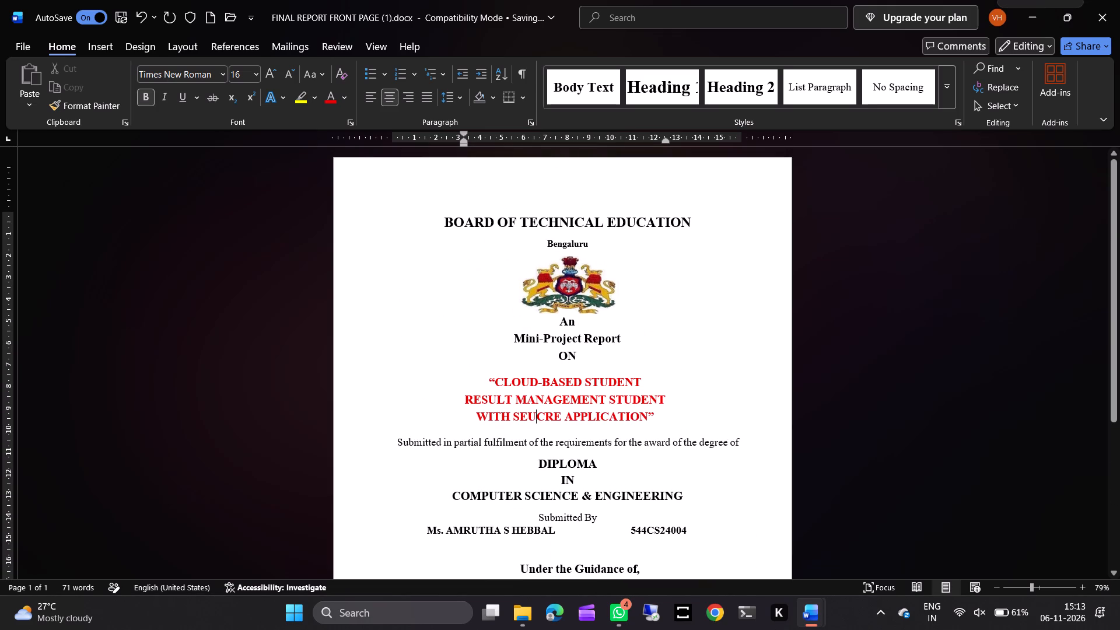
scroll(586, 334, "up", 1)
scroll(586, 334, "down", 1)
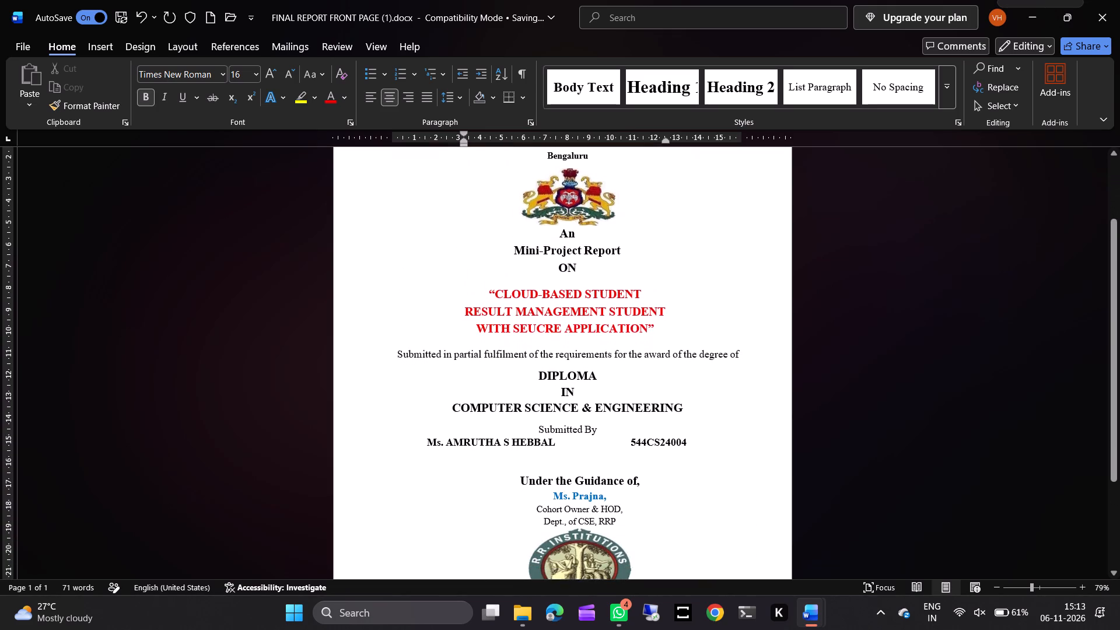
scroll(586, 334, "down", 3)
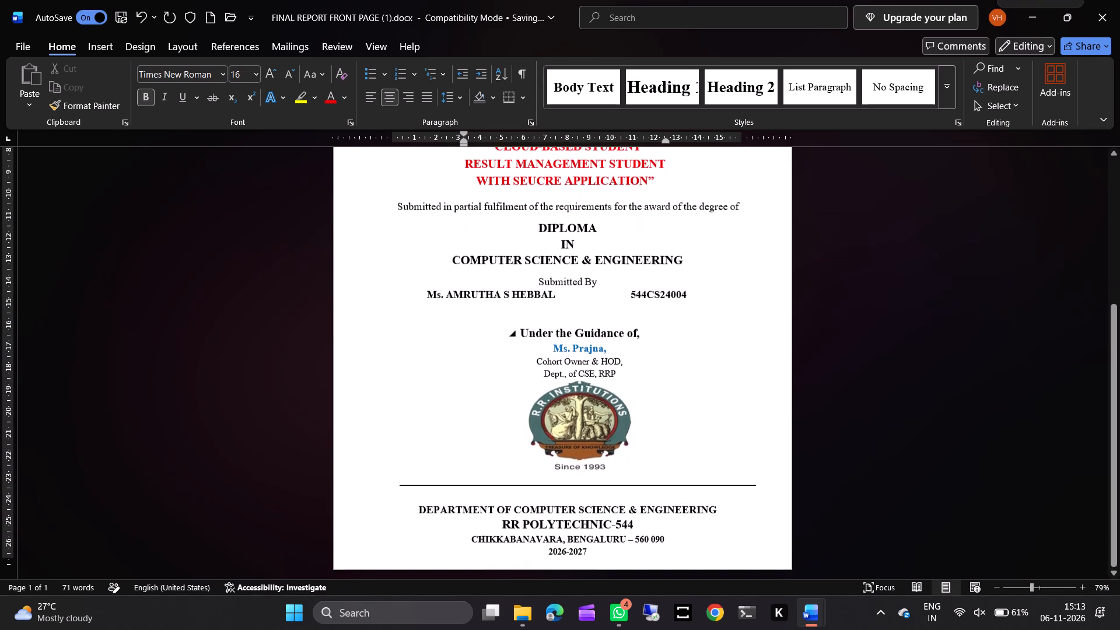
scroll(586, 334, "down", 1)
scroll(586, 334, "up", 3)
scroll(586, 334, "down", 1)
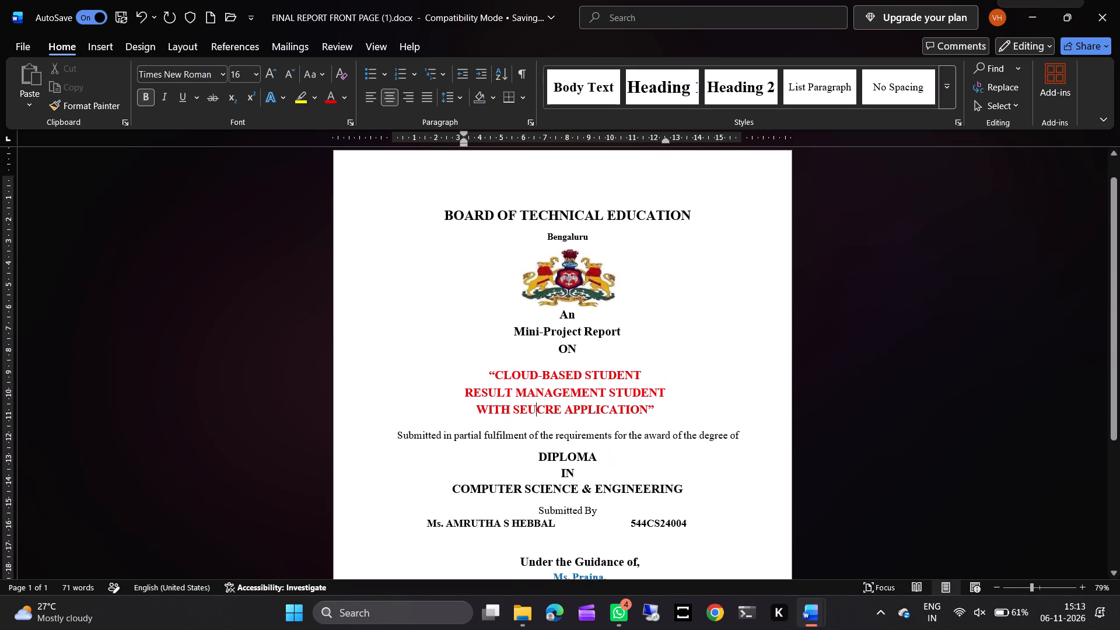
scroll(586, 334, "down", 3)
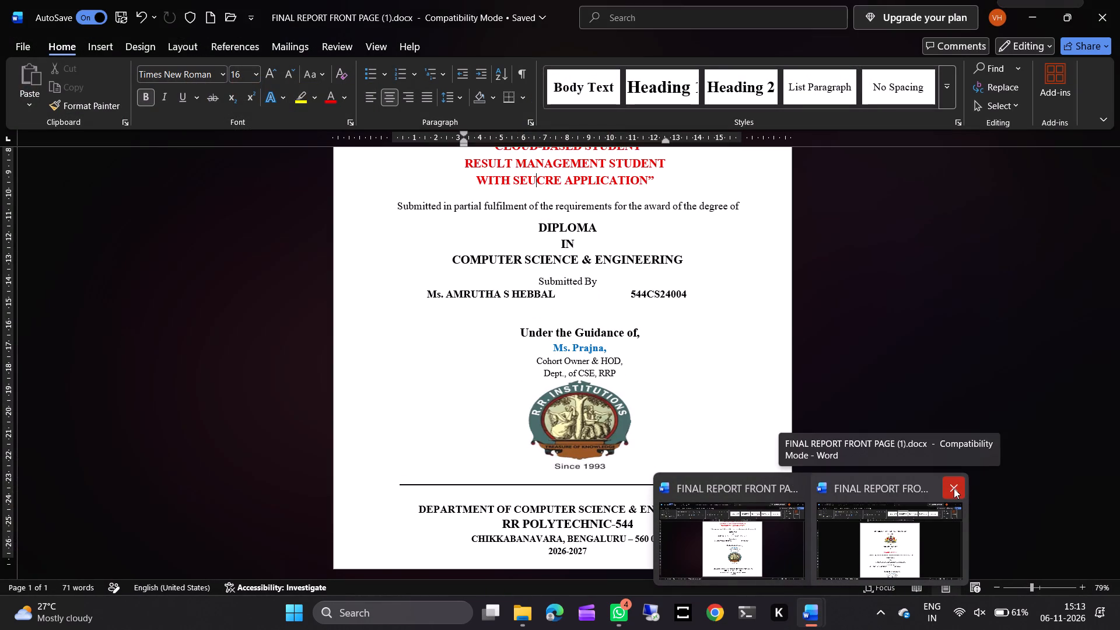
Close the other open document window of FINAL REPORT FRONT PAGE (1).docx, keeping the edited front page open.
left_click(954, 488)
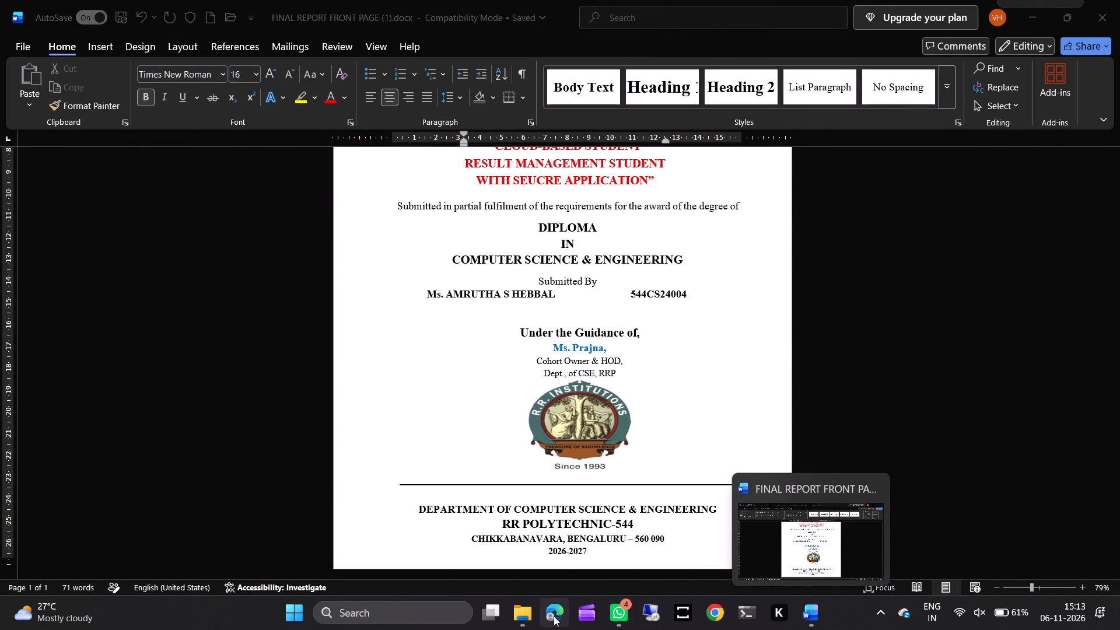
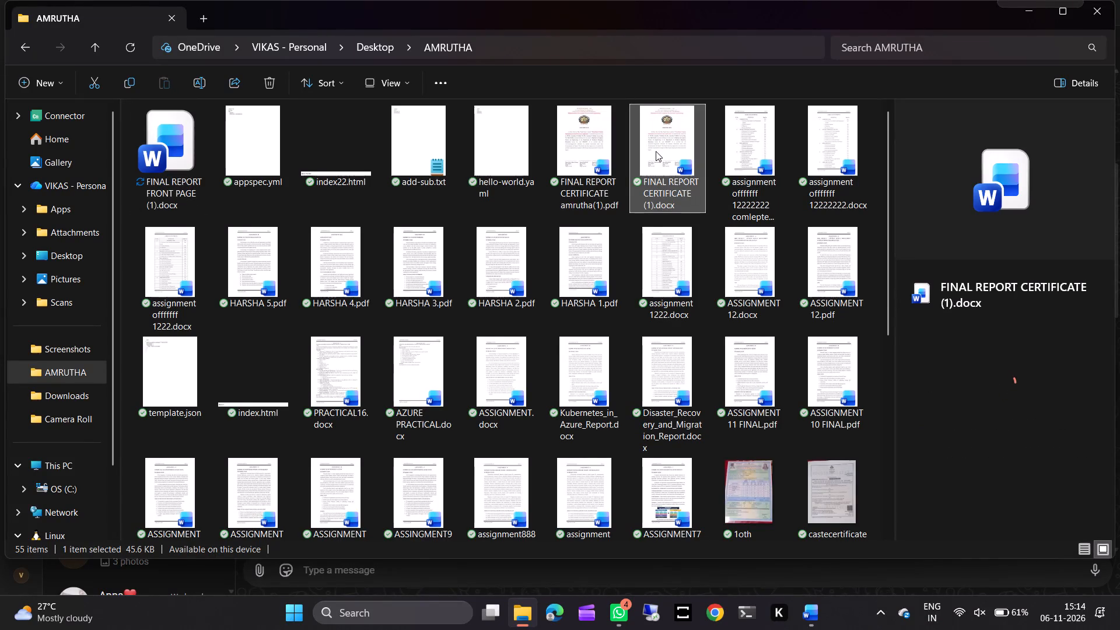
Open FINAL REPORT CERTIFICATE (1).docx from the AMRUTHA folder and look over the certificate from the college heading to the signature table.
right_click(656, 151)
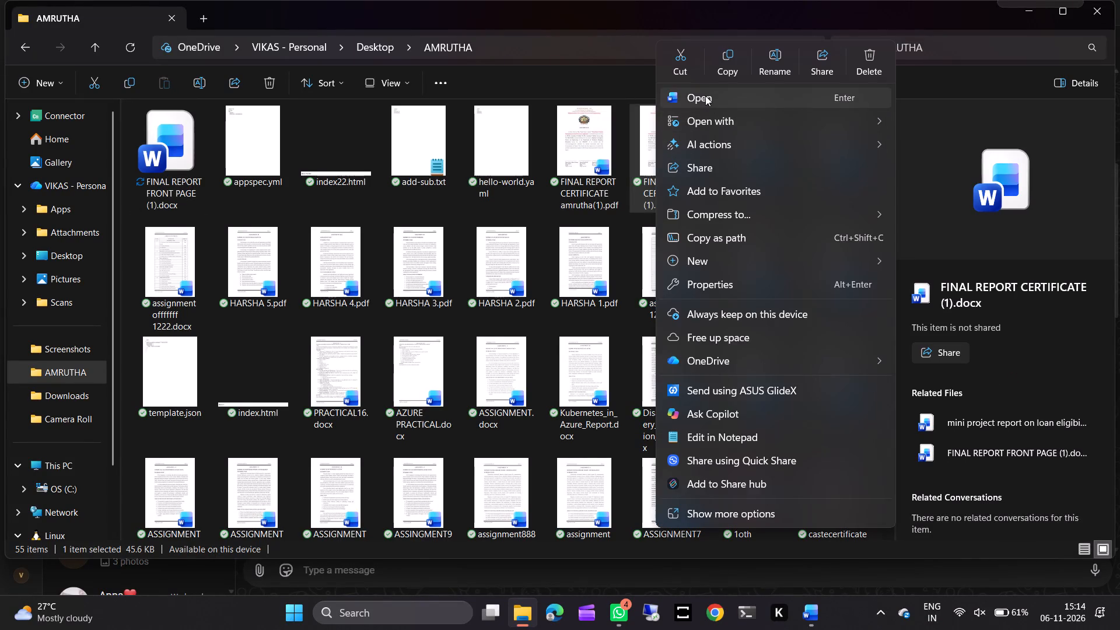
left_click(705, 96)
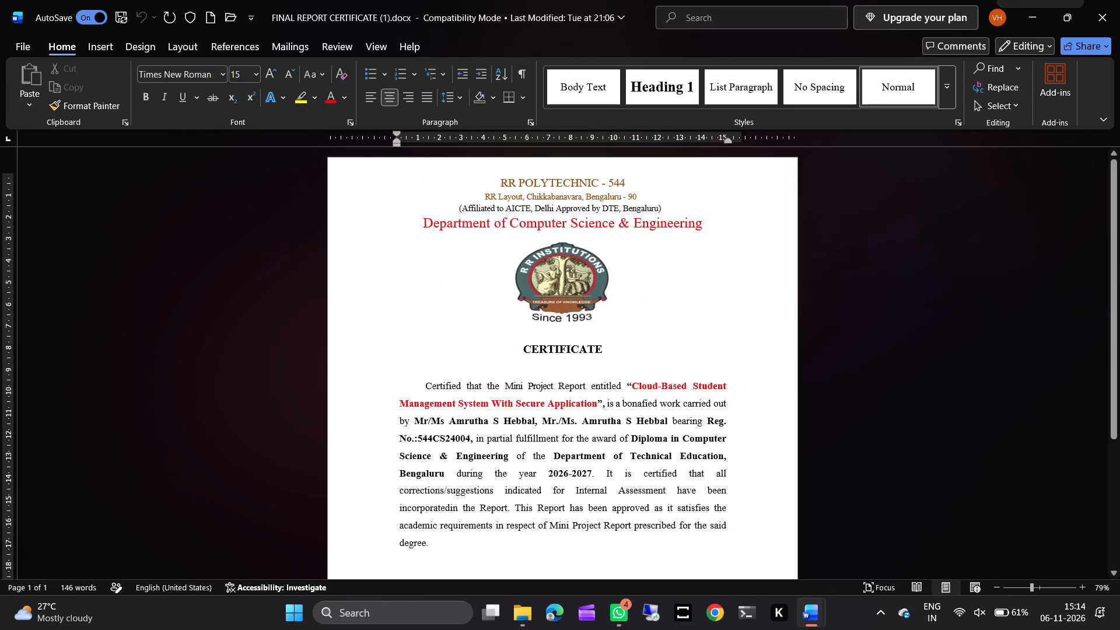
scroll(607, 439, "down", 4)
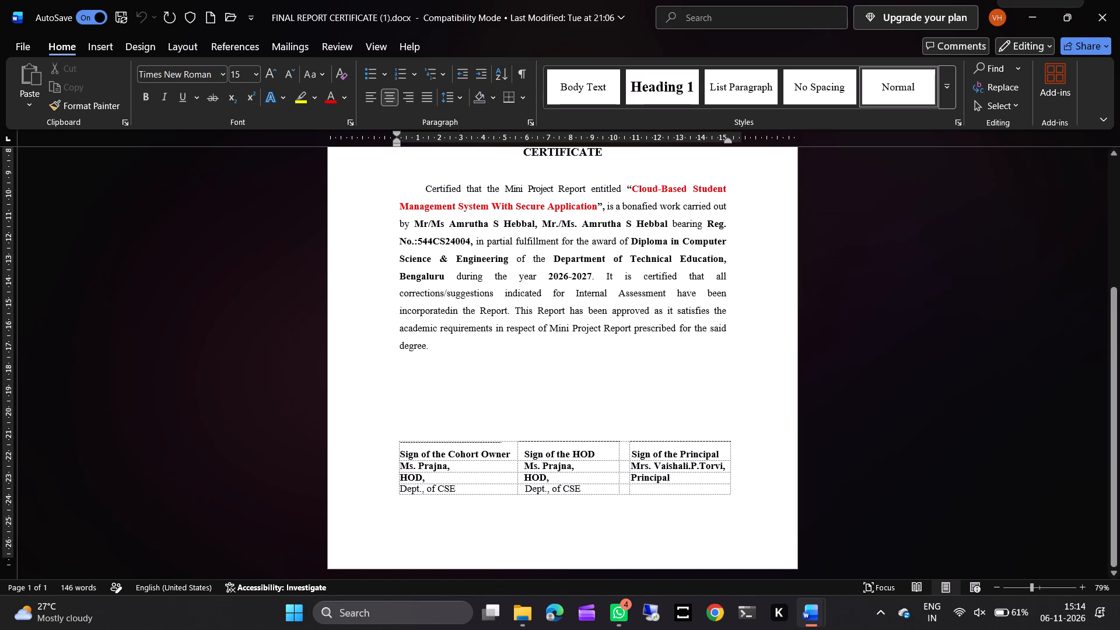
scroll(613, 406, "up", 2)
scroll(615, 471, "up", 1)
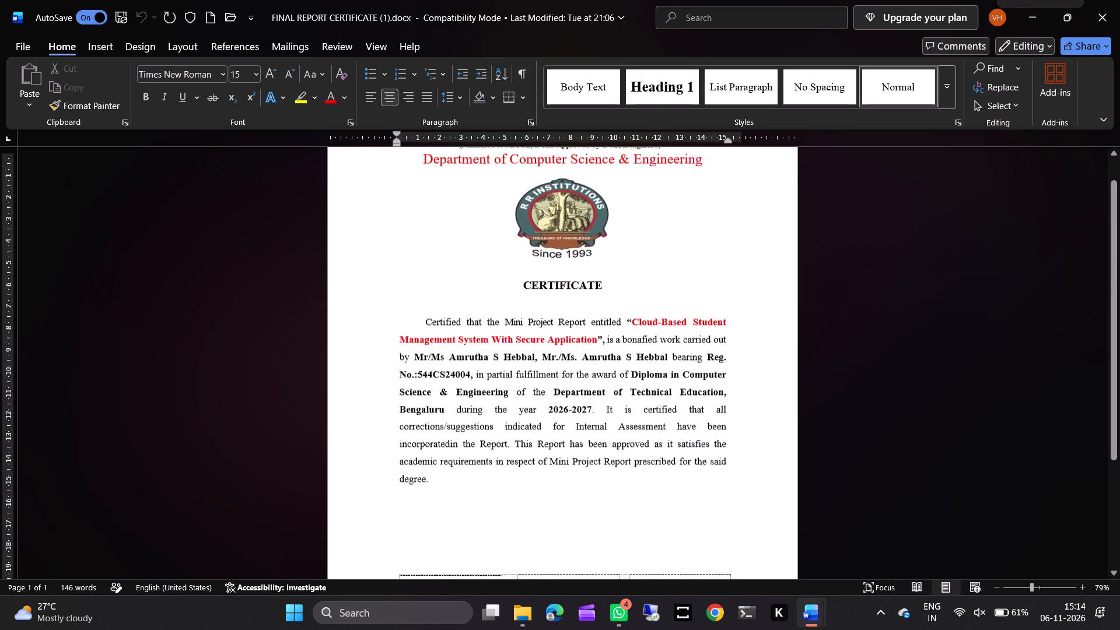
scroll(615, 471, "up", 1)
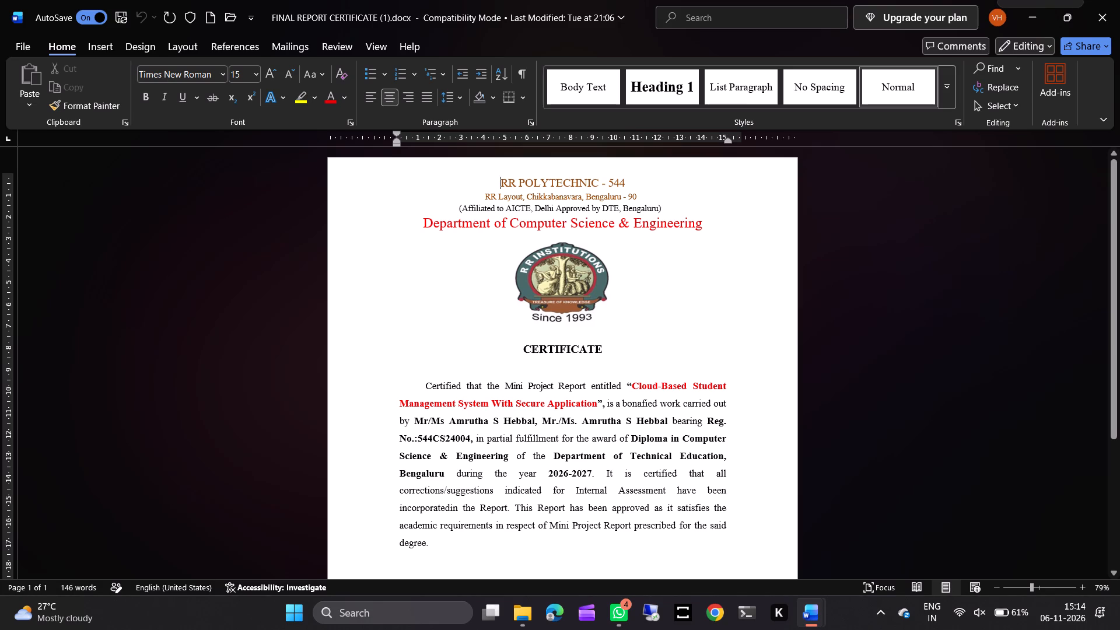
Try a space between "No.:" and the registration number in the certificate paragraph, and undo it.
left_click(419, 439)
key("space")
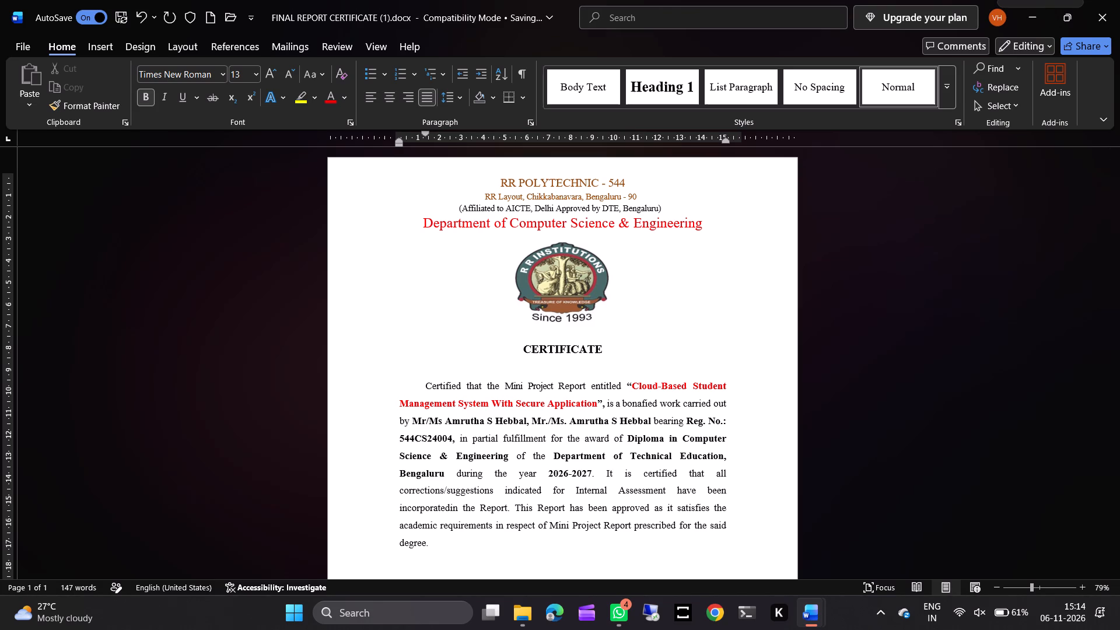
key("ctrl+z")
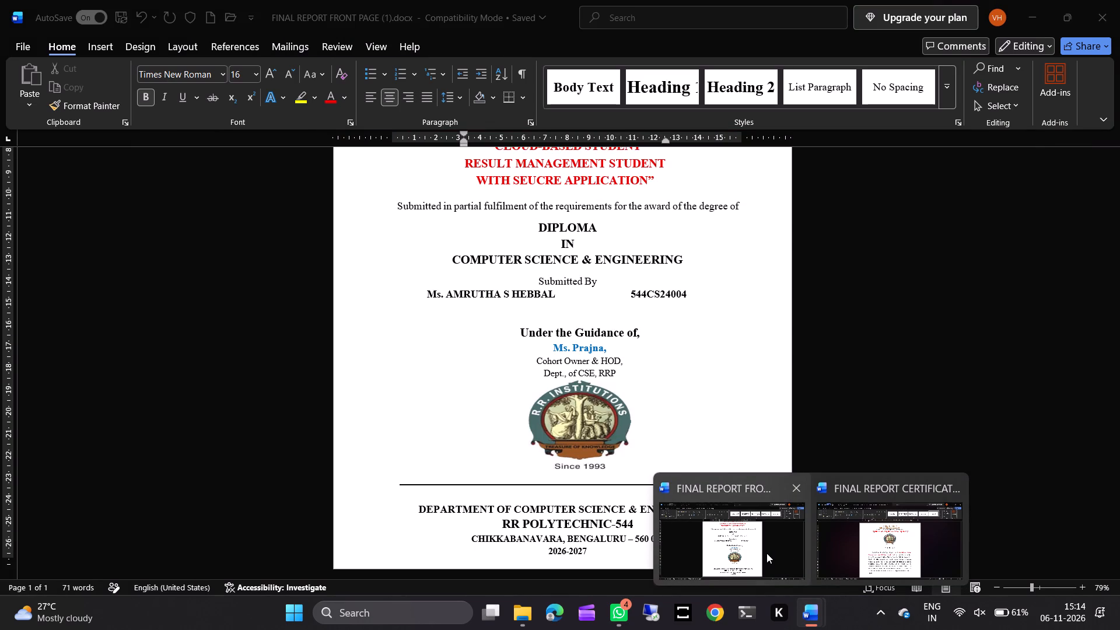
Switch back to FINAL REPORT FRONT PAGE (1).docx and review the cover's heading, mini-project title and student details.
left_click(766, 553)
scroll(766, 553, "up", 1)
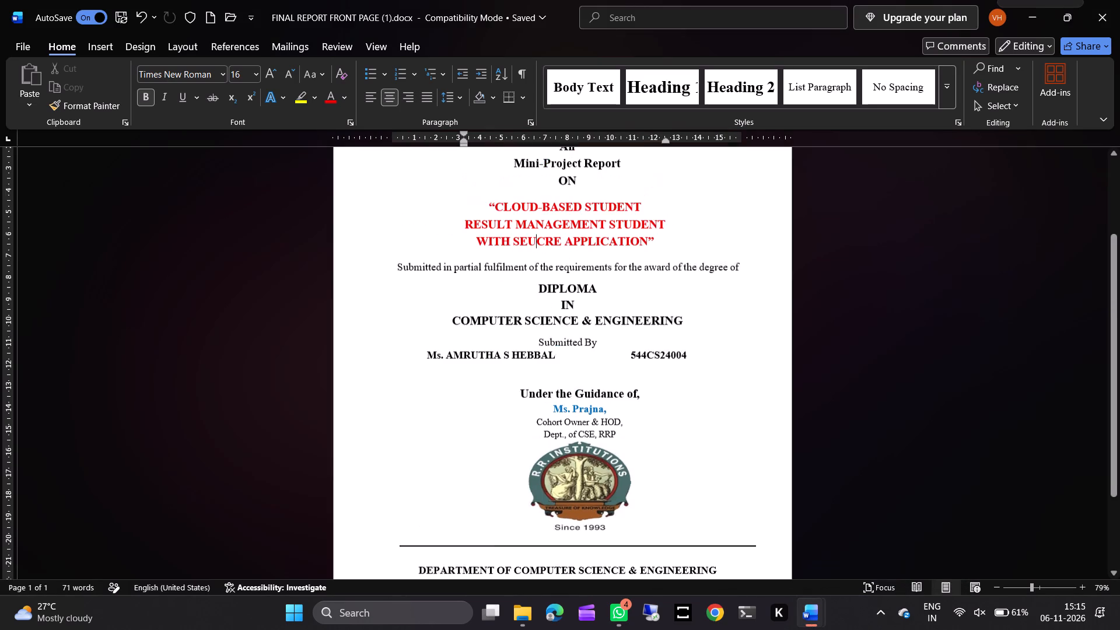
scroll(766, 553, "up", 1)
scroll(766, 553, "down", 1, "ctrl")
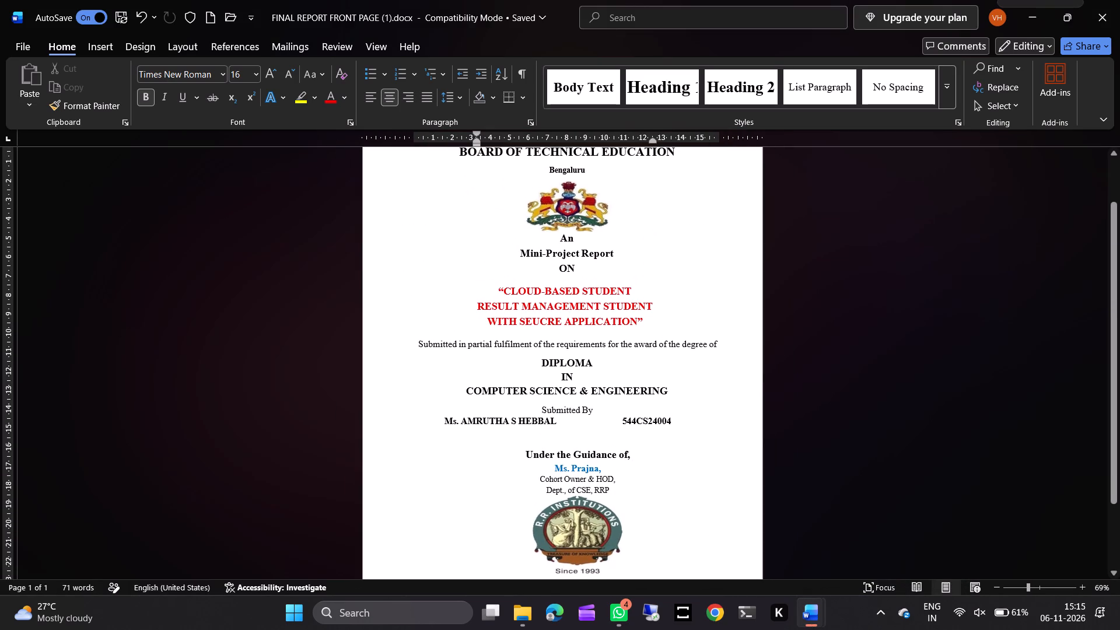
scroll(766, 553, "up", 1)
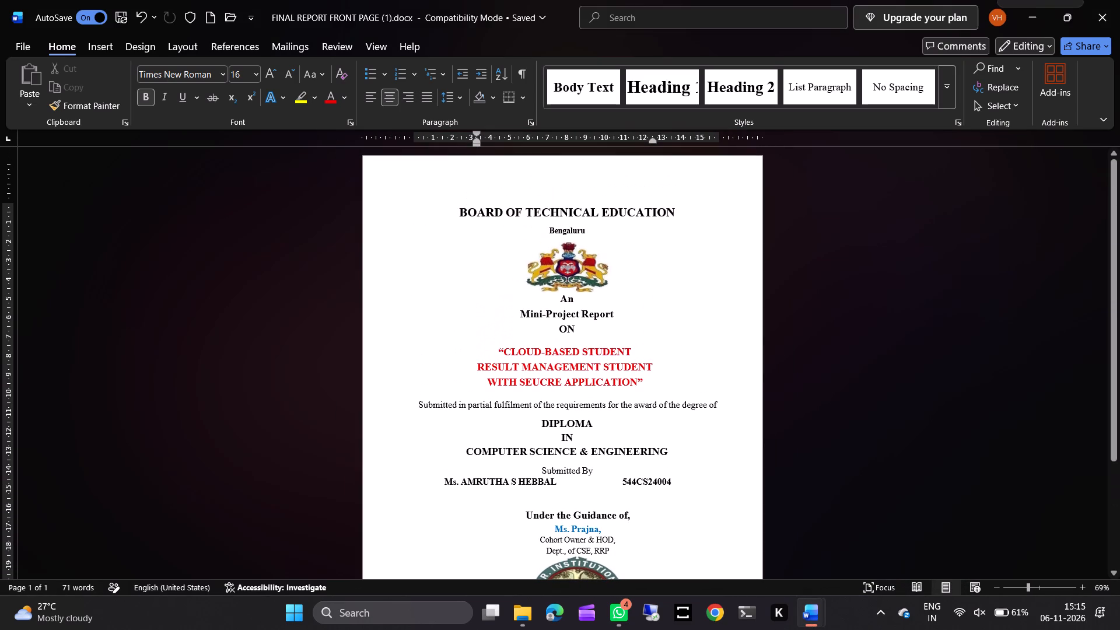
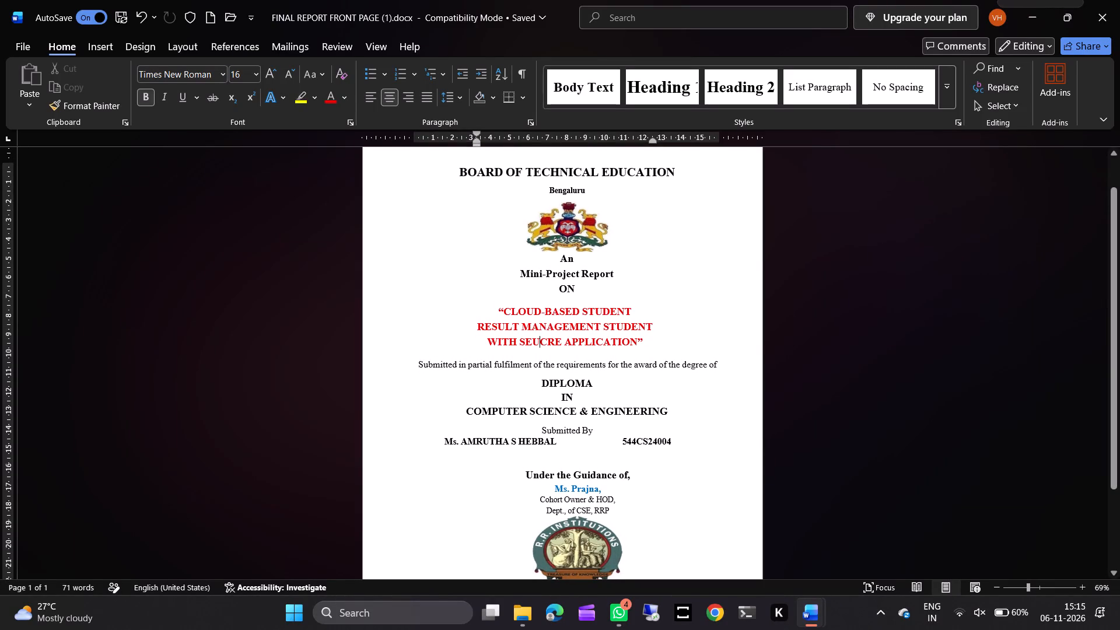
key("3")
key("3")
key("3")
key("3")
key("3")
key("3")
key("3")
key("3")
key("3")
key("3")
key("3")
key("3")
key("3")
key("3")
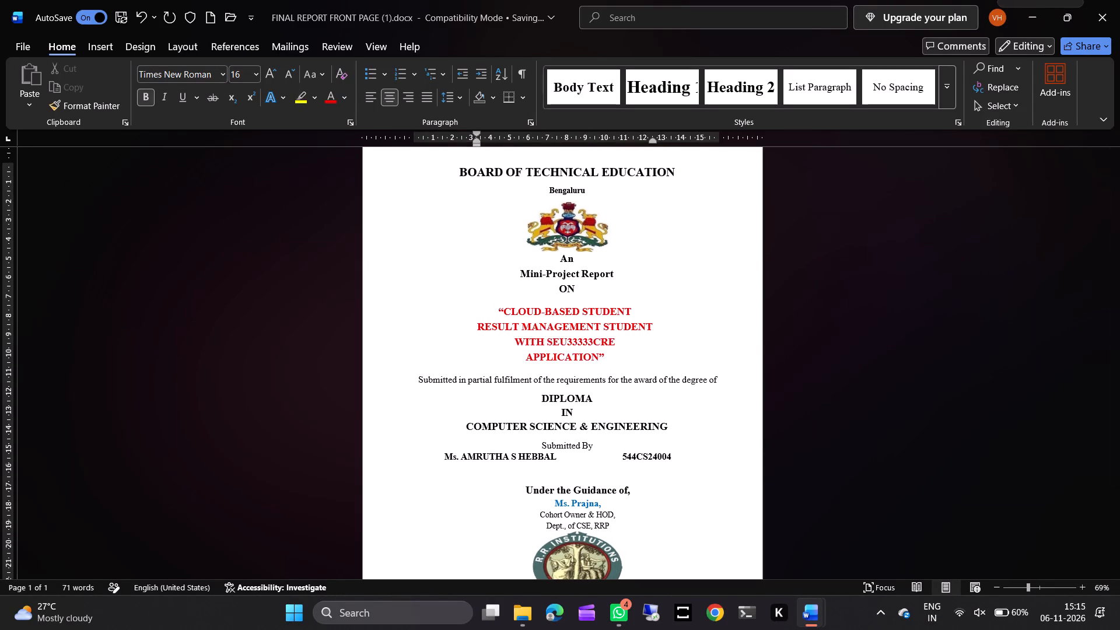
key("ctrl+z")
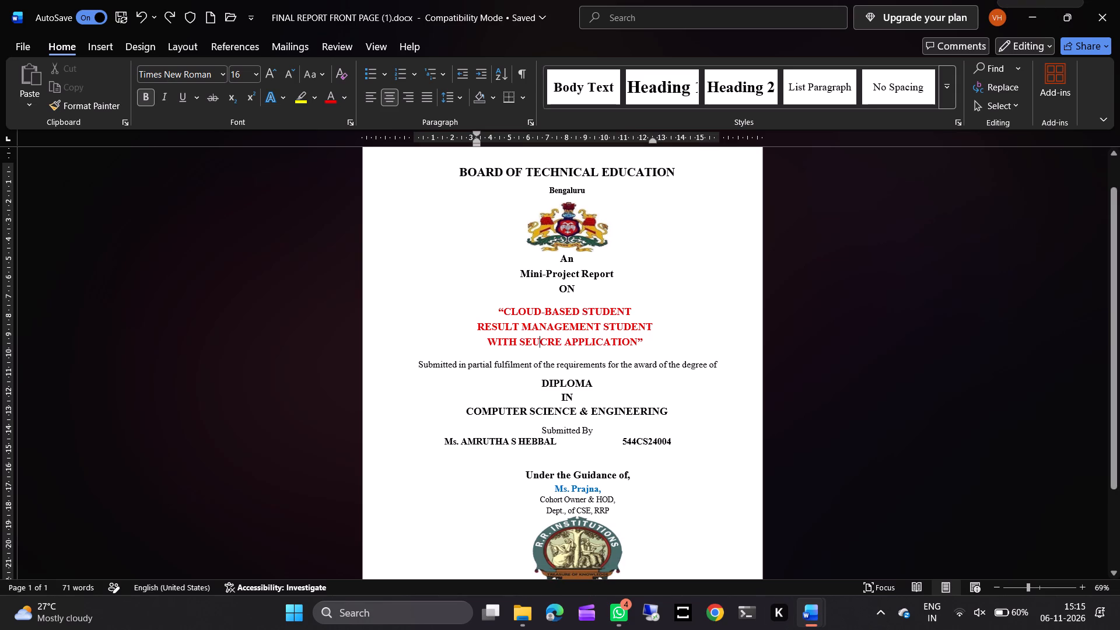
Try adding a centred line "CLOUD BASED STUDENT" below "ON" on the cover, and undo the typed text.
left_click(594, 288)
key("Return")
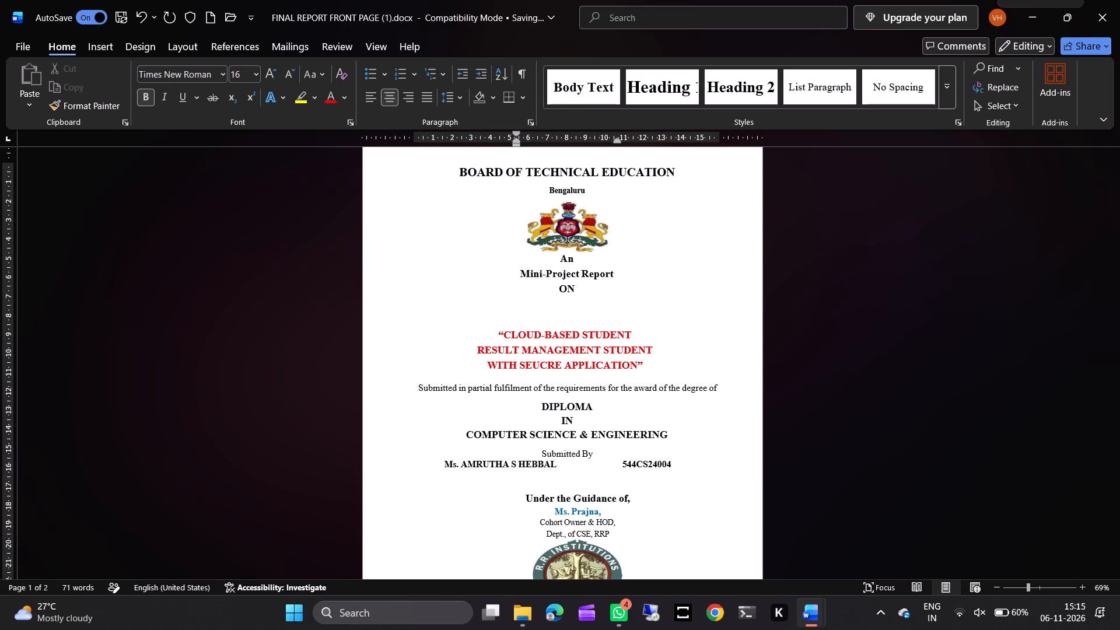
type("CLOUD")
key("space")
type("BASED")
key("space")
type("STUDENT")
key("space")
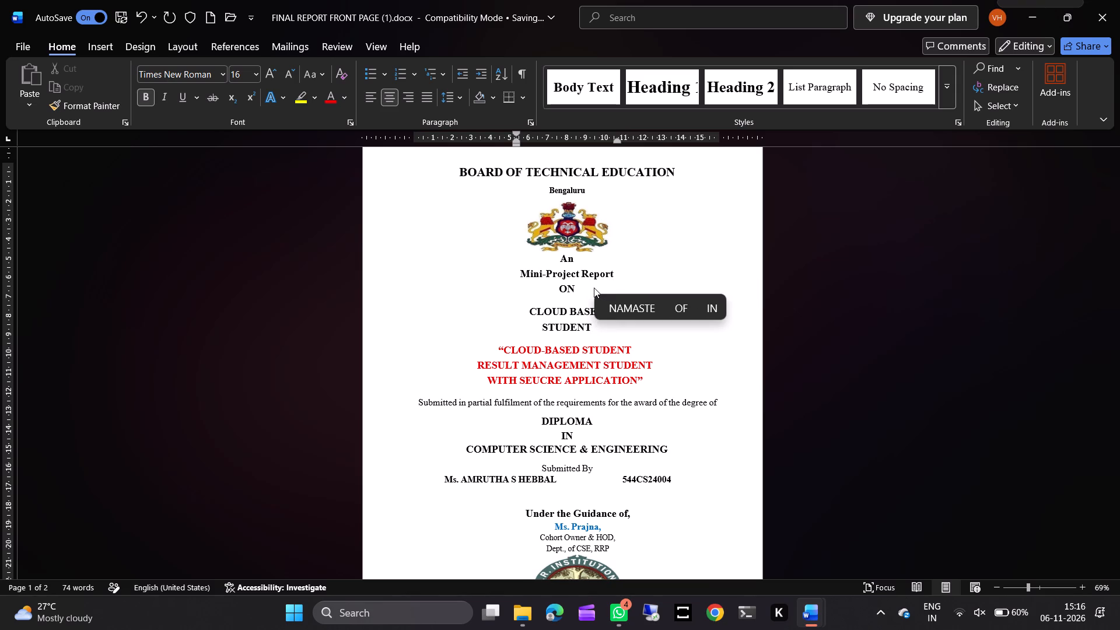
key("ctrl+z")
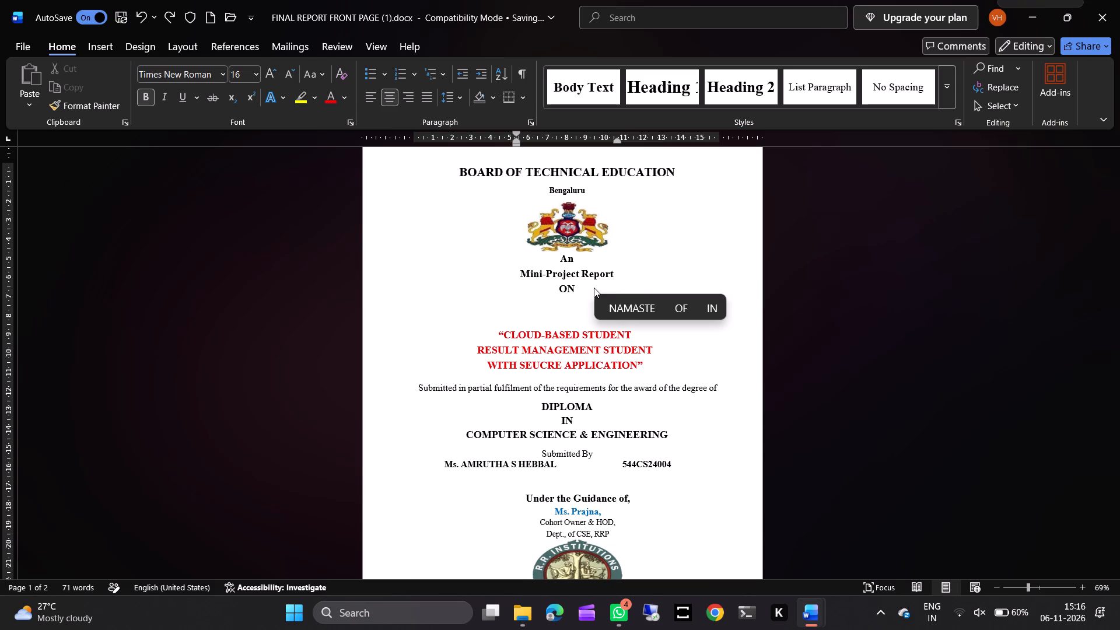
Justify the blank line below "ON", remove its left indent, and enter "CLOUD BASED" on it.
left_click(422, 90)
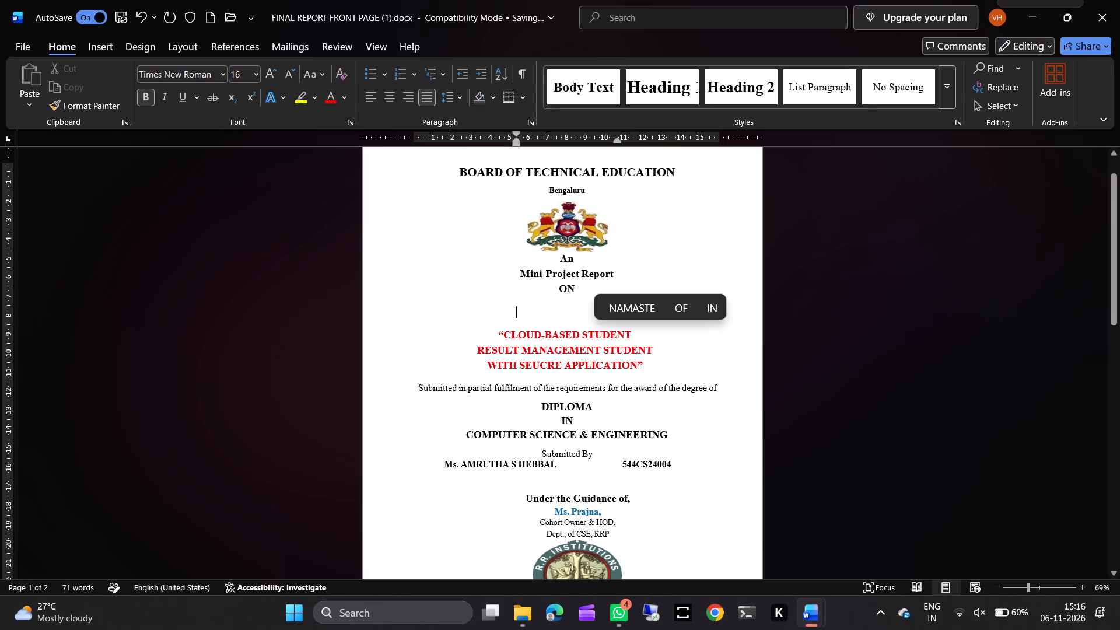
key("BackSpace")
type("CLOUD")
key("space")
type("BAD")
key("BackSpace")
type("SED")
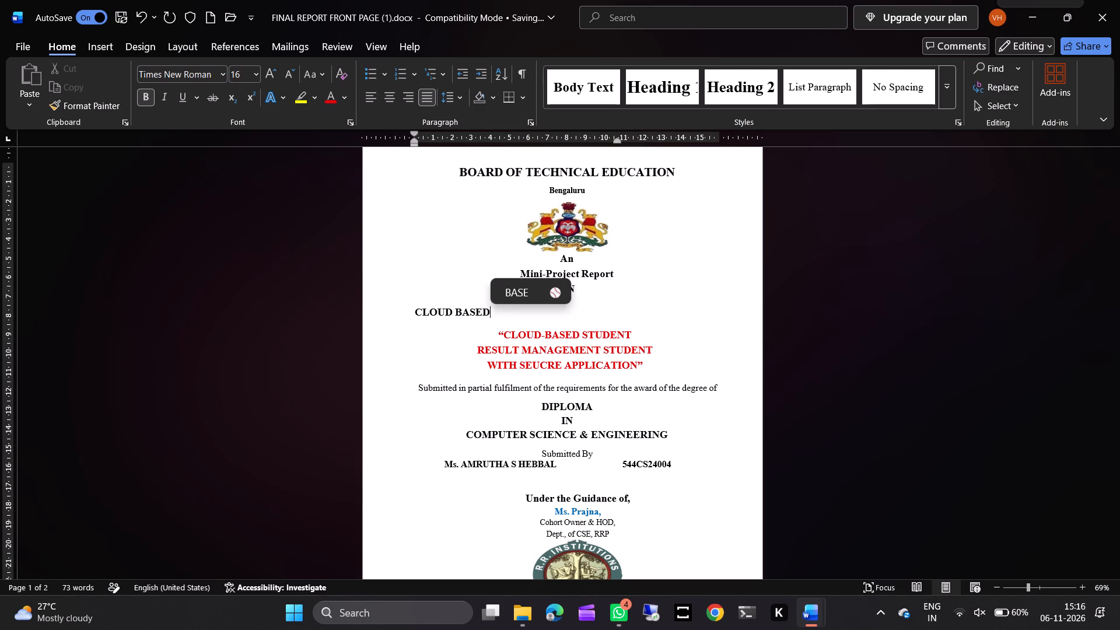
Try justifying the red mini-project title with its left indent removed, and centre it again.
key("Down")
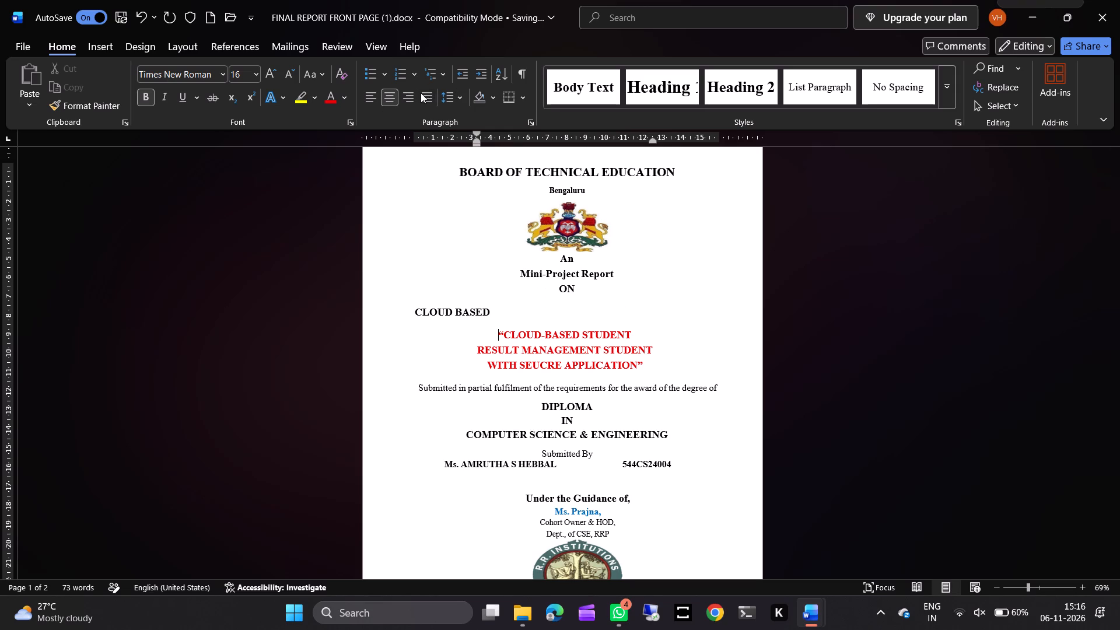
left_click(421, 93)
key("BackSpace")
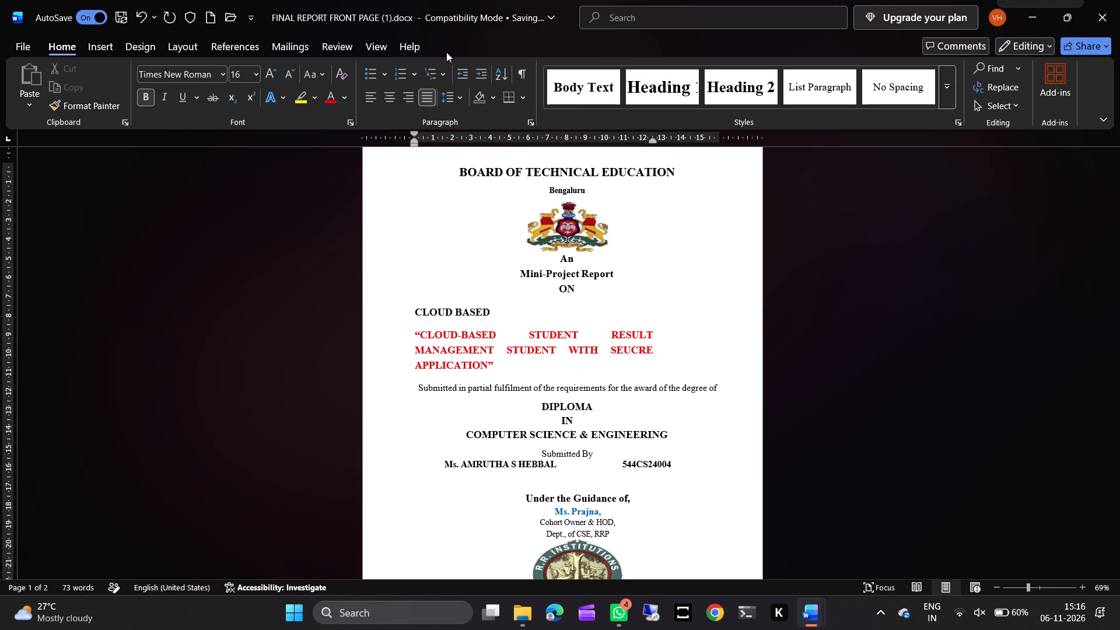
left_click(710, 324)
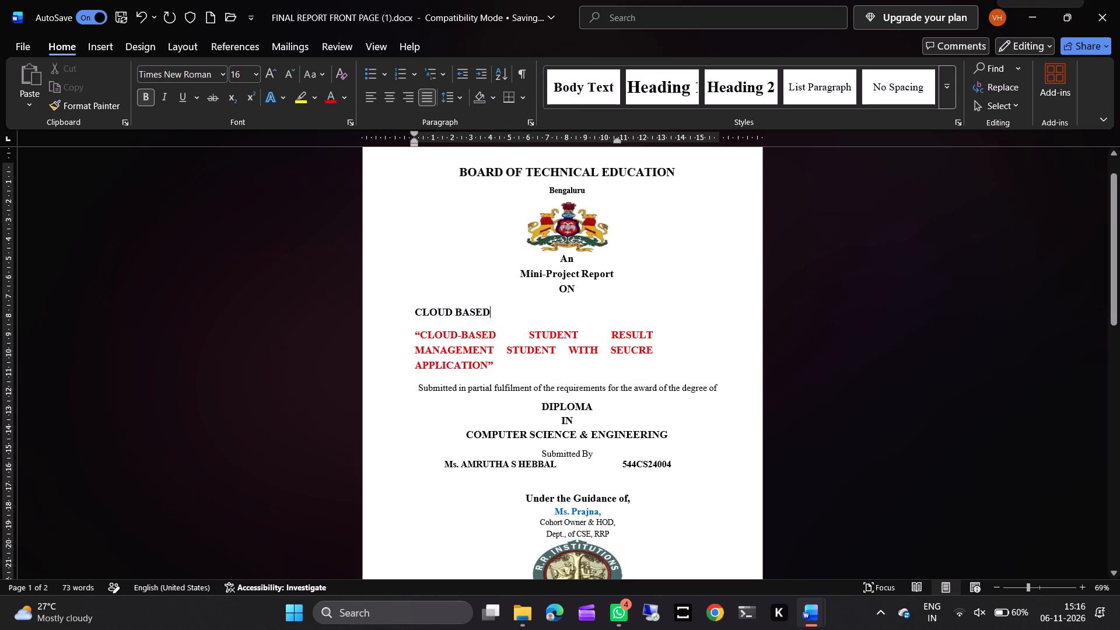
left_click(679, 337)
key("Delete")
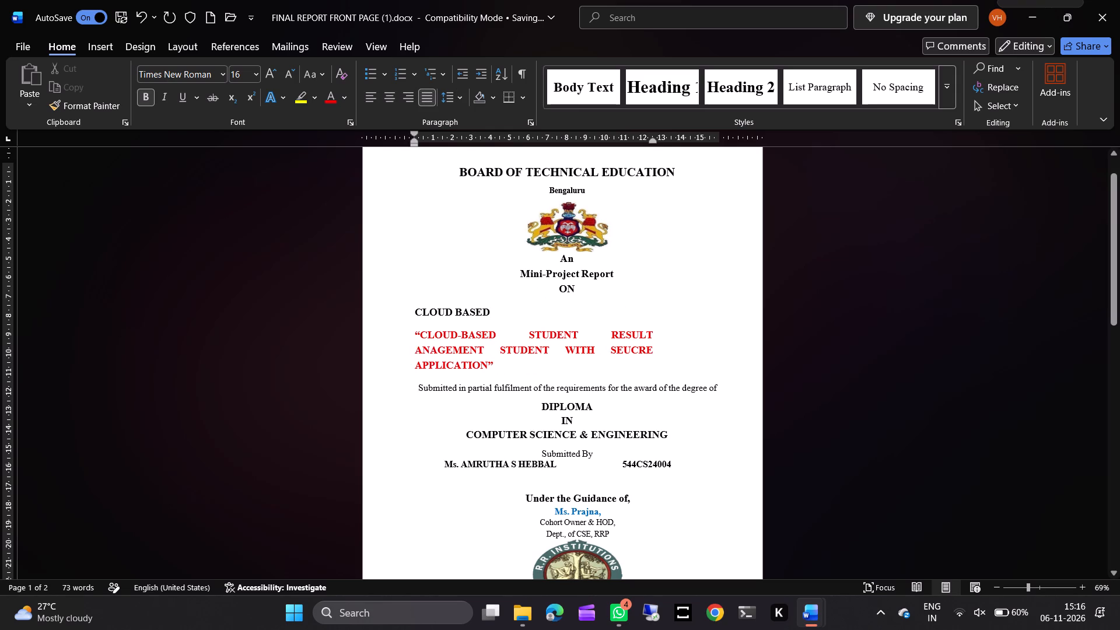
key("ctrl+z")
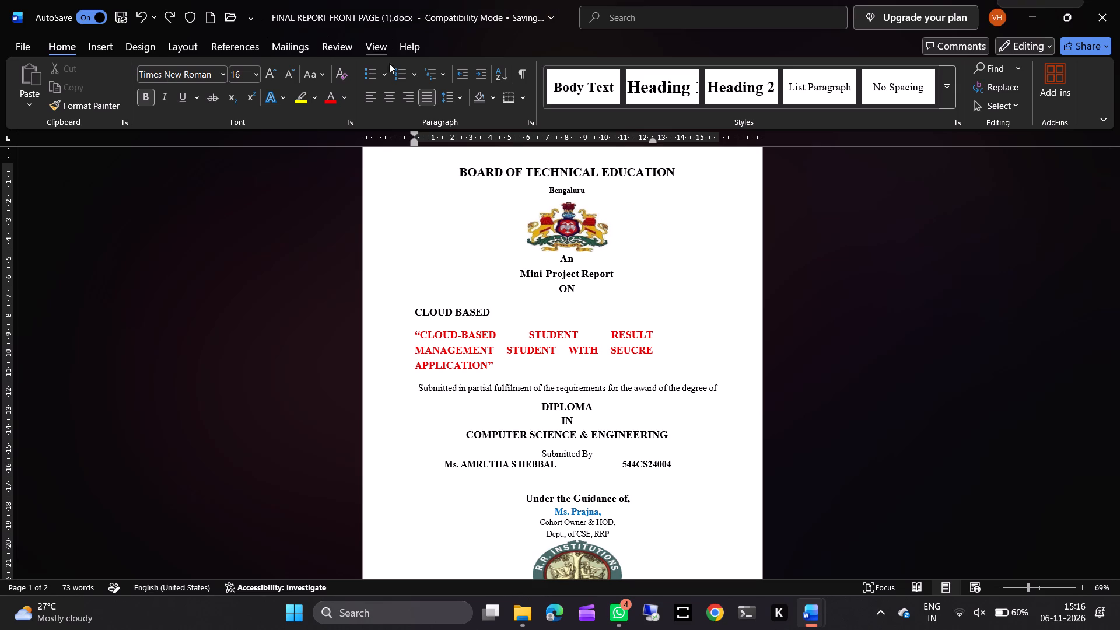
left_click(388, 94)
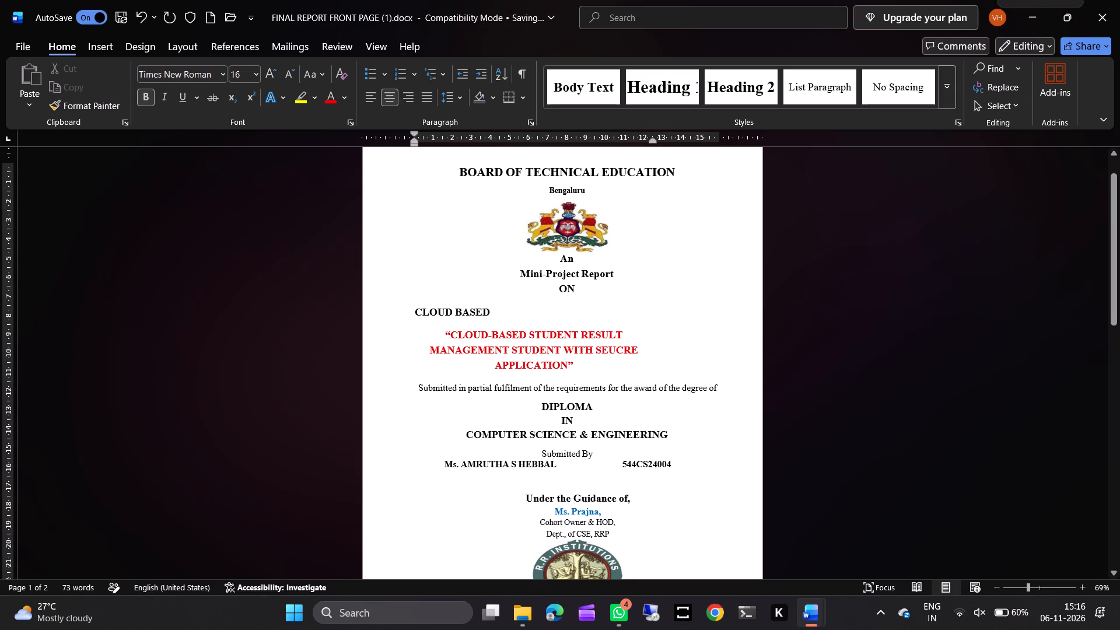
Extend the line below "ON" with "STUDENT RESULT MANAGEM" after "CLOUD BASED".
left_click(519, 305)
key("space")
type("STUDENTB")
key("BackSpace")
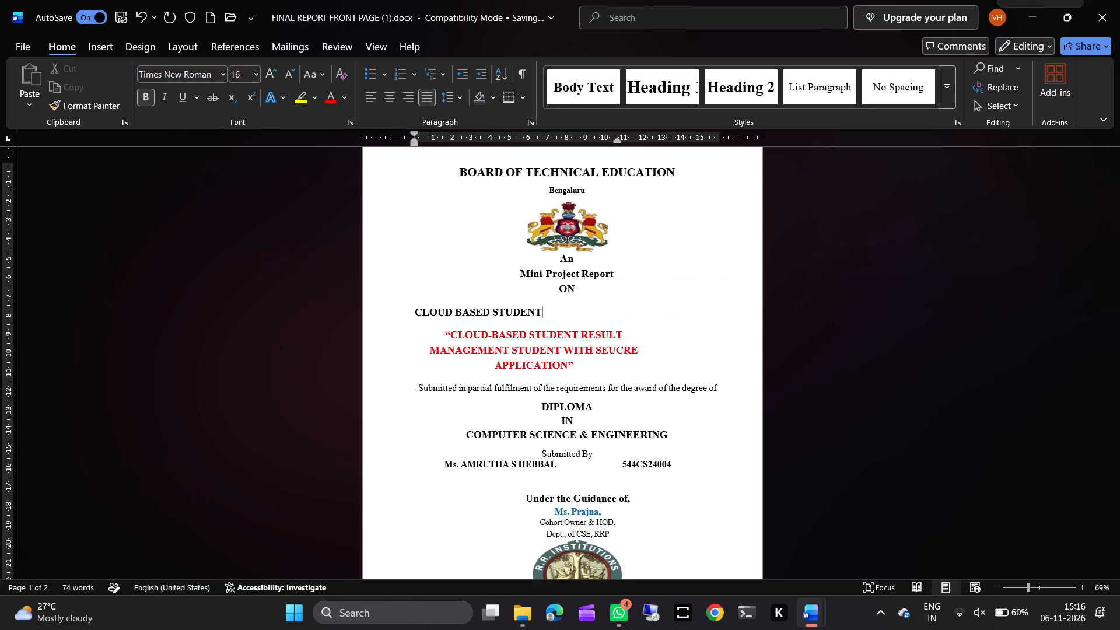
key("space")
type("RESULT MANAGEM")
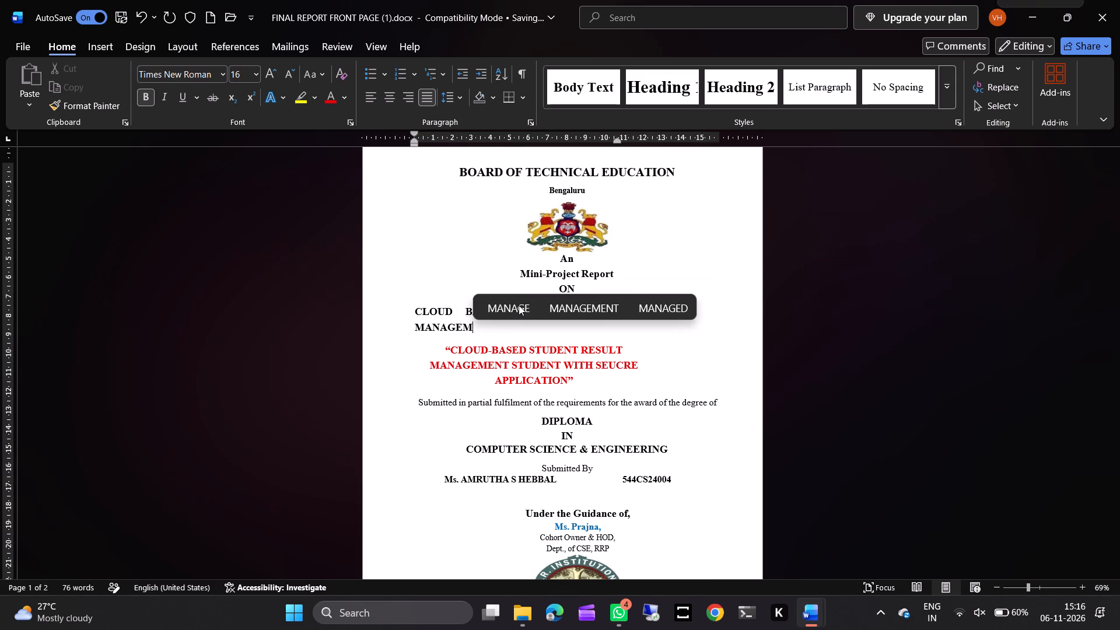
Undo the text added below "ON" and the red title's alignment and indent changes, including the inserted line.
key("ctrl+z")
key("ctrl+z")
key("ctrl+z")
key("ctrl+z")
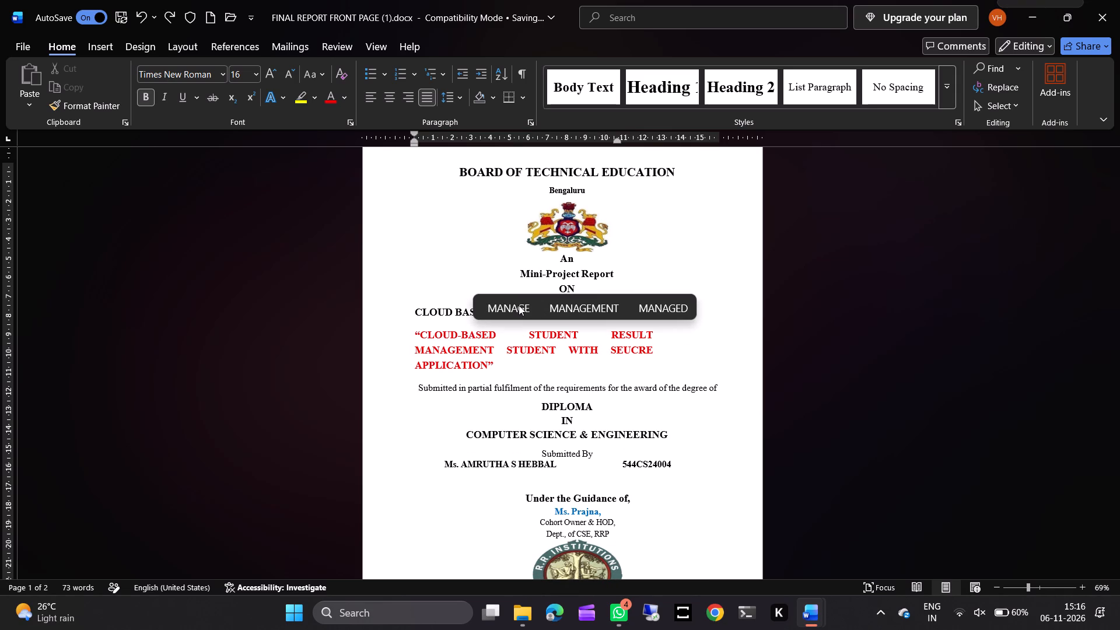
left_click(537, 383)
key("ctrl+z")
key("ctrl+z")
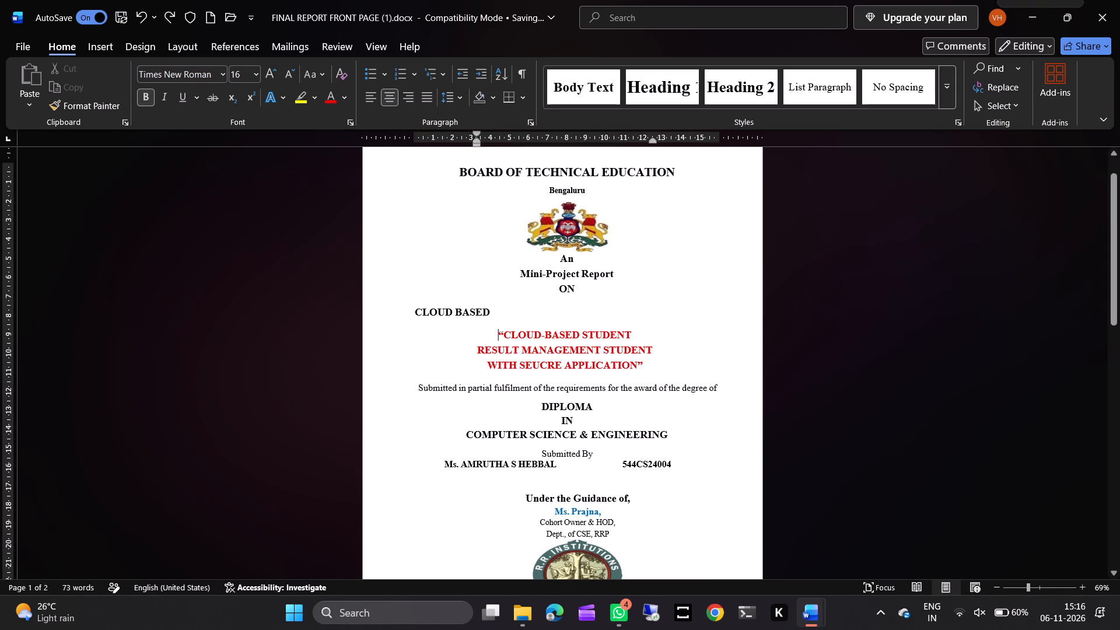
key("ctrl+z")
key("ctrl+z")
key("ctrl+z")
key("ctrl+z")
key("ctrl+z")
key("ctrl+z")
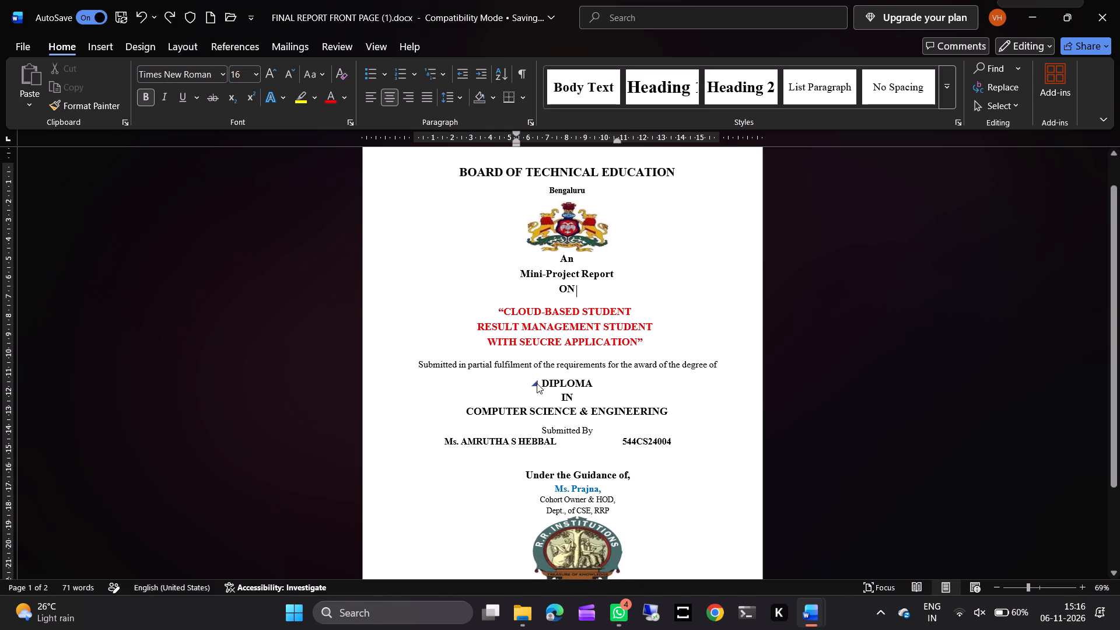
Save the front page document.
left_click(612, 421)
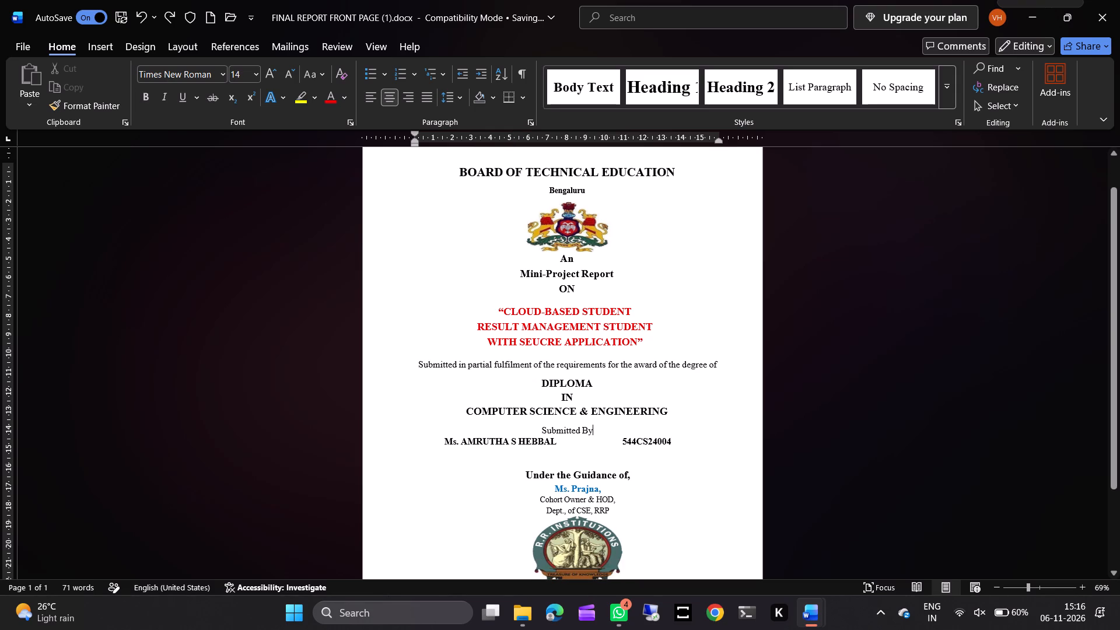
left_click(543, 457)
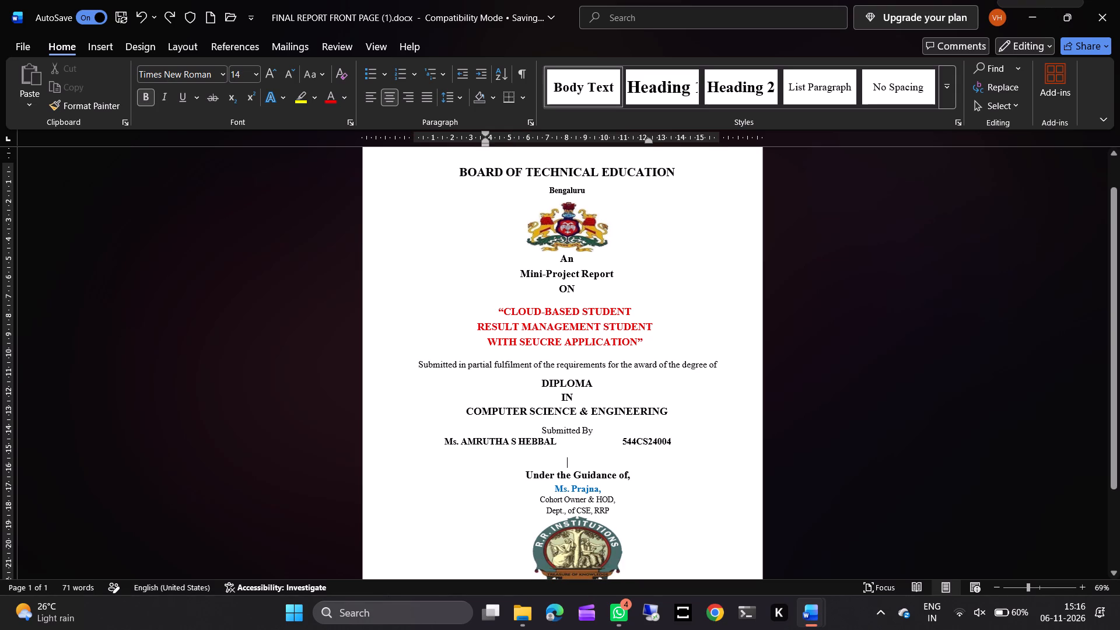
left_click(681, 443)
left_click(681, 443)
key("ctrl+s")
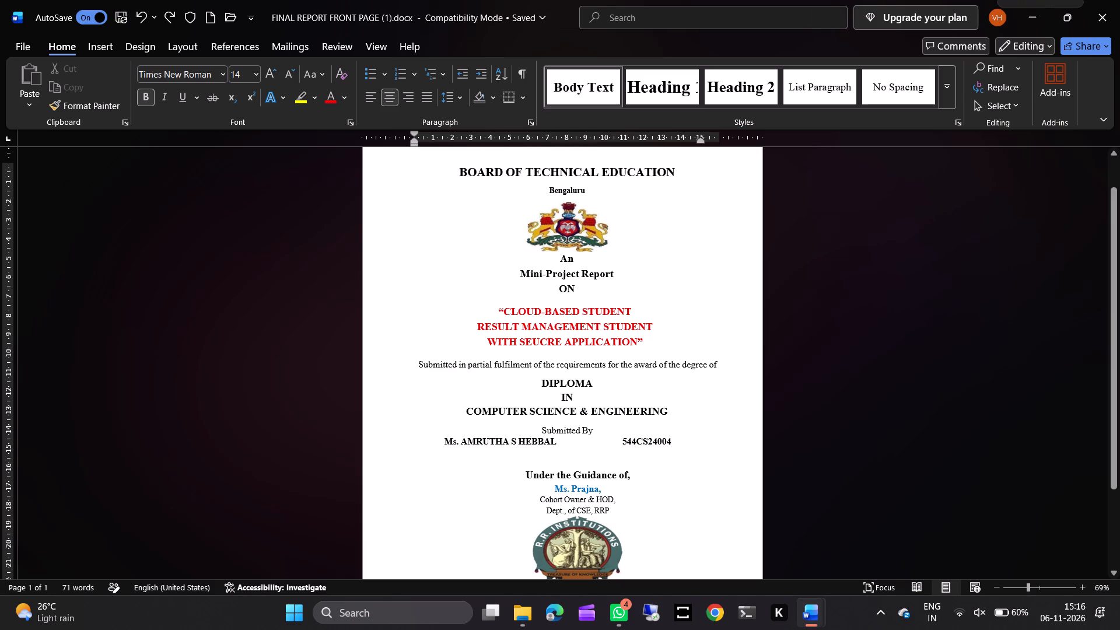
Examine the rest of the front page, from the student details through the guide and logo to the department footer and year.
key("Down")
key("Down")
key("Down")
key("Down")
key("Down")
key("Down")
key("Down")
key("Down")
key("Down")
key("Down")
key("Down")
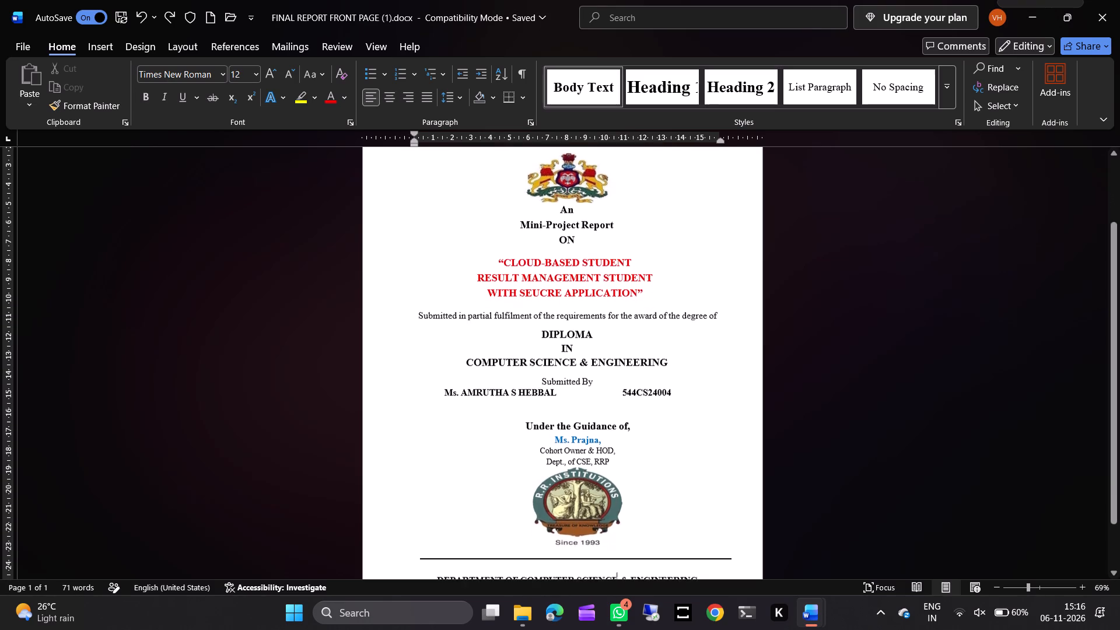
key("Down")
key("Down")
key("Down")
key("Down")
key("Down")
key("Down")
key("Down")
key("Down")
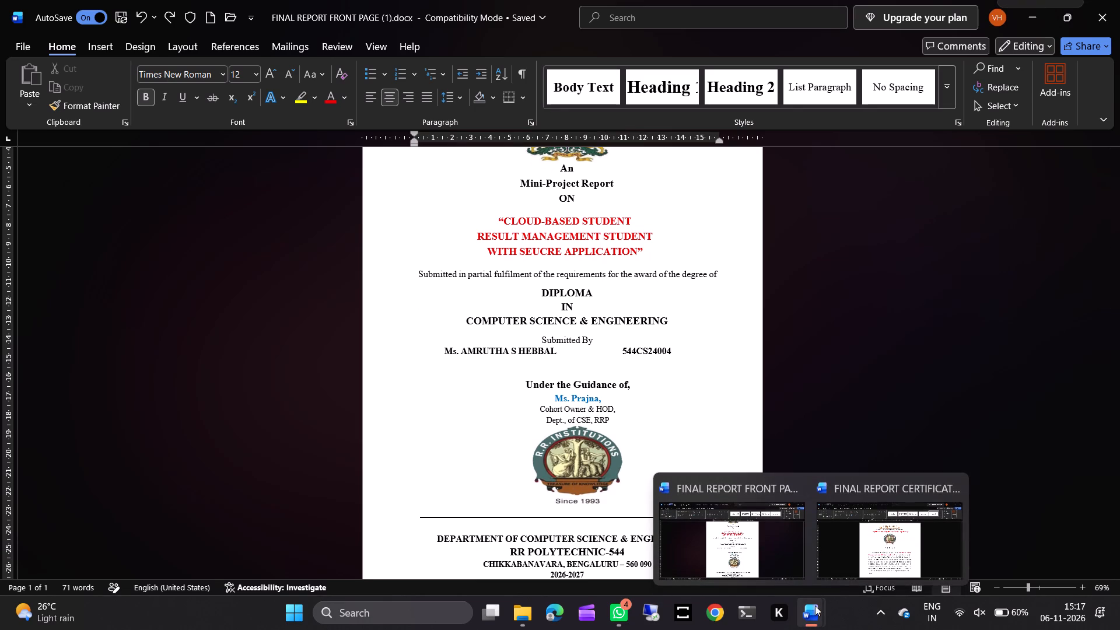
Switch to FINAL REPORT CERTIFICATE (1).docx and re-enter the colon between "No." and the registration number.
left_click(866, 558)
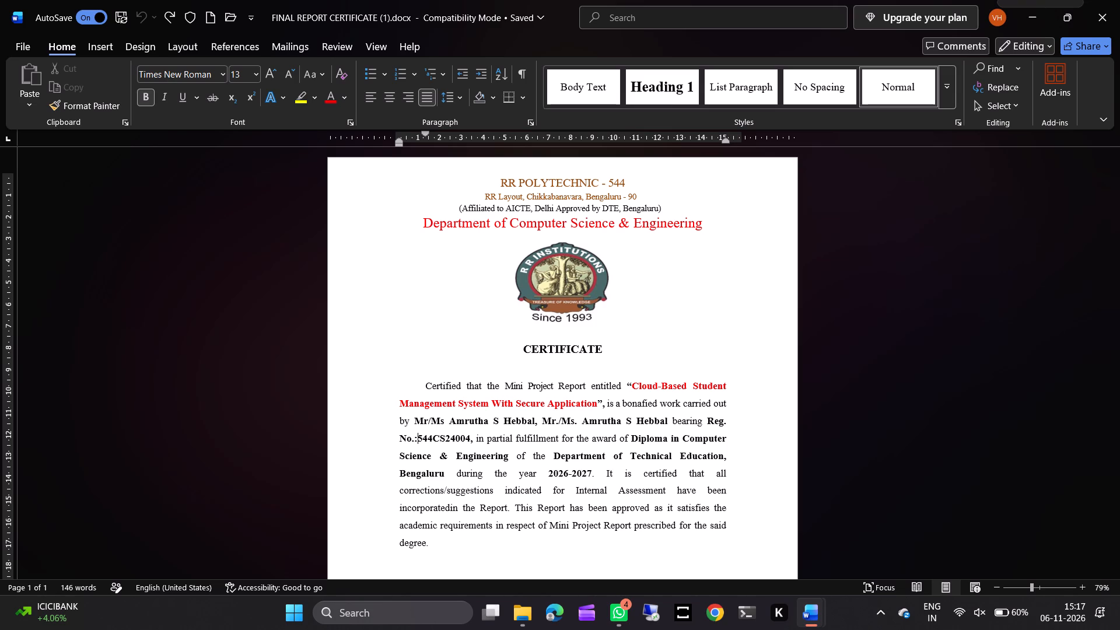
key("BackSpace")
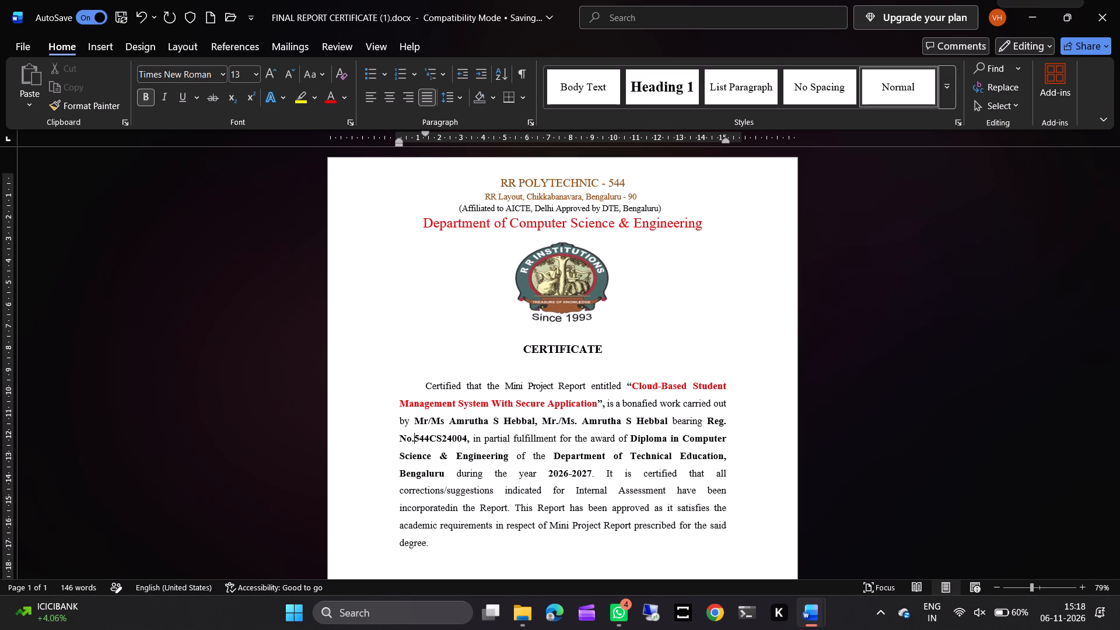
key("shift+colon")
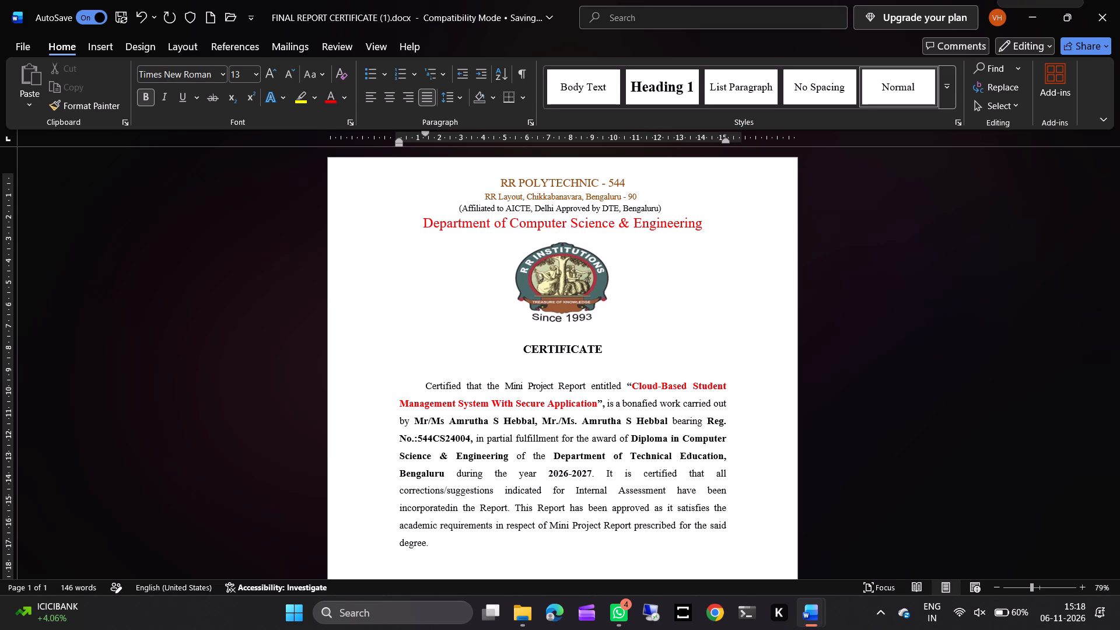
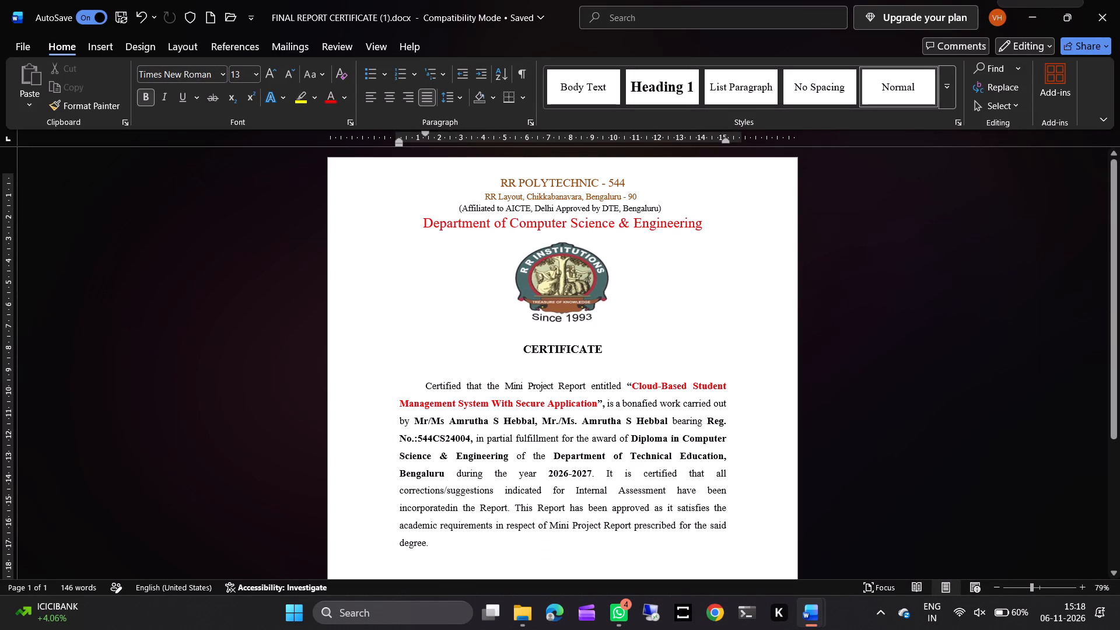
Examine the certificate from the college heading through the body text to the signature table.
left_click(716, 274)
left_click(716, 274)
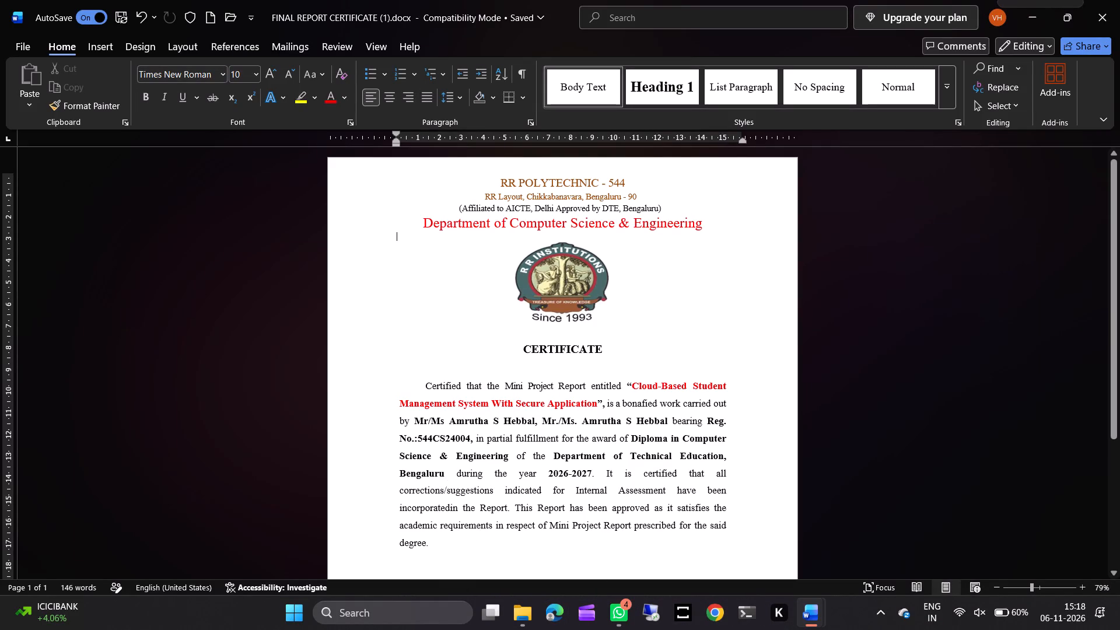
scroll(716, 274, "up", 4)
scroll(716, 274, "down", 3)
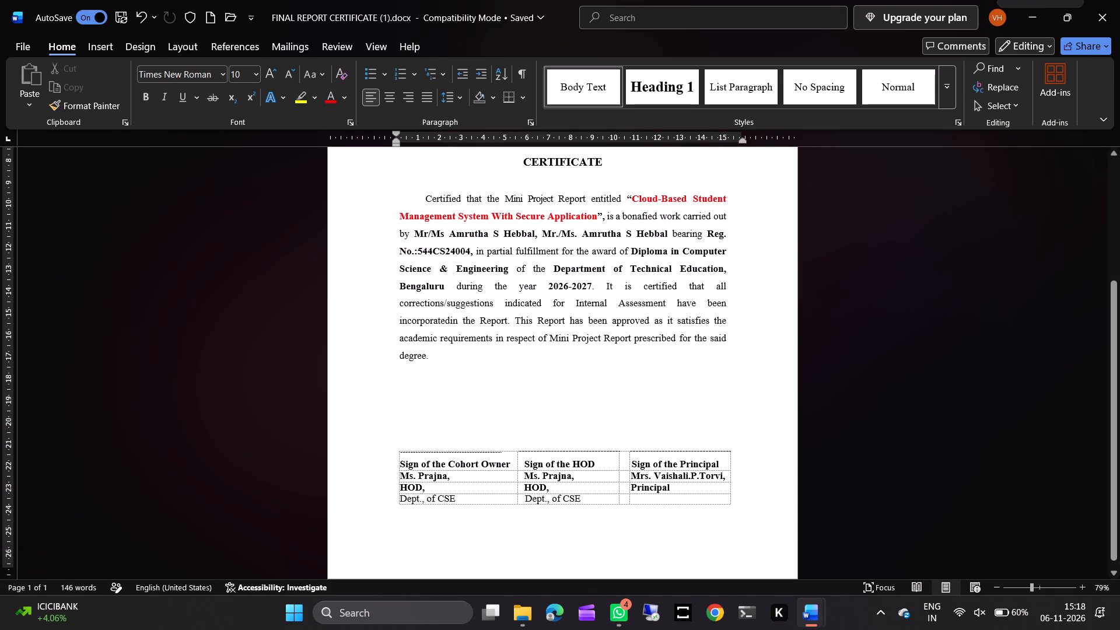
scroll(716, 274, "down", 2)
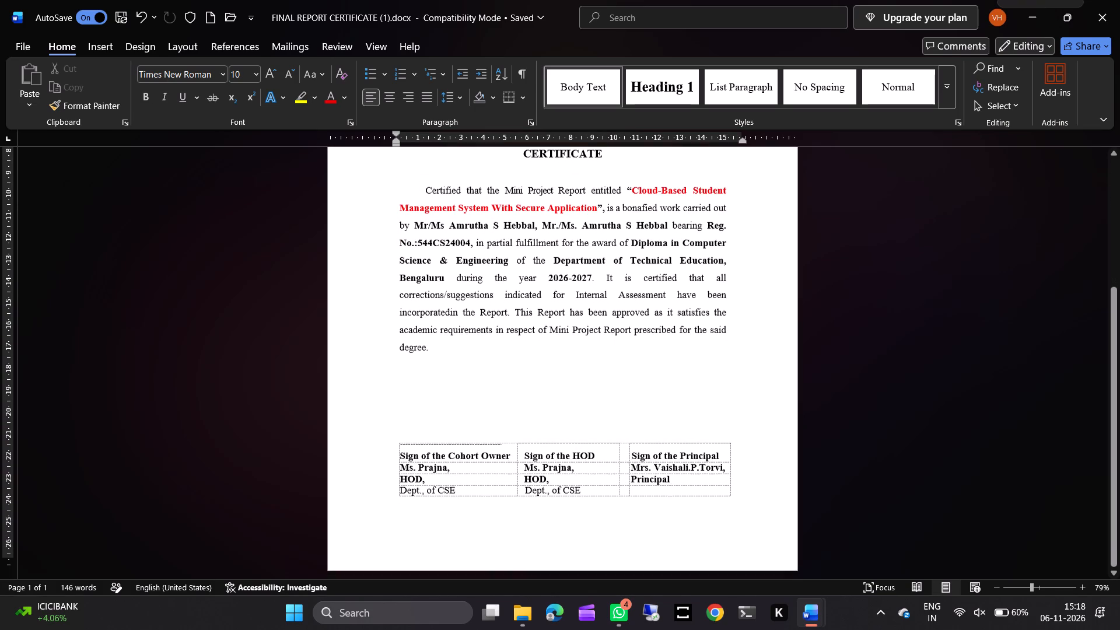
scroll(716, 274, "down", 2)
scroll(716, 274, "up", 7)
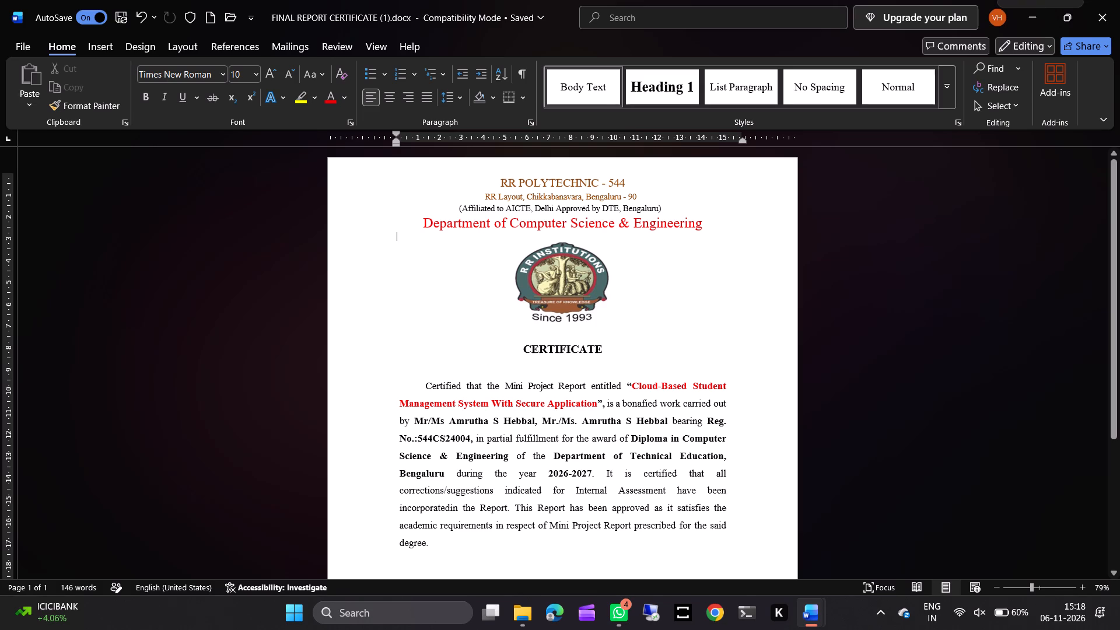
Change the title before the first student's name in the certificate paragraph to "Ms." followed by a single space.
left_click(561, 418)
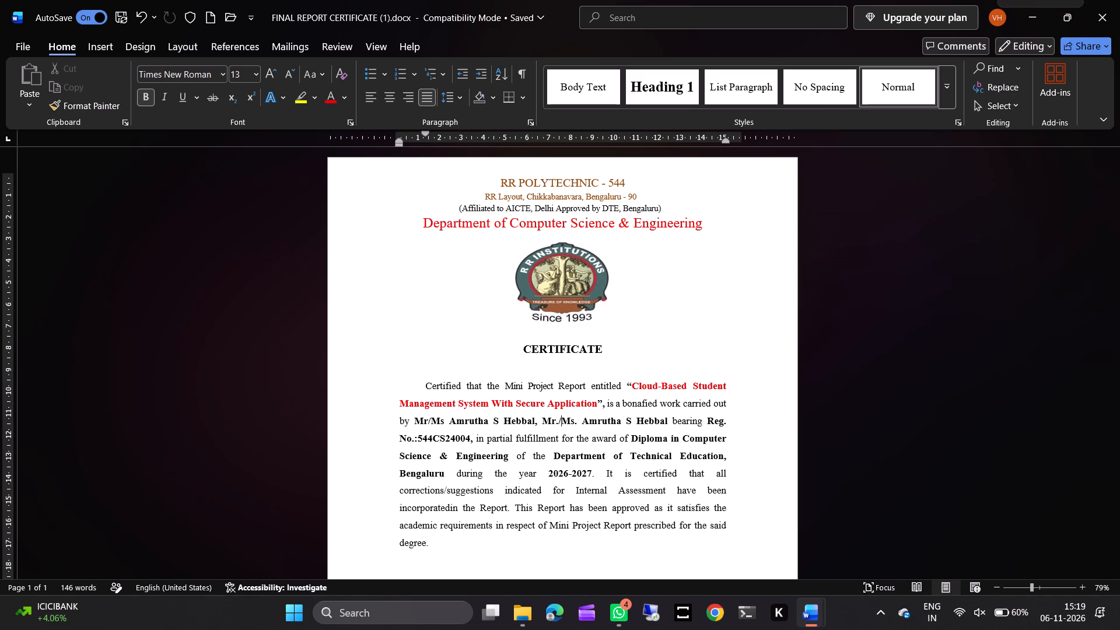
left_click(430, 420)
key("BackSpace")
key("BackSpace")
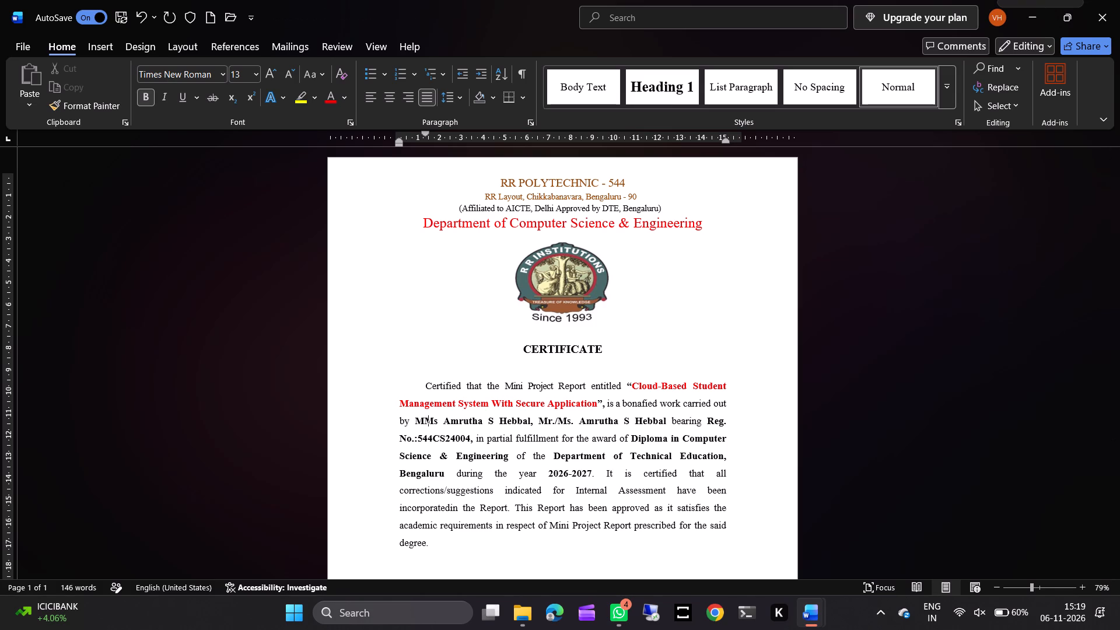
key("BackSpace")
key("BackSpace")
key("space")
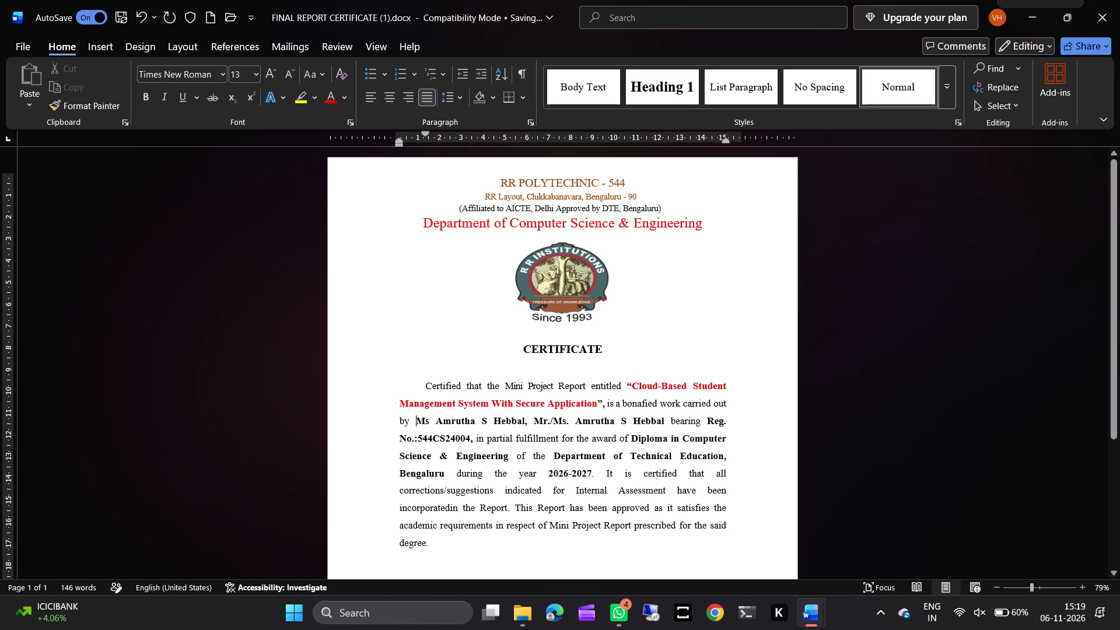
left_click(429, 422)
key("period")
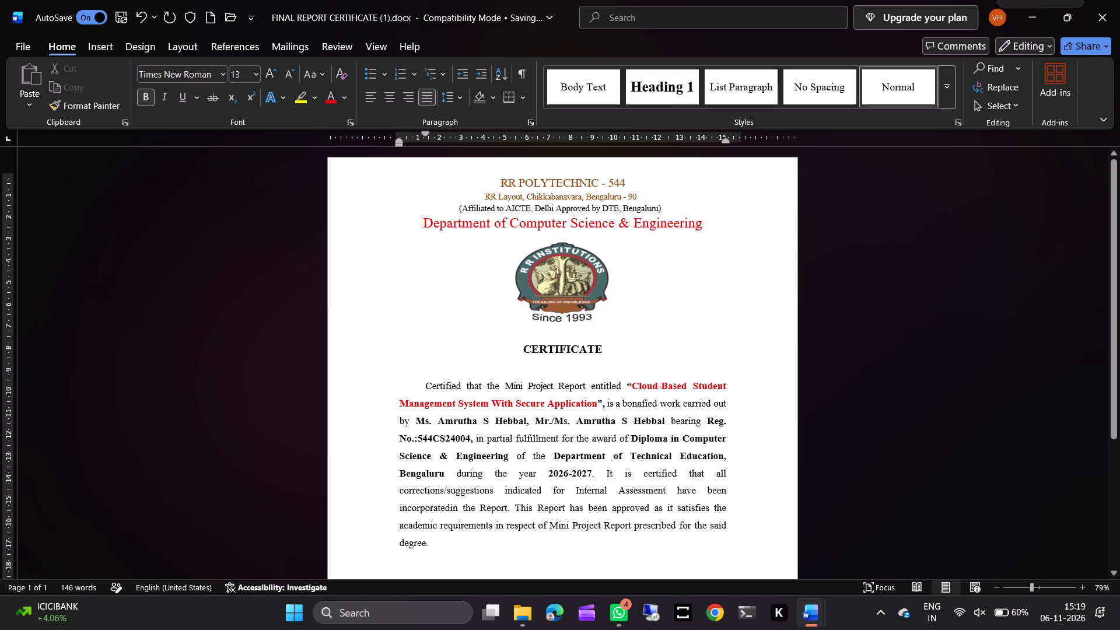
left_click(437, 421)
key("BackSpace")
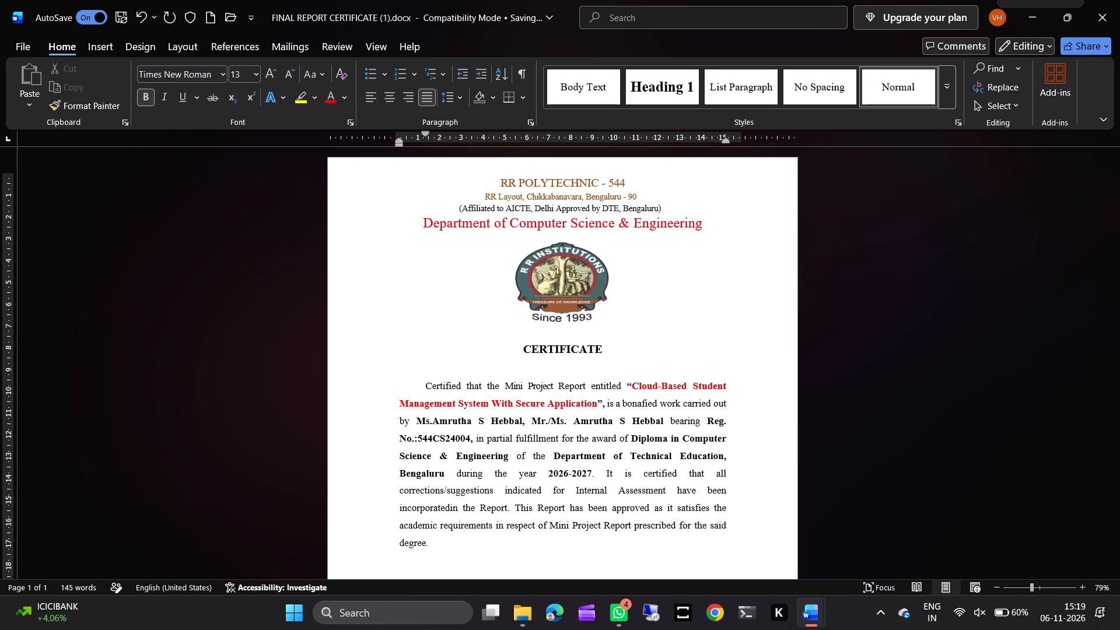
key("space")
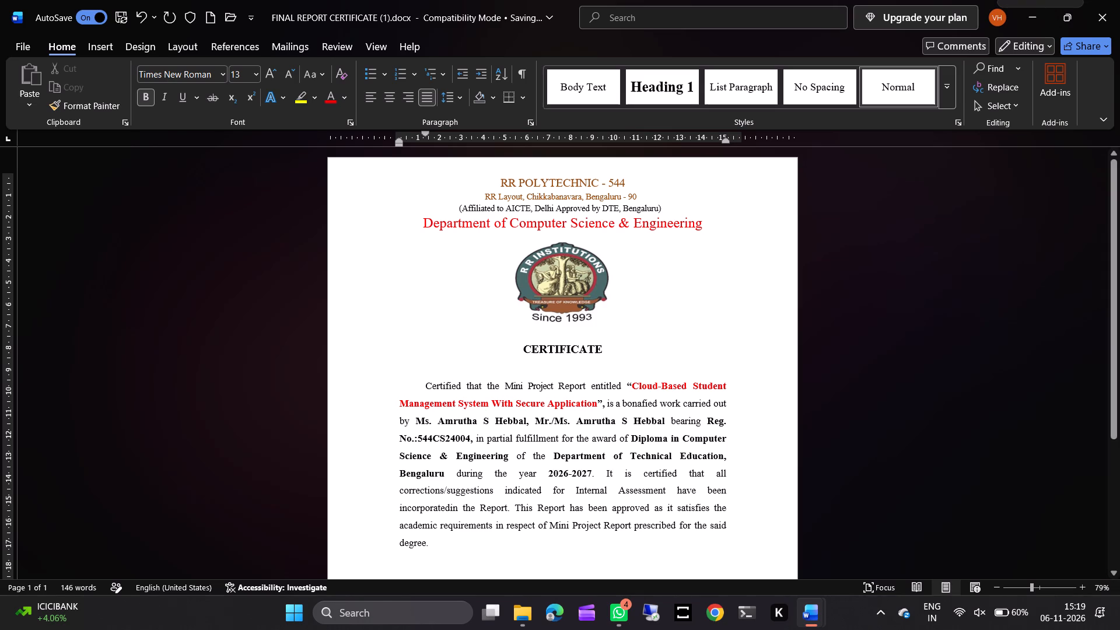
Shorten the title before the repeated student name to "Mr." by removing "/Ms.".
left_click(571, 422)
key("BackSpace")
key("BackSpace")
key("BackSpace")
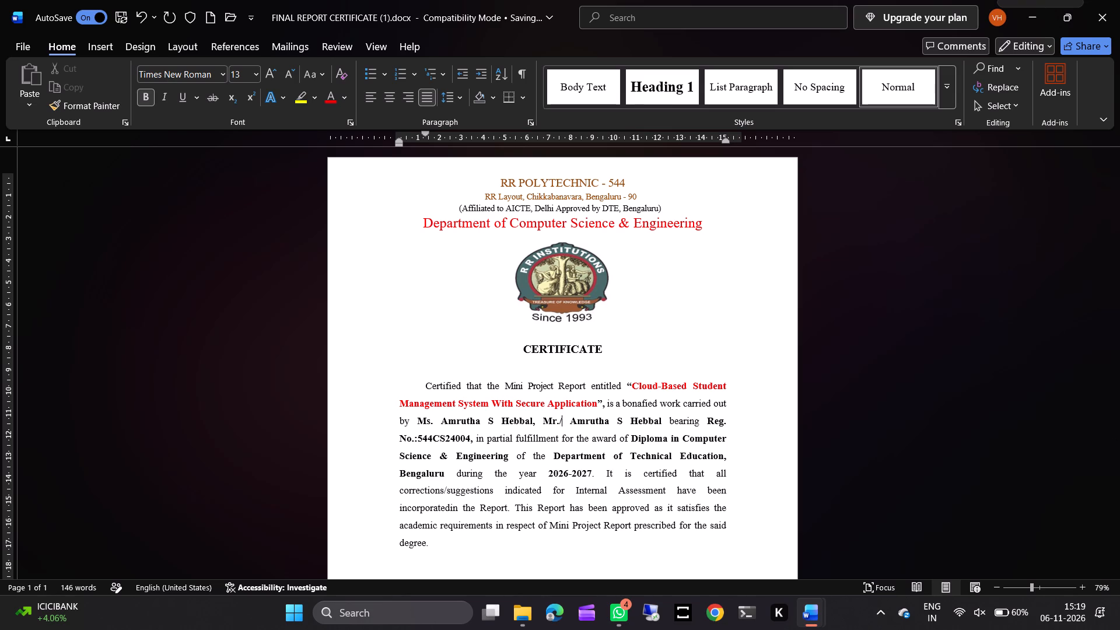
key("BackSpace")
Replace the repeated name after "Mr." with the second student's name and add the third student's name, also titled "Mr.".
key("Right")
key("Right")
key("Right")
key("Right")
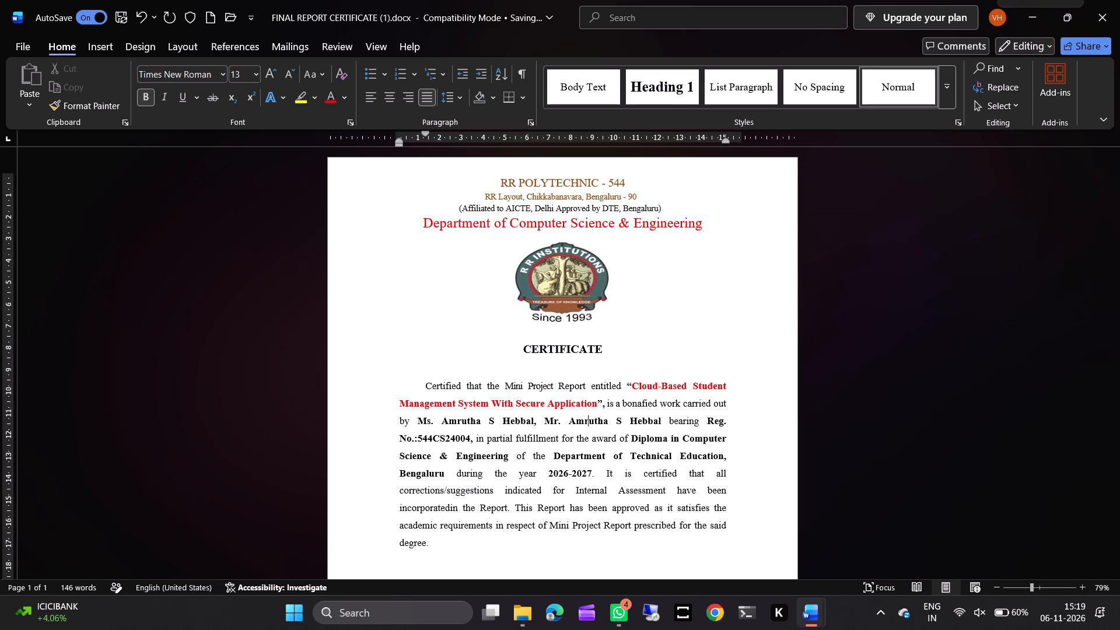
key("Right")
key("Right")
key("Right")
key("Right")
key("Right")
key("Right")
key("Right")
key("Right")
key("Right")
key("Right")
key("Right")
key("Right")
key("Right")
key("BackSpace")
key("BackSpace")
key("BackSpace")
key("BackSpace")
key("BackSpace")
key("BackSpace")
key("BackSpace")
key("BackSpace")
key("BackSpace")
key("BackSpace")
key("BackSpace")
key("BackSpace")
key("BackSpace")
key("BackSpace")
key("BackSpace")
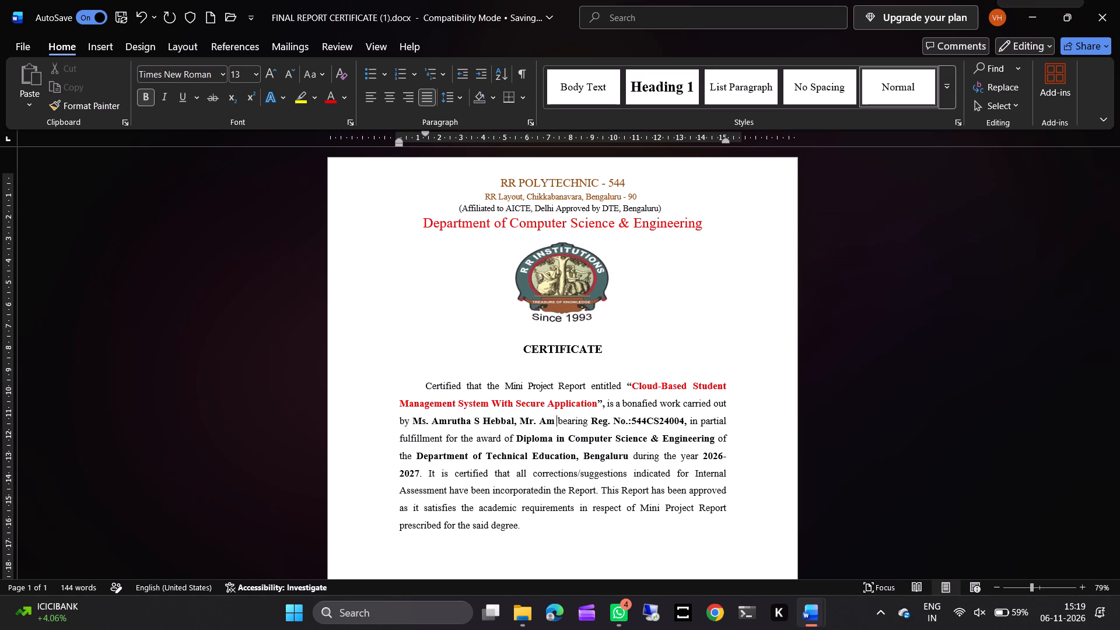
key("BackSpace")
key("BackSpace")
key("BackSpace")
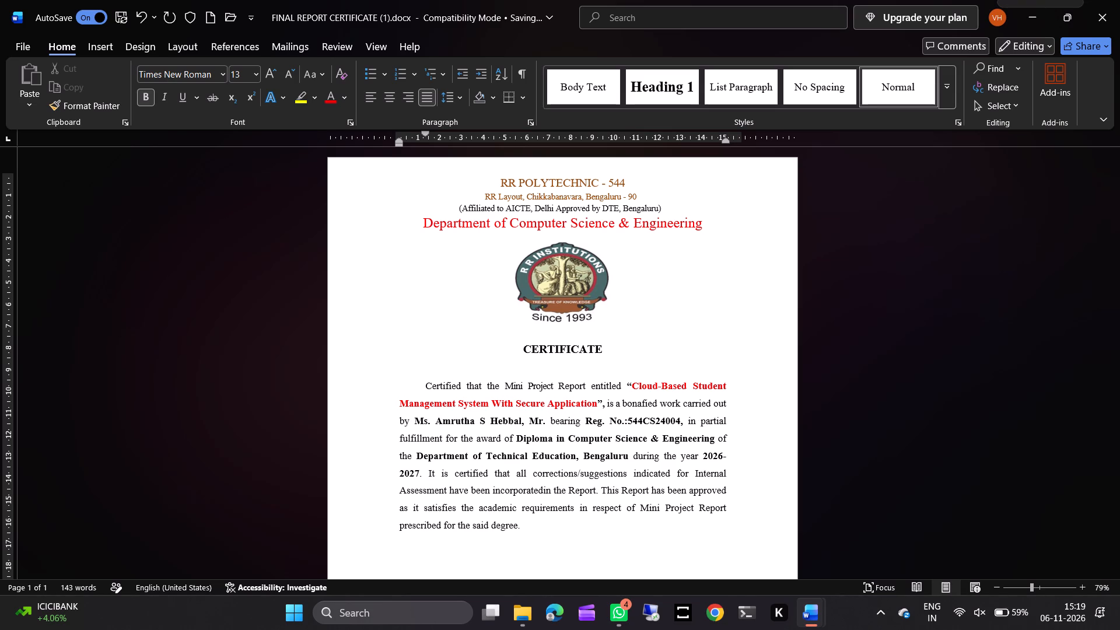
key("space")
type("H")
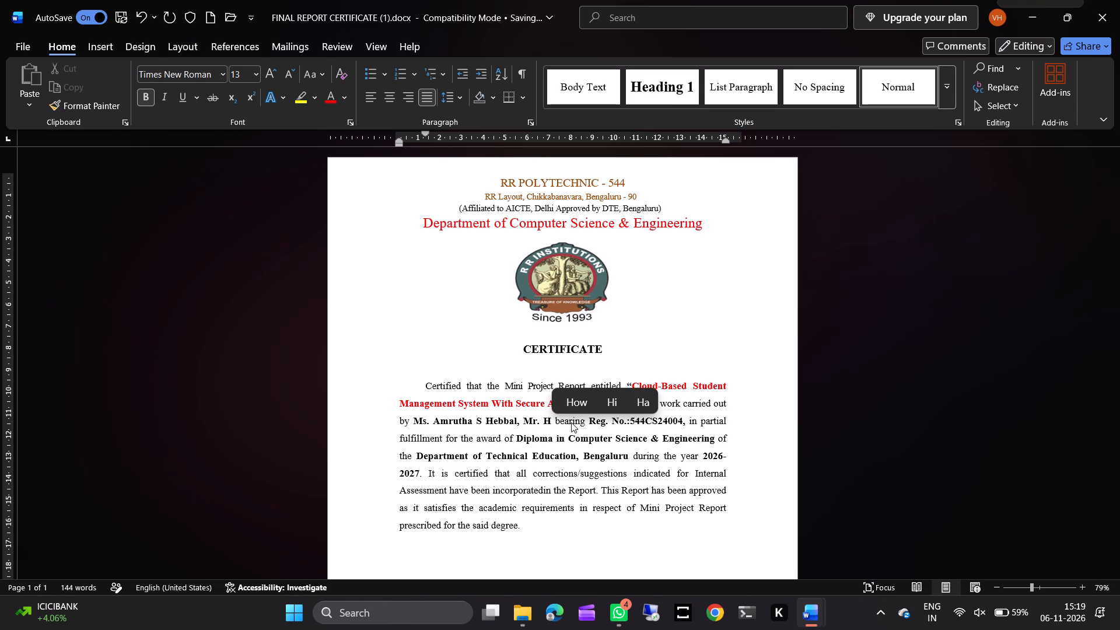
Complete the second student's name after "Mr." in the certificate paragraph, ending it with a comma.
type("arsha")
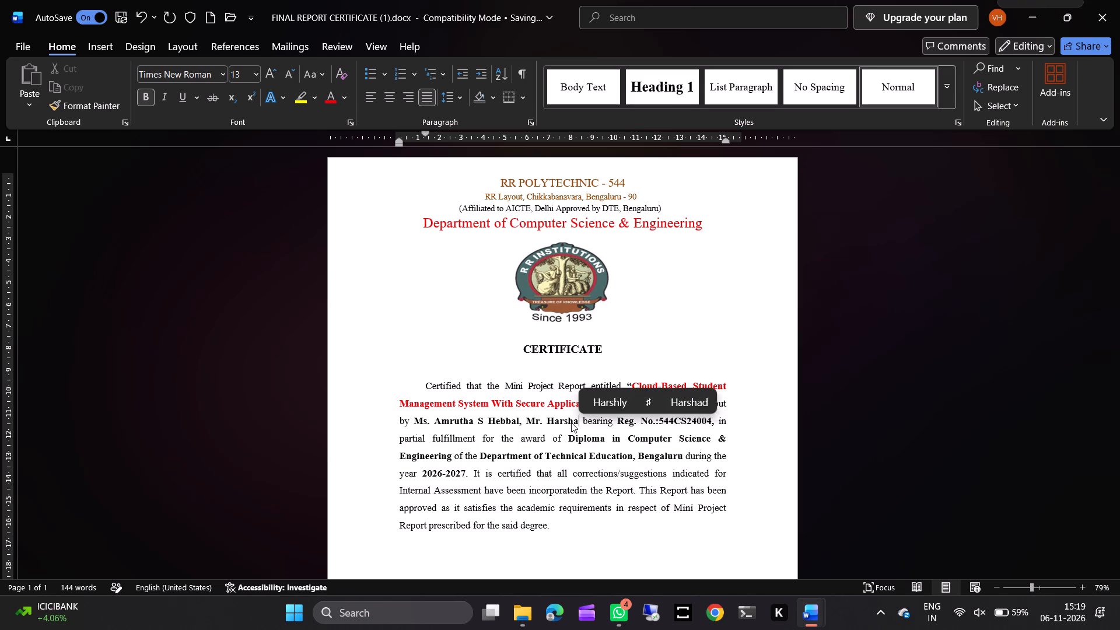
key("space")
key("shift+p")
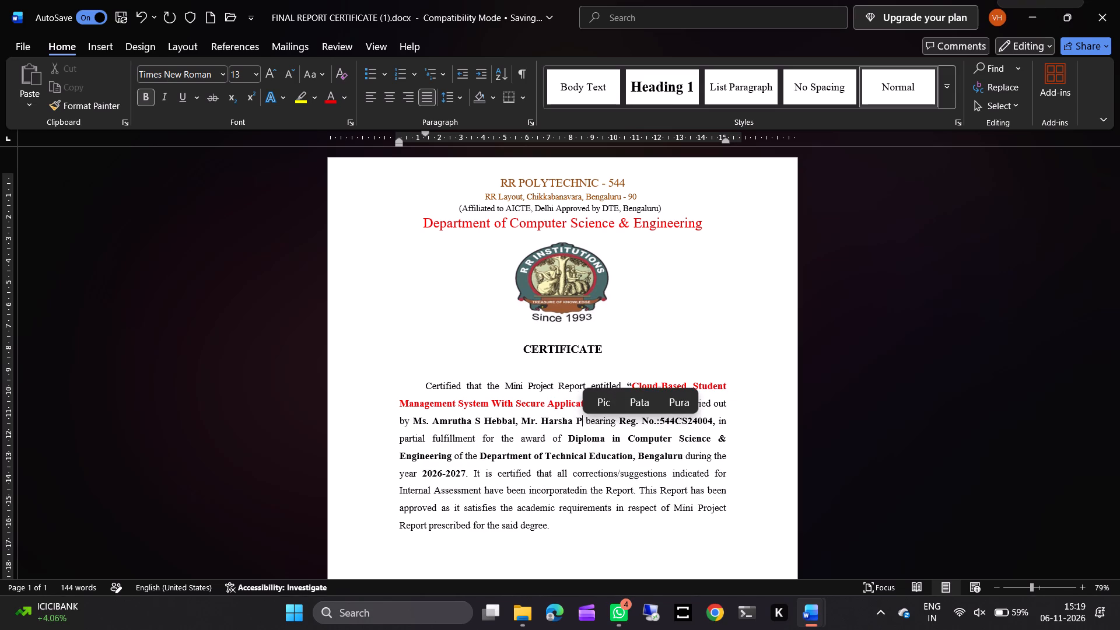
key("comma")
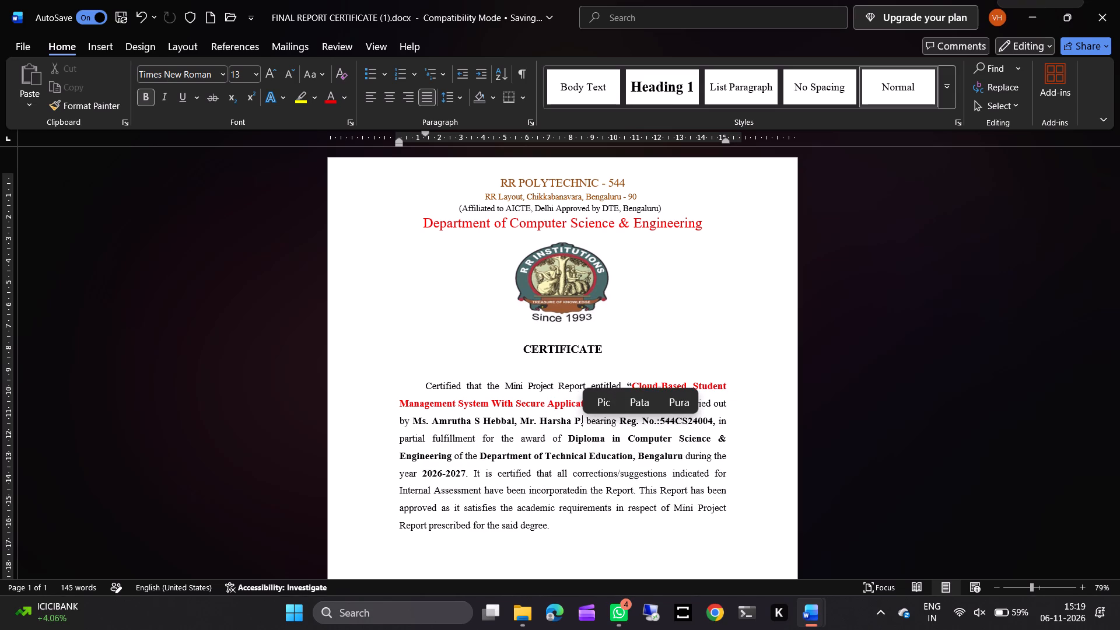
Add the third student's full name, titled "Mr.", before "bearing", with a space separating it from the preceding comma.
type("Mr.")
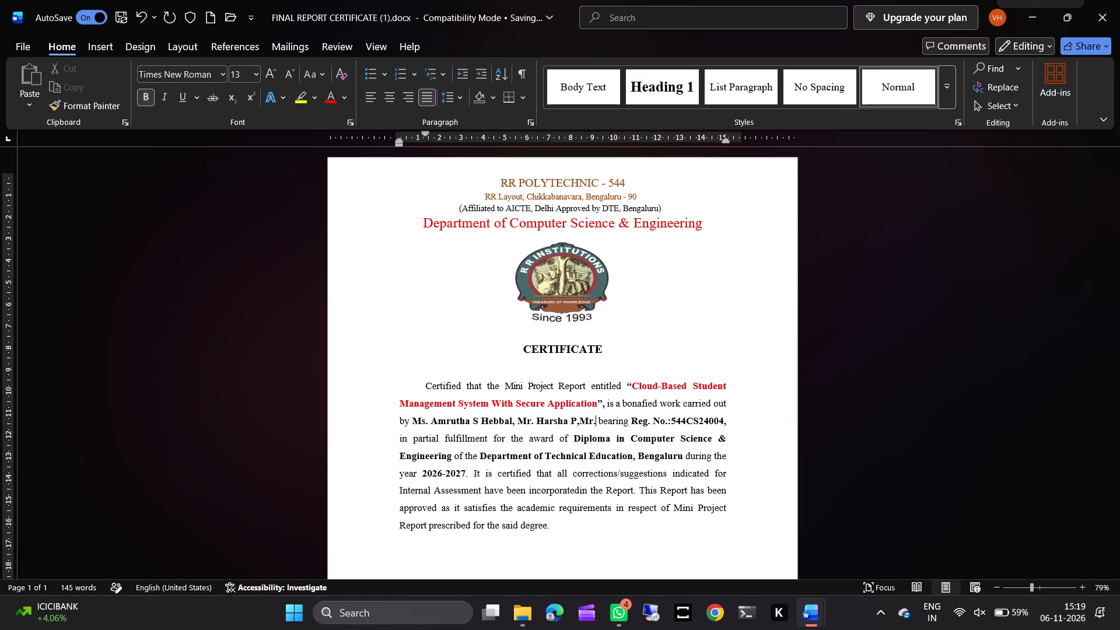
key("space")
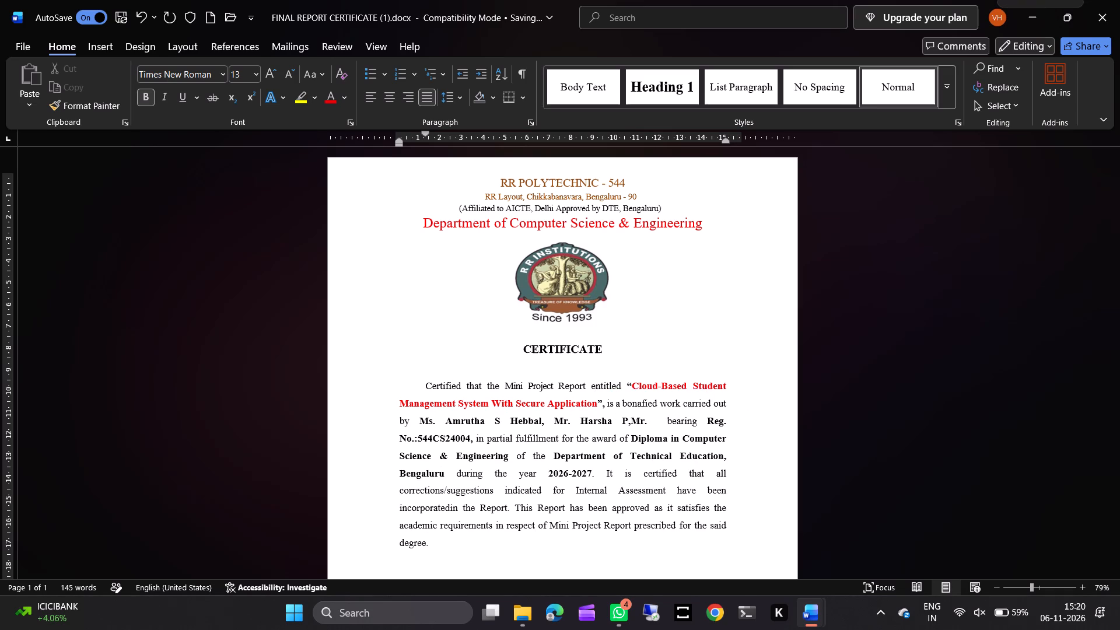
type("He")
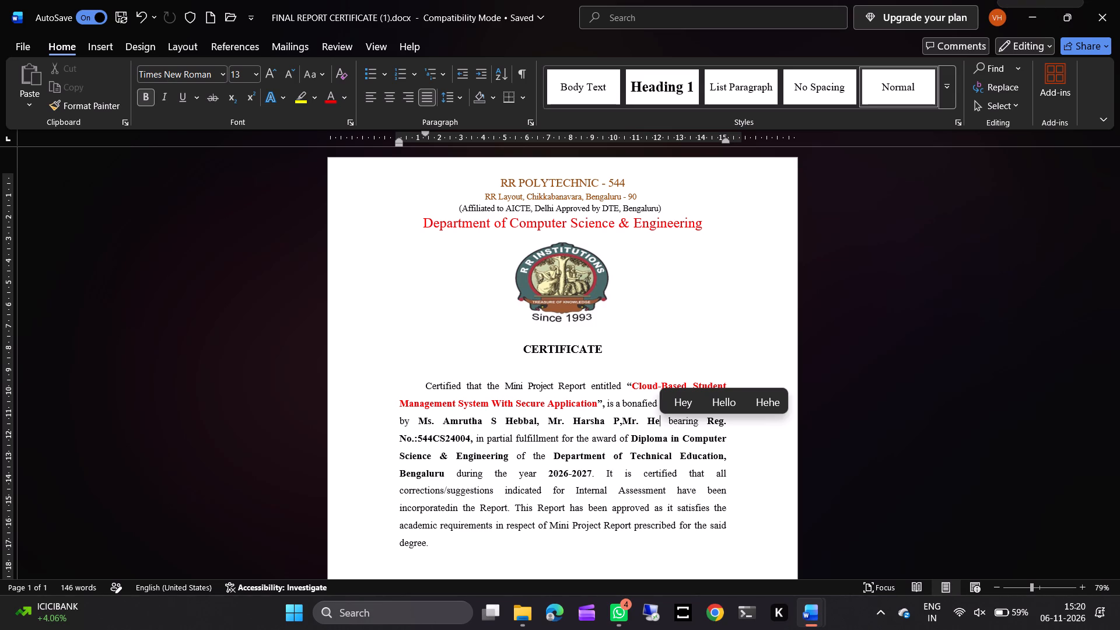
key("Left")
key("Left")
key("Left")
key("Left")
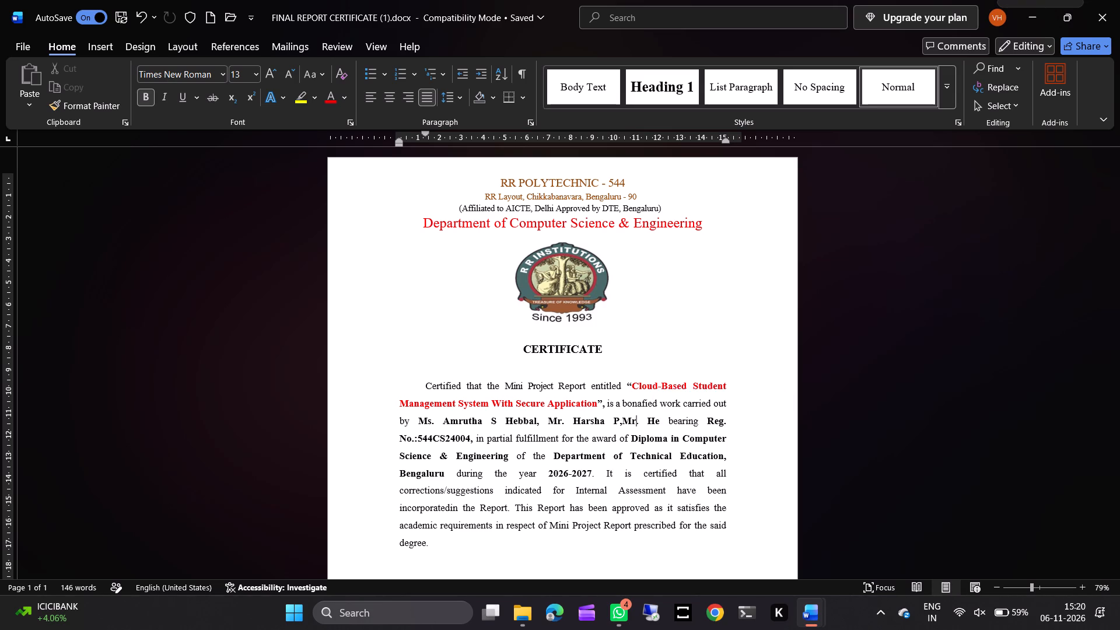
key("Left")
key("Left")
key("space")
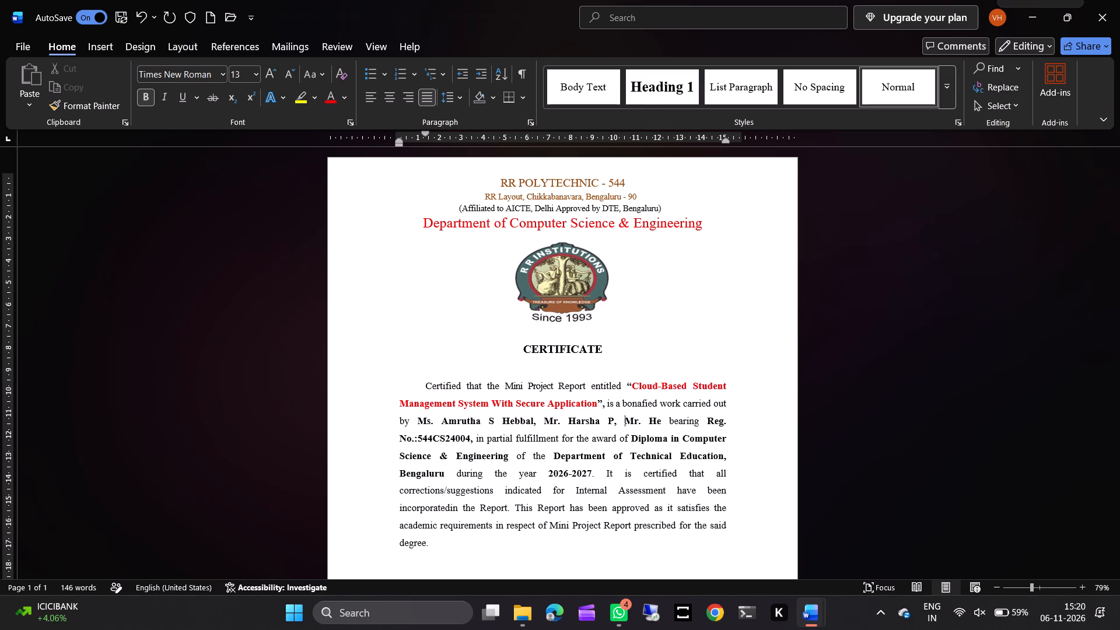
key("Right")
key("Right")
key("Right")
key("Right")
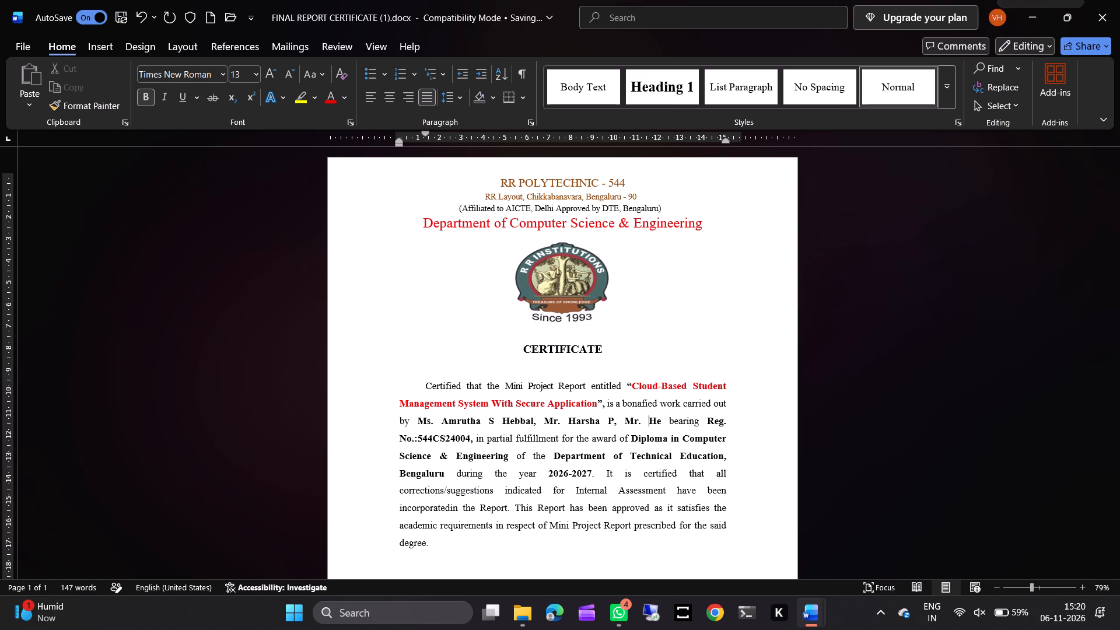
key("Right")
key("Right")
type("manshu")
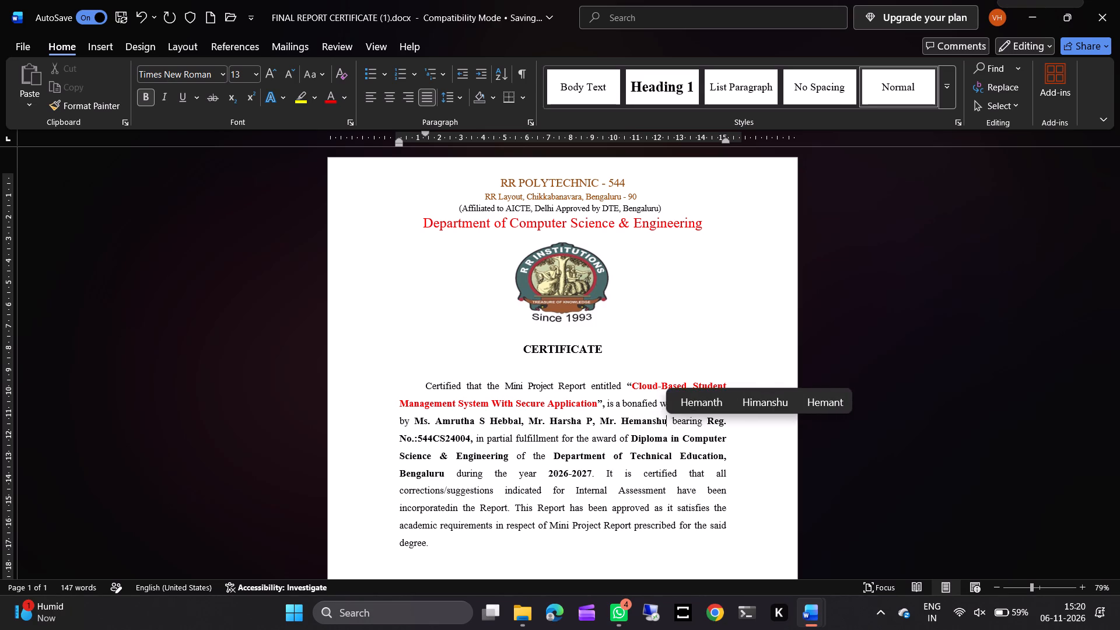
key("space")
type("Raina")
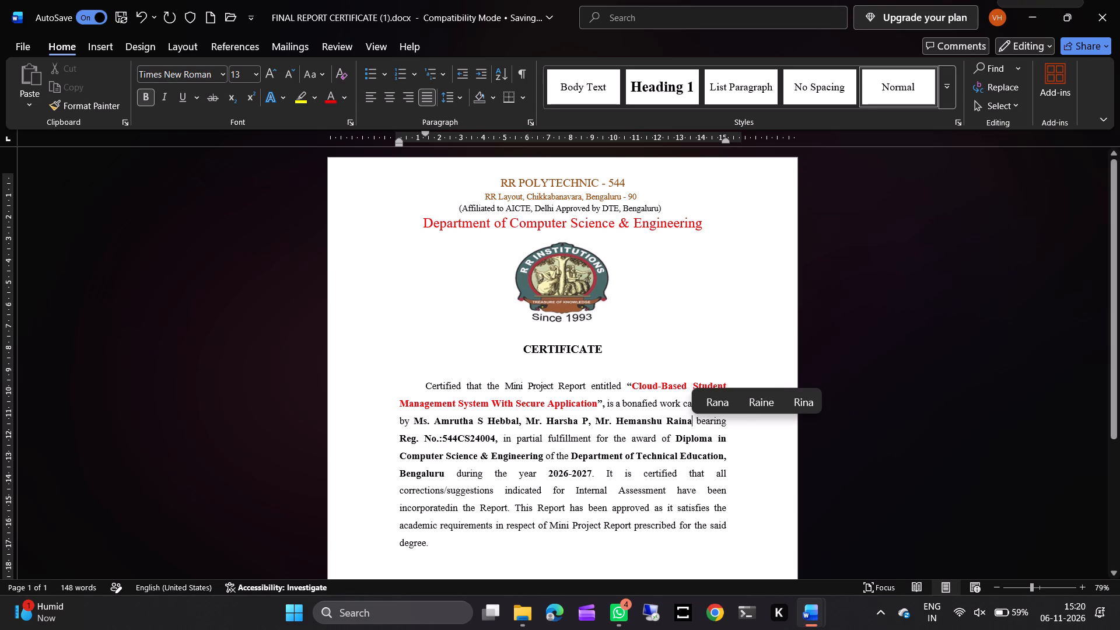
Add the second student's register number directly after the comma following the first register number in the certificate paragraph.
left_click(496, 440)
left_click(496, 440)
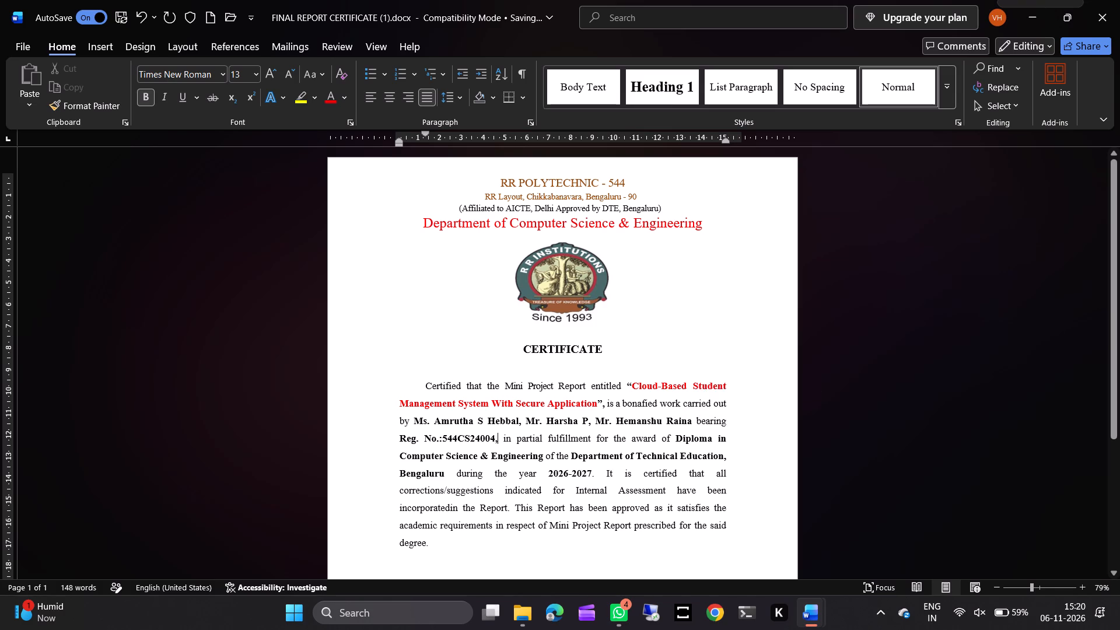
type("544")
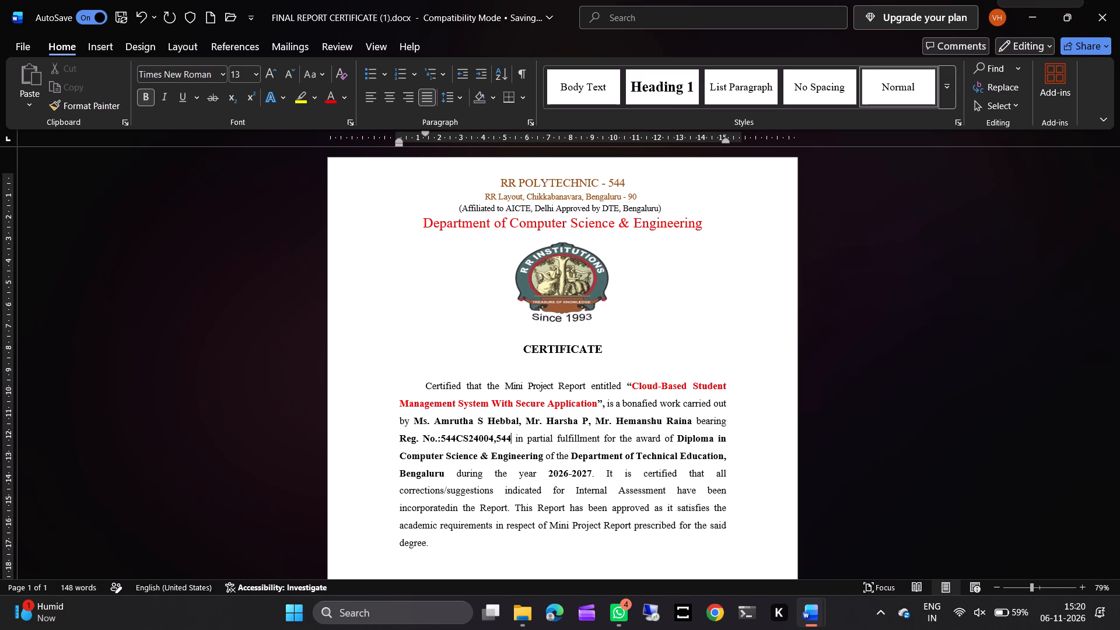
Enter the second student's registration number after the first one, separated by a comma and a space.
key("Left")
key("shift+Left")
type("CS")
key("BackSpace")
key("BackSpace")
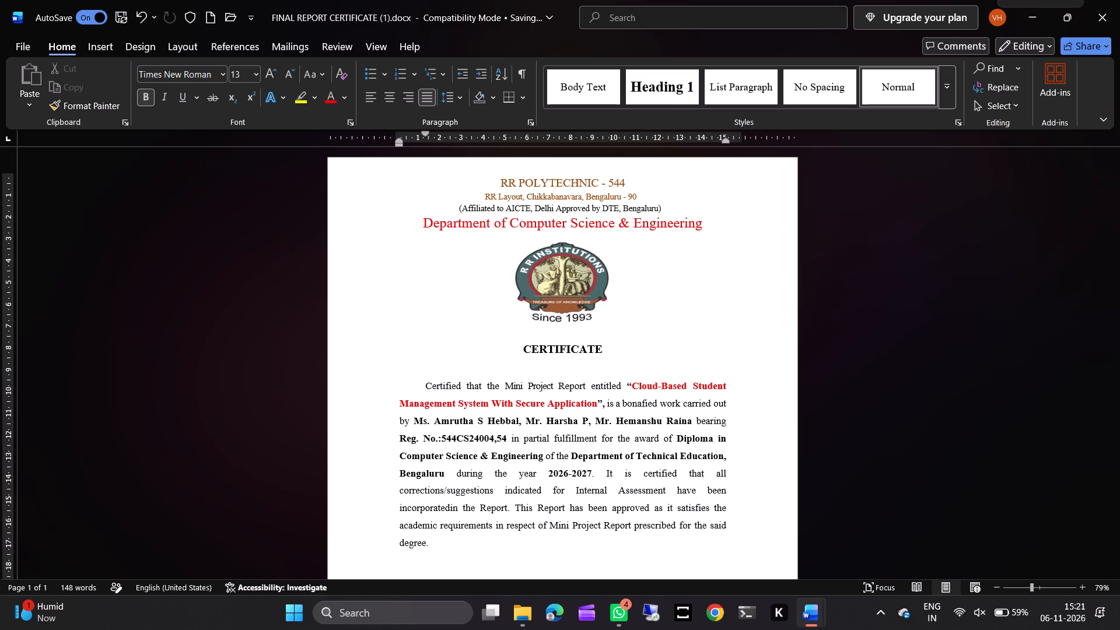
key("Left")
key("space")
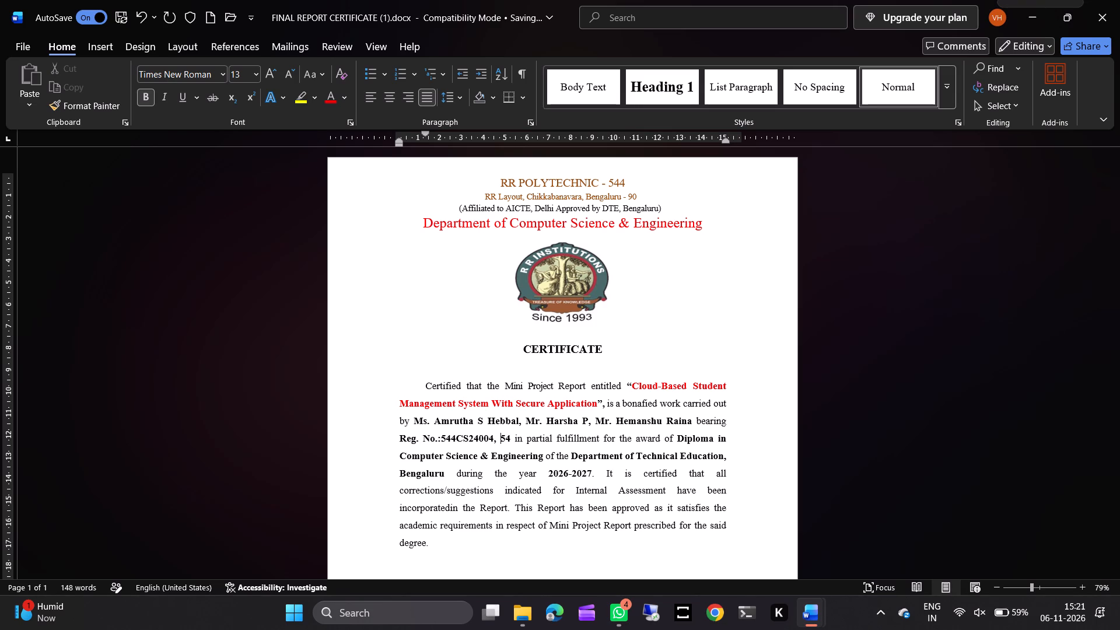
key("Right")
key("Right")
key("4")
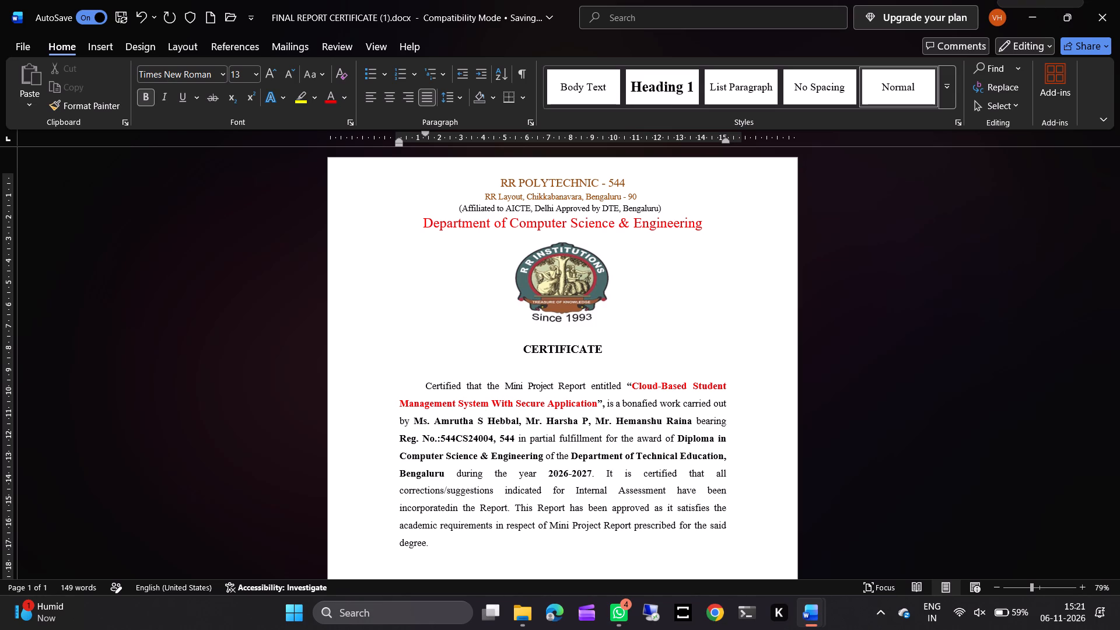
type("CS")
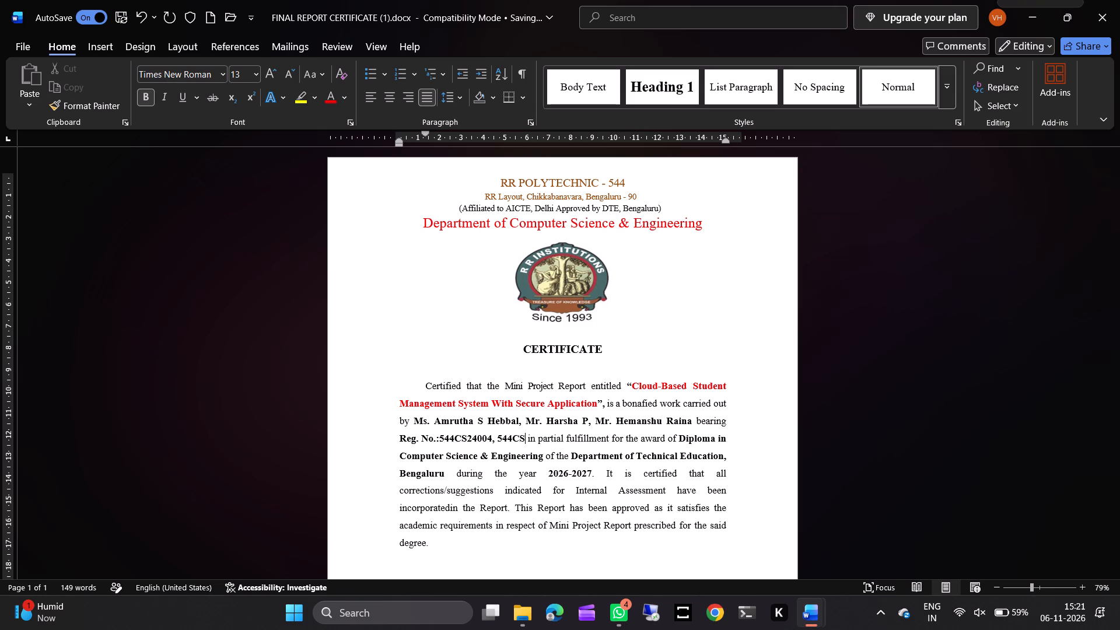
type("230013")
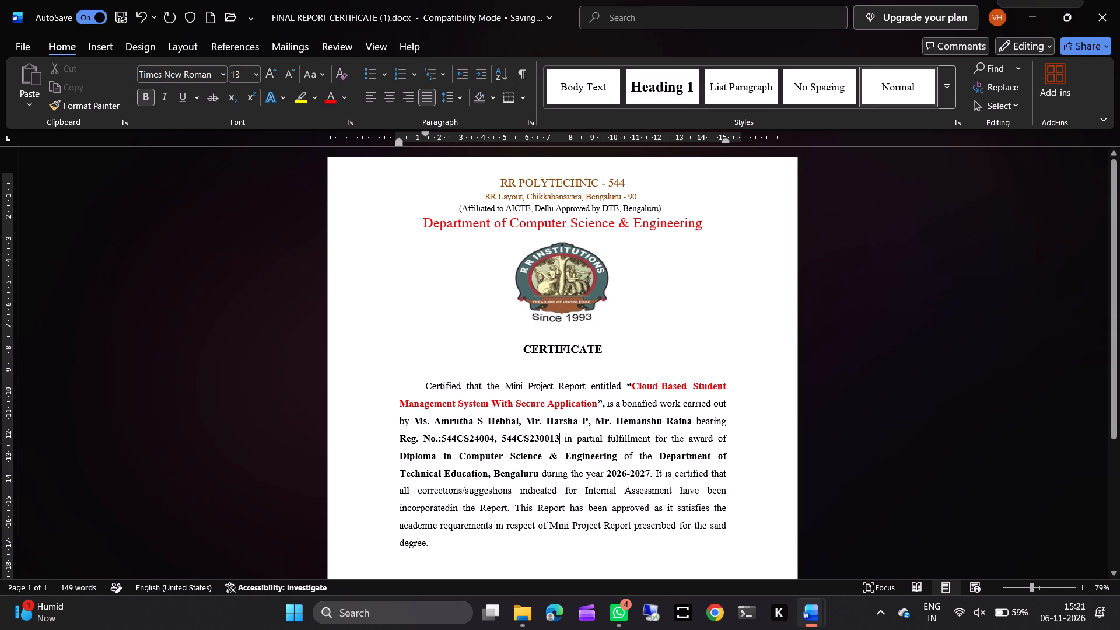
Add a comma, a space and the third student's registration number after the second one.
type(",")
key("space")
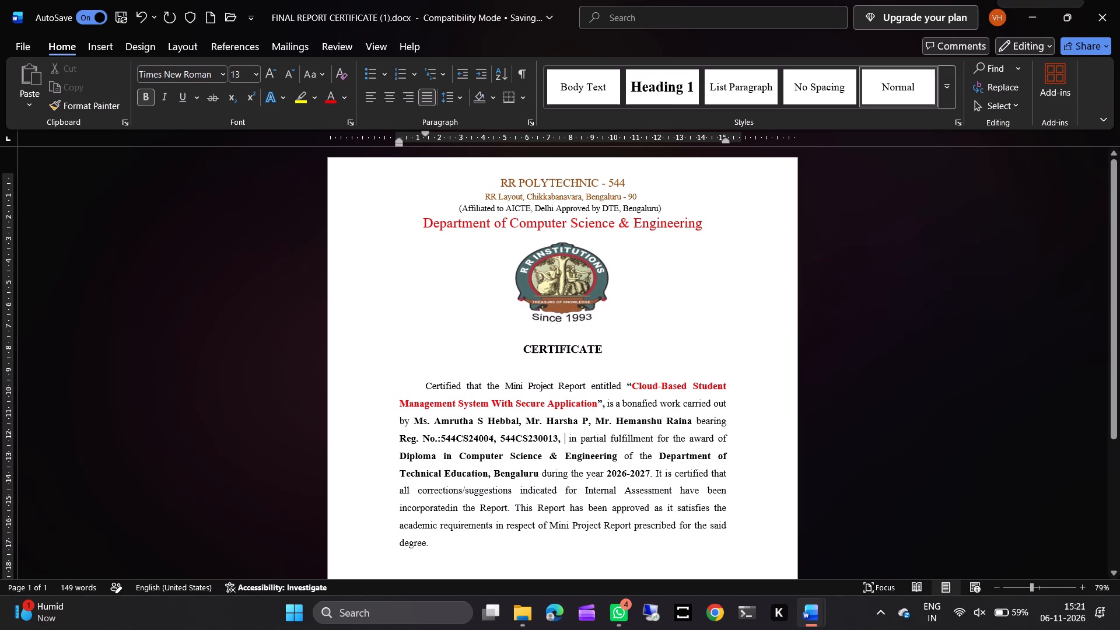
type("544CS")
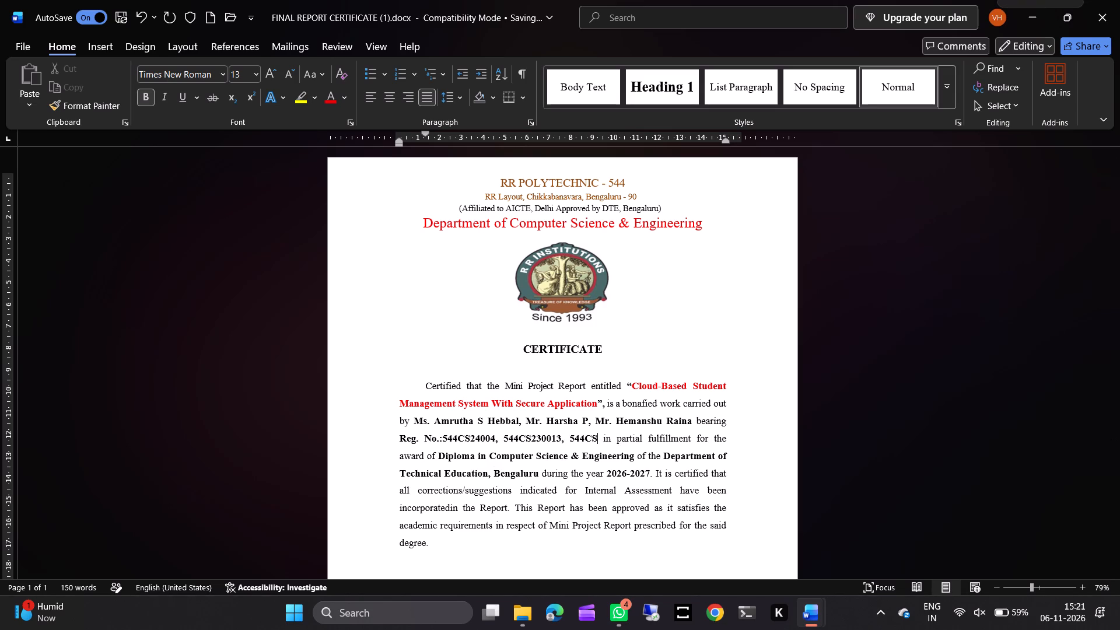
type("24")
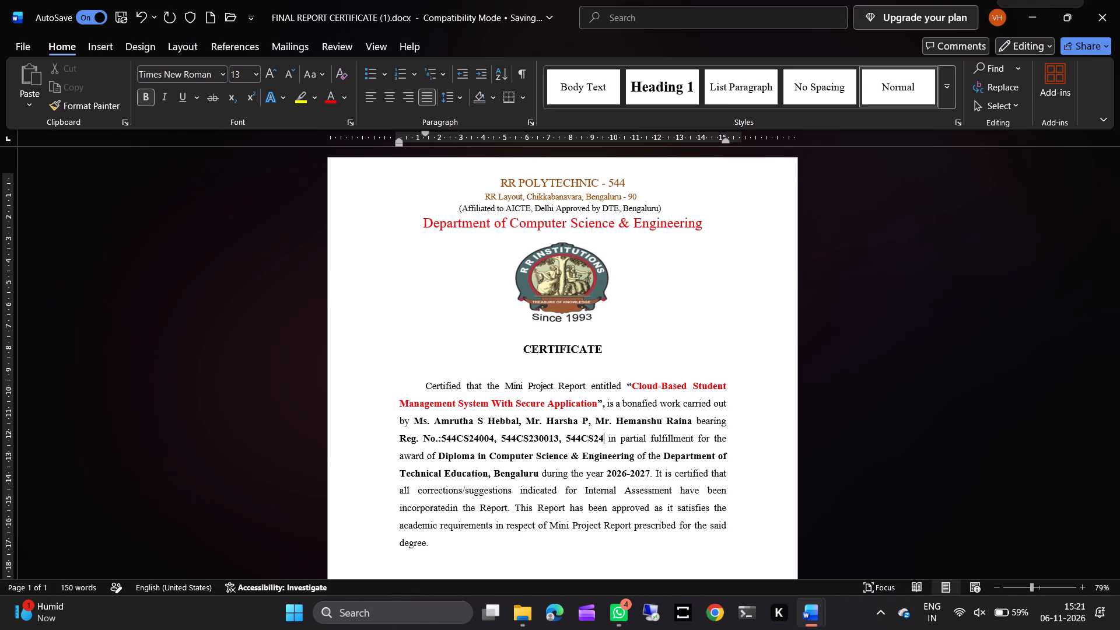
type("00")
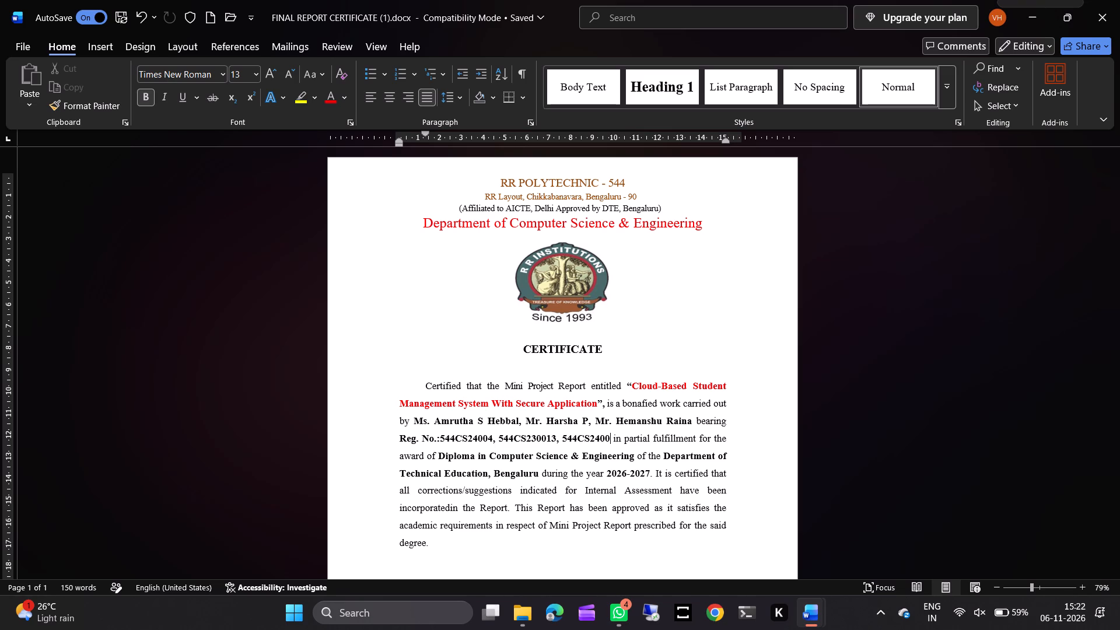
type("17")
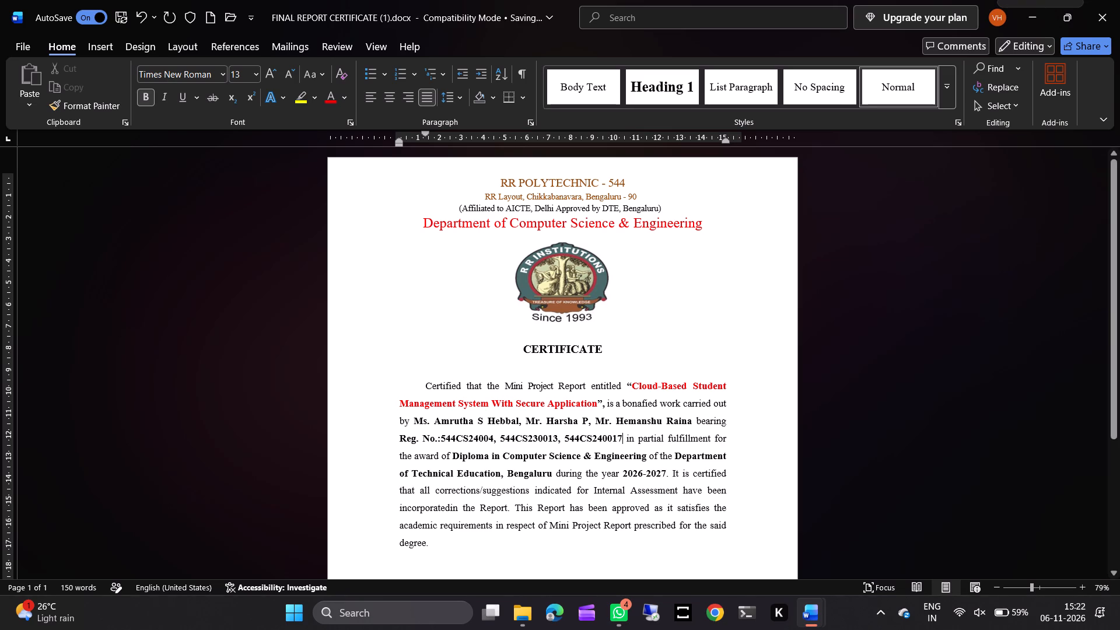
Save a PDF copy of the certificate named "Amrutha team" in the AMRUTHA folder on the desktop.
scroll(530, 547, "down", 1)
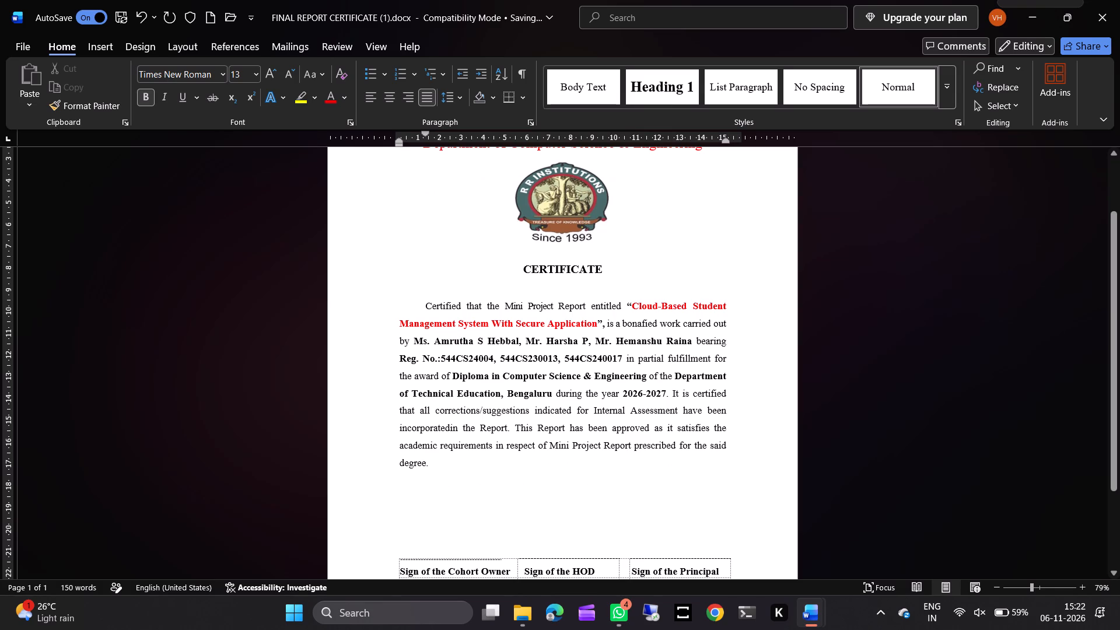
scroll(505, 499, "down", 1)
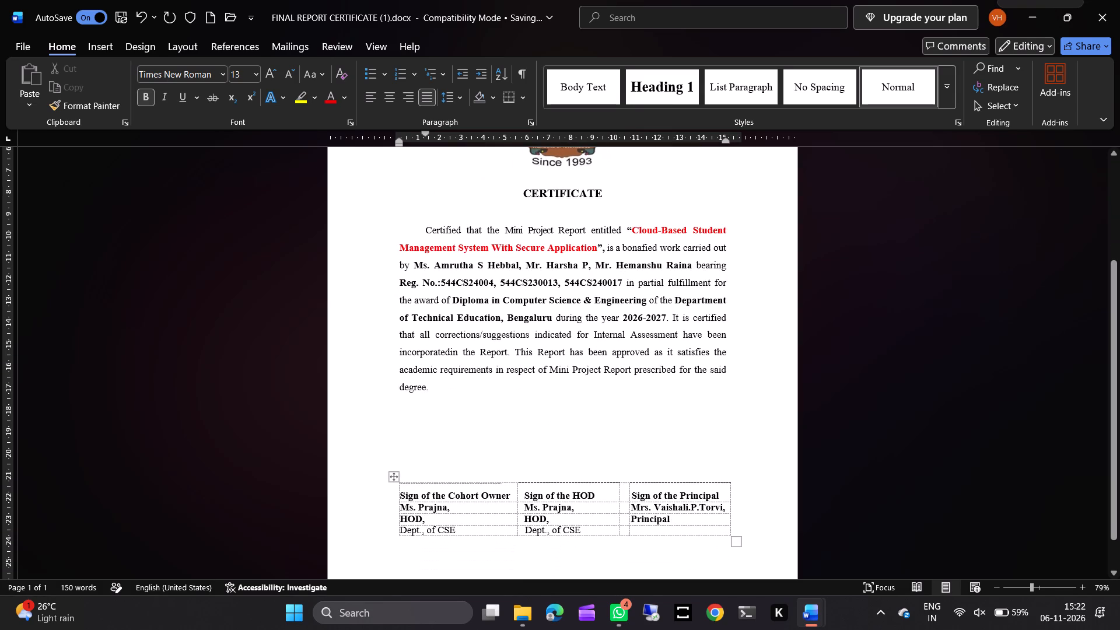
scroll(505, 499, "up", 2)
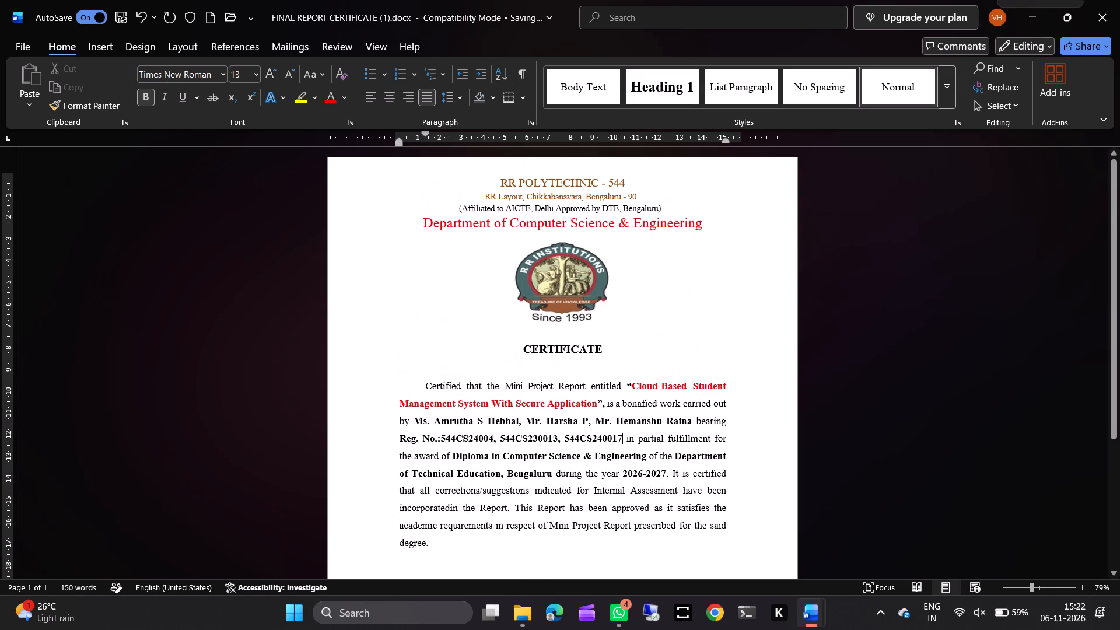
left_click(23, 50)
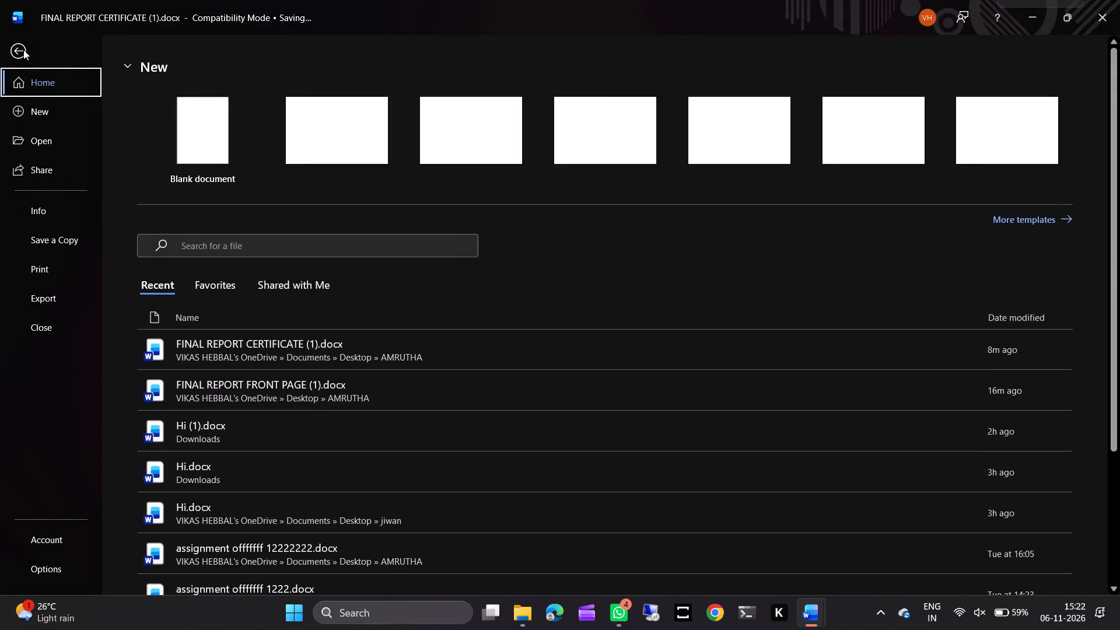
left_click(73, 239)
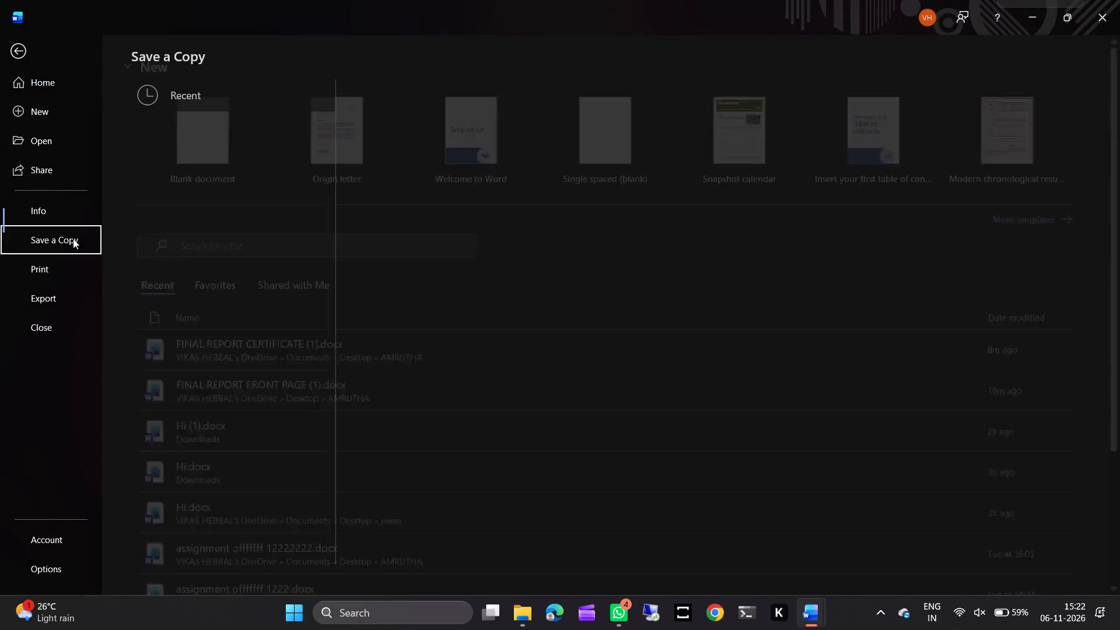
left_click(217, 328)
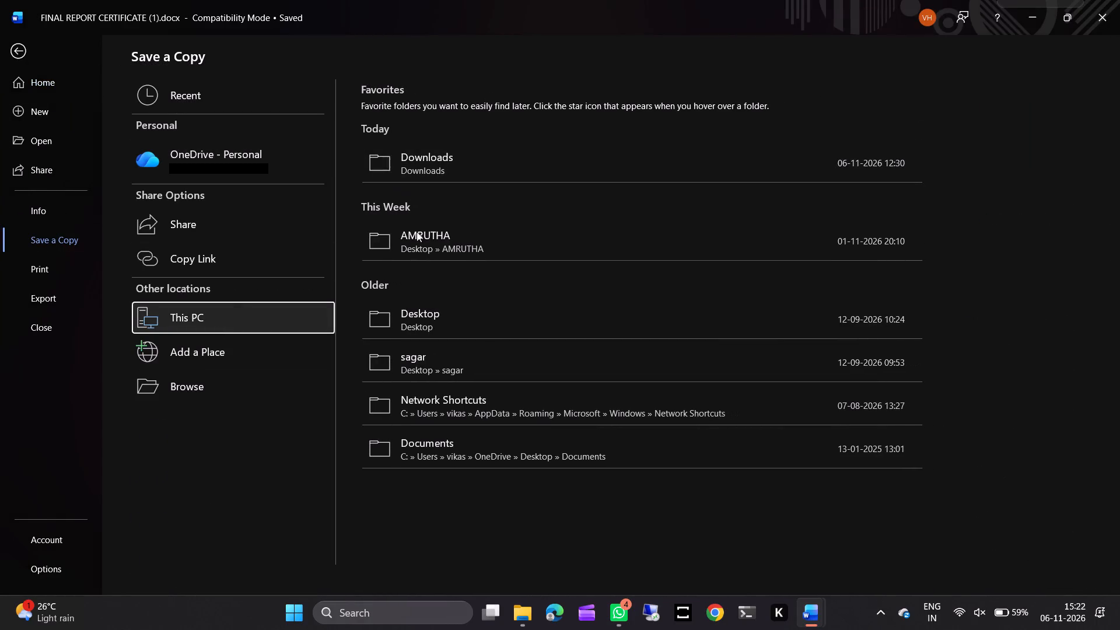
left_click(419, 251)
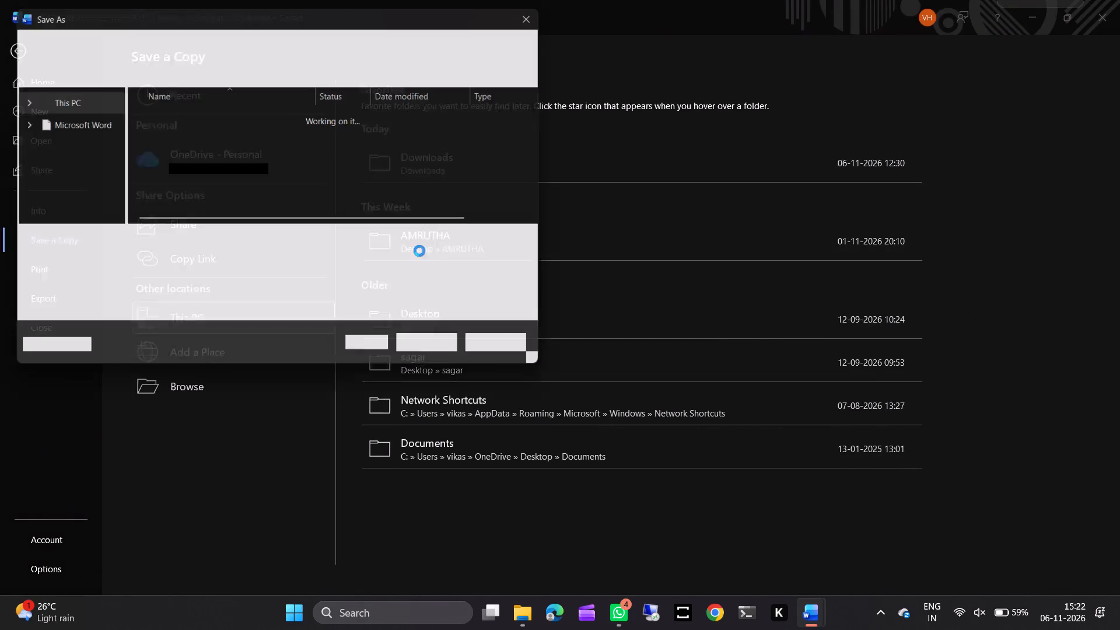
key("BackSpace")
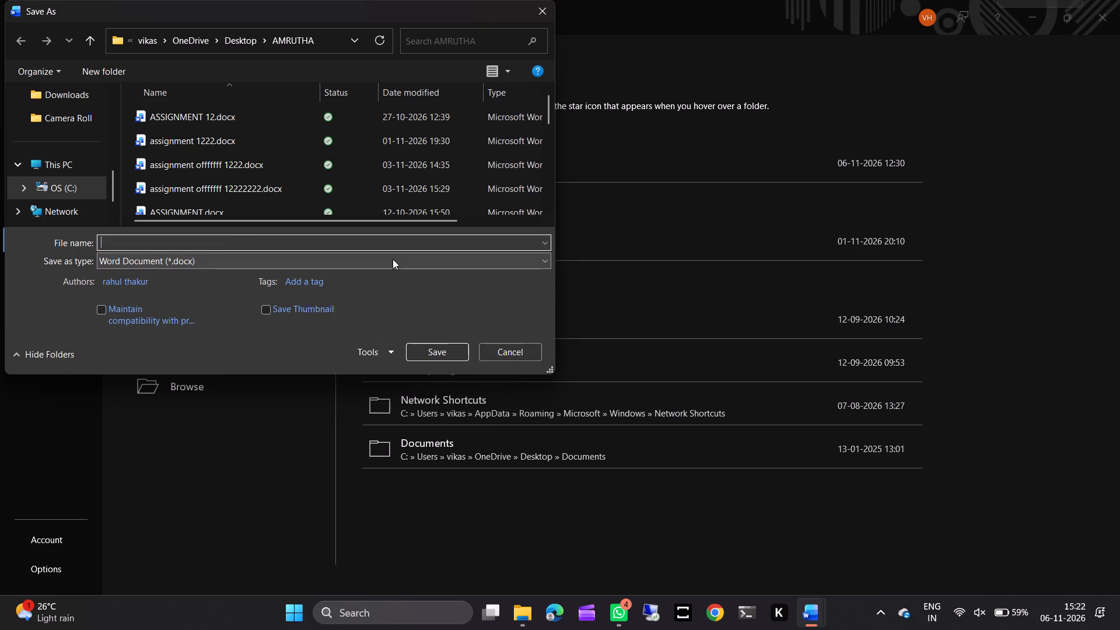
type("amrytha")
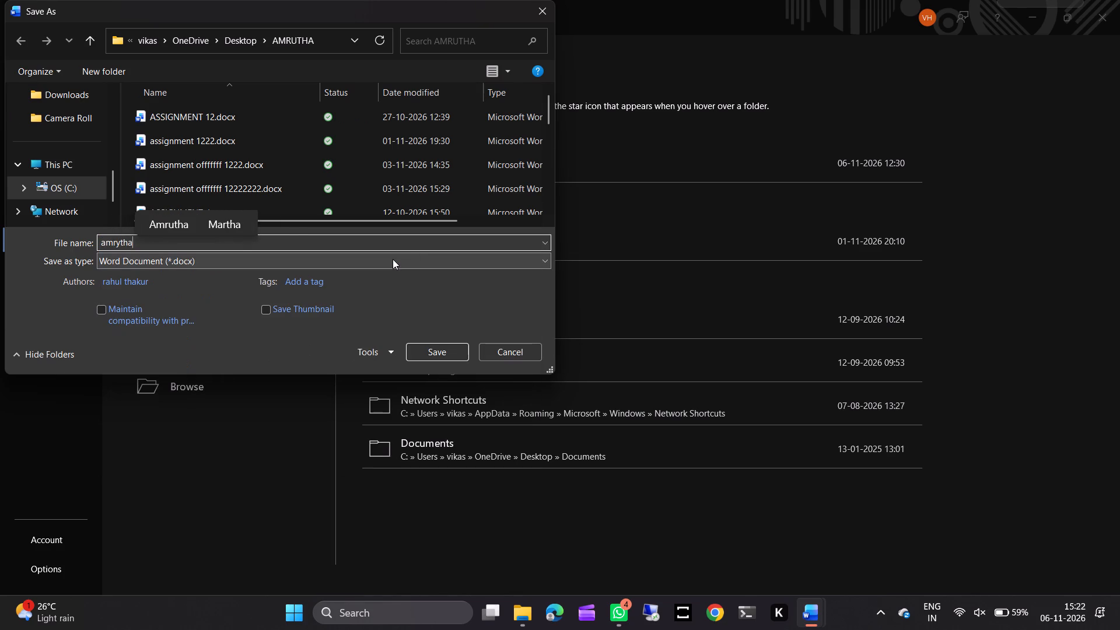
left_click(181, 223)
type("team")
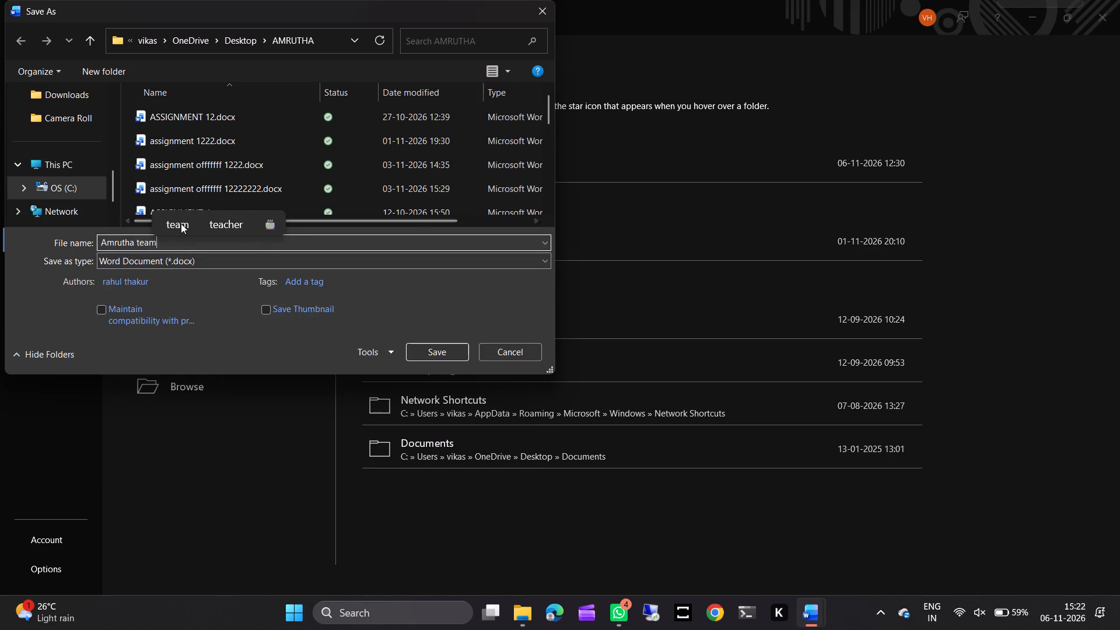
left_click_drag(188, 259, 189, 352)
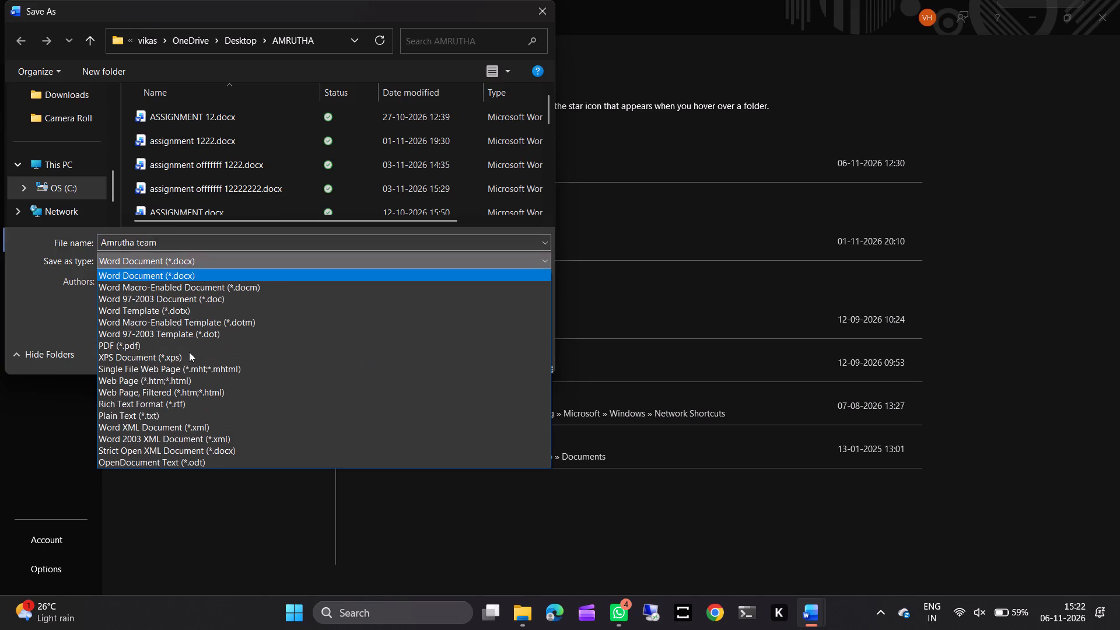
left_click_drag(189, 352, 184, 344)
left_click(184, 344)
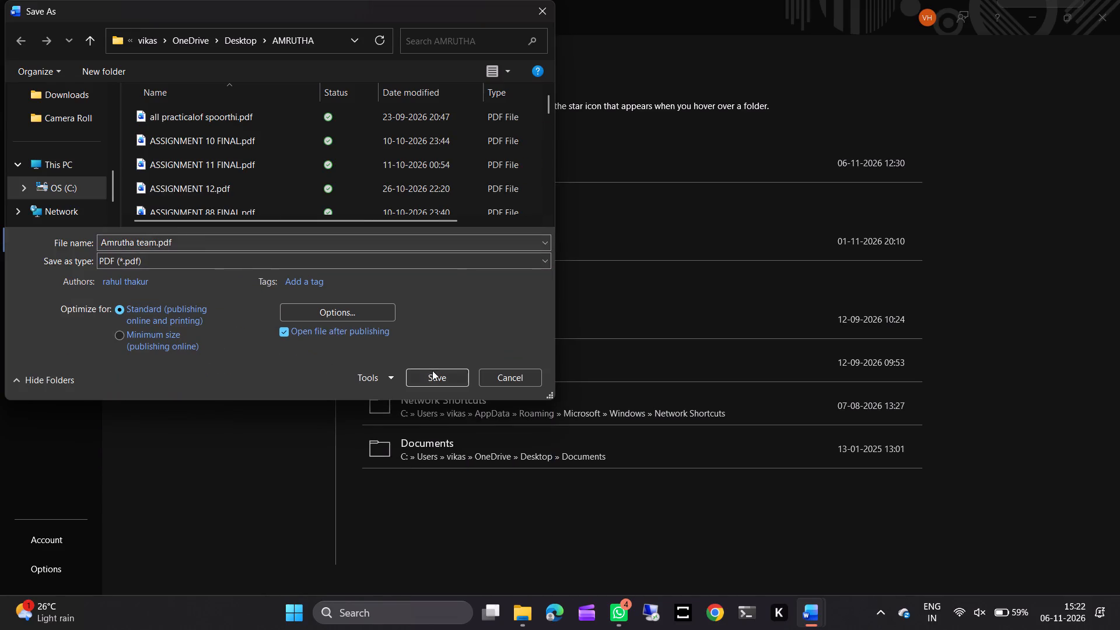
left_click(434, 374)
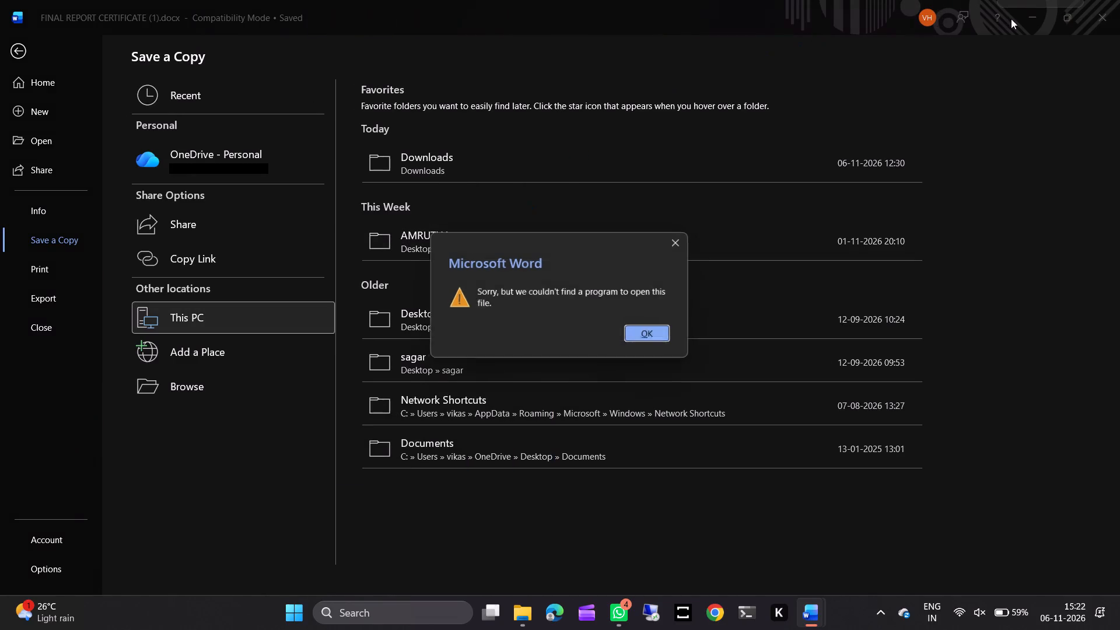
left_click(660, 328)
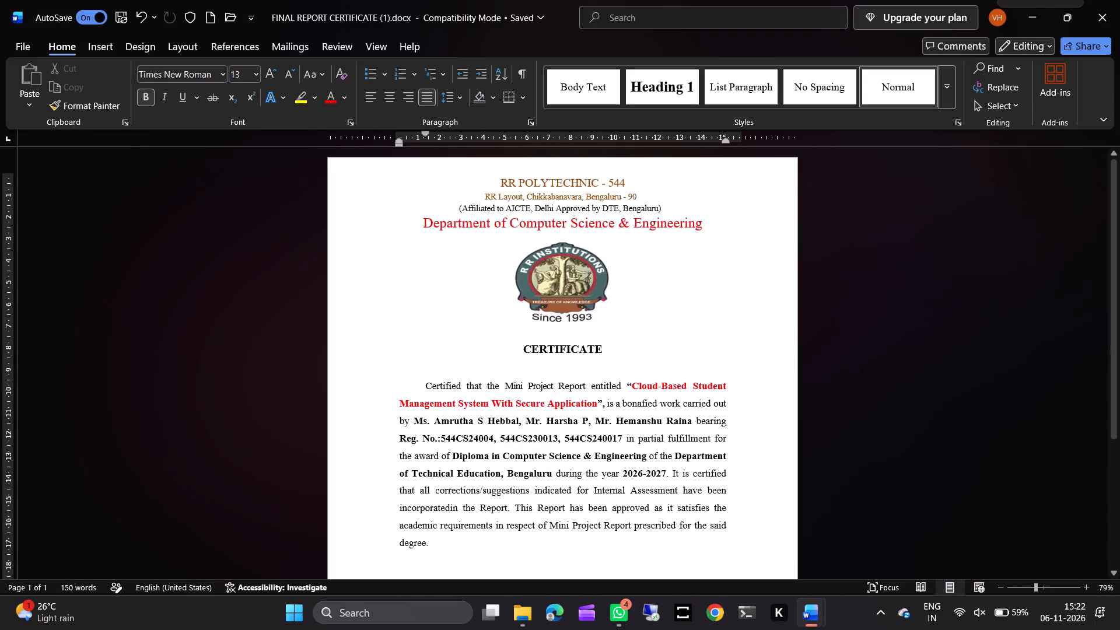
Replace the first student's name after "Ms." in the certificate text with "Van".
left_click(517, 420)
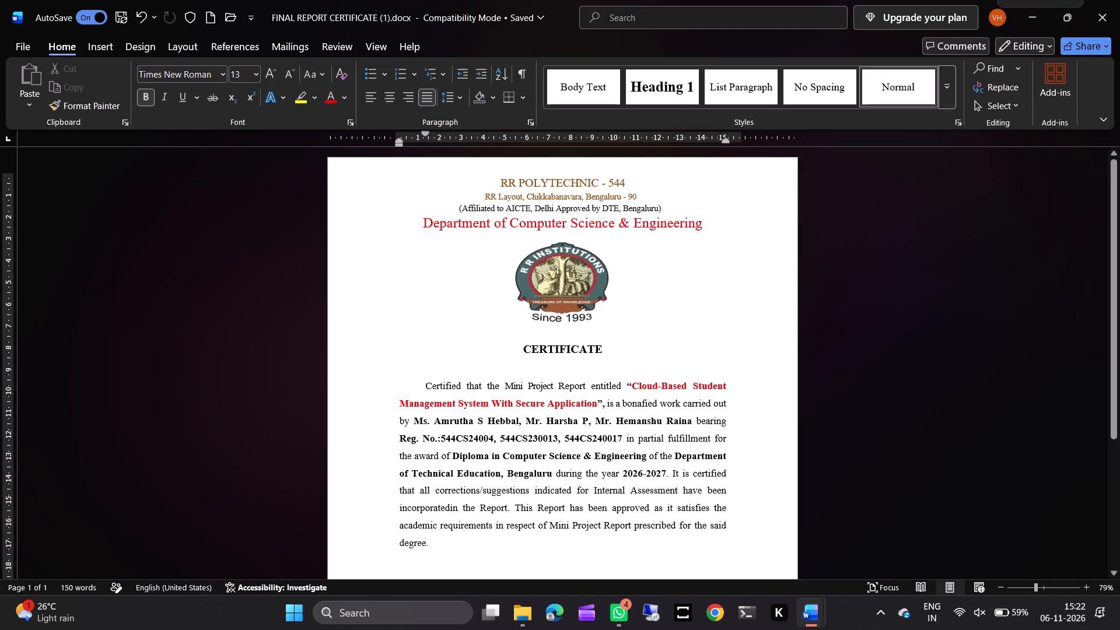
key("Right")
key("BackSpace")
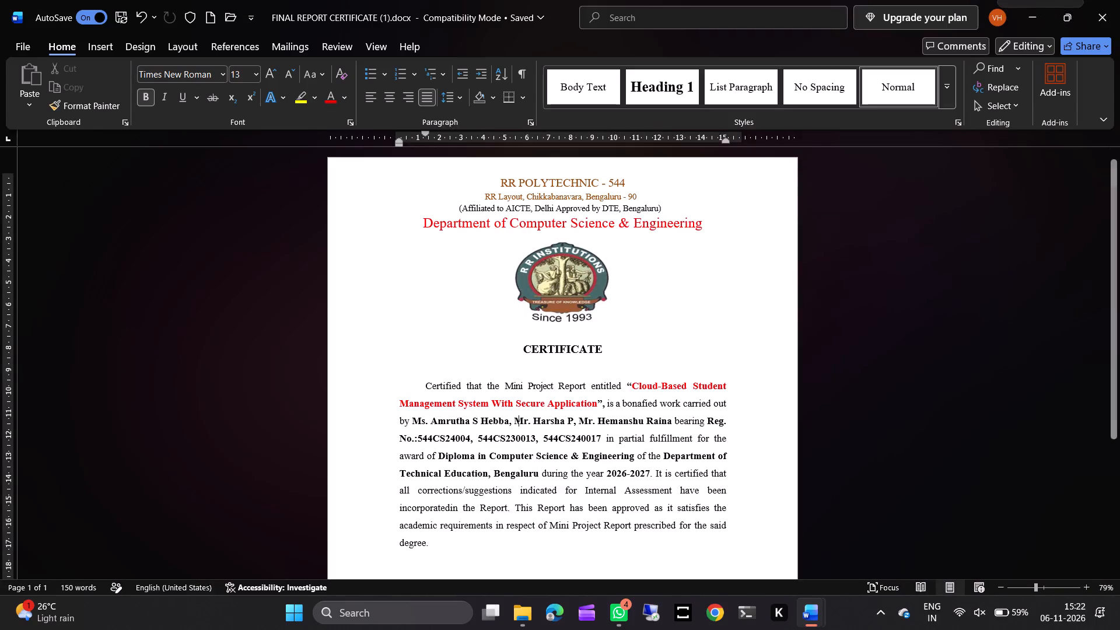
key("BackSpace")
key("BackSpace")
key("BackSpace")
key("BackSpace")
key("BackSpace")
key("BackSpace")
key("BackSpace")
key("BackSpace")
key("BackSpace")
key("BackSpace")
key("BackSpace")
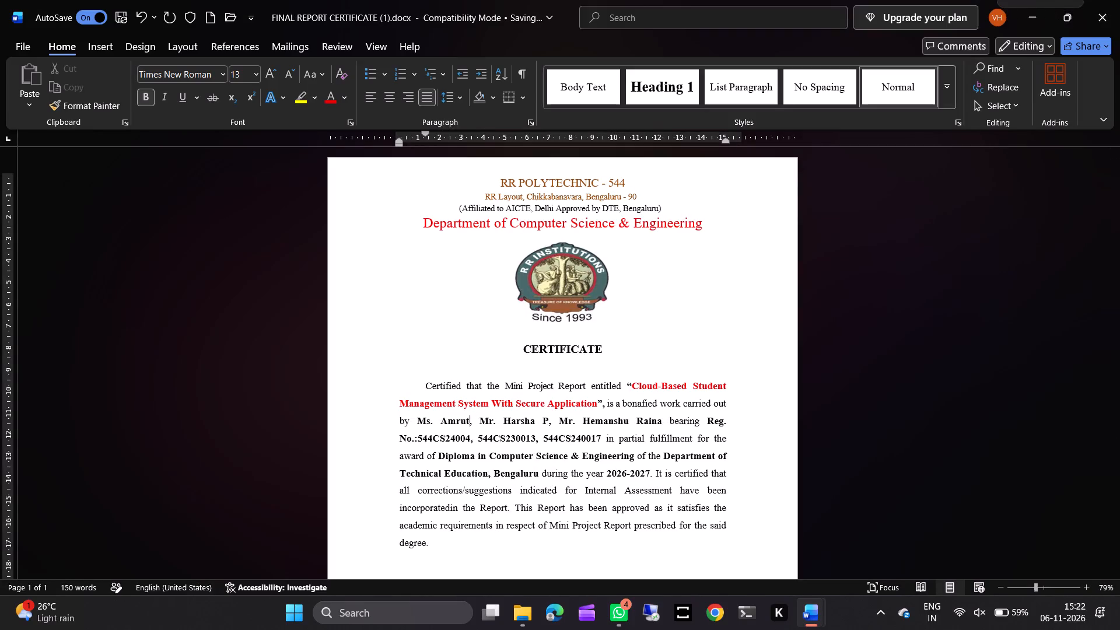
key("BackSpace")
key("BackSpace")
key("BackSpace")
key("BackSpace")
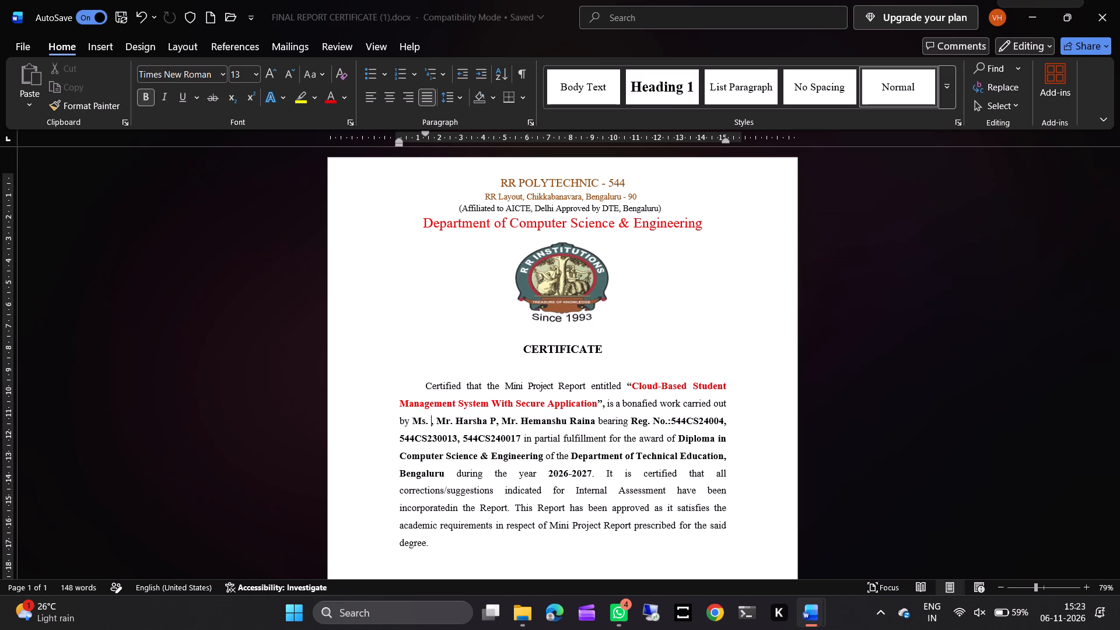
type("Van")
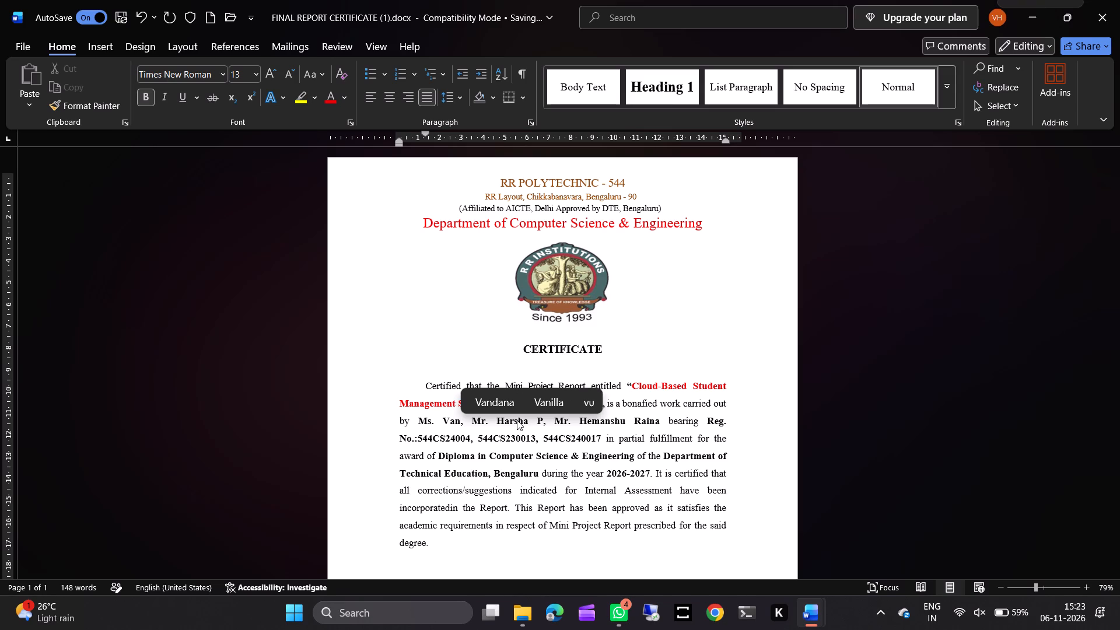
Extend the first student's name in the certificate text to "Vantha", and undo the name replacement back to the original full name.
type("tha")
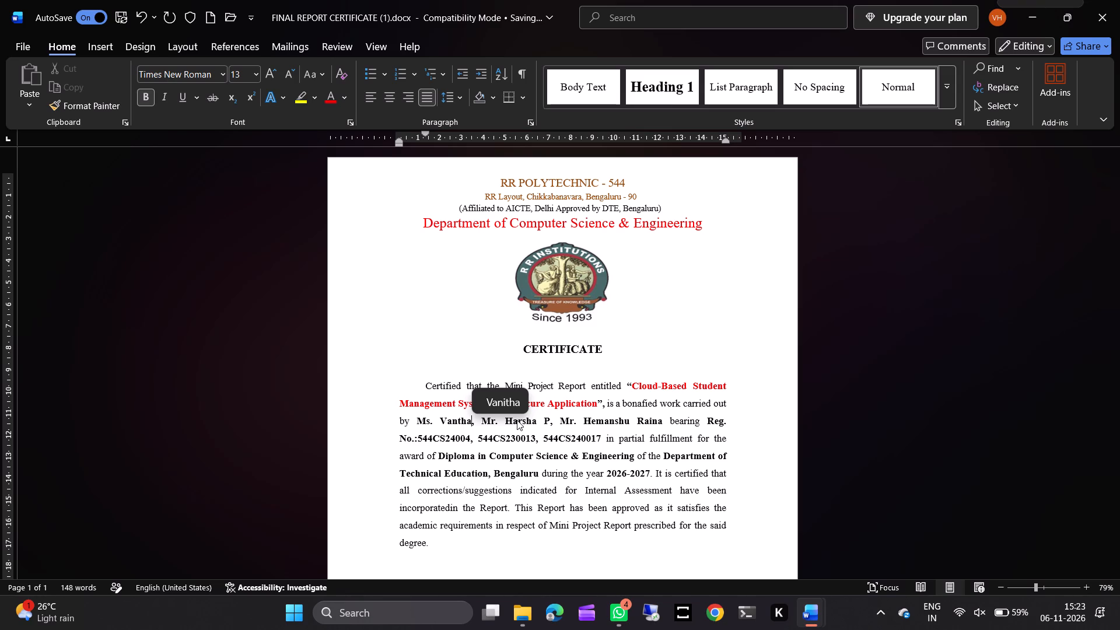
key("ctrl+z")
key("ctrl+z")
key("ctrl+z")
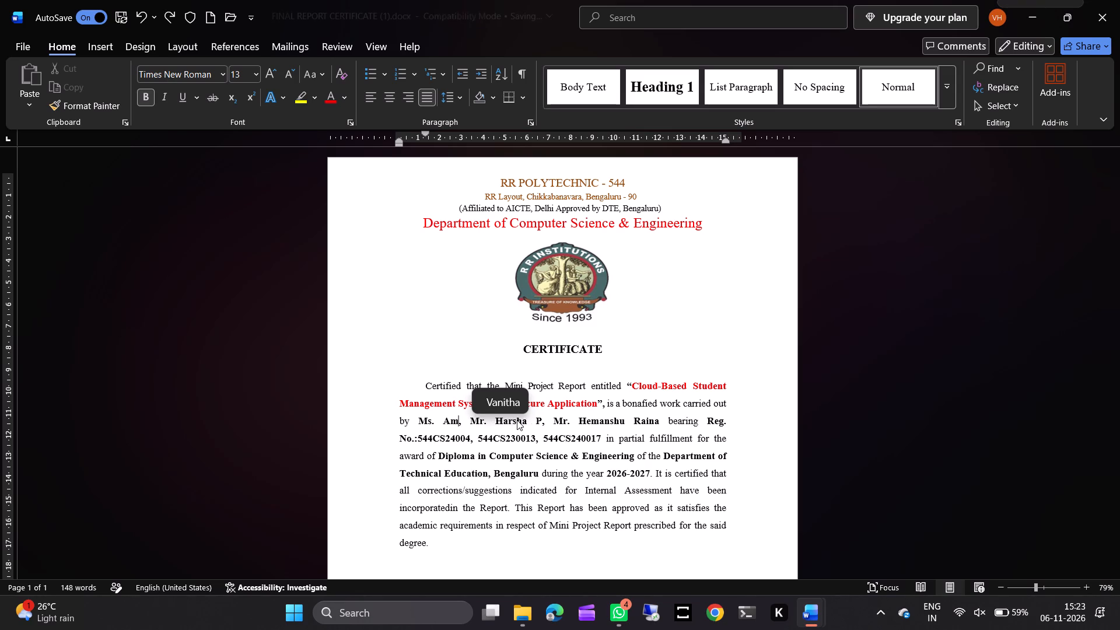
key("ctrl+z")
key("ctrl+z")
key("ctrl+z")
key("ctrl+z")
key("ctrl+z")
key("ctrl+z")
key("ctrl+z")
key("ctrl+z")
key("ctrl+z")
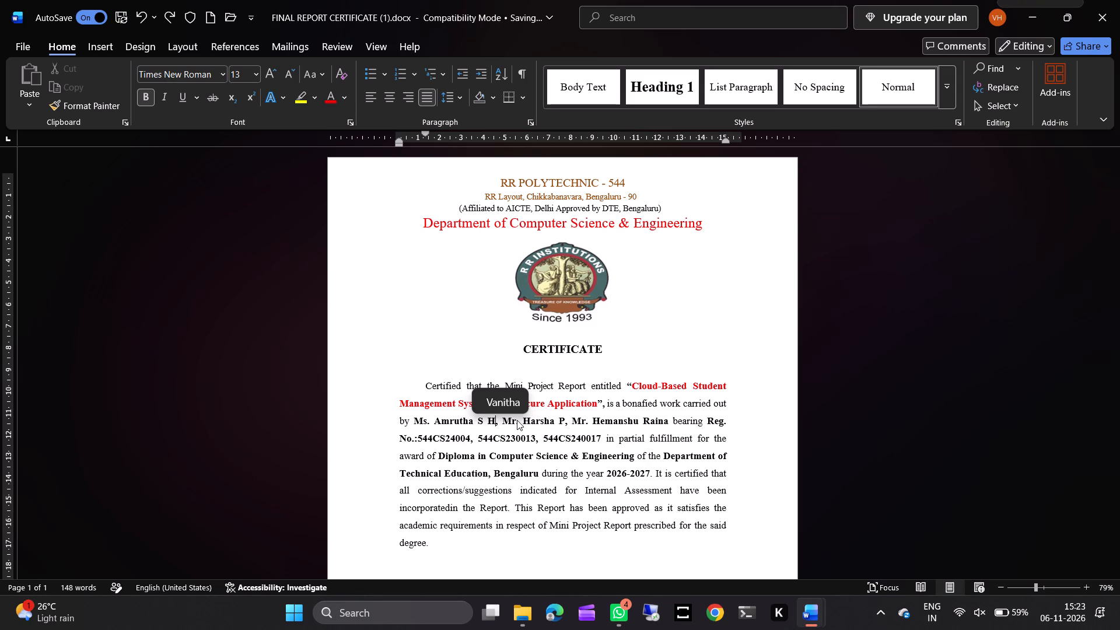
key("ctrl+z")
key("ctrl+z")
Delete the first student's name in the certificate text and change its title to "Mr." followed by a space.
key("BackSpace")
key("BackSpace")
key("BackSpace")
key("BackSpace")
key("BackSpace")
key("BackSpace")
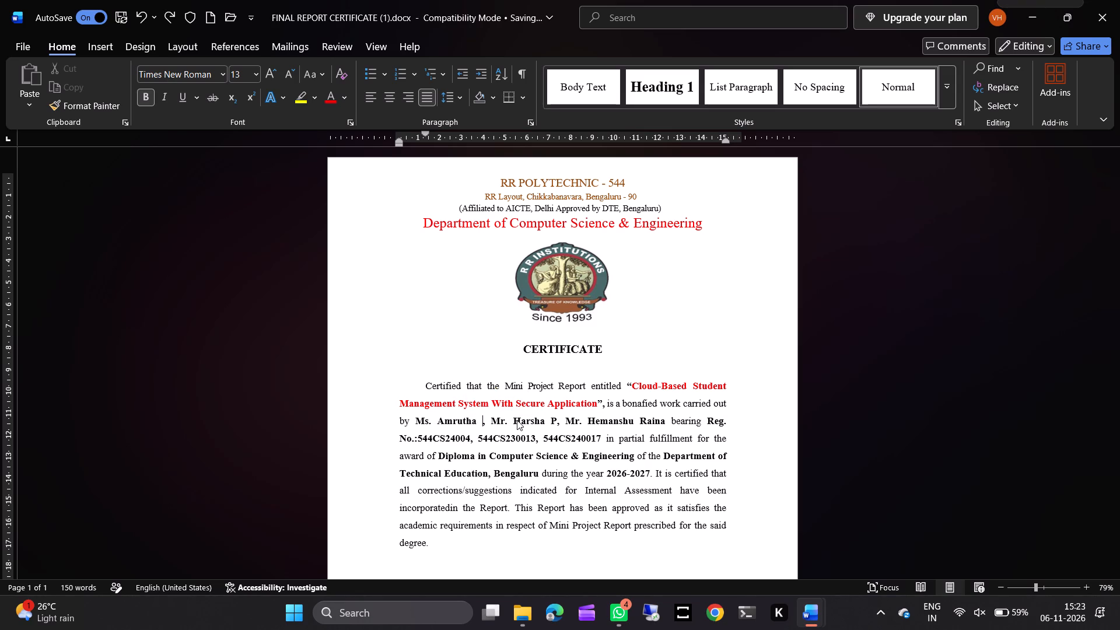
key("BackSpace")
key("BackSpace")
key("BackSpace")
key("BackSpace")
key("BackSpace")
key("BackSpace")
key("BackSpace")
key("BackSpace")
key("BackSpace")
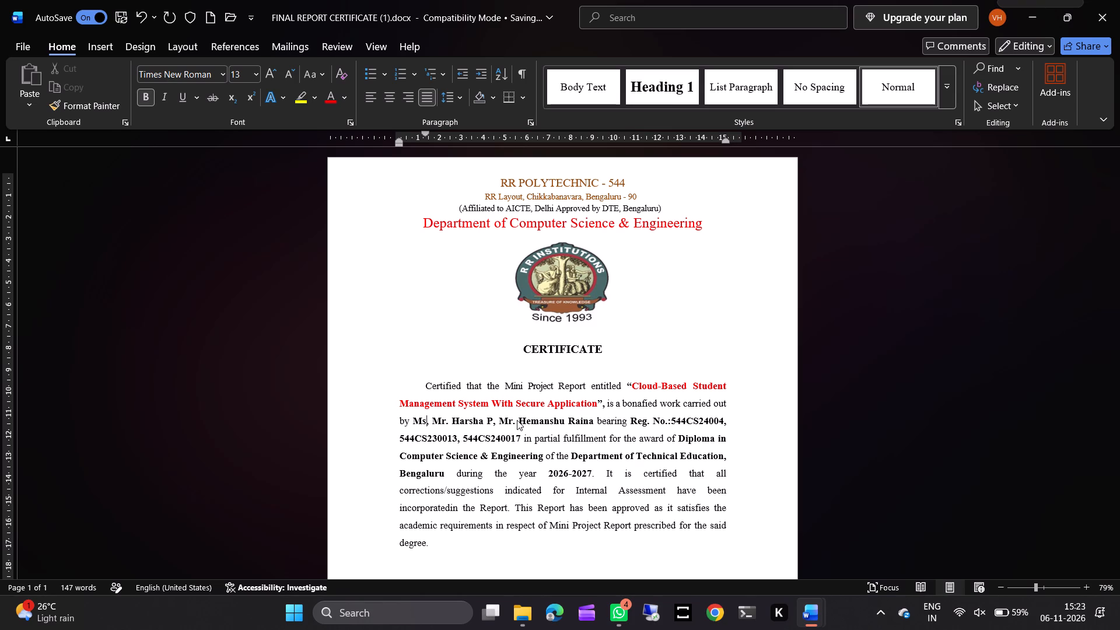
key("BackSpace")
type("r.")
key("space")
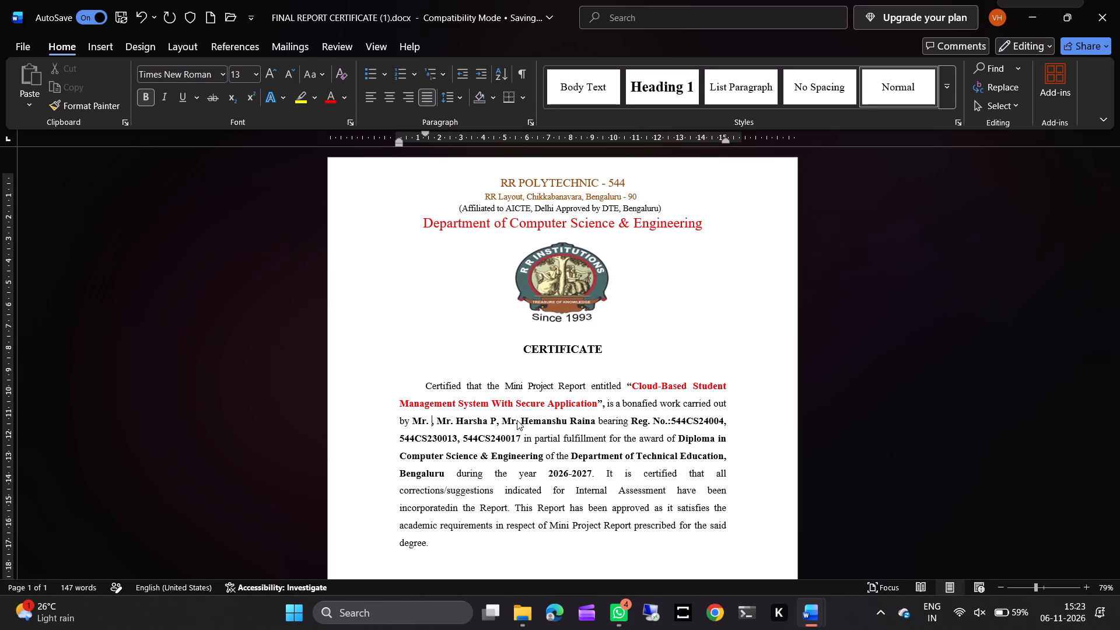
Delete the nameless "Mr." and its comma so the list of students starts with the next student's entry.
left_click(439, 418)
key("BackSpace")
key("BackSpace")
key("BackSpace")
key("BackSpace")
key("BackSpace")
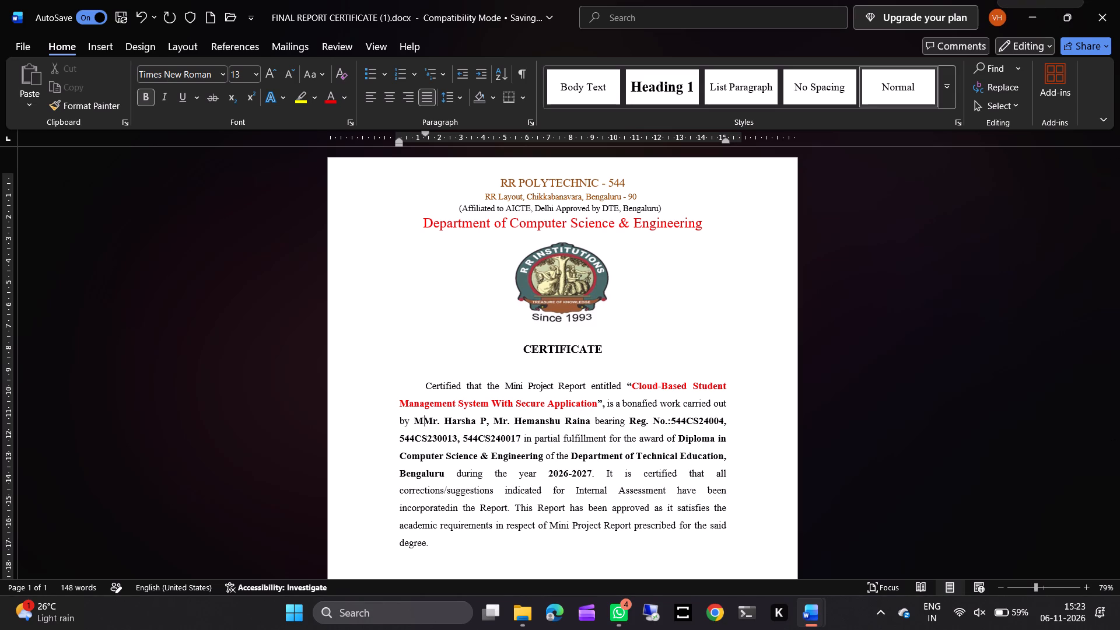
key("BackSpace")
Insert "Ms." and the removed student's full name, followed by a comma, between the two students listed in the certificate text.
key("Right")
key("Right")
key("Right")
key("Right")
key("Right")
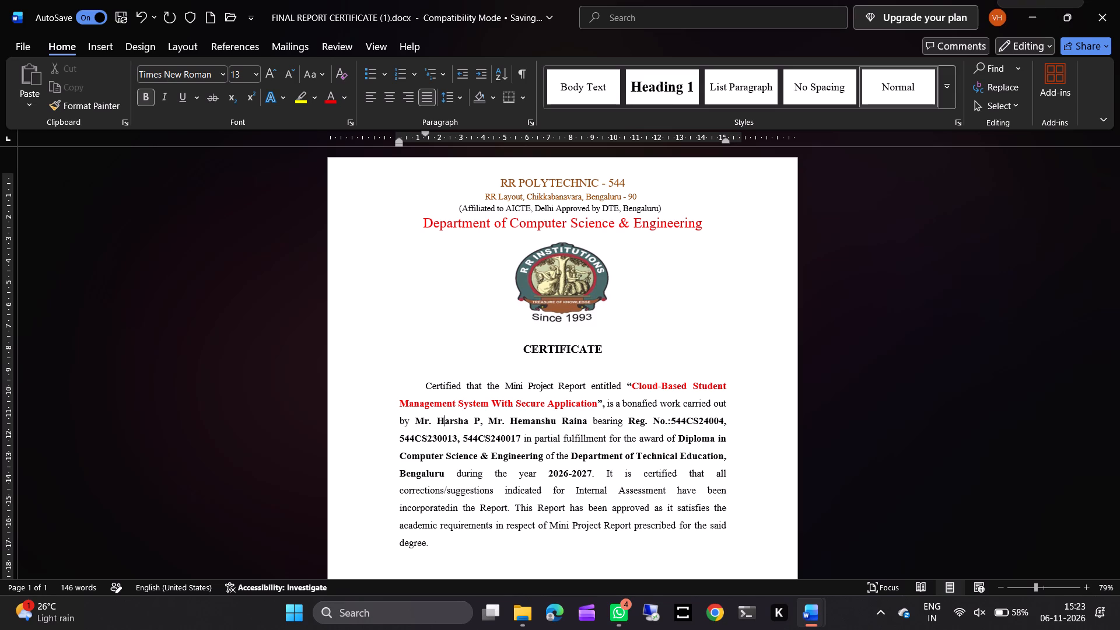
key("Right")
key("Right")
key("Right")
key("Right")
key("Right")
key("Right")
key("Right")
key("Right")
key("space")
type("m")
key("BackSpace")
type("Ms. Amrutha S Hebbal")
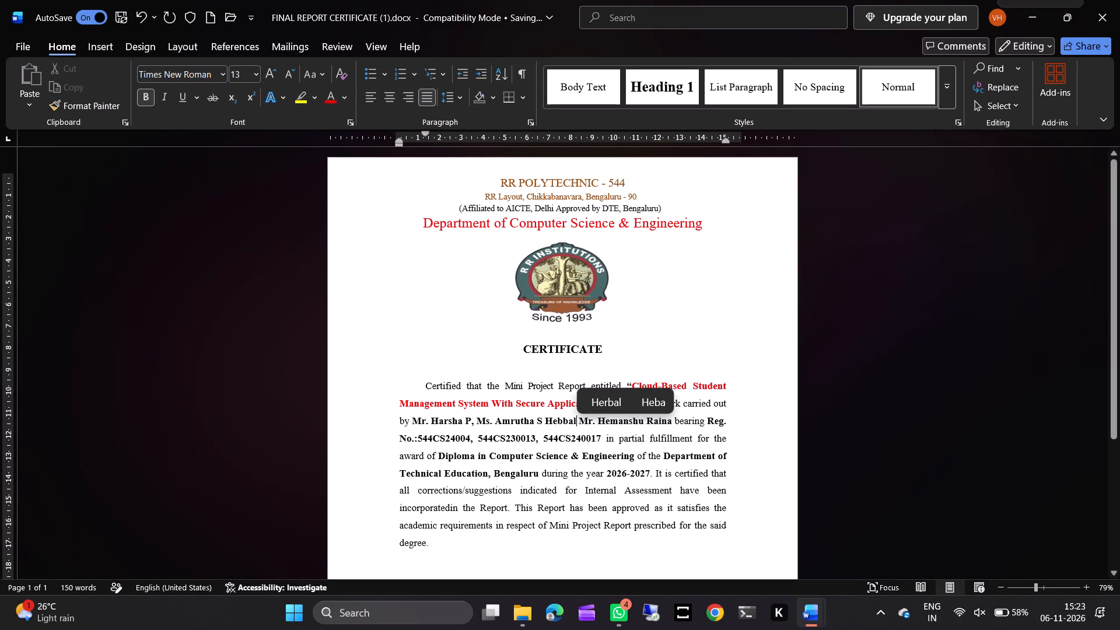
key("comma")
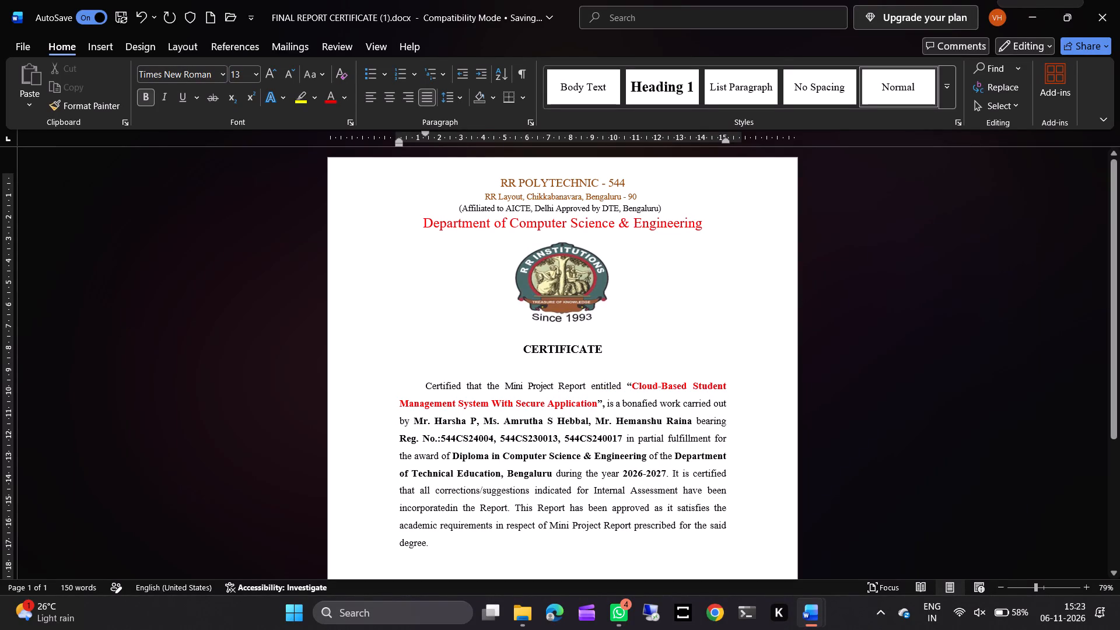
Delete the last two digits of the second registration number in the certificate text.
left_click(557, 437)
key("BackSpace")
key("BackSpace")
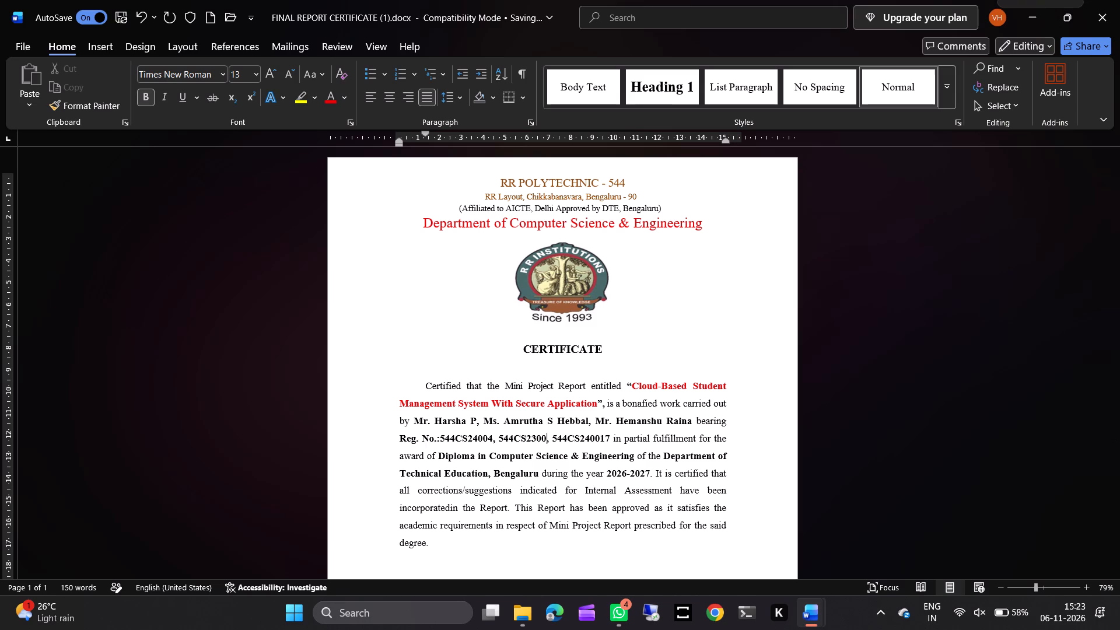
Correct the second registration number so it matches the student listed second in the certificate text.
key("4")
key("Left")
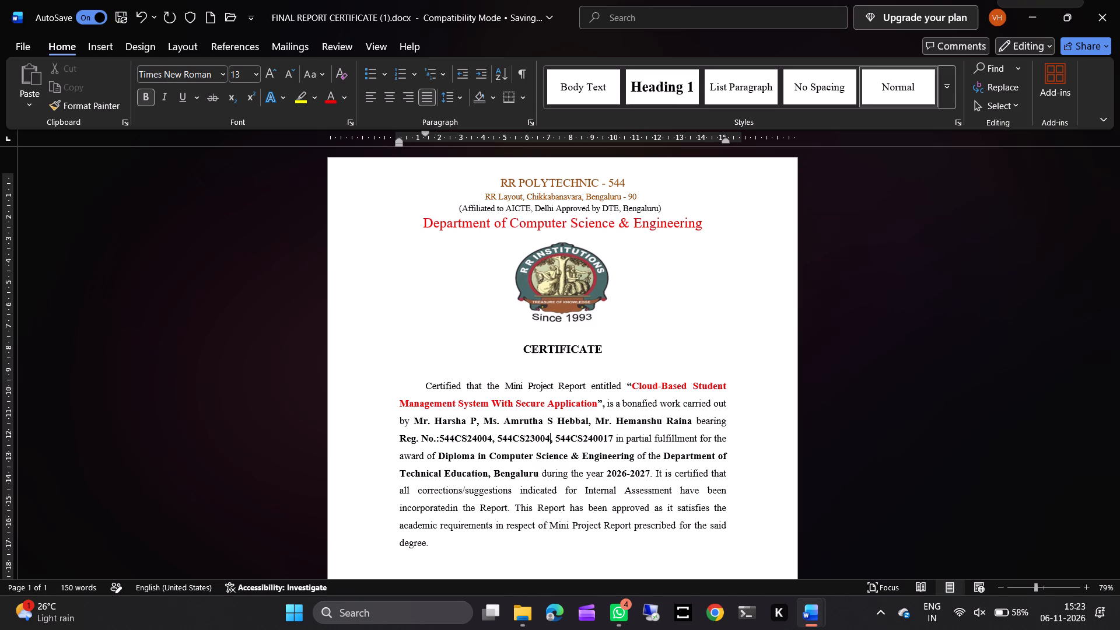
key("Left")
key("Left")
key("Left")
key("Right")
key("BackSpace")
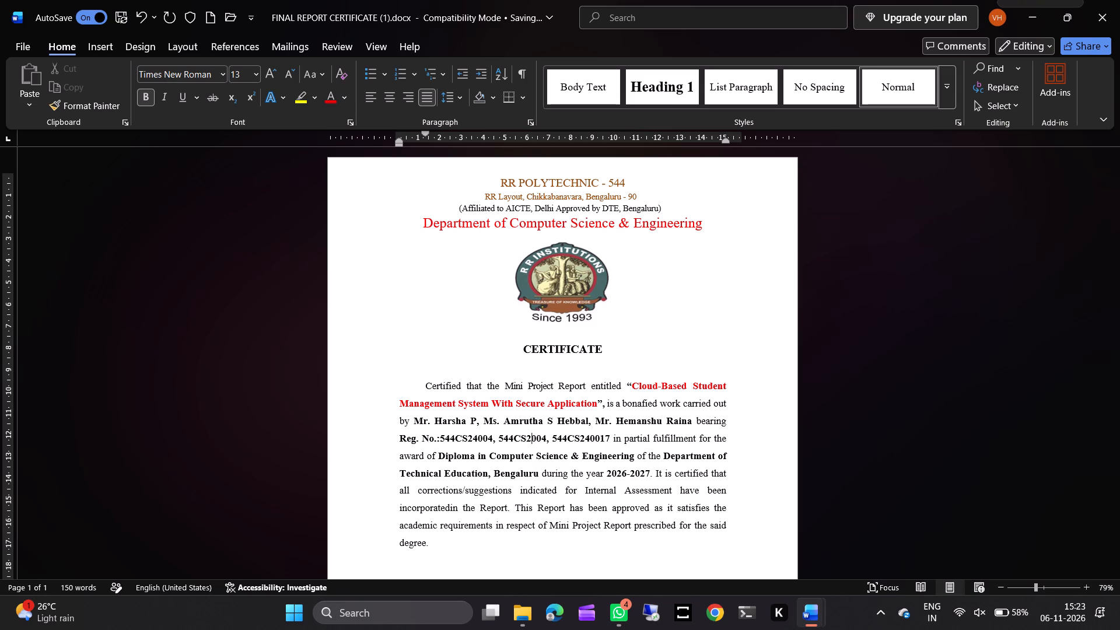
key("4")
Change the first registration number to the one belonging to the student listed first in the certificate text.
key("Left")
key("Left")
key("Left")
key("Left")
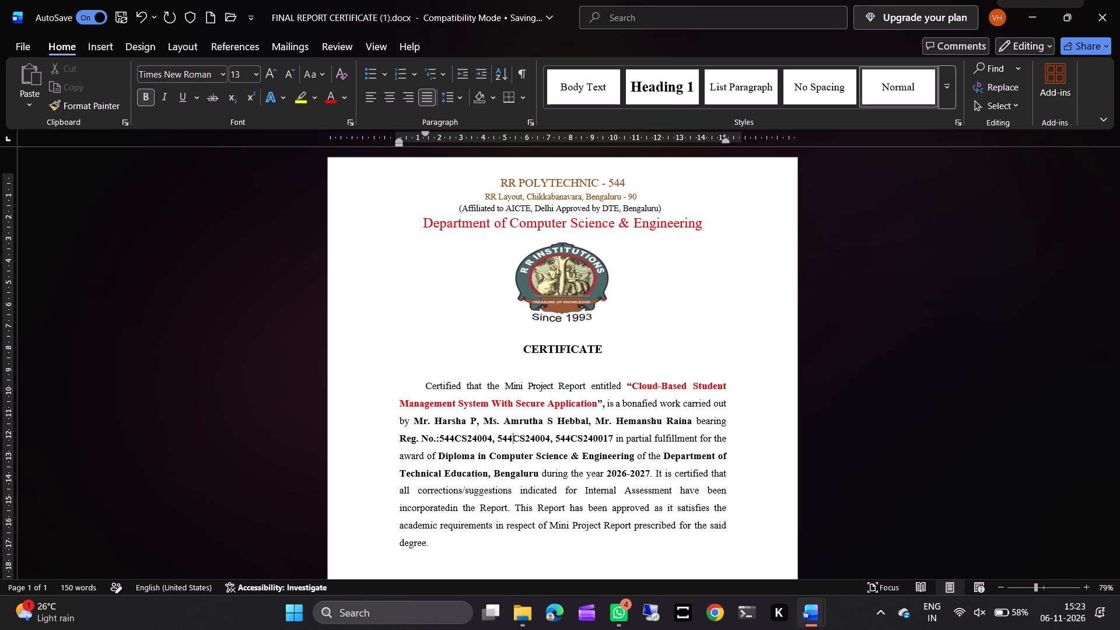
key("Left")
key("Left")
key("Left")
key("Left")
key("Left")
key("BackSpace")
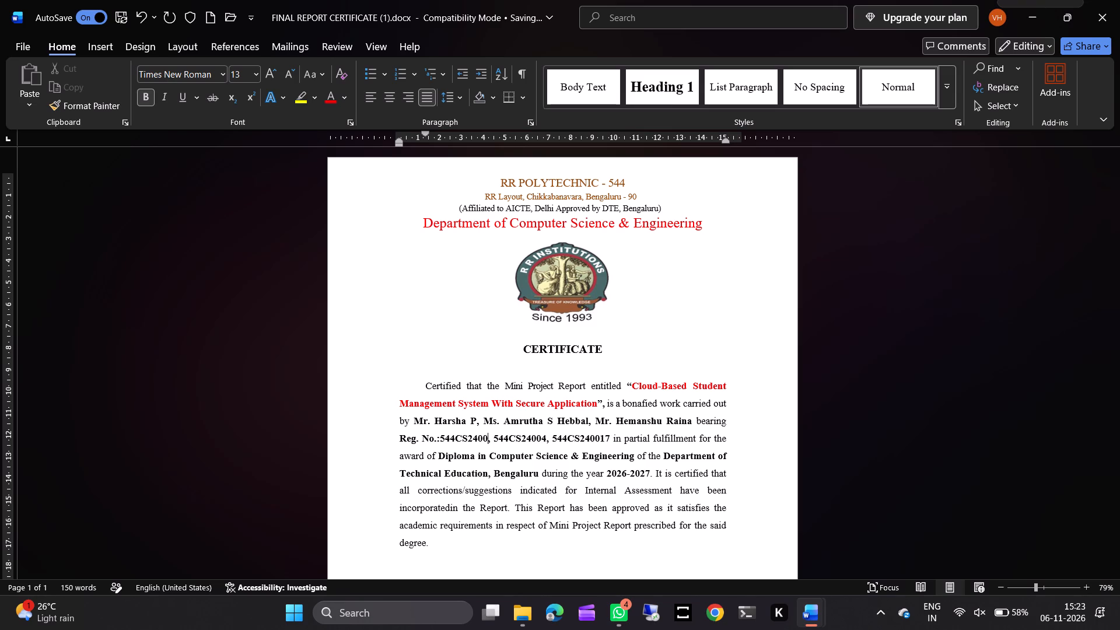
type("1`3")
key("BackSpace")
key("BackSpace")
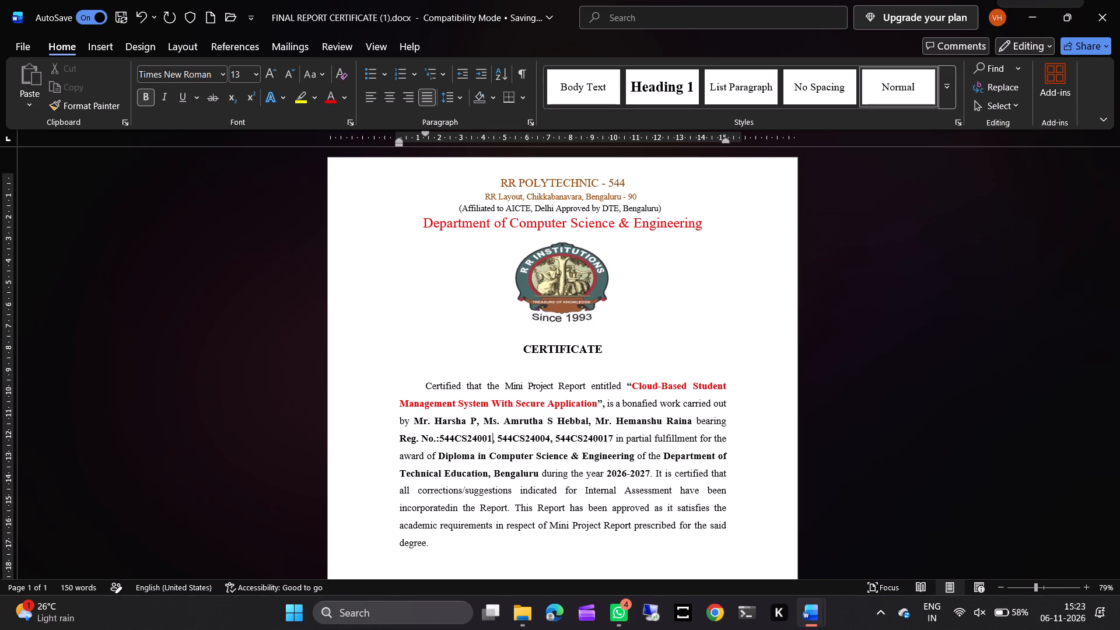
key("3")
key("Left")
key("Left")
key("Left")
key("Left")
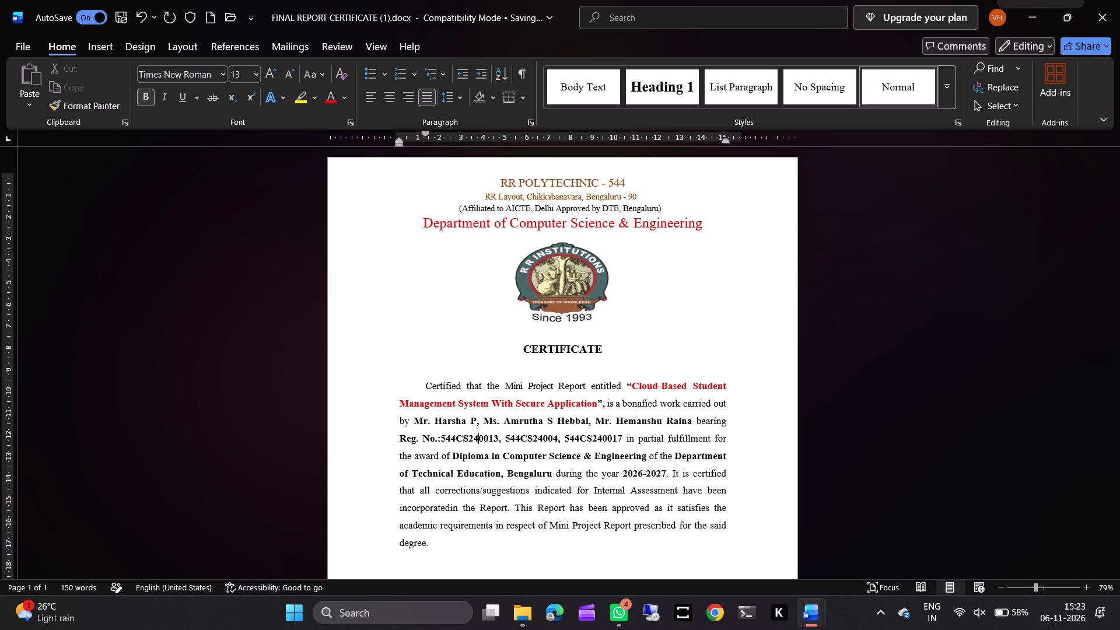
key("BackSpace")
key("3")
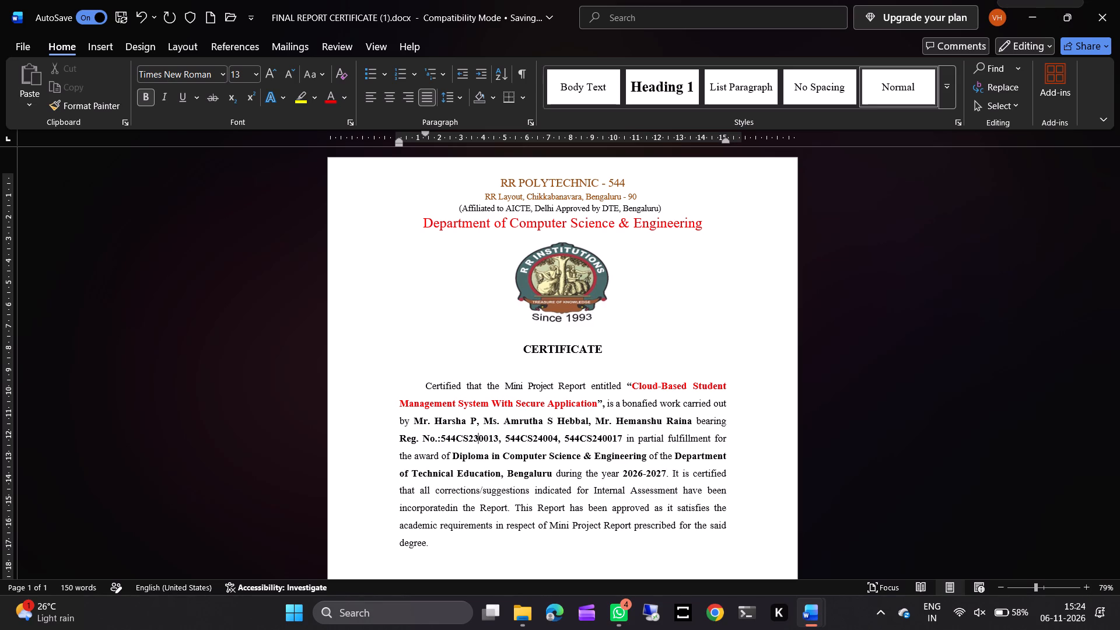
Insert a space between "Reg. No.:" and the first registration number.
left_click(442, 439)
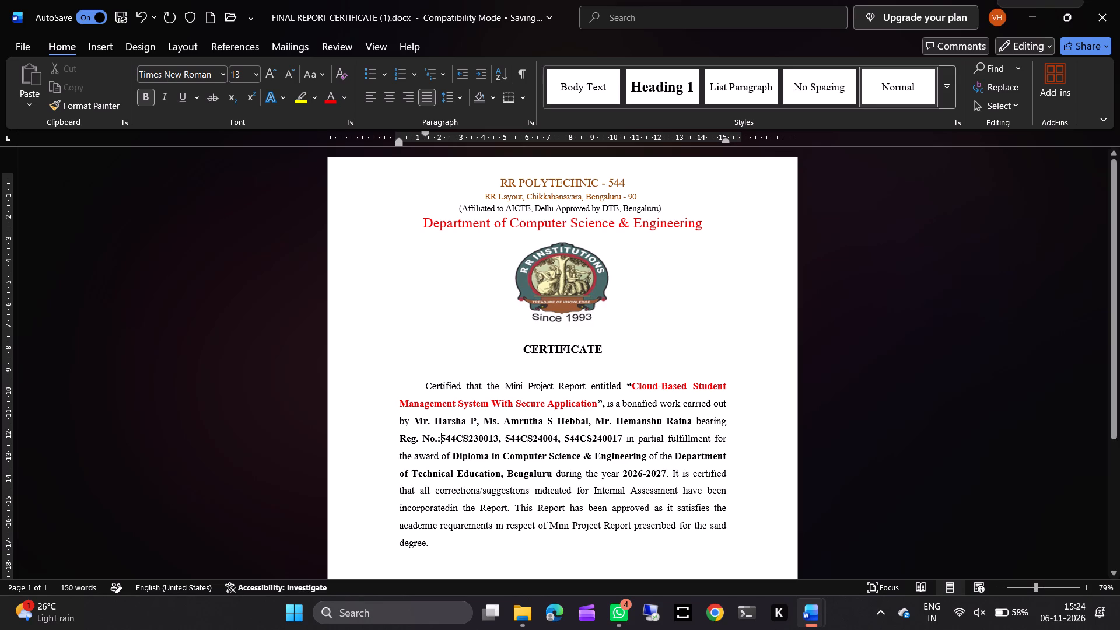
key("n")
key("BackSpace")
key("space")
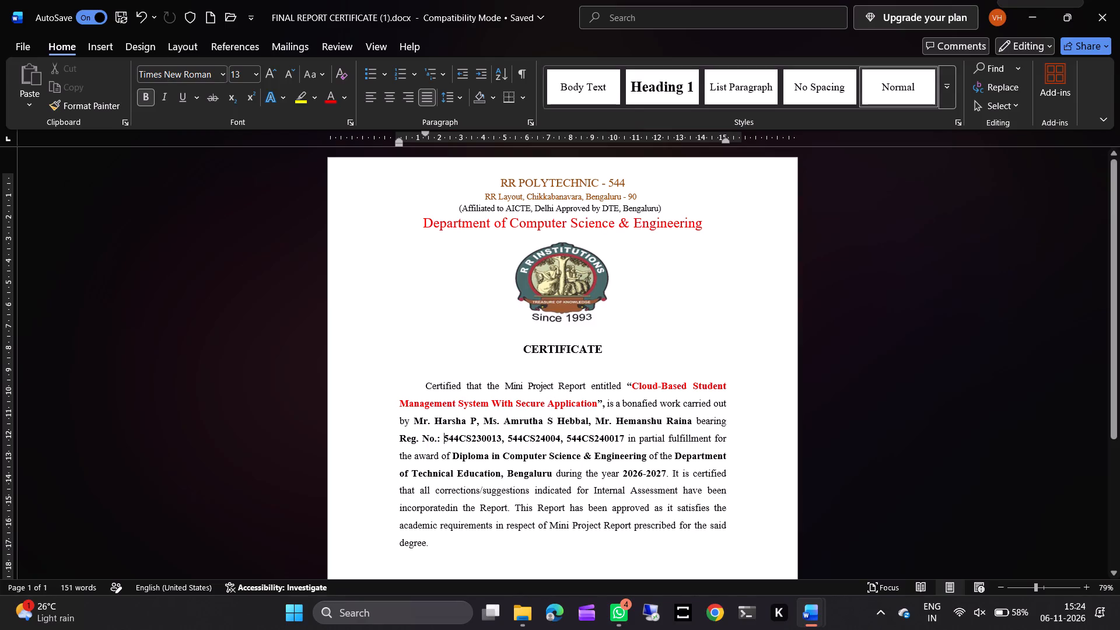
Save a PDF copy of the certificate named "harsha team" in the AMRUTHA folder on the Desktop.
scroll(588, 403, "down", 1)
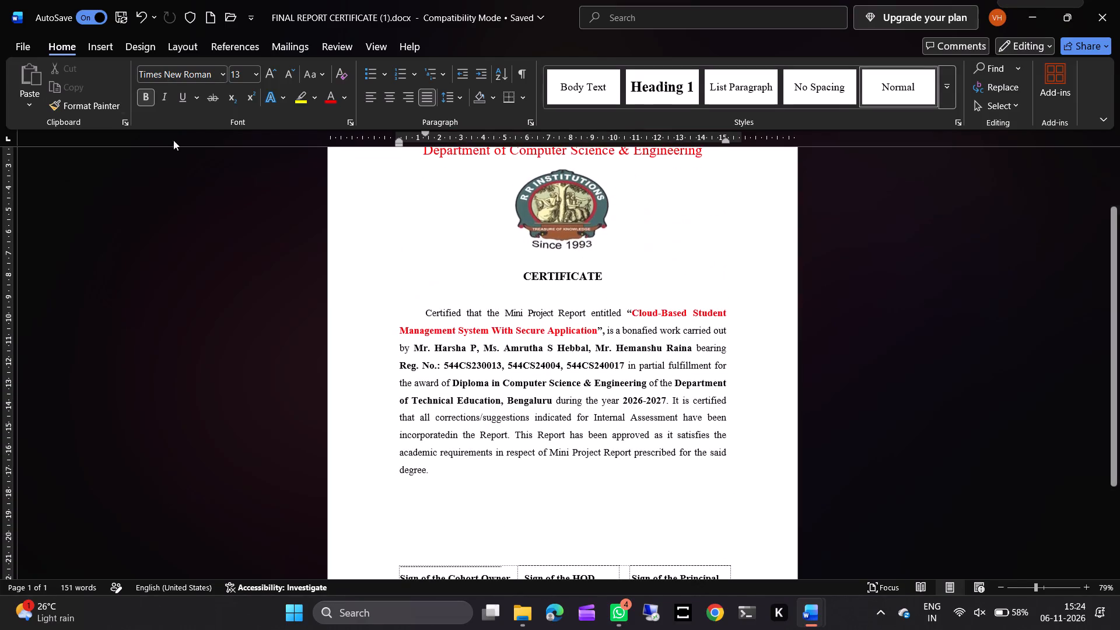
left_click(24, 43)
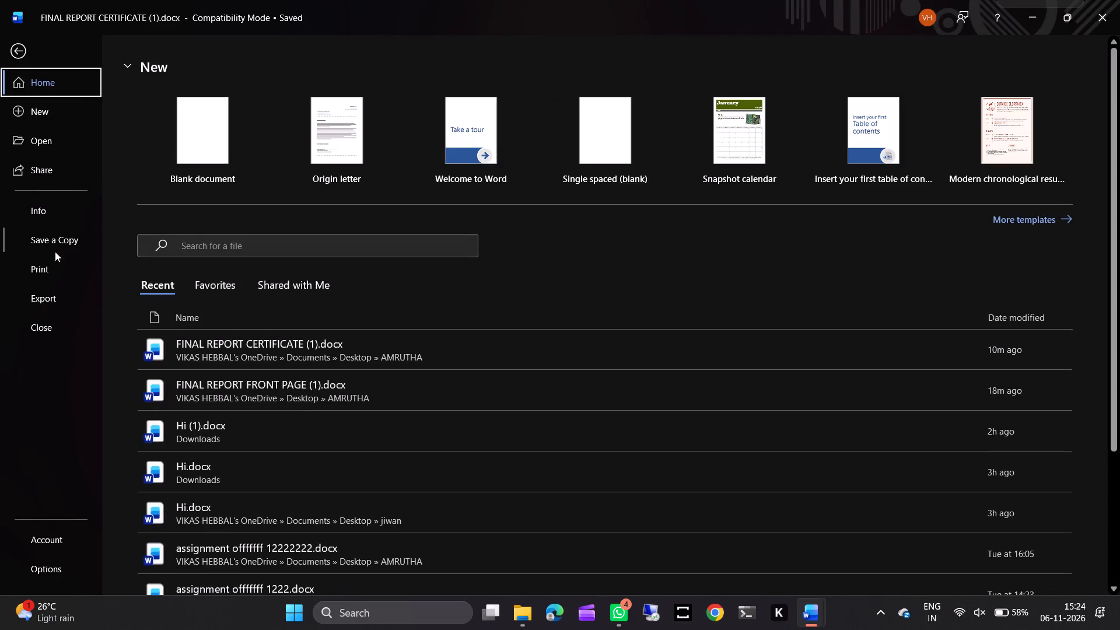
left_click(70, 237)
left_click(216, 330)
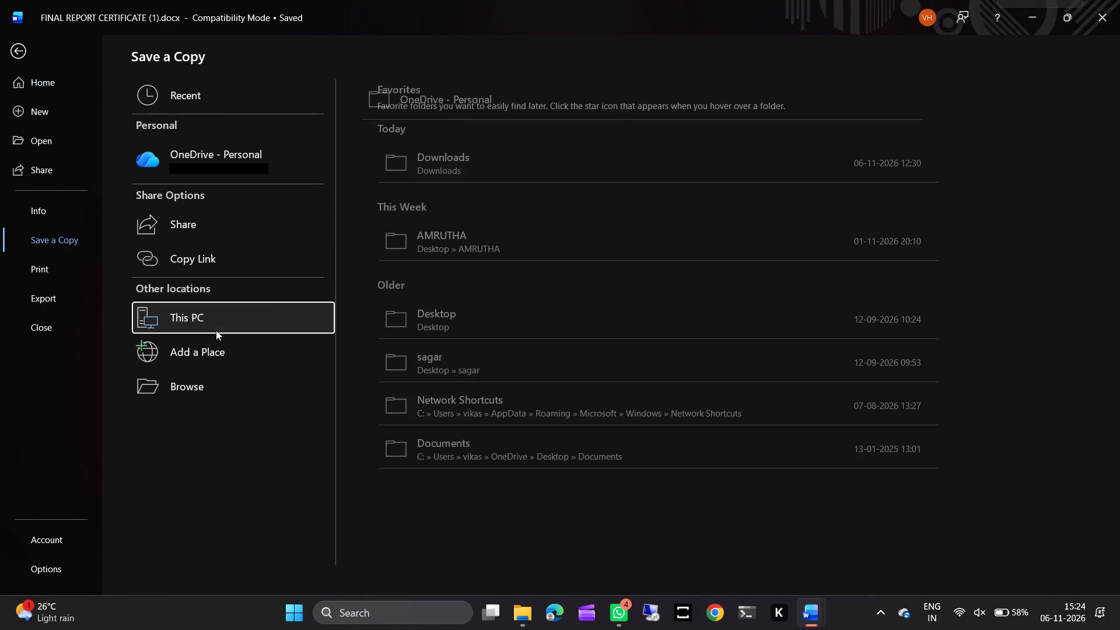
left_click(432, 251)
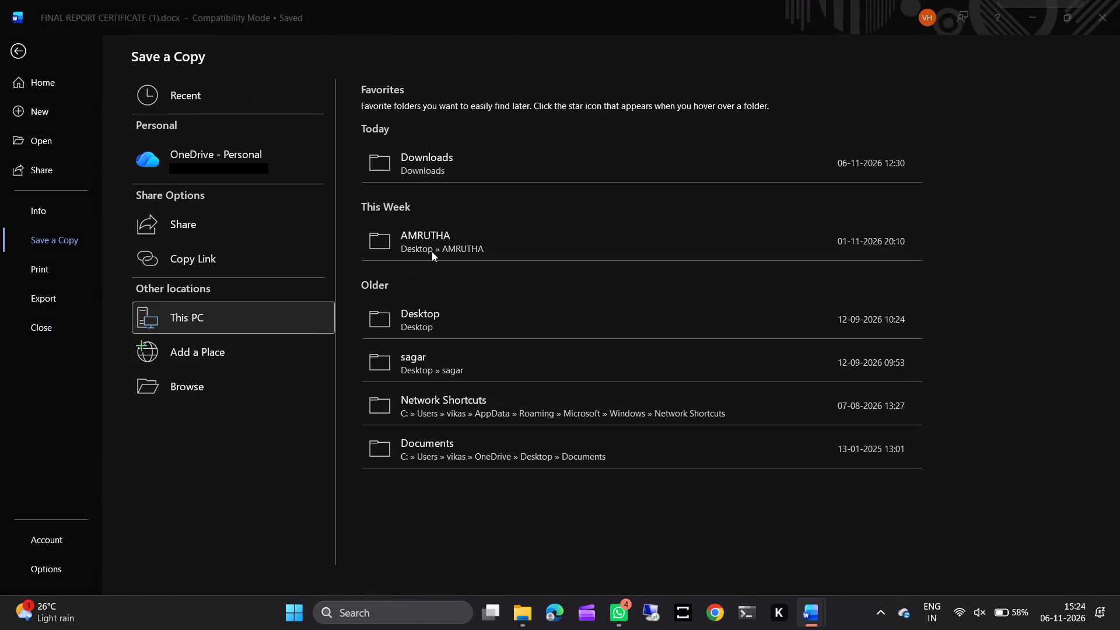
key("BackSpace")
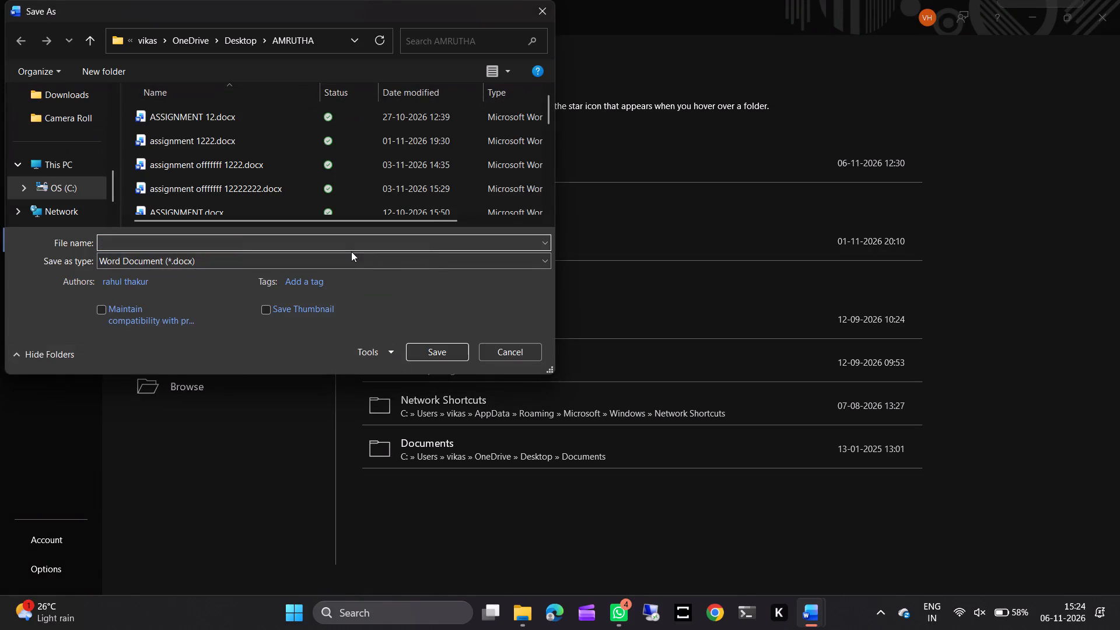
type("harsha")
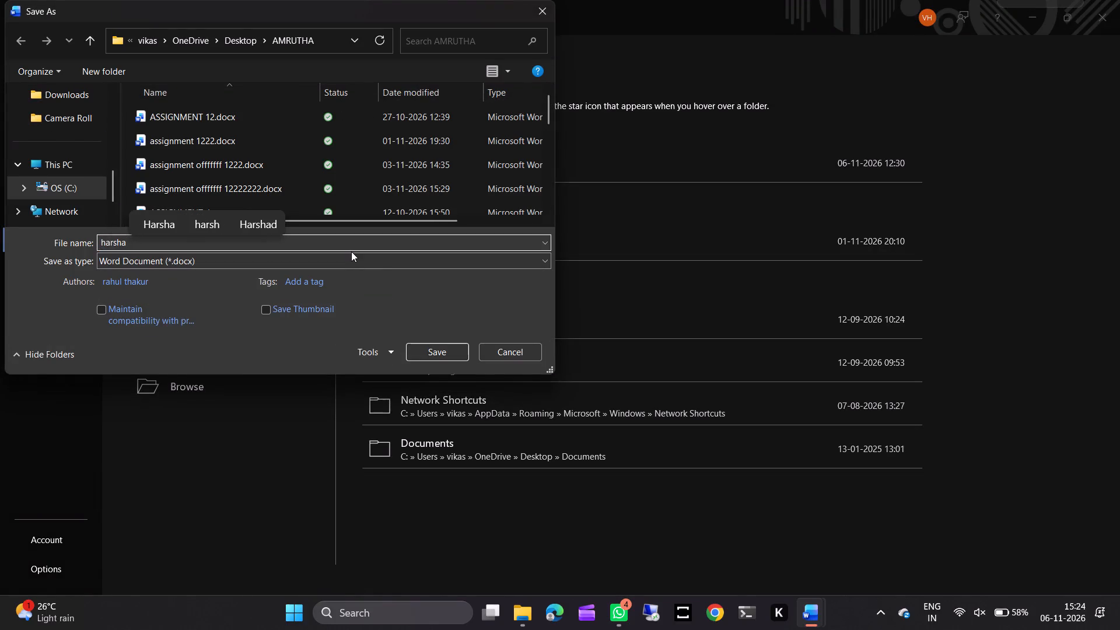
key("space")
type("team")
left_click(350, 264)
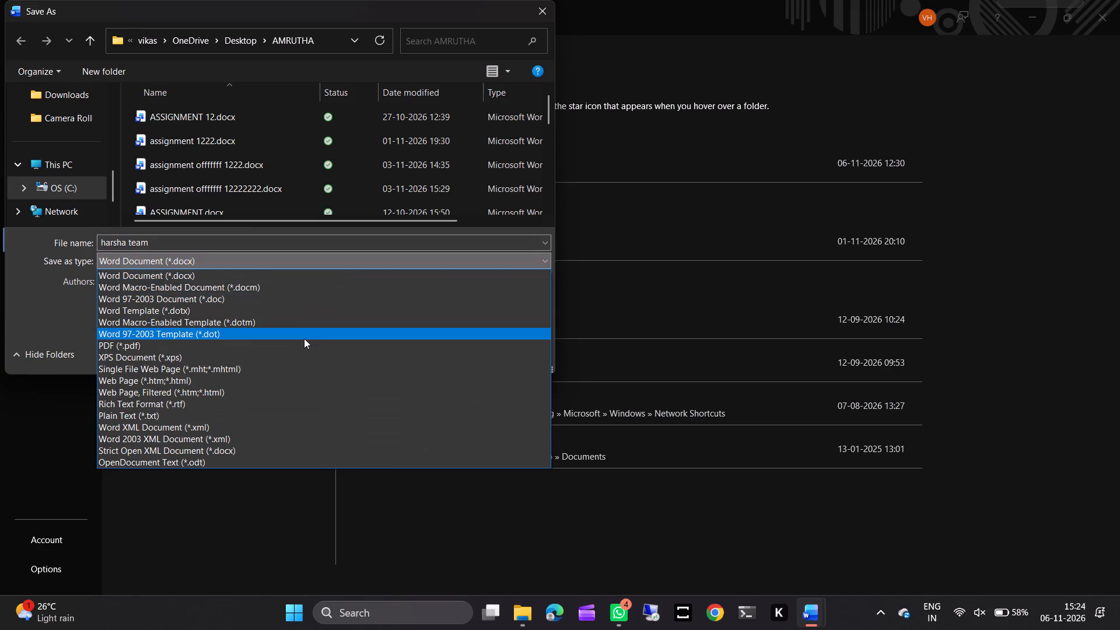
left_click(303, 341)
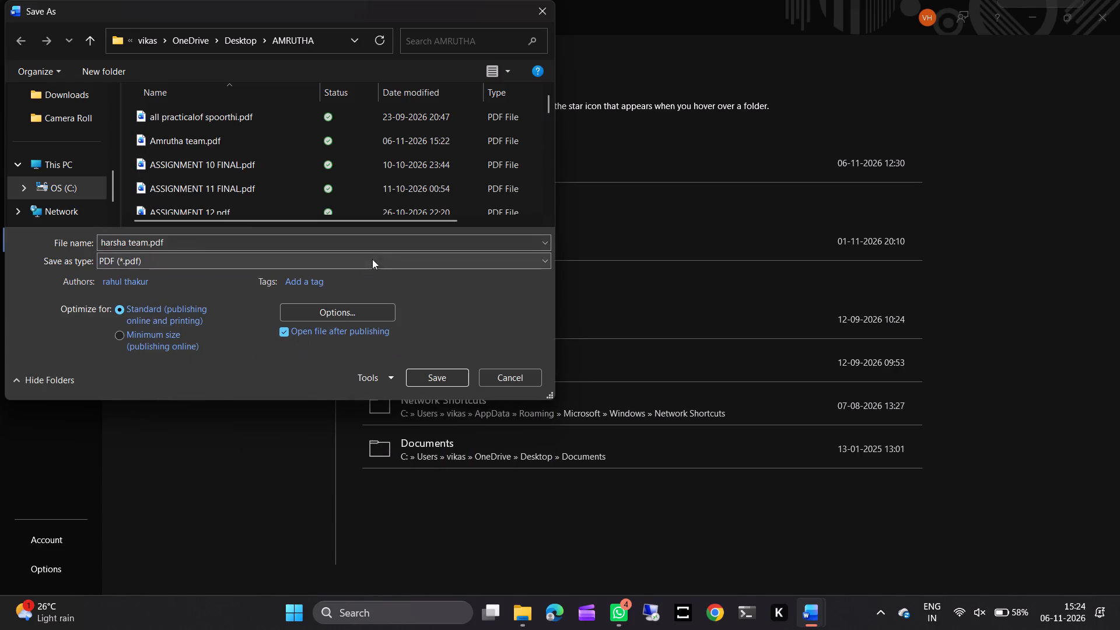
left_click(436, 372)
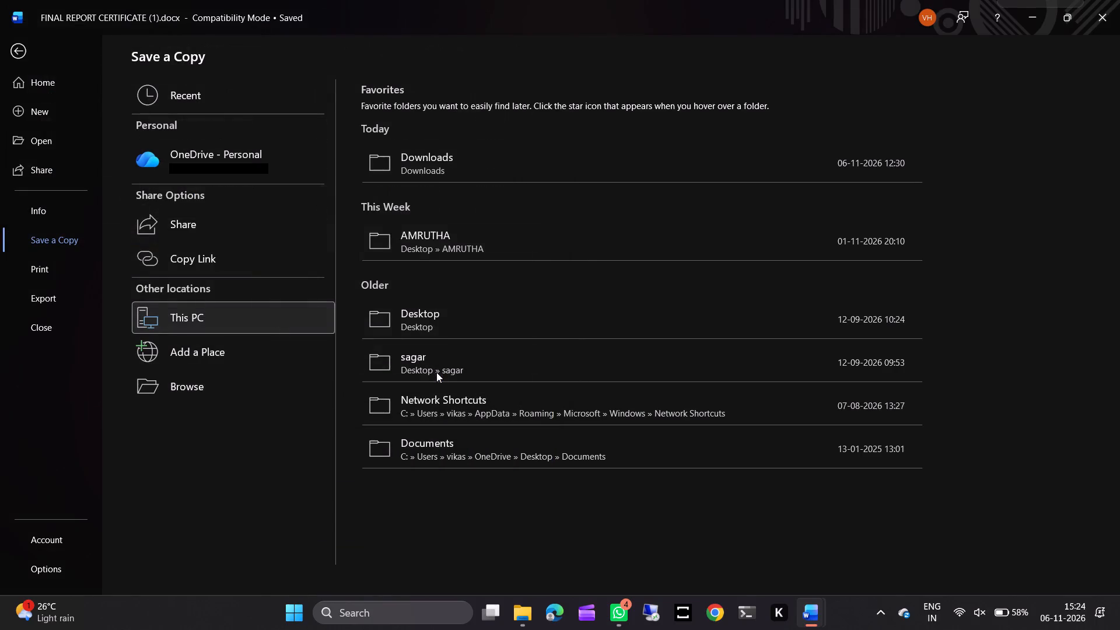
left_click(649, 332)
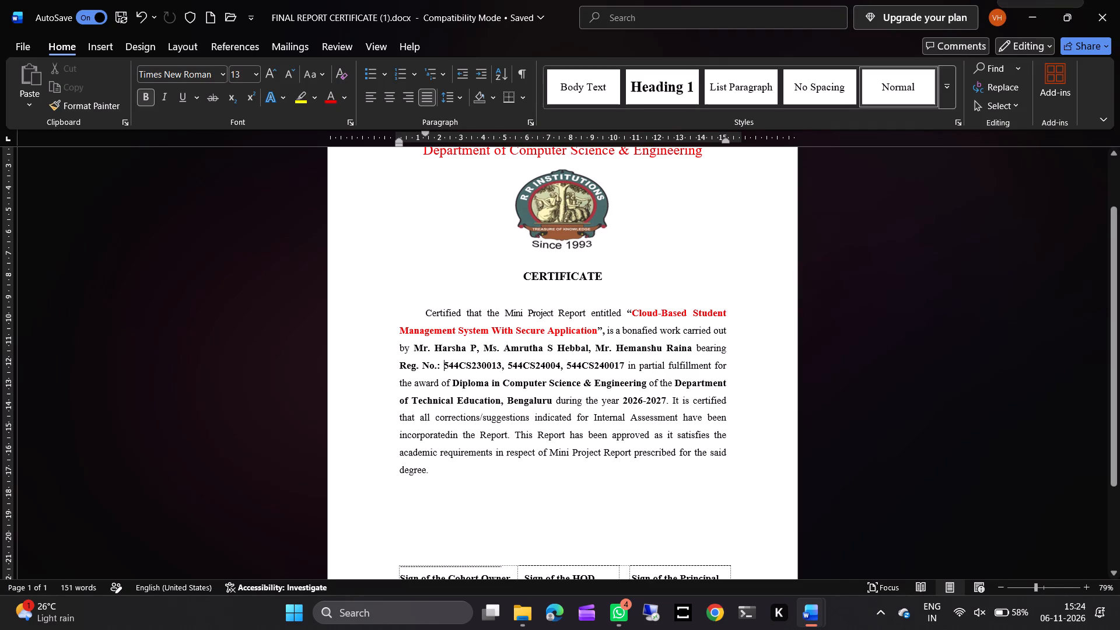
Replace the first student's name after "Mr." in the certificate text with "Vasanth".
left_click(475, 348)
key("BackSpace")
key("BackSpace")
key("BackSpace")
key("BackSpace")
key("BackSpace")
key("BackSpace")
key("BackSpace")
key("BackSpace")
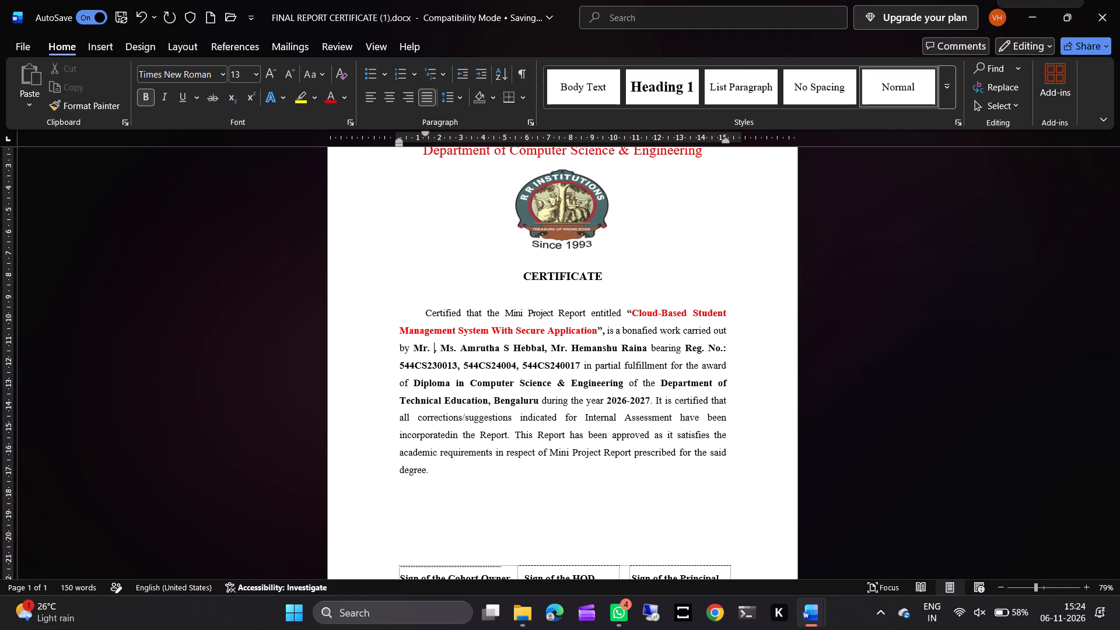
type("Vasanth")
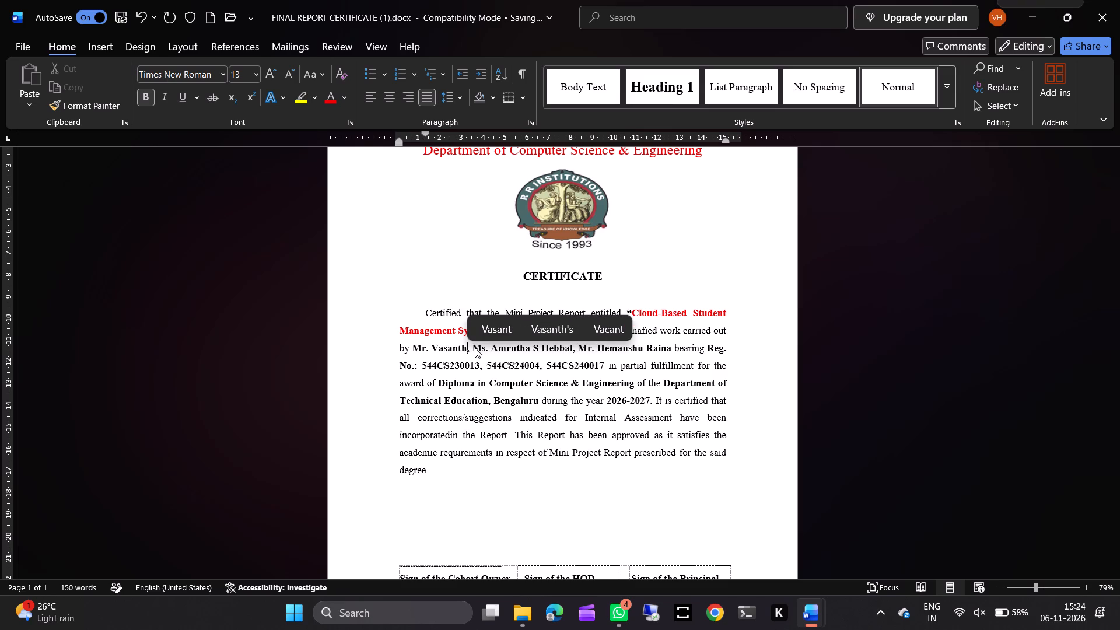
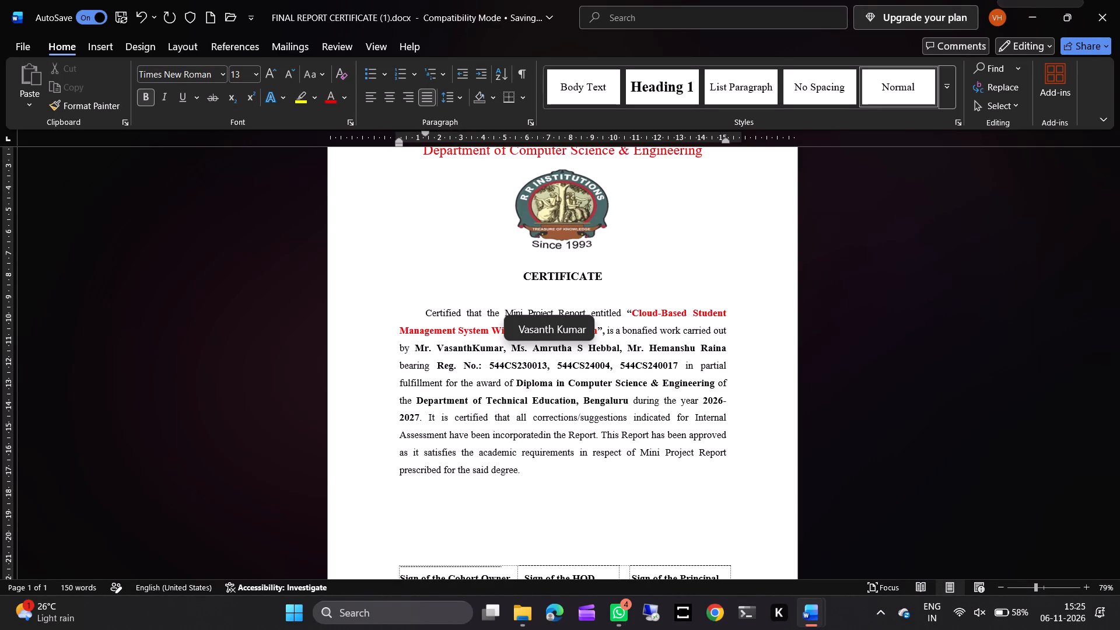
Insert a space between the first student's given name and surname, and add the initials "G C" after the surname.
key("Left")
key("Left")
key("Left")
key("Left")
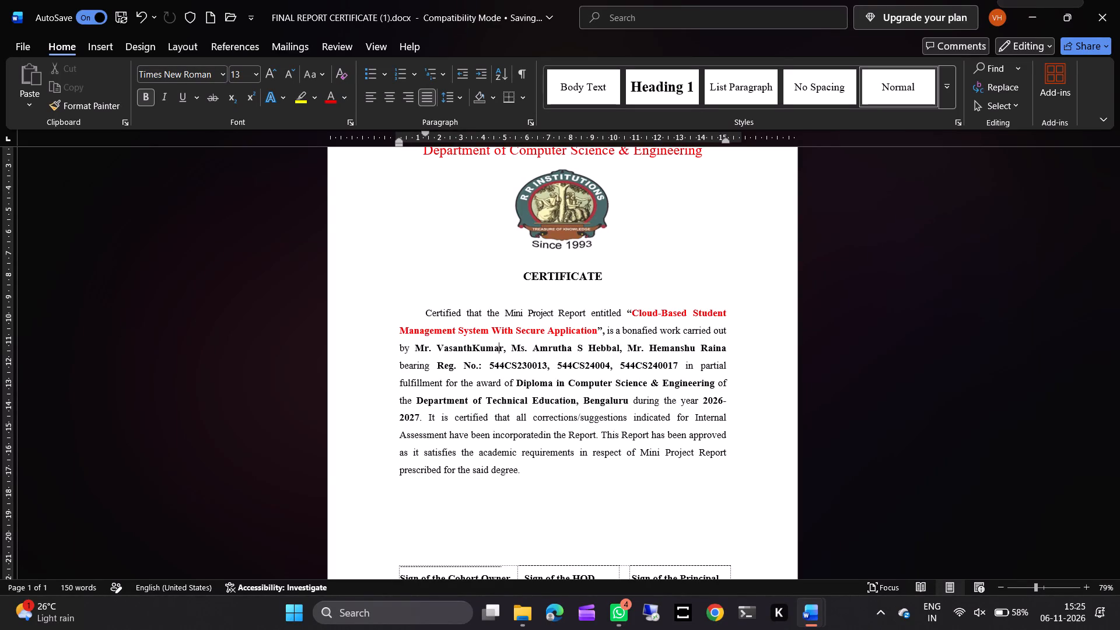
key("Left")
key("Left")
key("Right")
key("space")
key("Right")
key("Right")
key("Right")
key("Right")
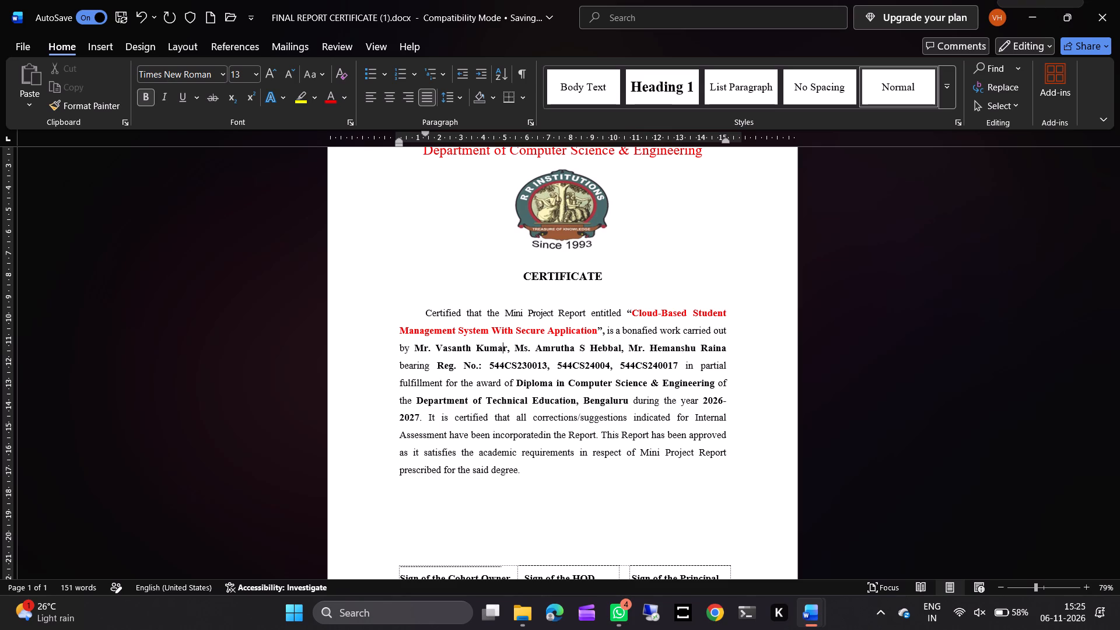
key("Right")
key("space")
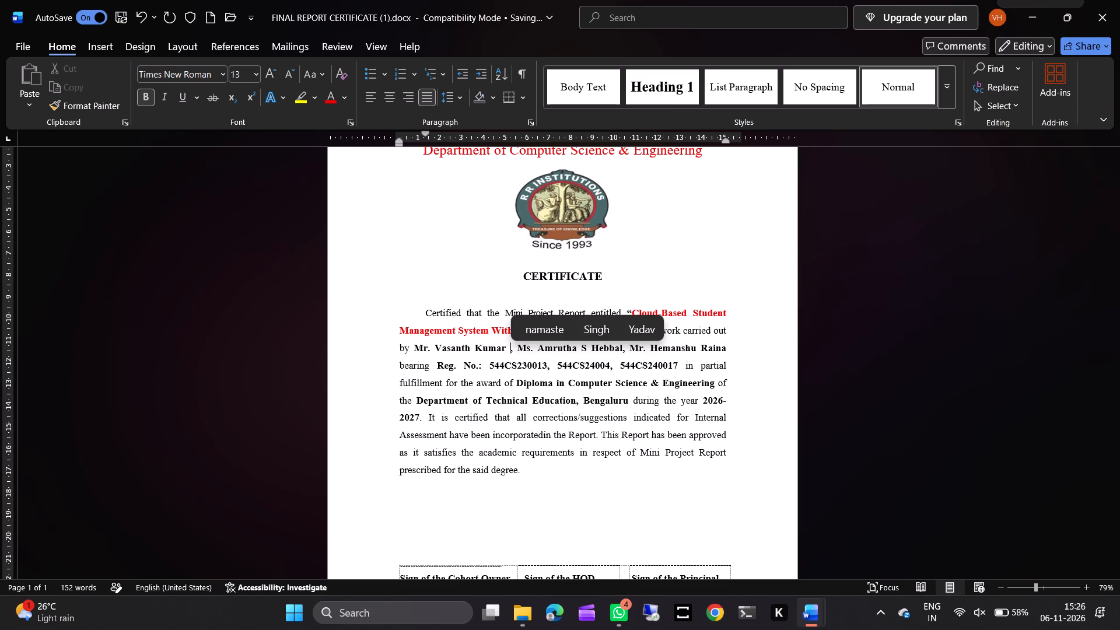
Add the initials "G C" after the first student's surname in the certificate text.
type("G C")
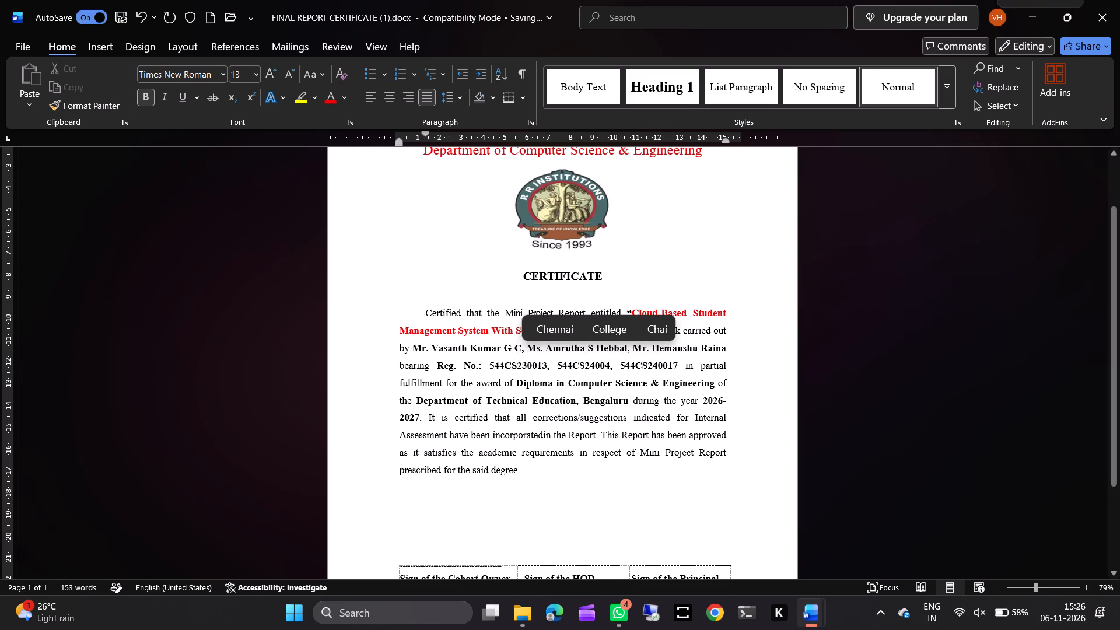
Change the second student's title to "Mr." in the certificate text.
left_click(539, 344)
key("Right")
key("Right")
key("Right")
key("Right")
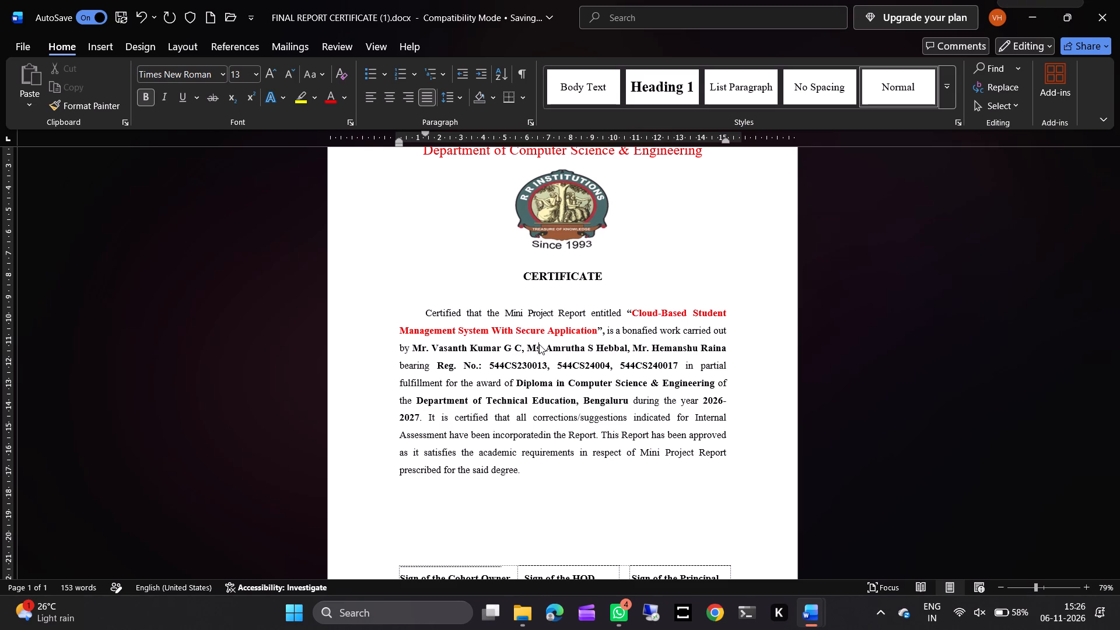
key("Right")
key("Left")
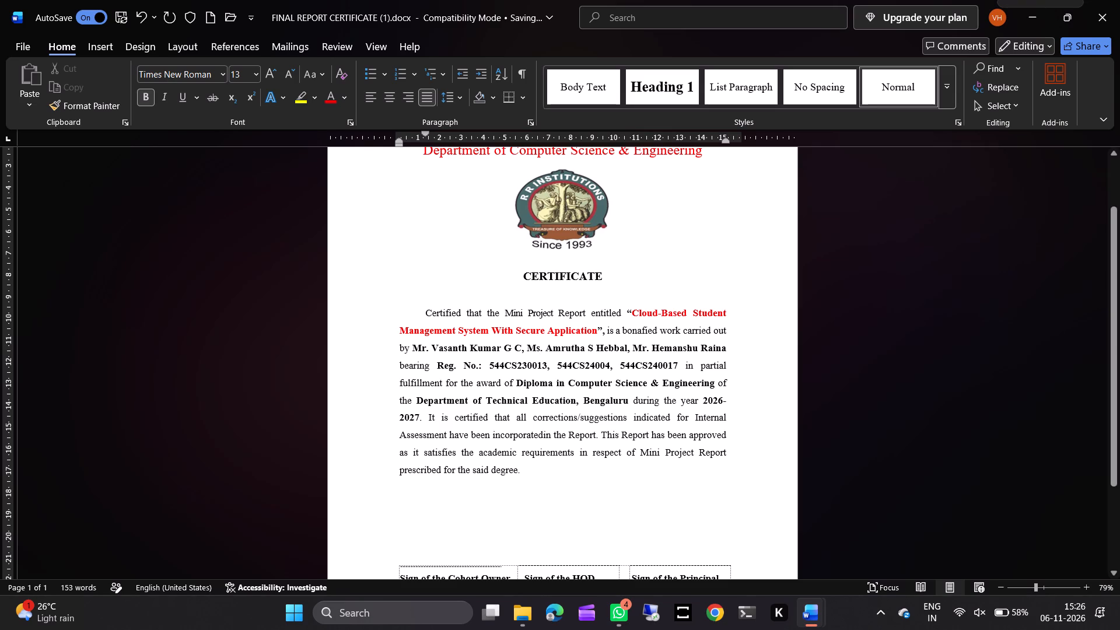
key("BackSpace")
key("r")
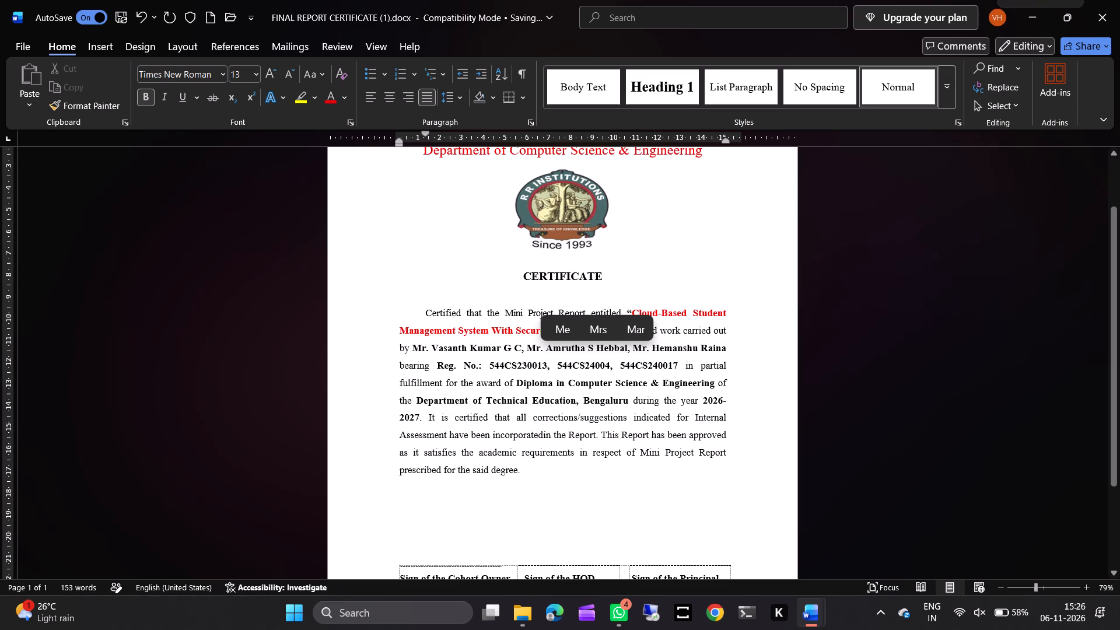
Delete the second student's full name after "Mr." in the certificate text, keeping the comma that follows it.
left_click(629, 351)
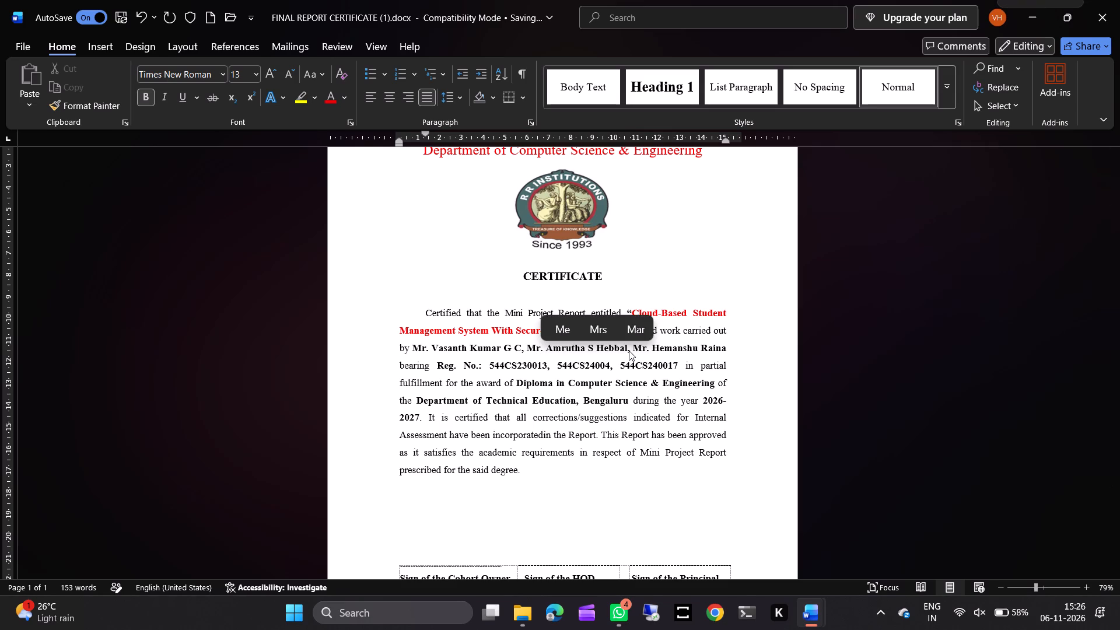
triple_click(625, 344)
key("Right")
key("Right")
key("Right")
key("Right")
key("Right")
key("Right")
key("Right")
key("Right")
key("Right")
key("Right")
key("Right")
key("Right")
key("Right")
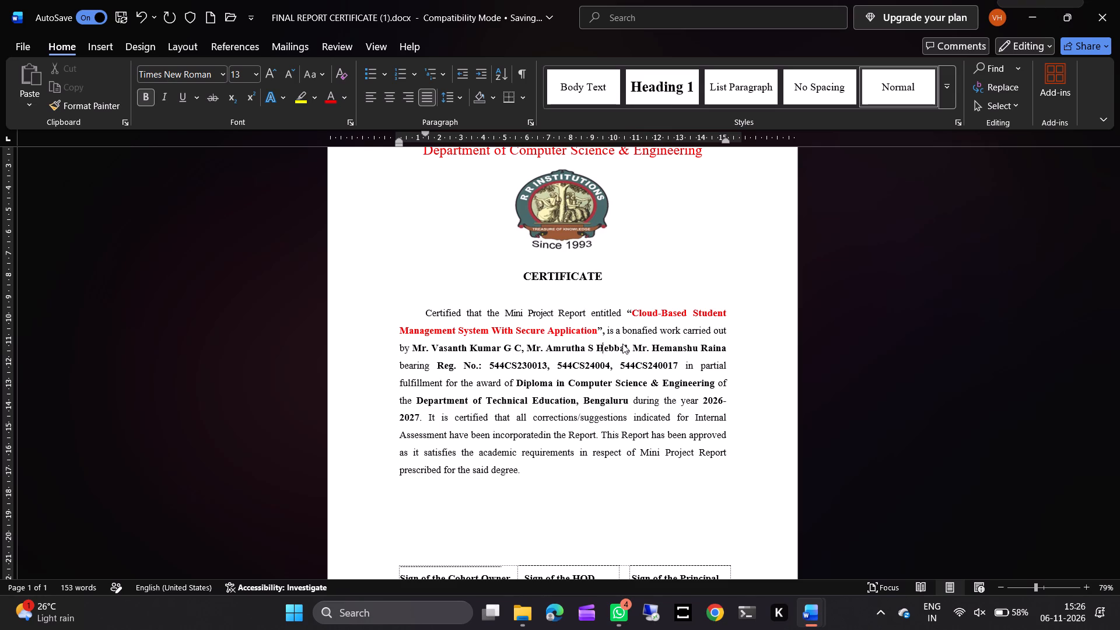
key("Right")
key("Right")
key("Right")
key("Right")
key("Right")
key("BackSpace")
key("BackSpace")
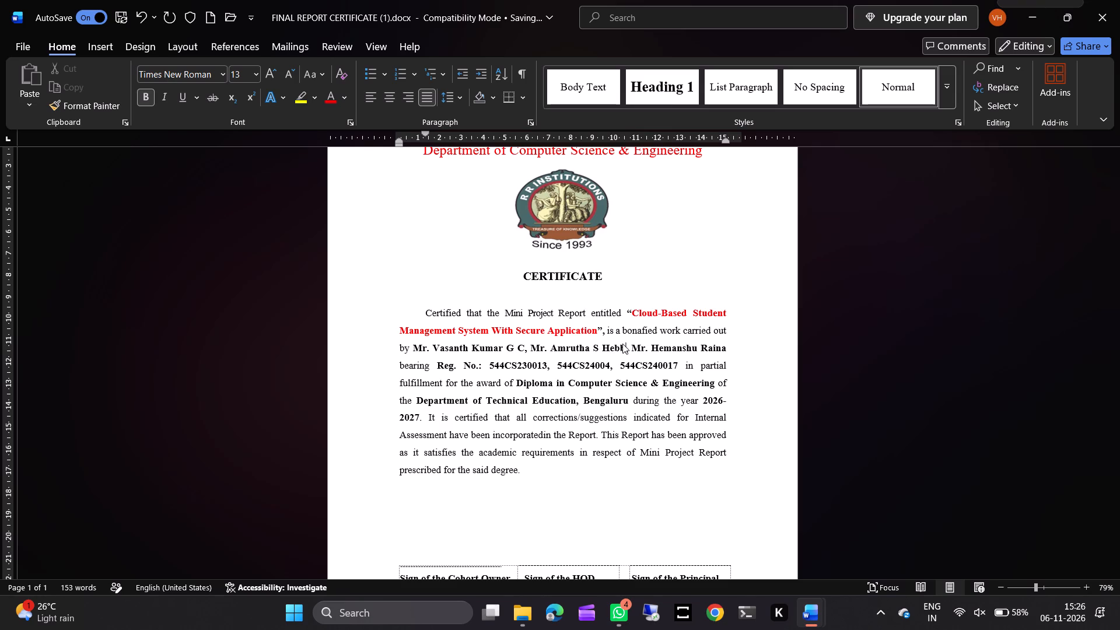
key("BackSpace")
key("BackSpace")
key("BackSpace")
key("BackSpace")
key("BackSpace")
key("BackSpace")
key("BackSpace")
key("BackSpace")
key("BackSpace")
key("BackSpace")
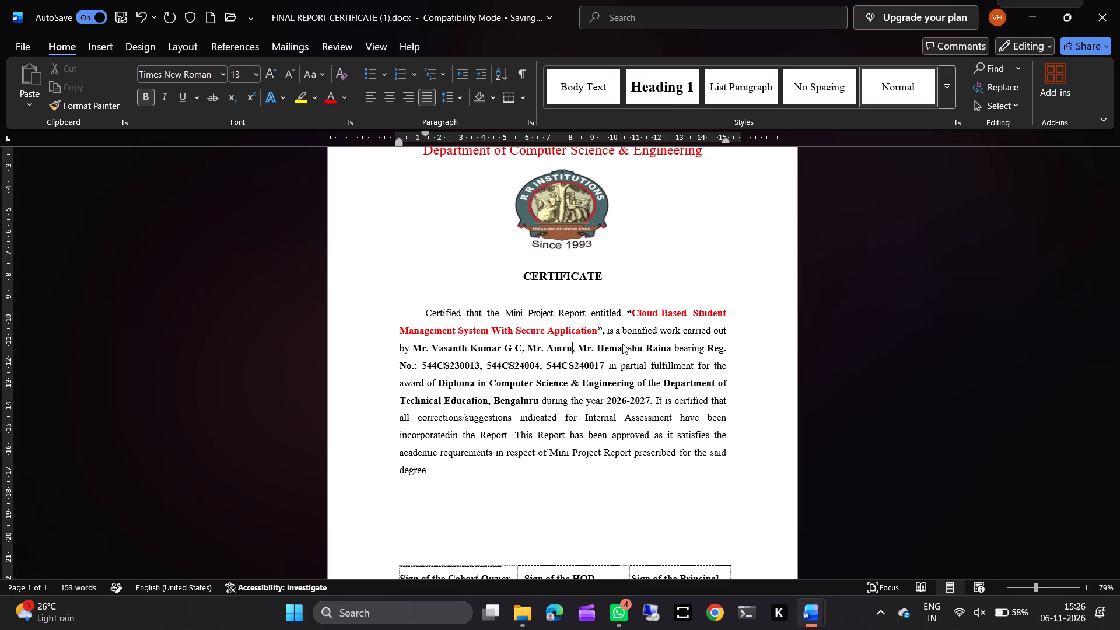
key("BackSpace")
key("BackSpace")
key("BackSpace")
key("BackSpace")
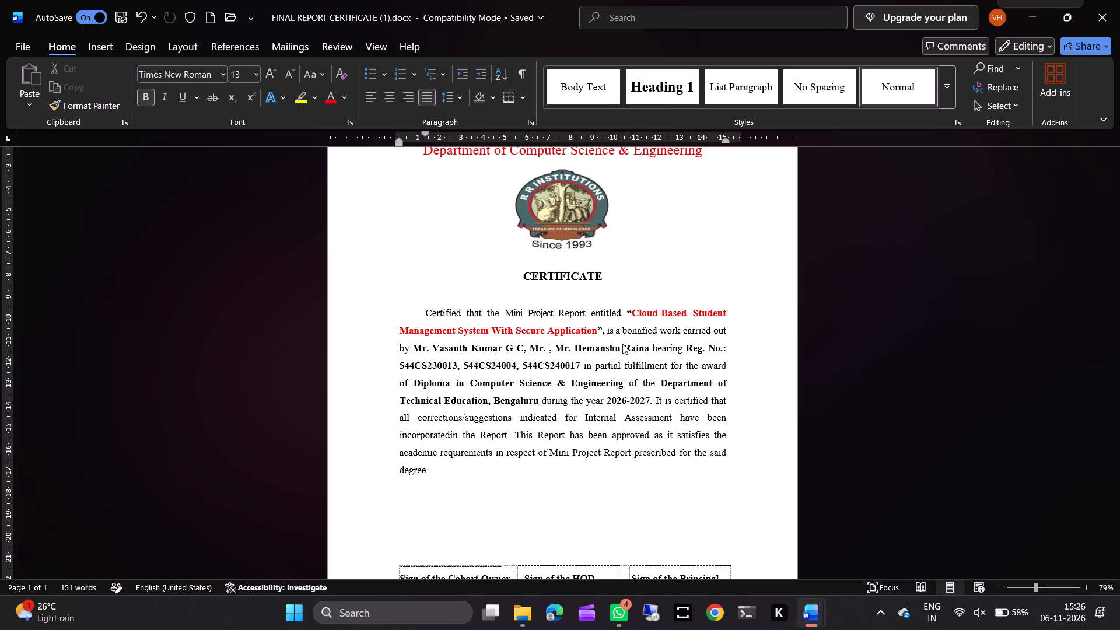
Replace the second and third students' names in the certificate text with the new team members' names.
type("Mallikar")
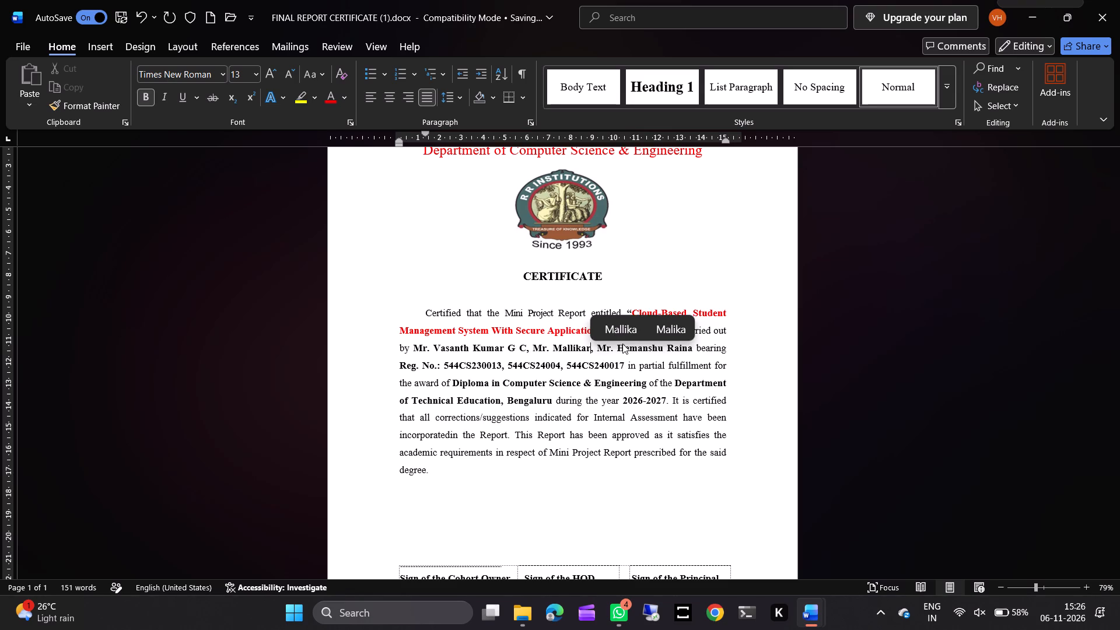
Complete the second student's name in the certificate text with the rest of the given name, the initial "H" and the surname.
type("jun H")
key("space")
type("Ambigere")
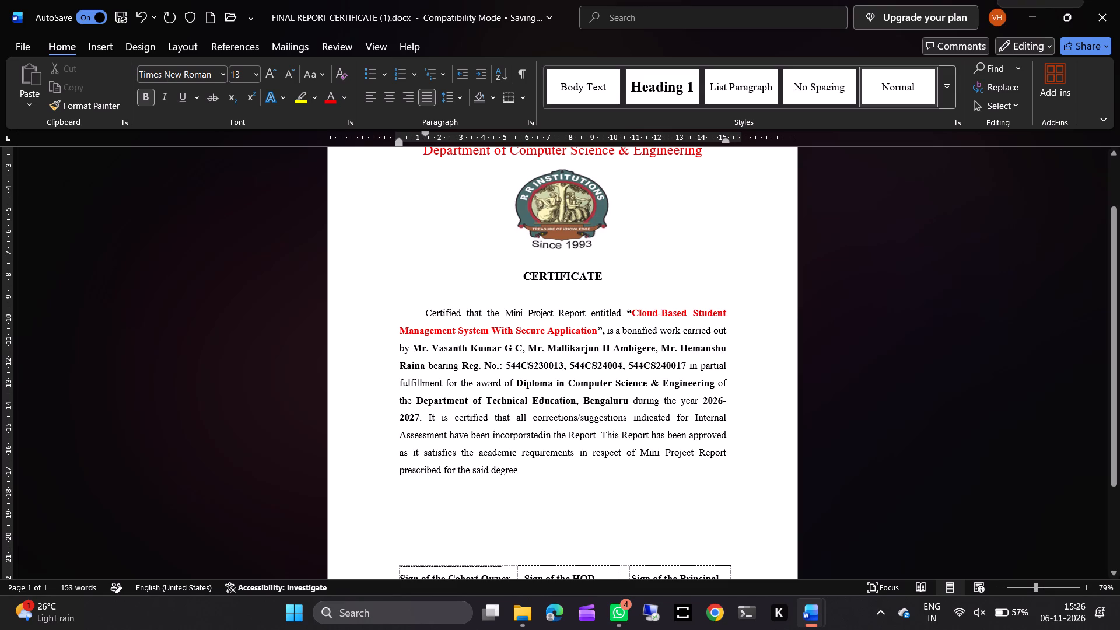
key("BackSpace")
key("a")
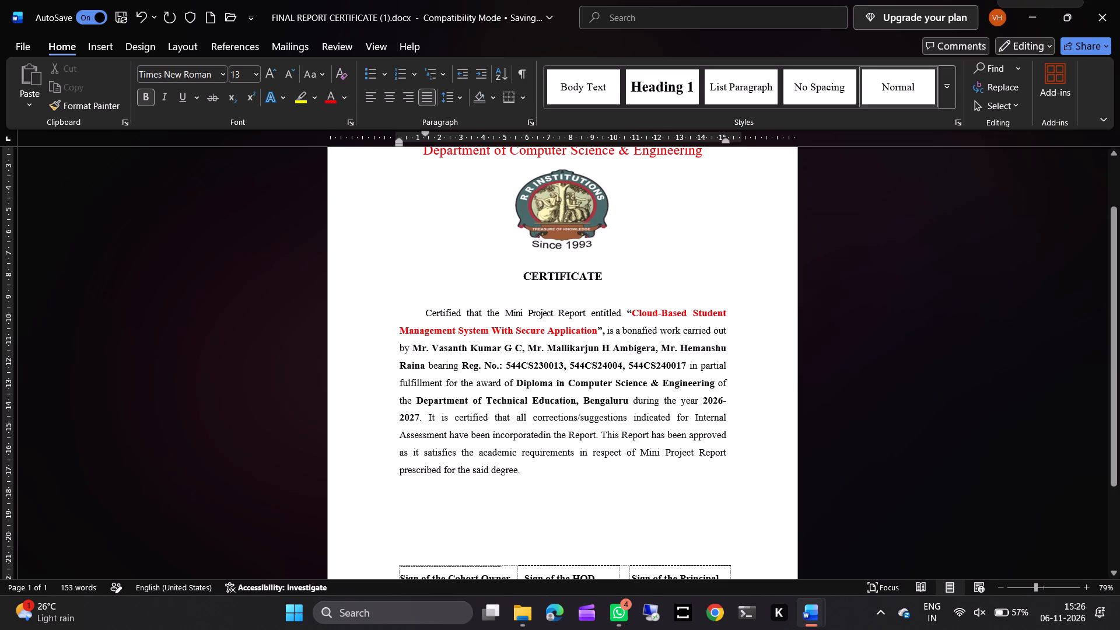
Change the third student's title from "Mr." to "Ms." in the certificate text.
left_click(674, 347)
key("BackSpace")
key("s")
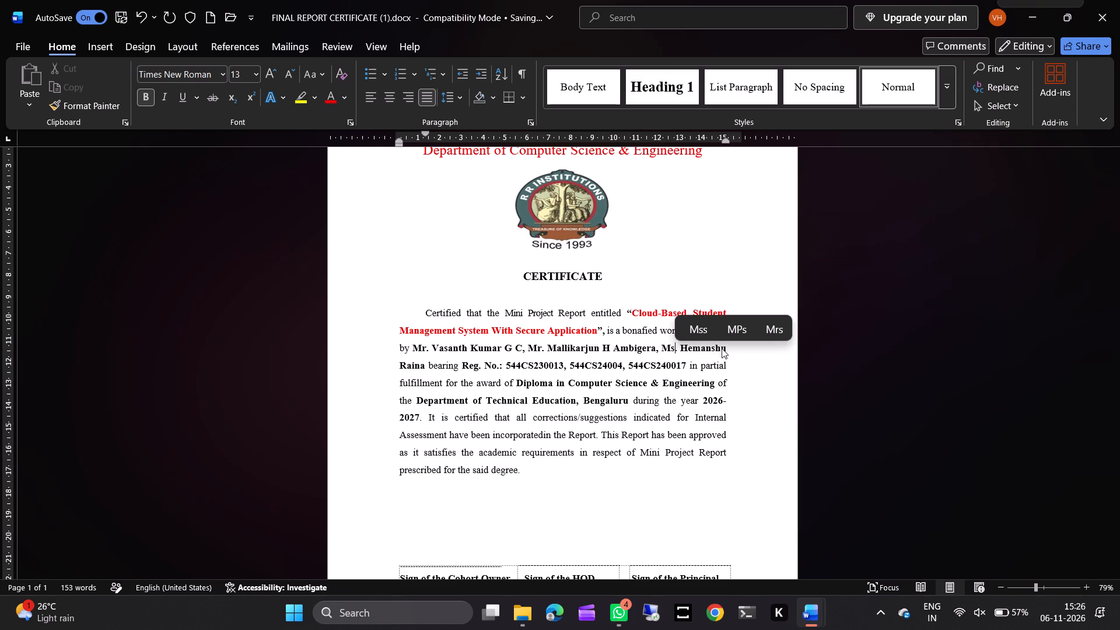
left_click(425, 365)
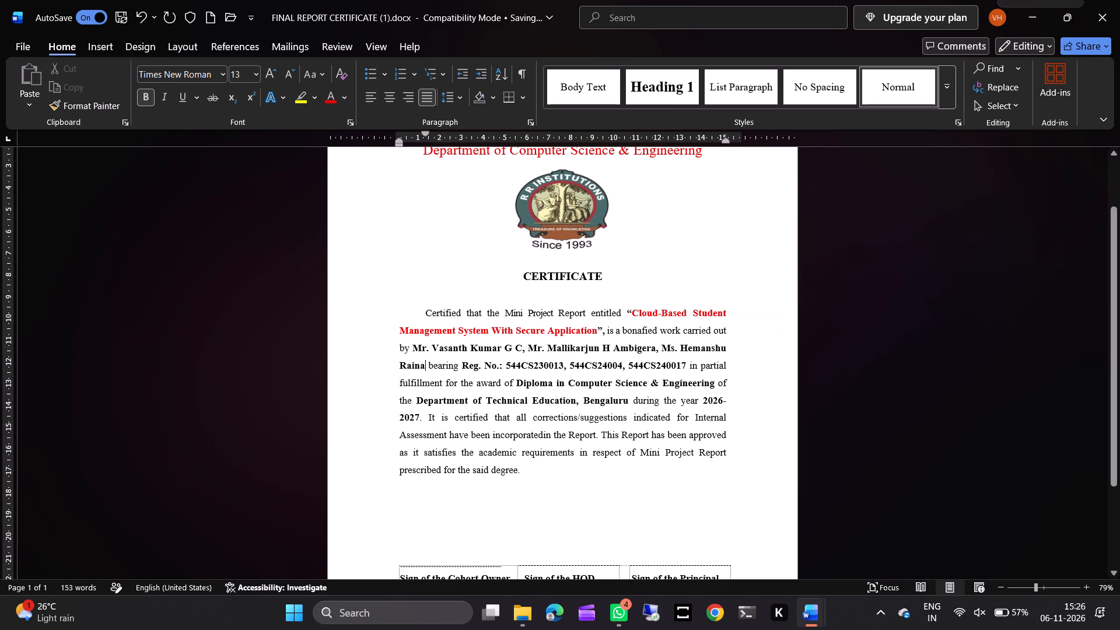
key("BackSpace")
key("BackSpace")
key("BackSpace")
key("BackSpace")
key("BackSpace")
key("BackSpace")
key("BackSpace")
key("BackSpace")
key("BackSpace")
key("BackSpace")
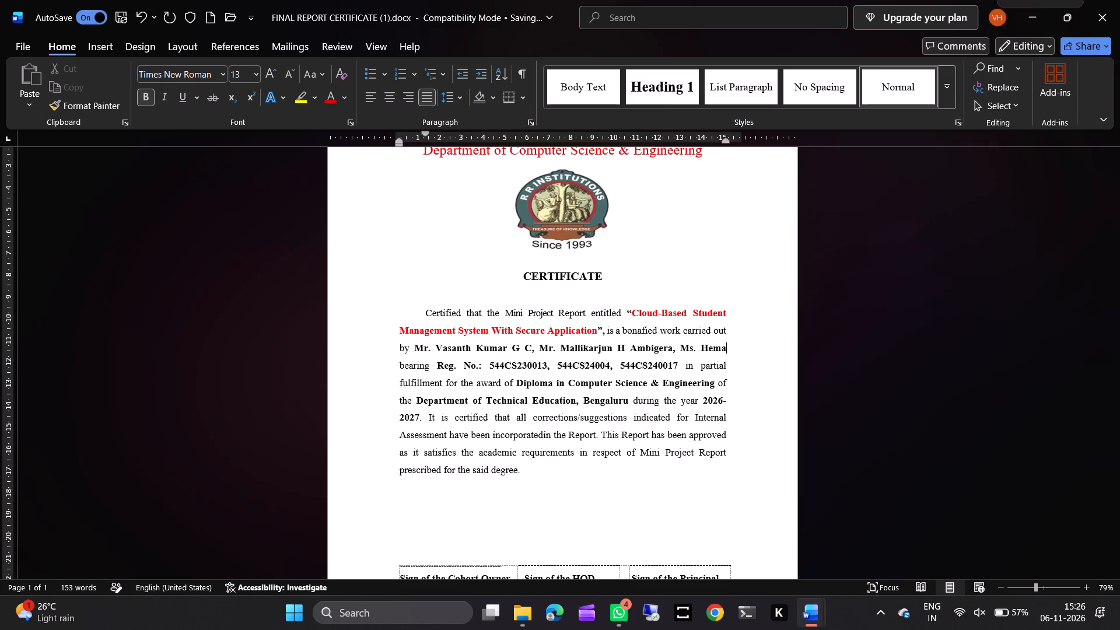
key("BackSpace")
key("BackSpace")
key("BackSpace")
key("BackSpace")
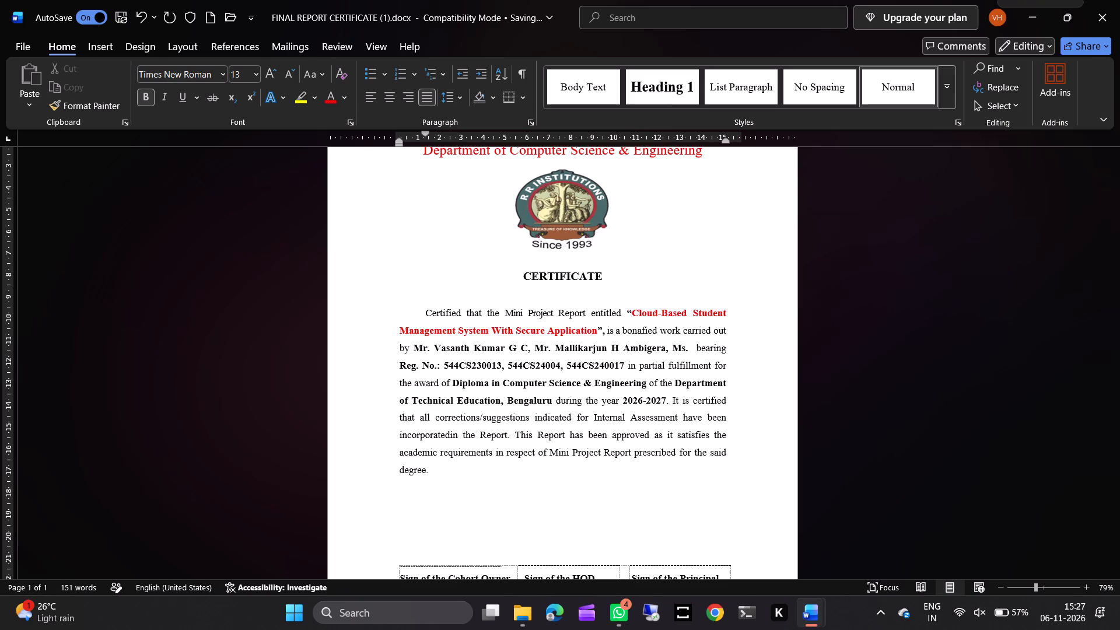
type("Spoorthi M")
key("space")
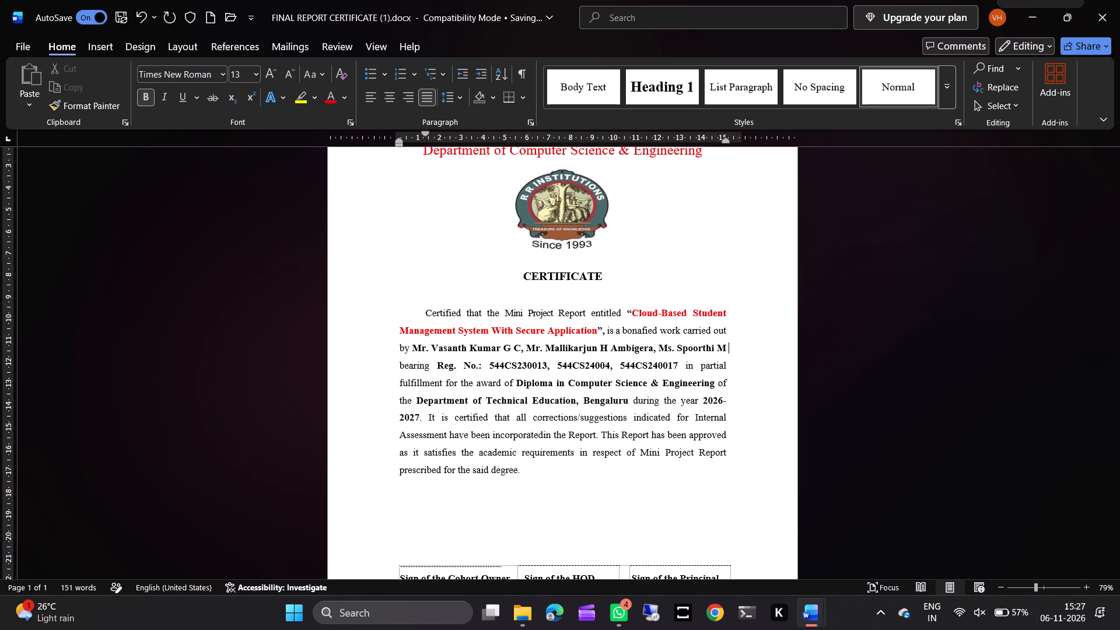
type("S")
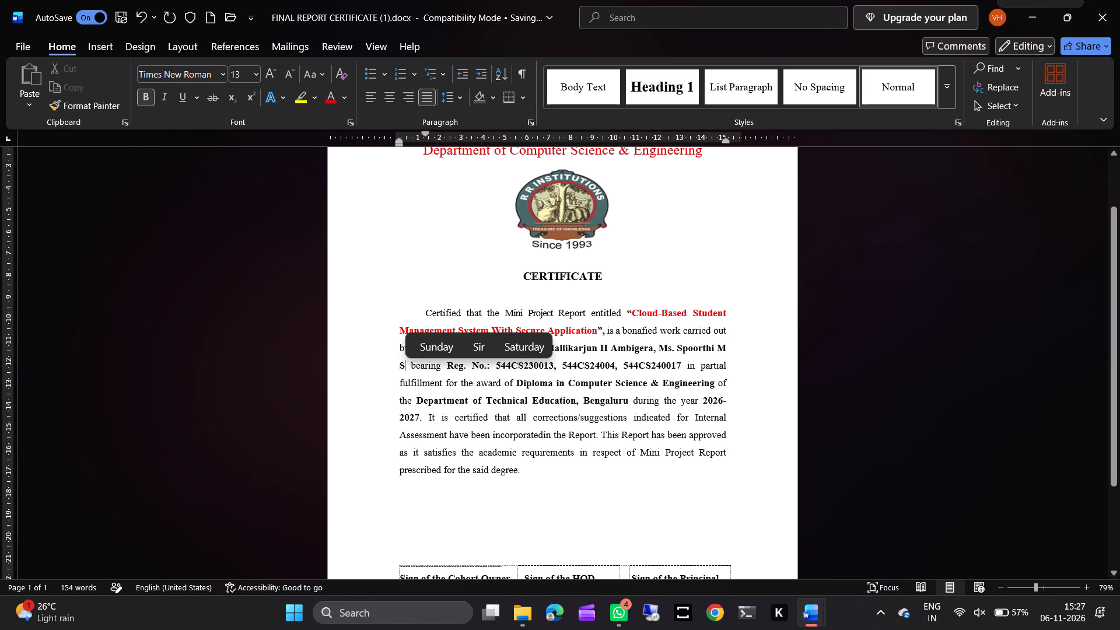
Place the text cursor at the end of the second student's register number in the certificate text.
left_click(552, 364)
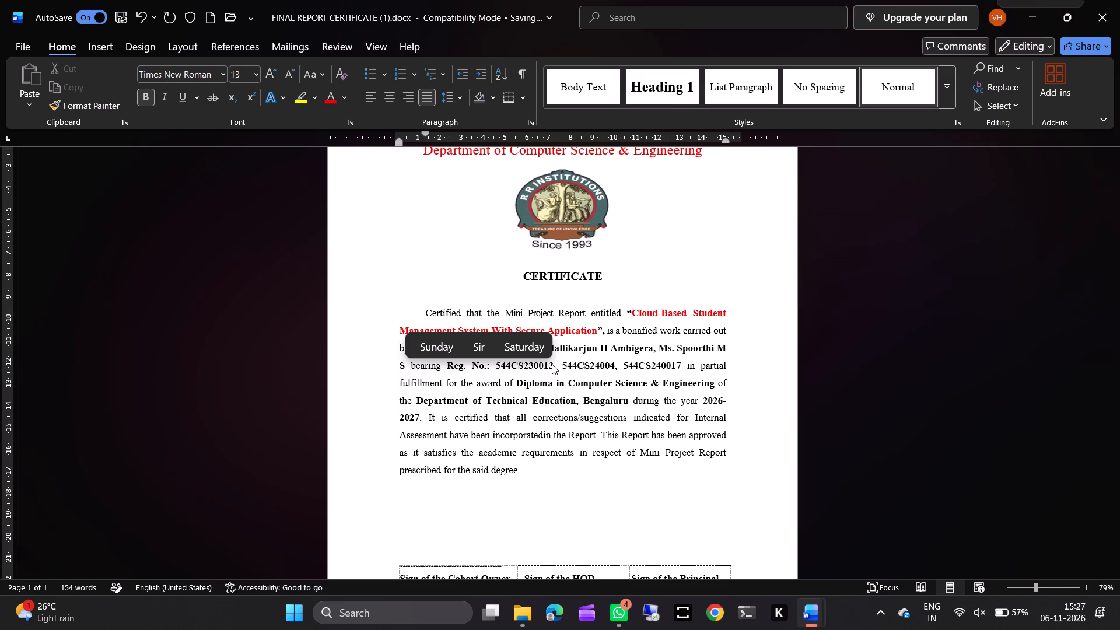
key("Right")
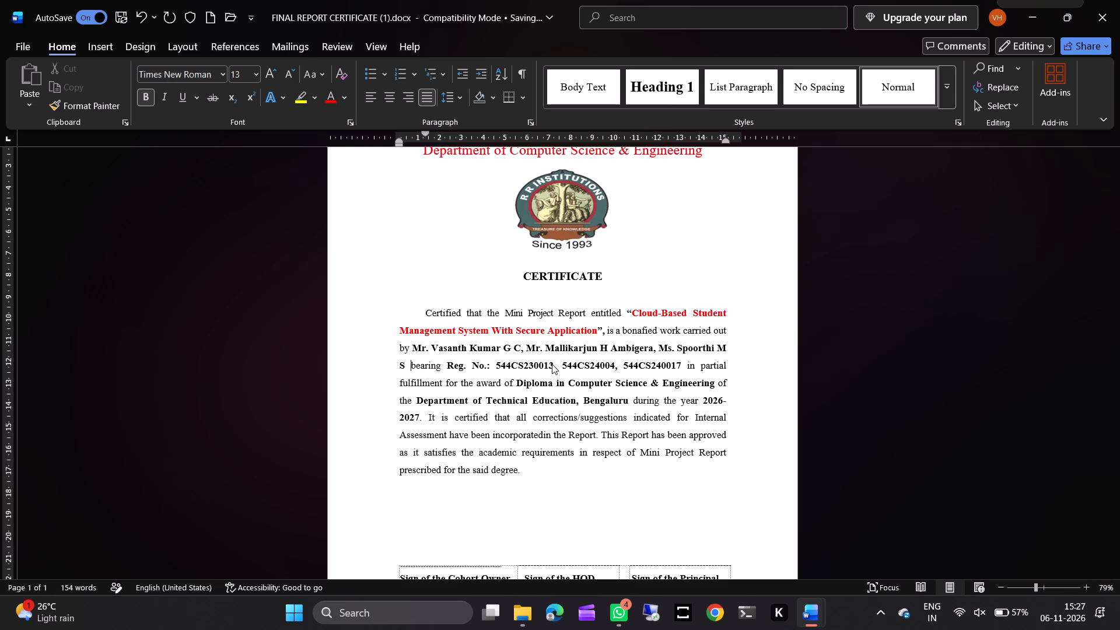
key("Right")
key("Right")
key("Right")
key("Right")
key("Right")
key("Right")
key("Right")
key("Right")
key("Right")
key("Right")
key("Right")
key("Right")
key("Right")
key("Right")
key("Right")
key("Right")
key("Right")
key("Right")
key("Right")
key("Right")
key("Right")
key("Right")
key("Right")
key("Right")
key("Right")
left_click(615, 359)
key("Down")
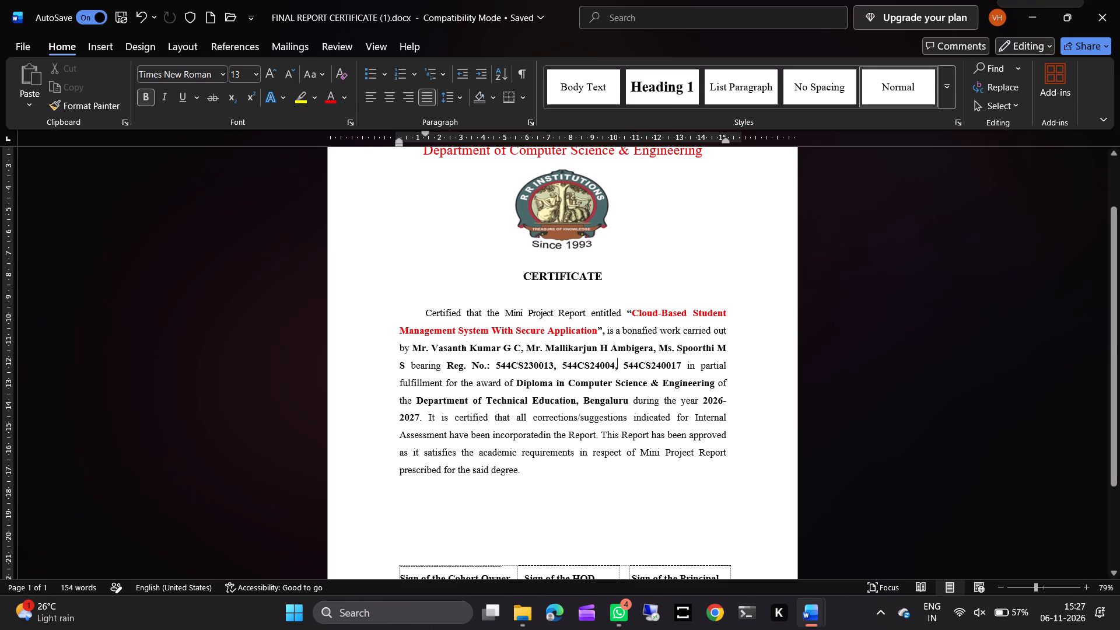
Change the second registration number in the certificate text to the one belonging to the student listed second.
key("Left")
key("BackSpace")
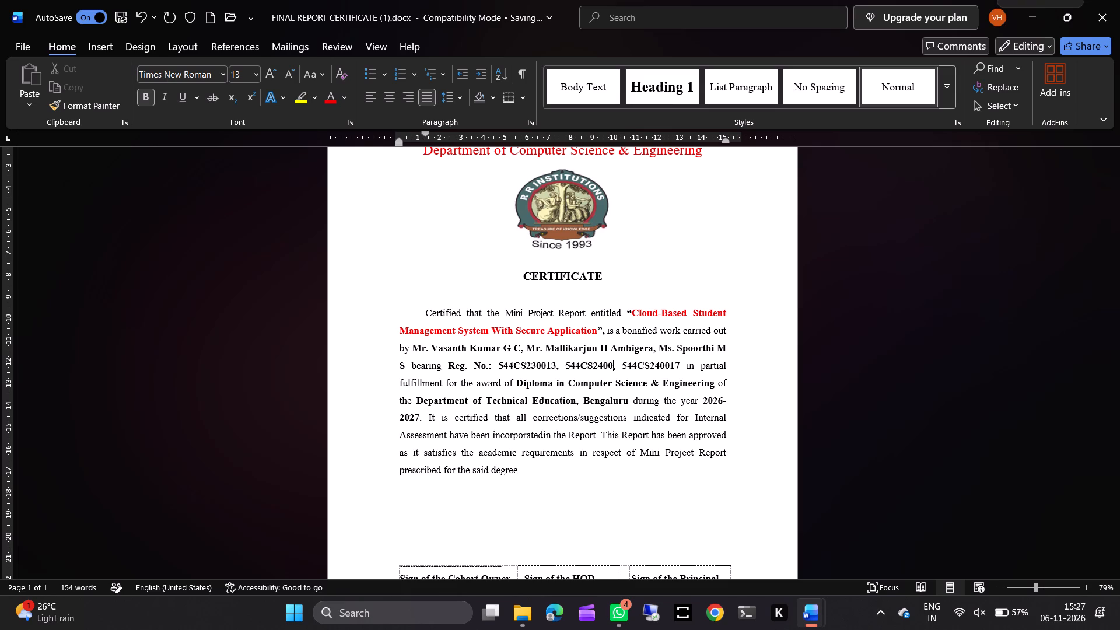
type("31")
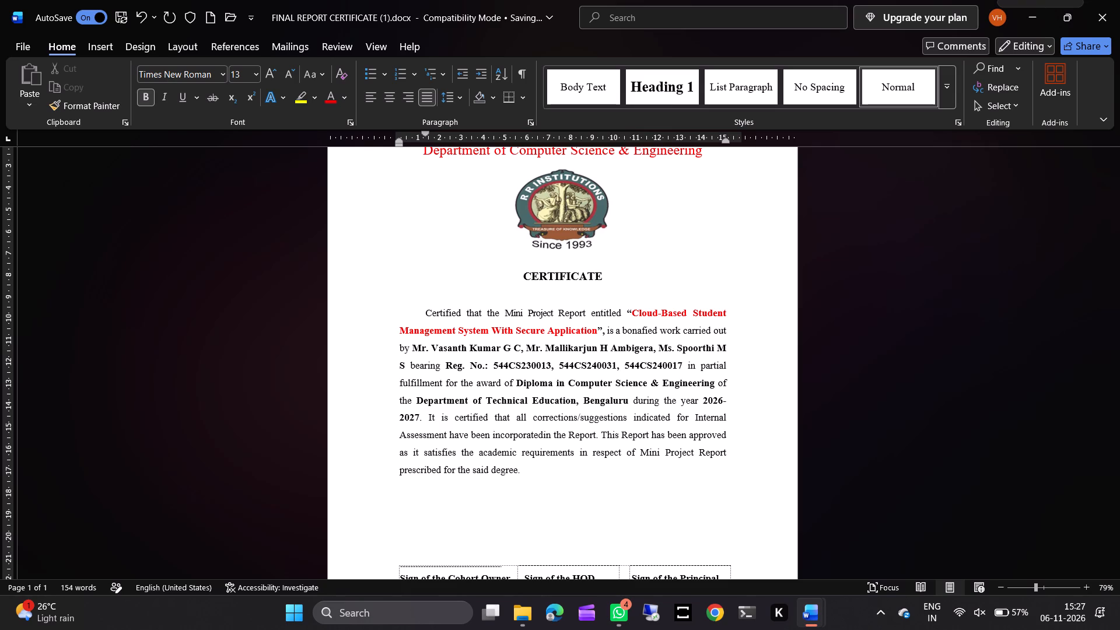
left_click(605, 367)
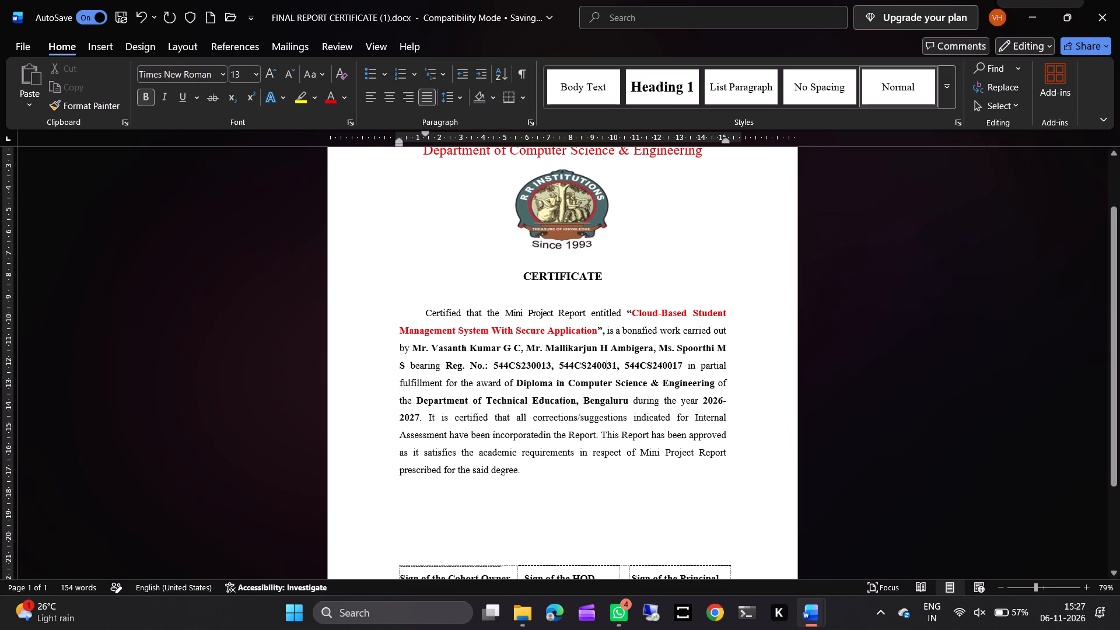
key("BackSpace")
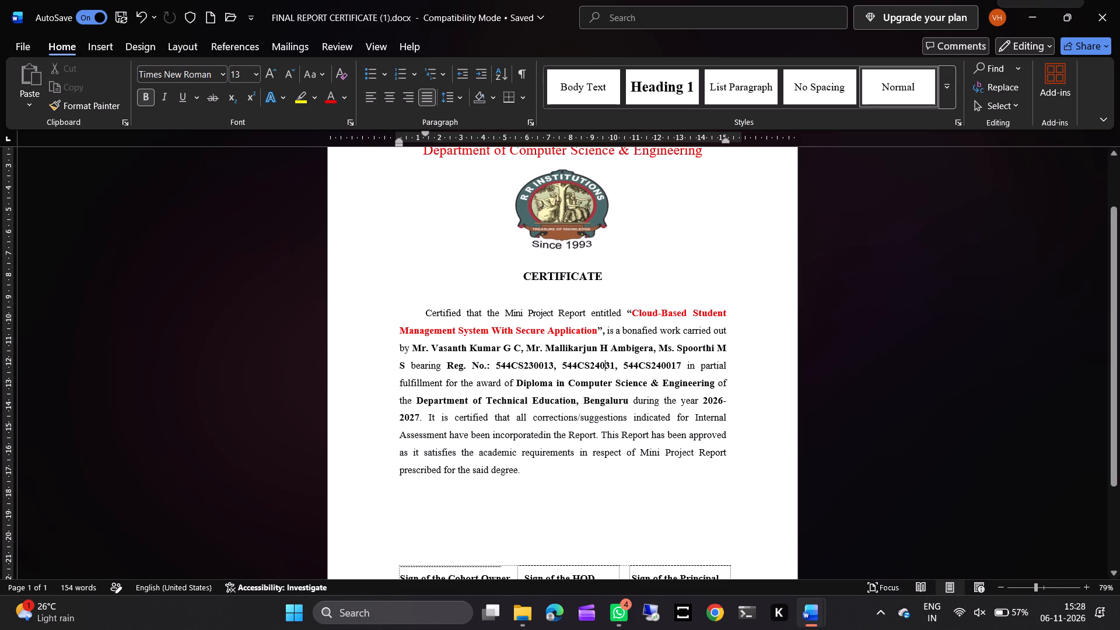
Change the third registration number in the certificate text to the one belonging to the student listed third.
left_click(684, 367)
key("BackSpace")
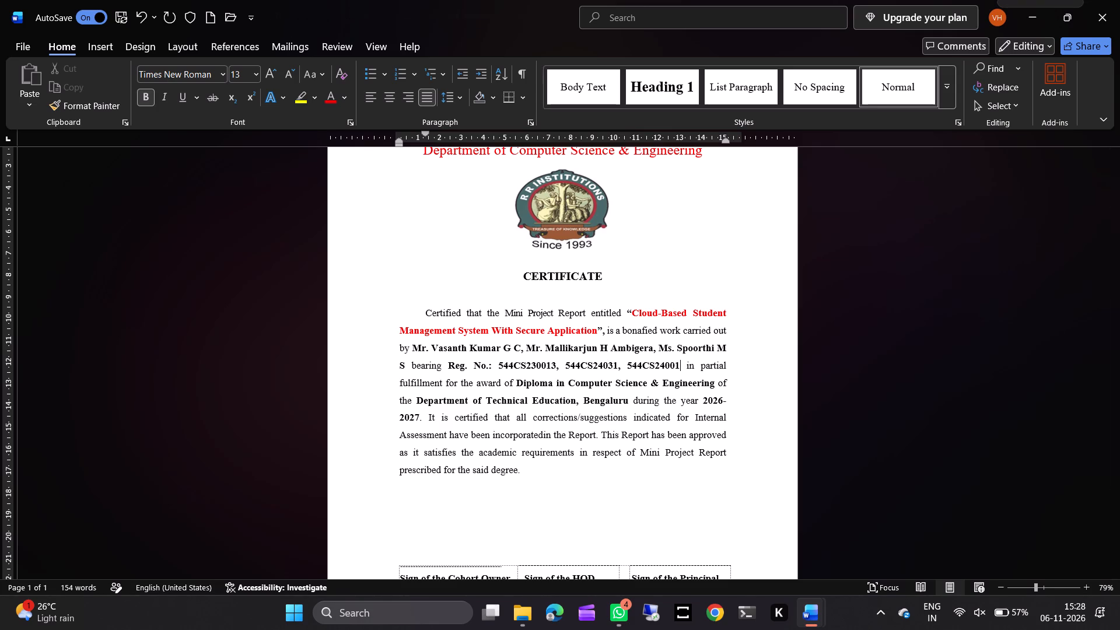
key("BackSpace")
key("BackSpace")
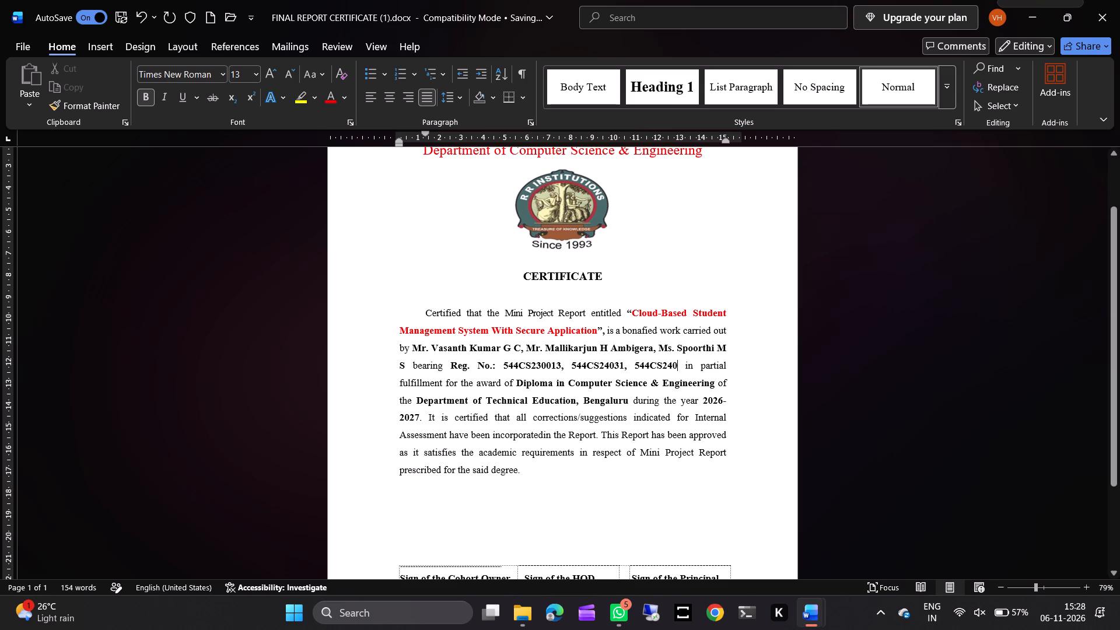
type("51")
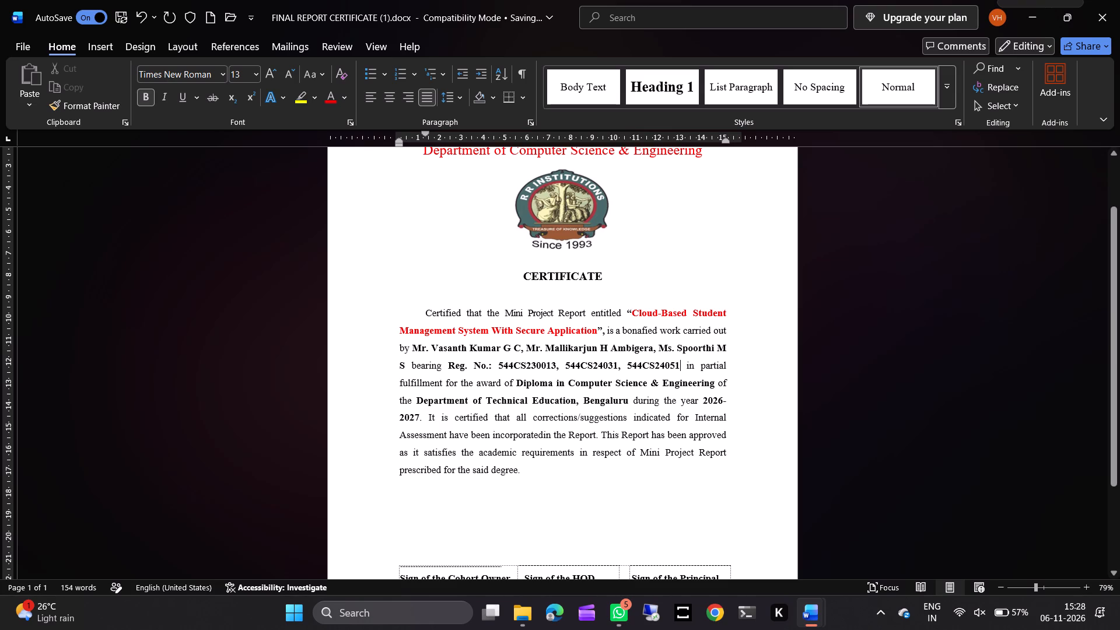
Change the first registration number in the certificate text to the one belonging to the student listed first.
left_click(542, 365)
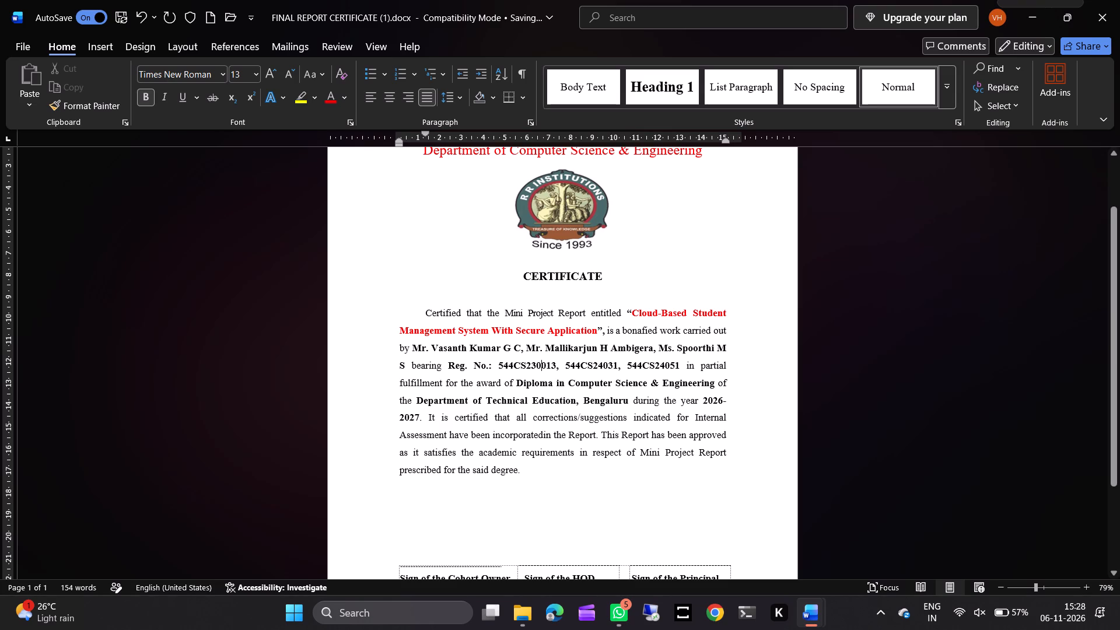
left_click(556, 366)
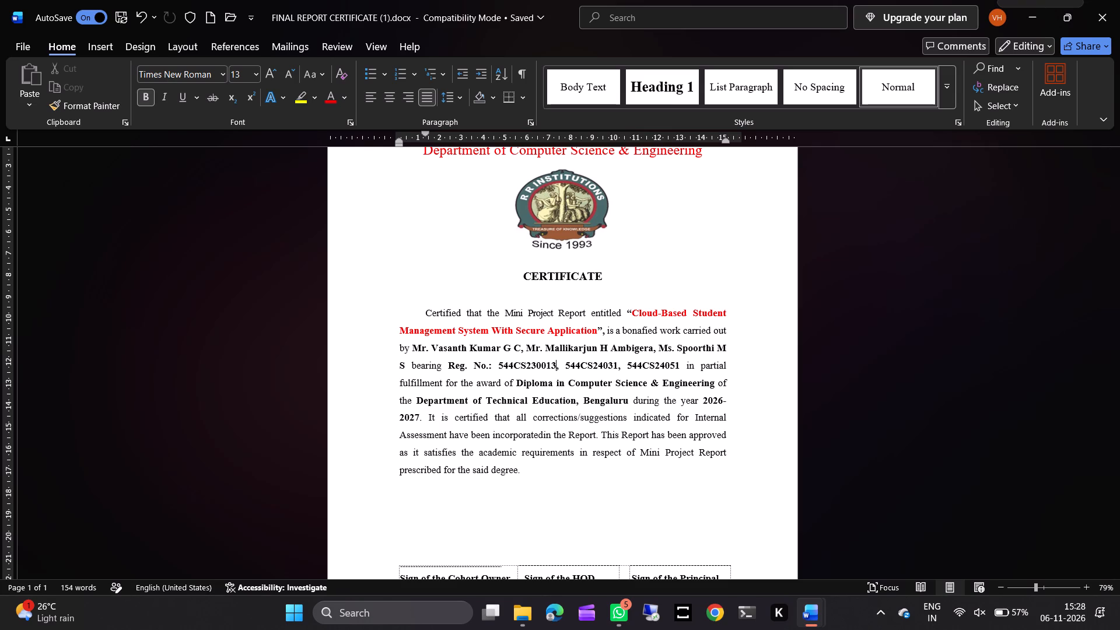
key("BackSpace")
key("BackSpace")
key("BackSpace")
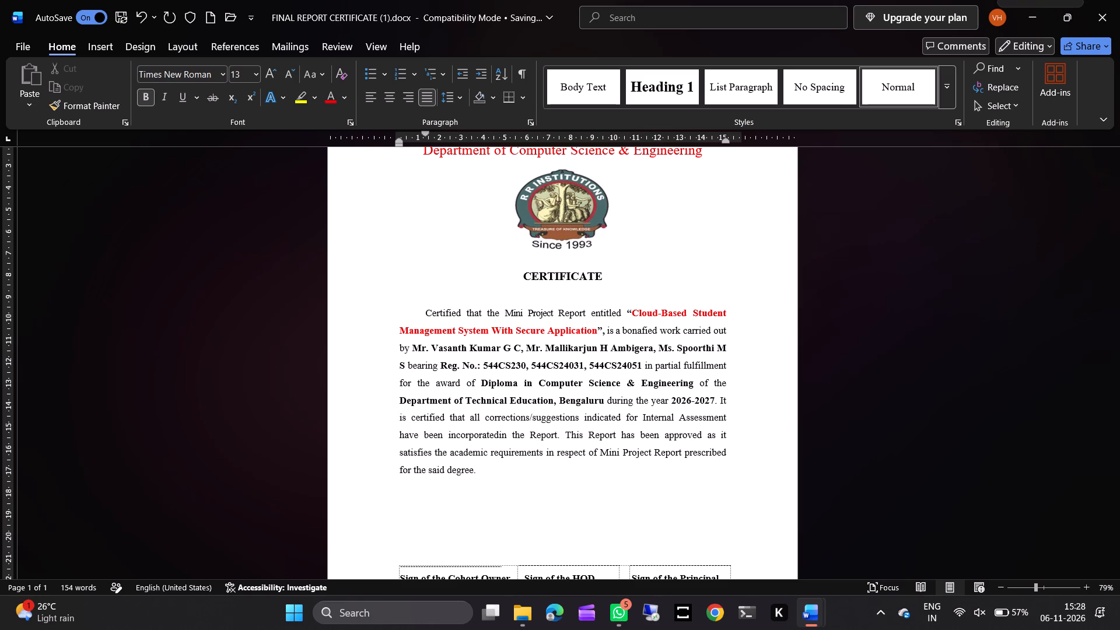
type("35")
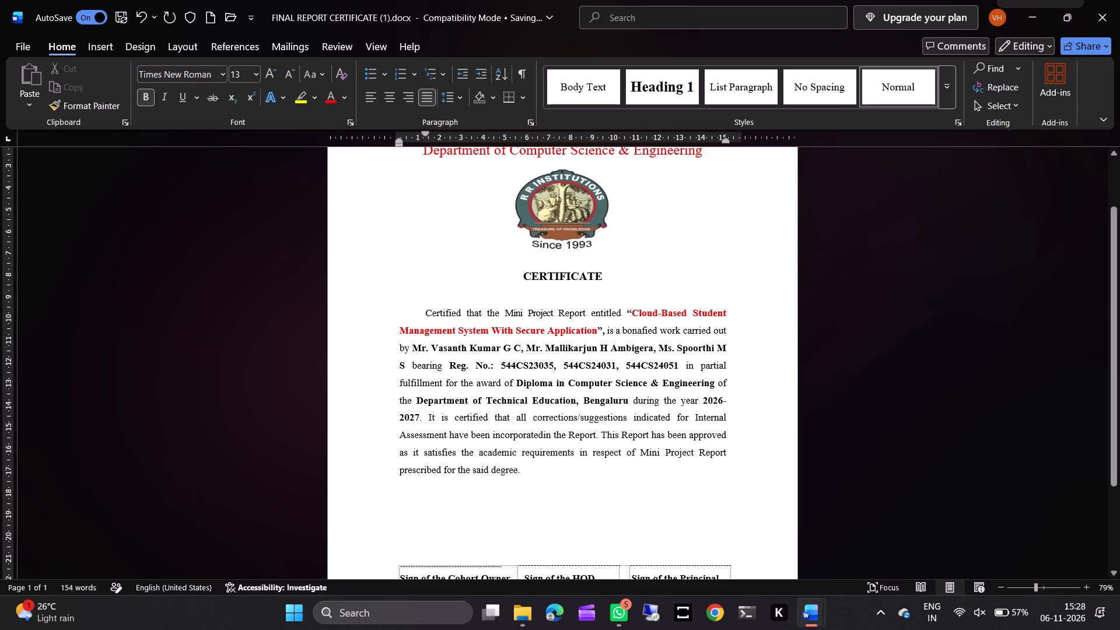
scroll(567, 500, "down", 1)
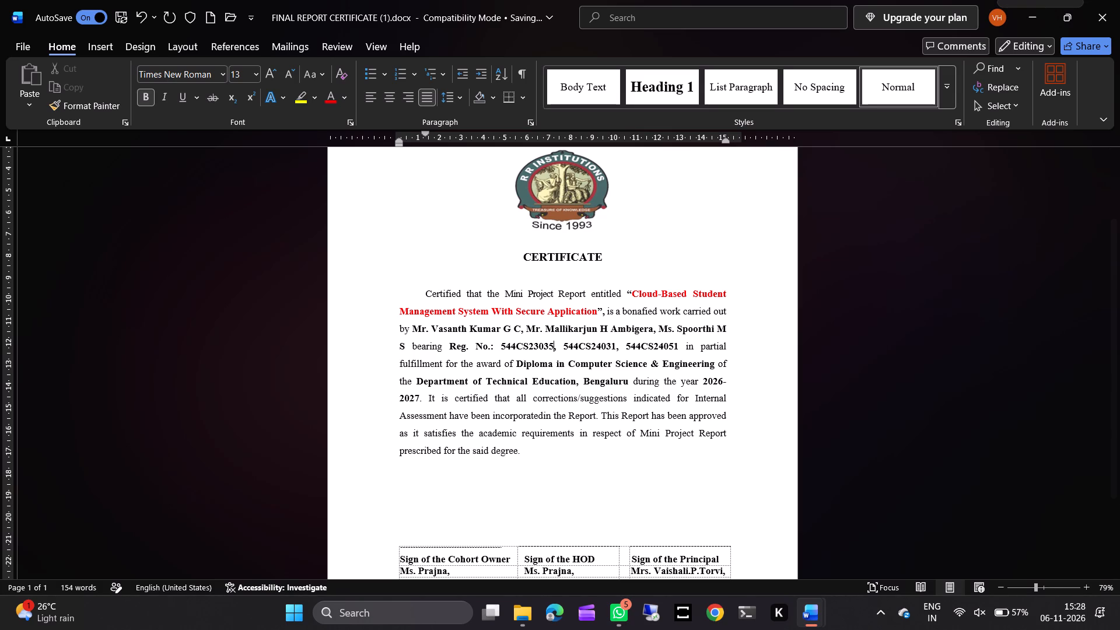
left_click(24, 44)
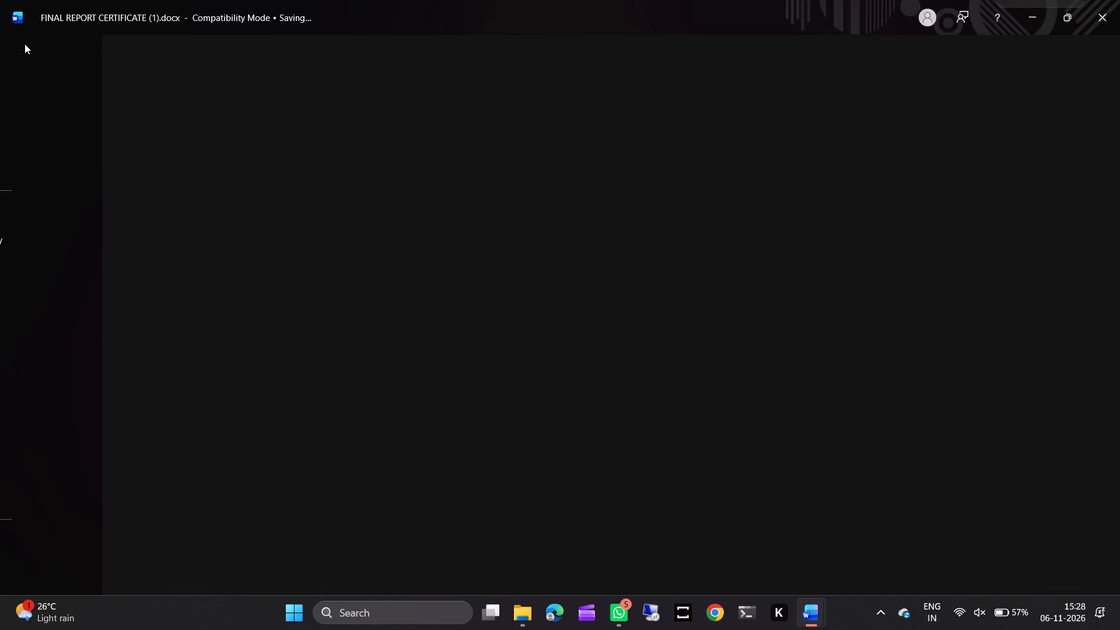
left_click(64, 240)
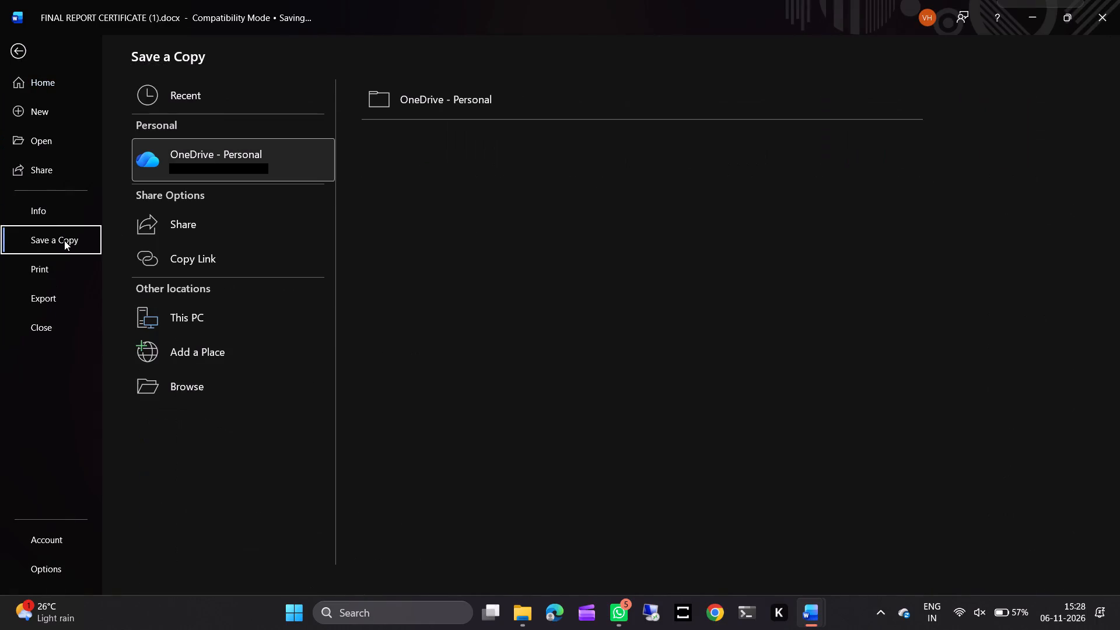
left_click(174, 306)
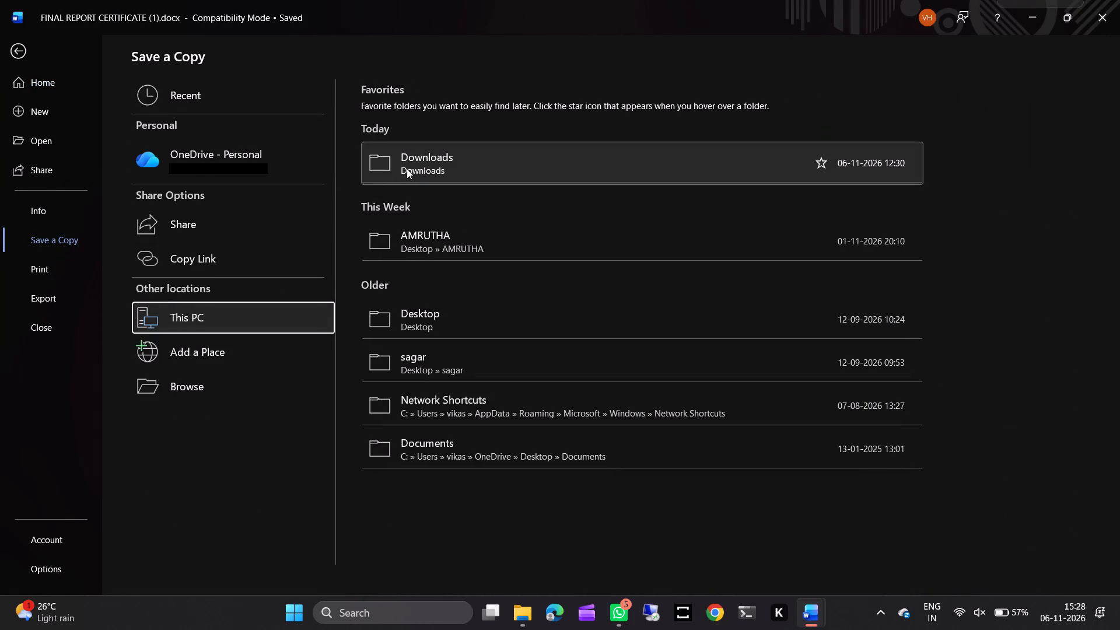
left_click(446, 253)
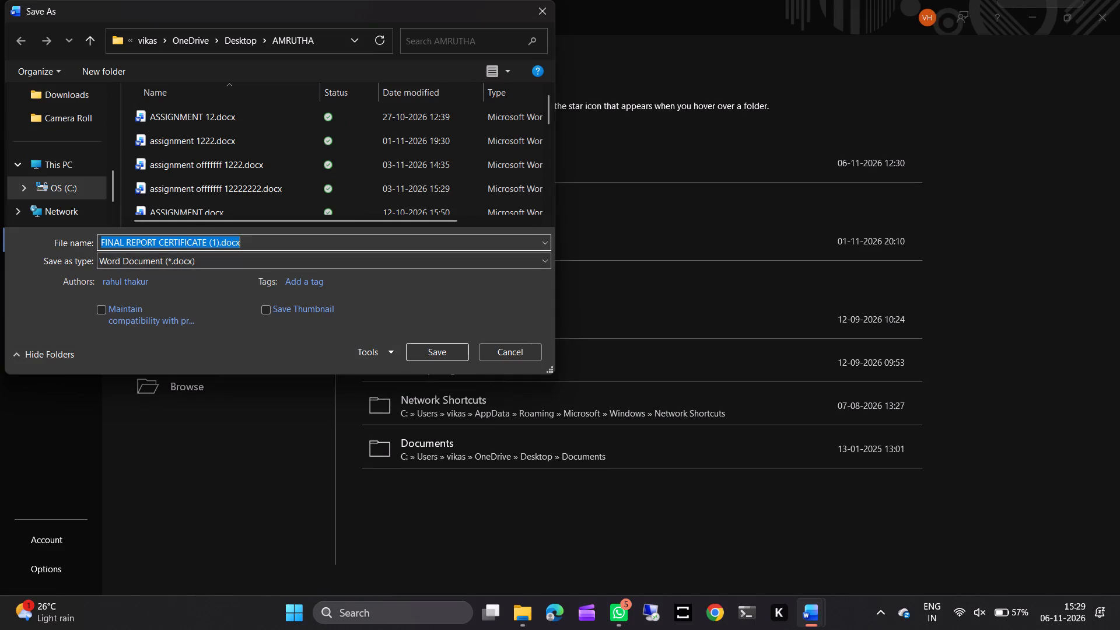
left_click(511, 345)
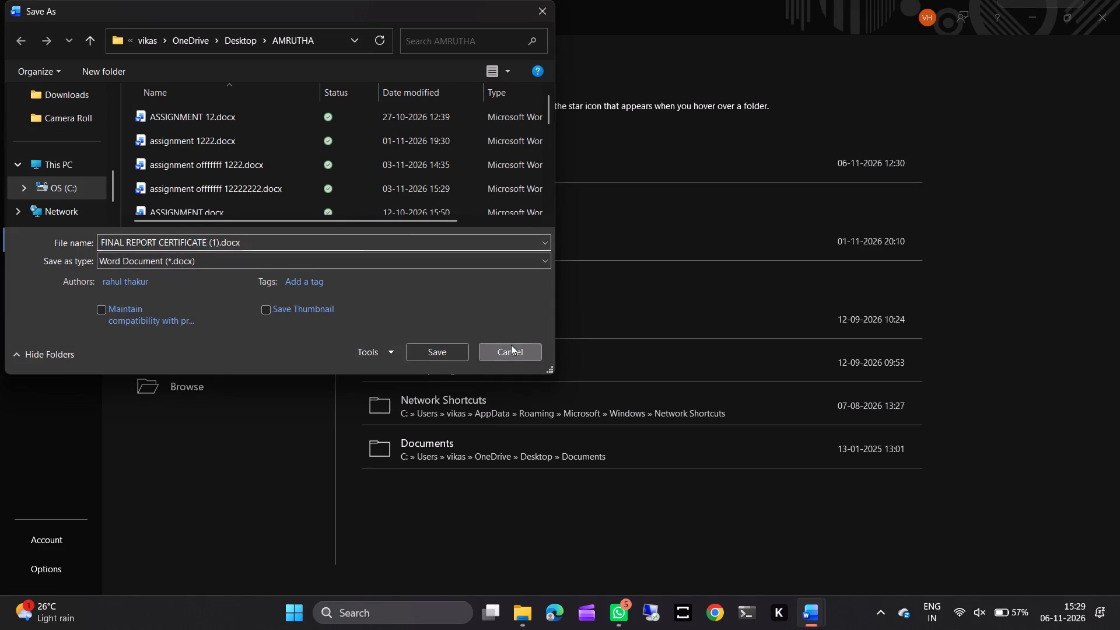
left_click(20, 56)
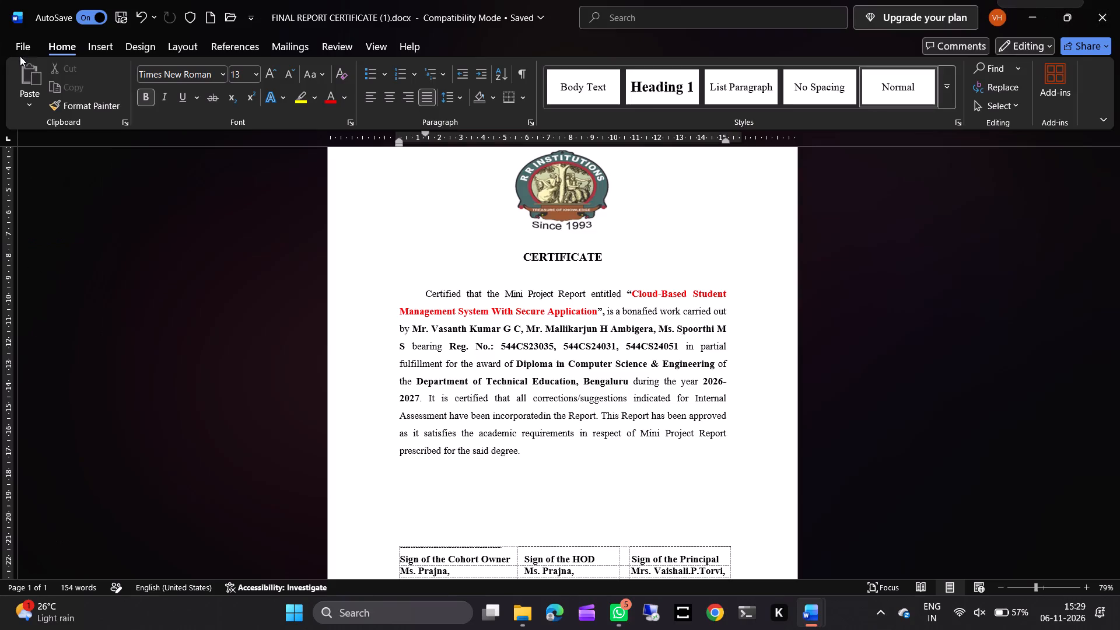
Replace the red project title "Cloud-Based Student Management System With Secure Application" with "Employee Leave", keeping the quotation marks.
left_click(634, 292)
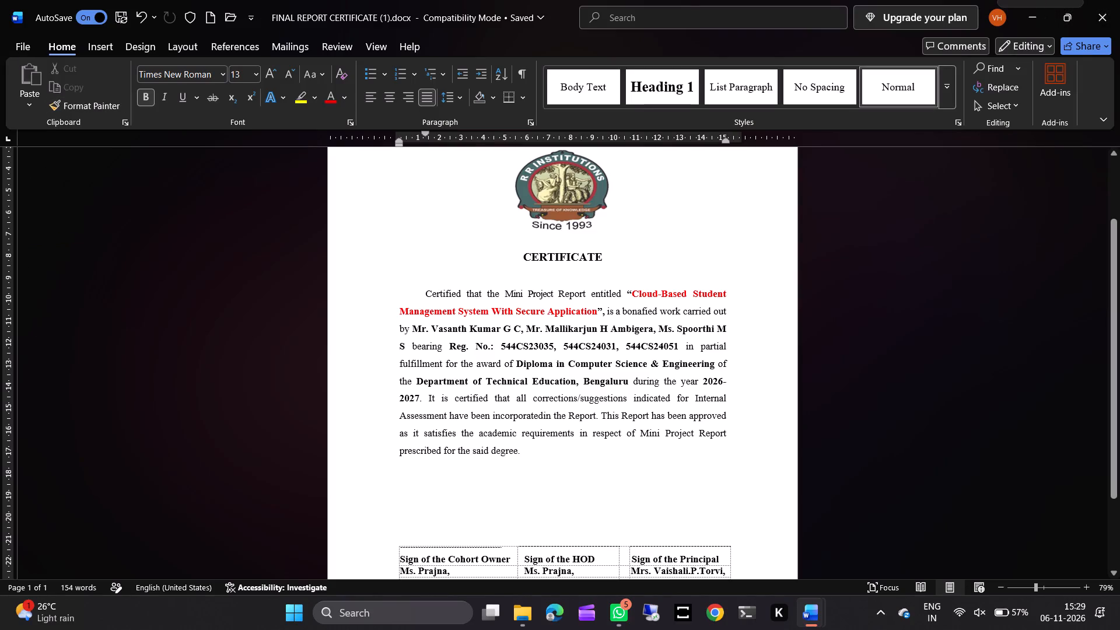
left_click_drag(634, 292, 642, 314)
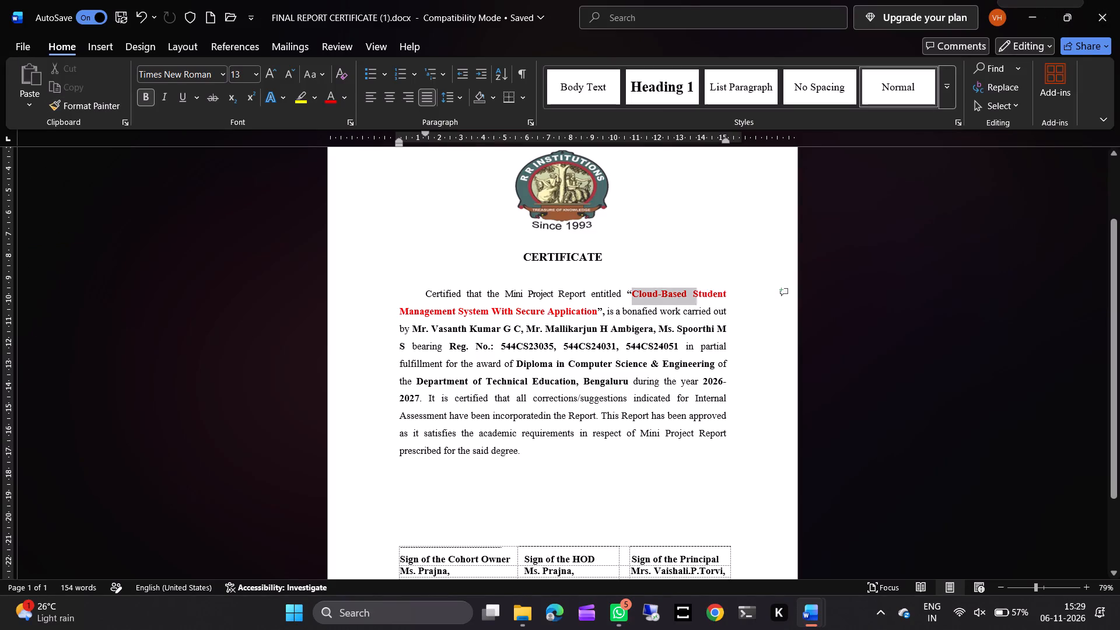
left_click_drag(642, 314, 597, 313)
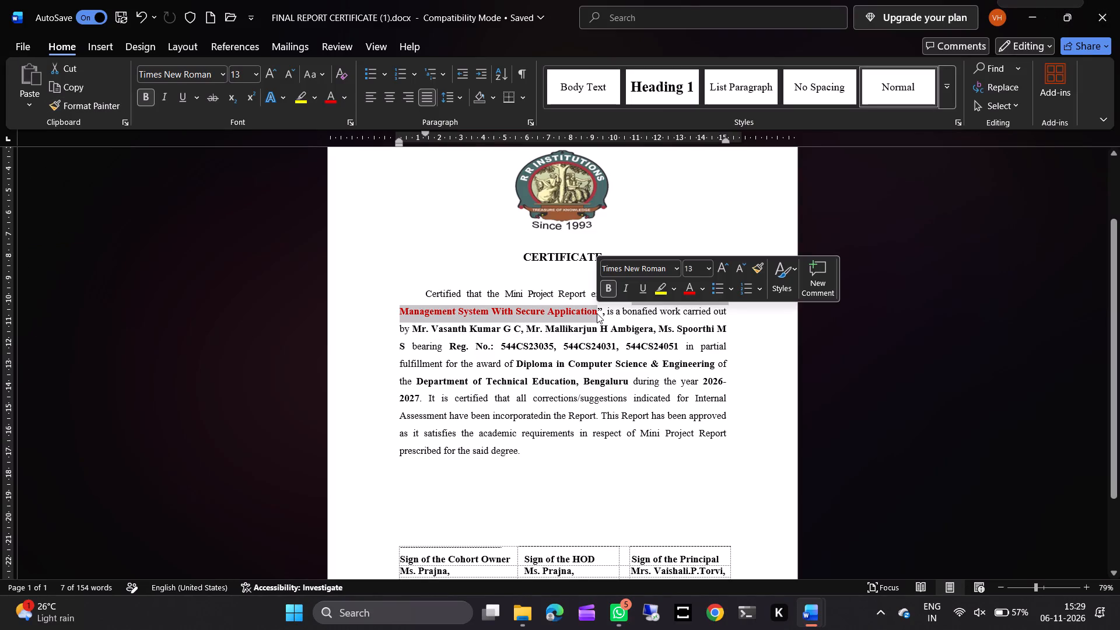
key("BackSpace")
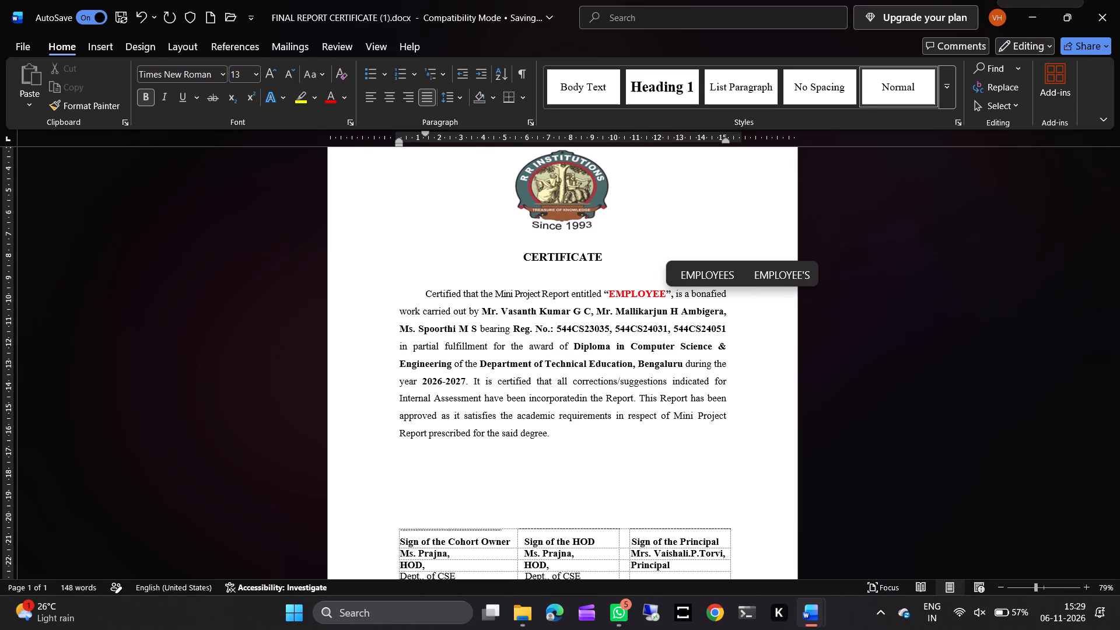
key("BackSpace")
key("BackSpace")
key("BackSpace")
key("BackSpace")
key("BackSpace")
key("BackSpace")
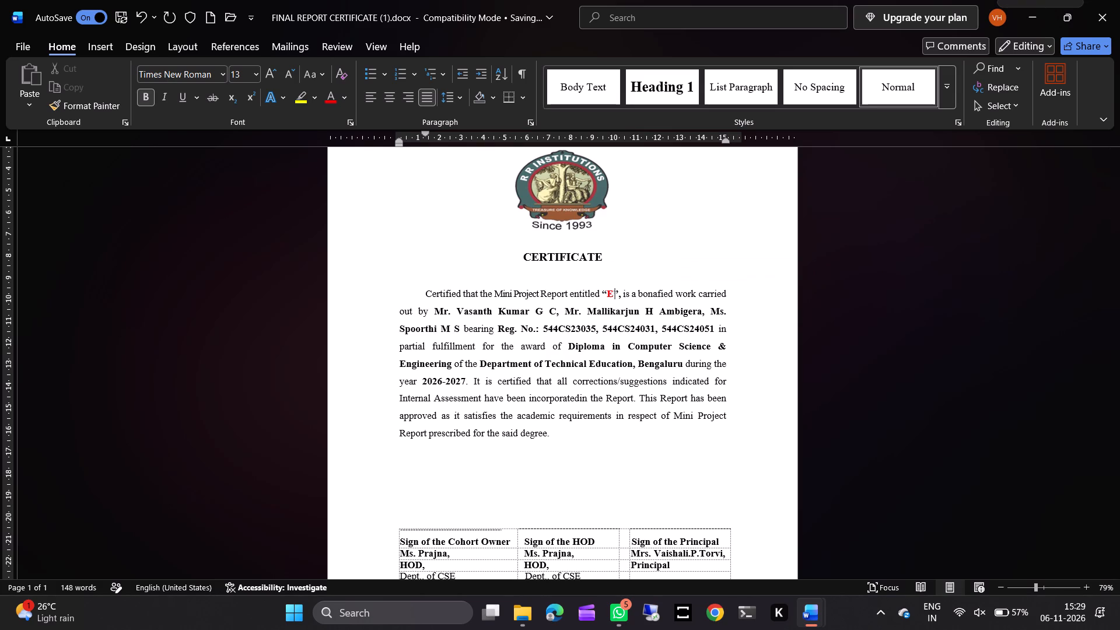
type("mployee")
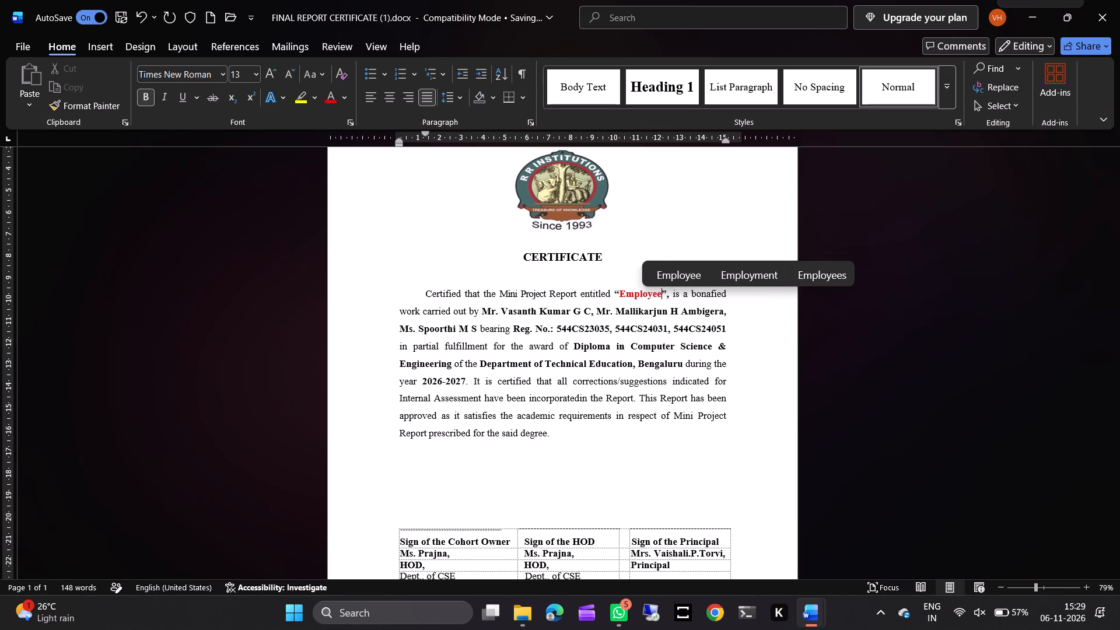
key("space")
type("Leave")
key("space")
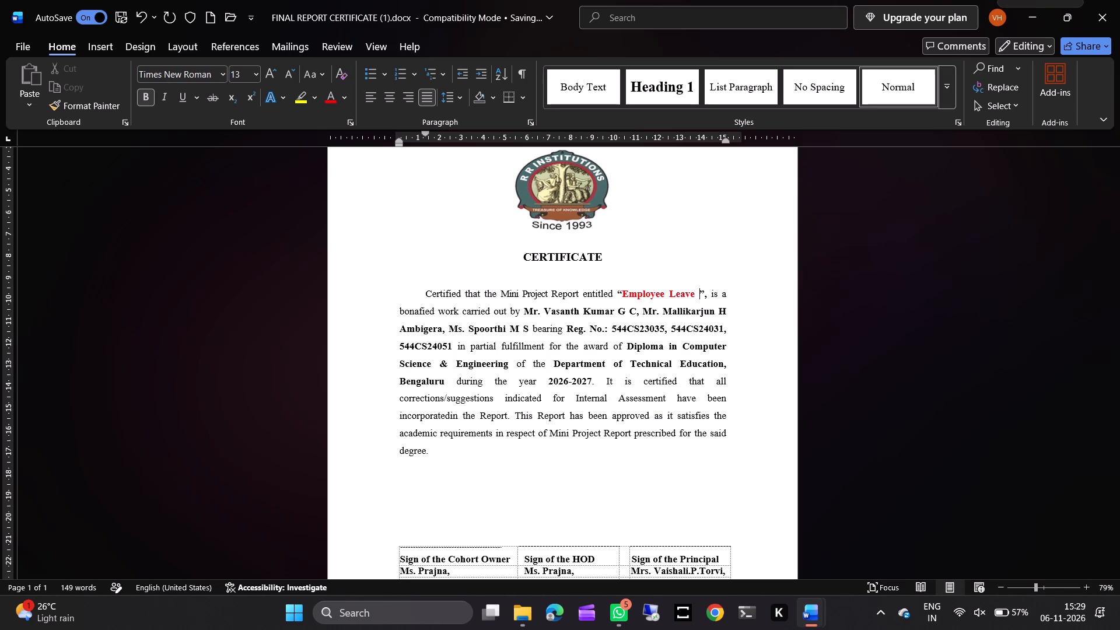
Extend the red project title in the certificate with "Management System" after "Employee Leave", correcting the spelling.
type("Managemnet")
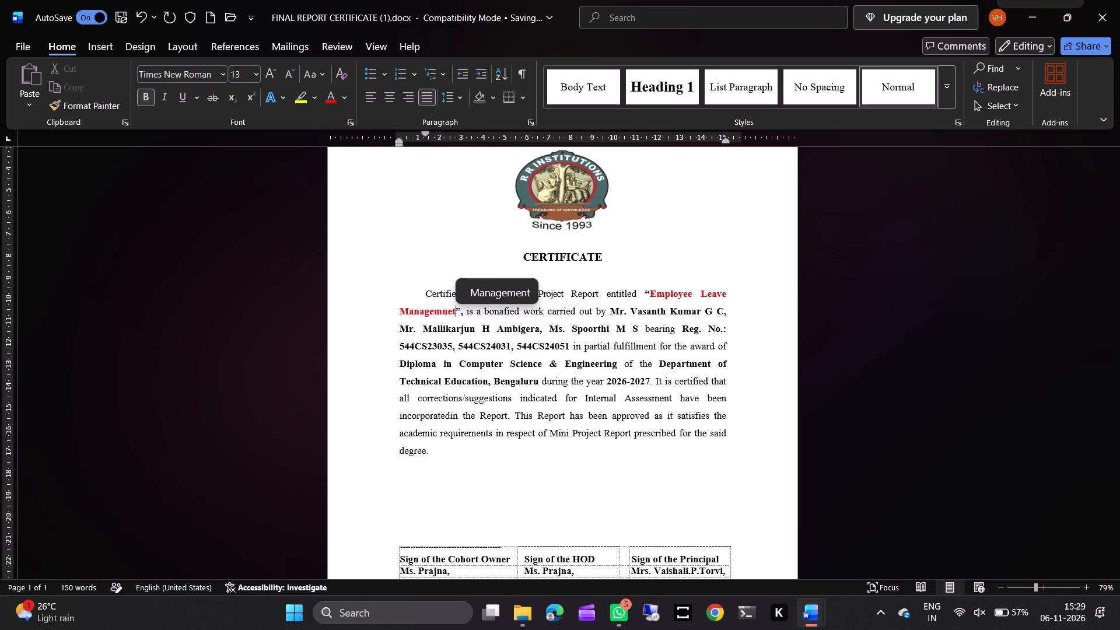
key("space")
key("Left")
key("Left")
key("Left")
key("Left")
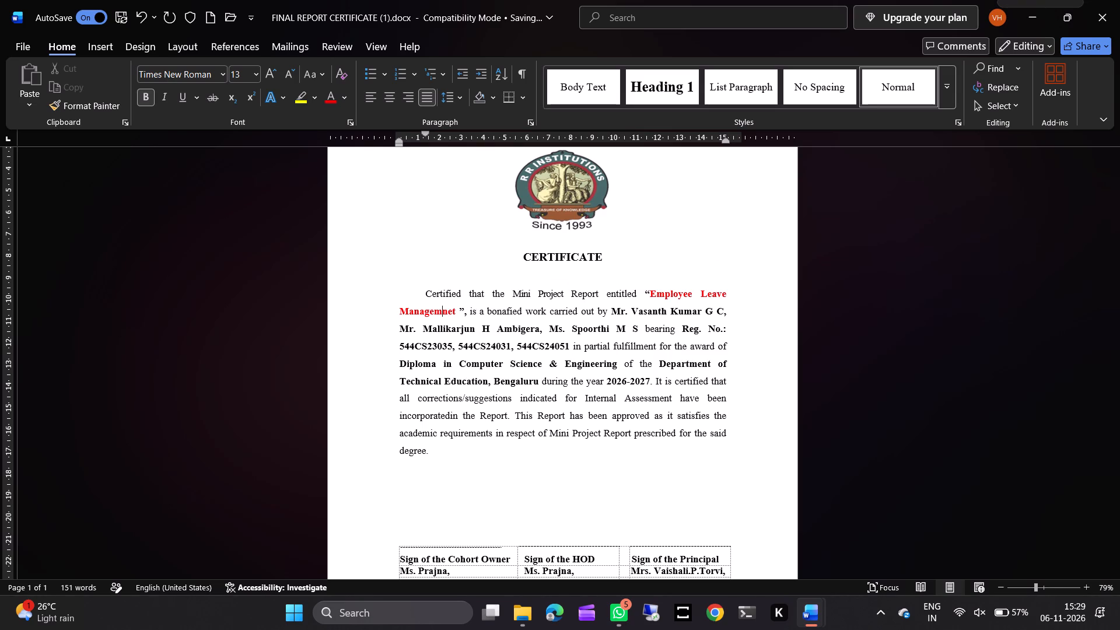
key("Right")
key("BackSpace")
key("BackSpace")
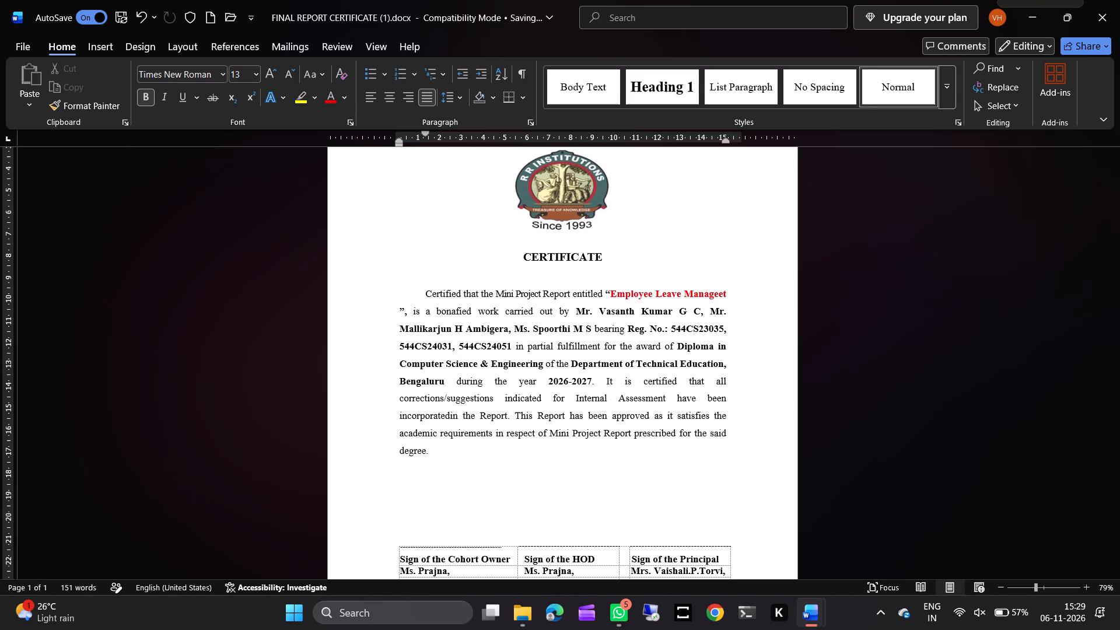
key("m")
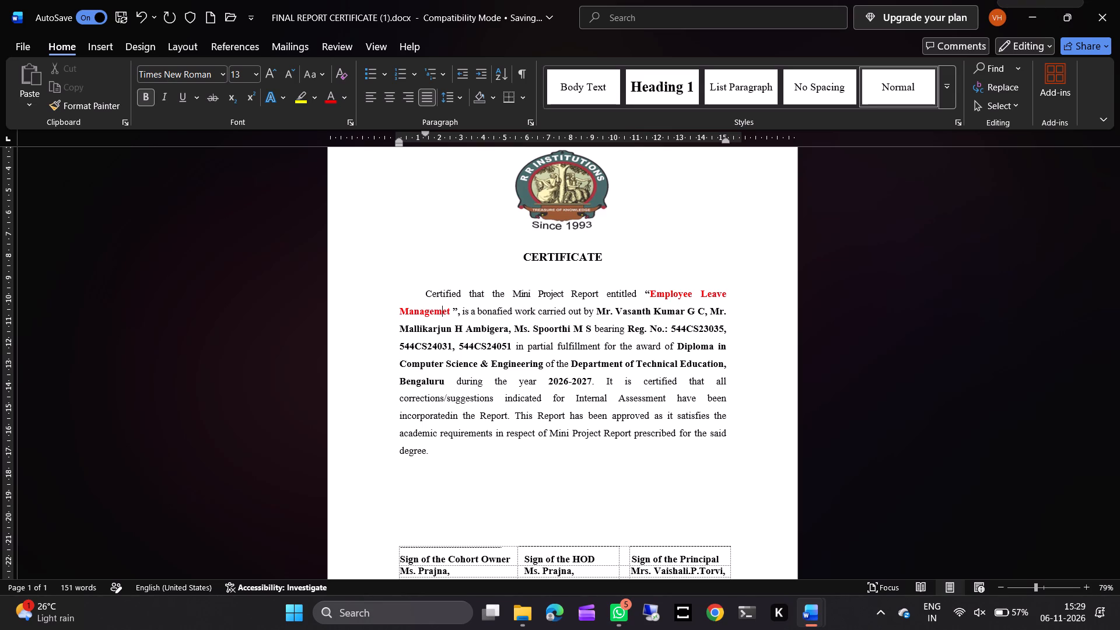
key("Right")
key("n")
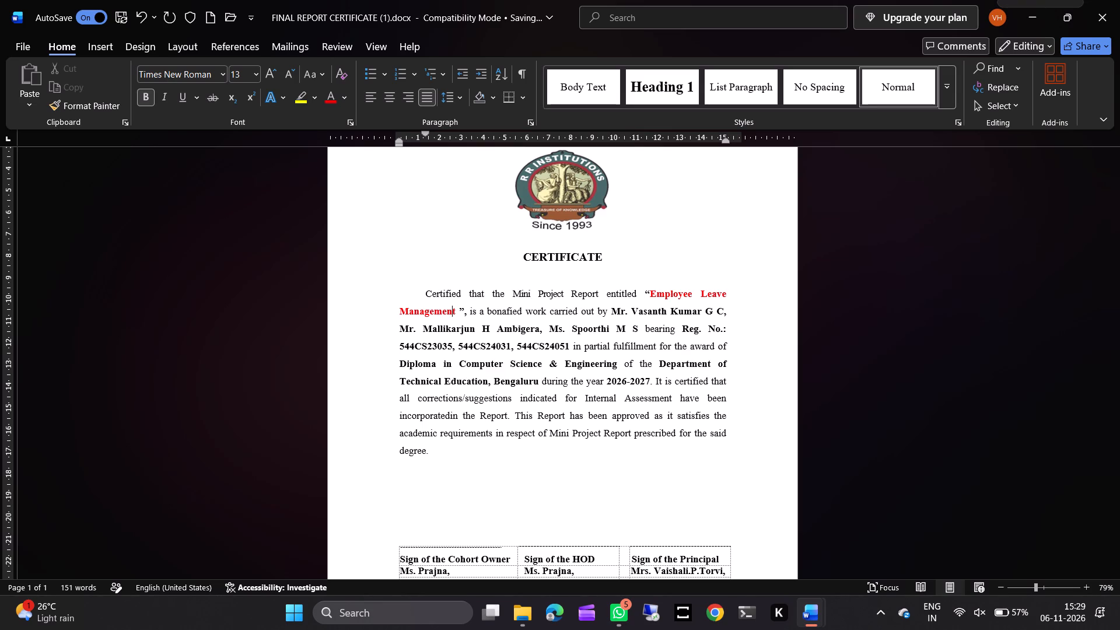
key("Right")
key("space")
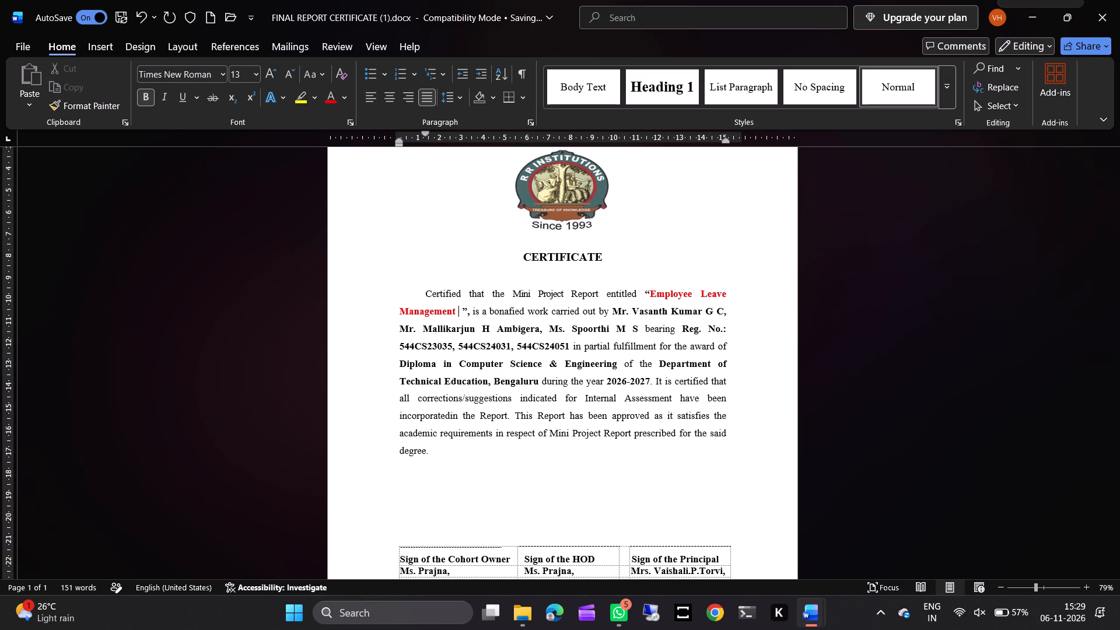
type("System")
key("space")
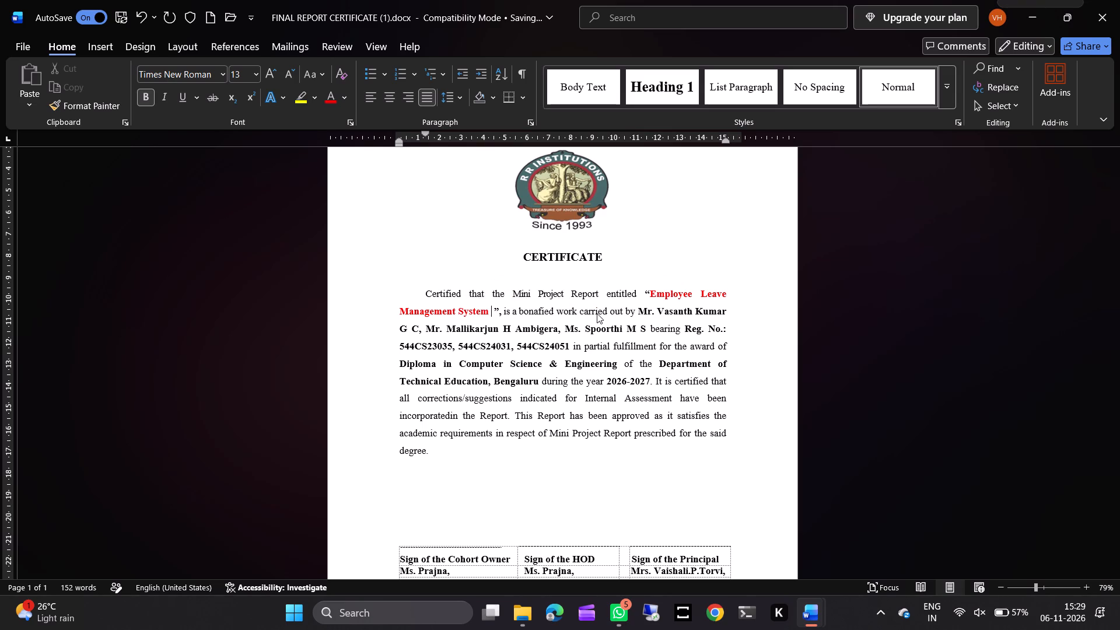
Continue the red project title with "With Online Approval" after "Management System".
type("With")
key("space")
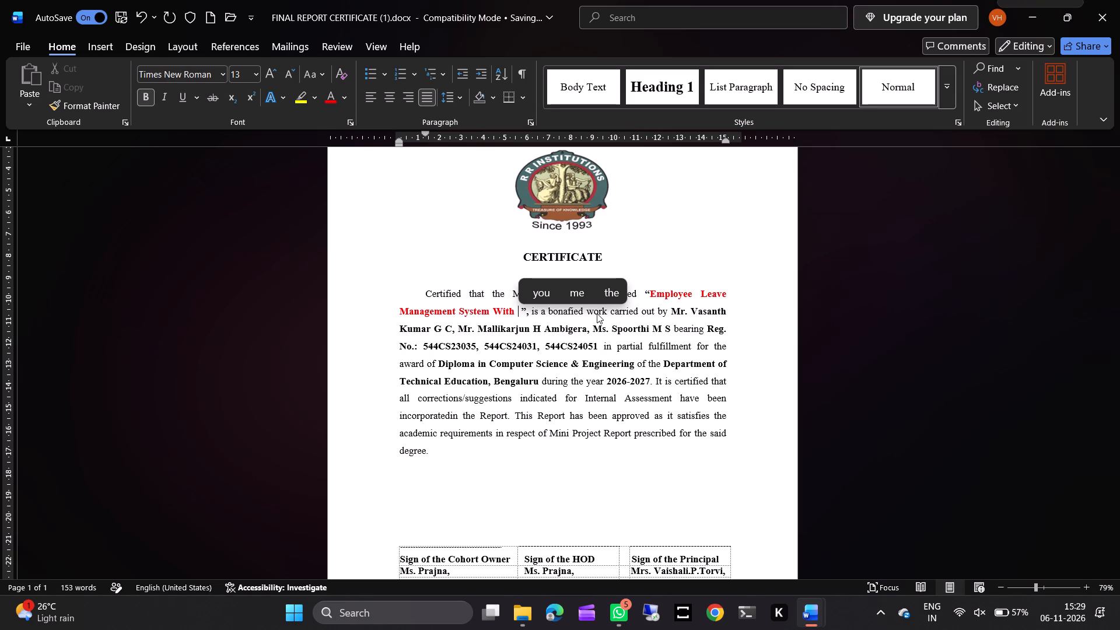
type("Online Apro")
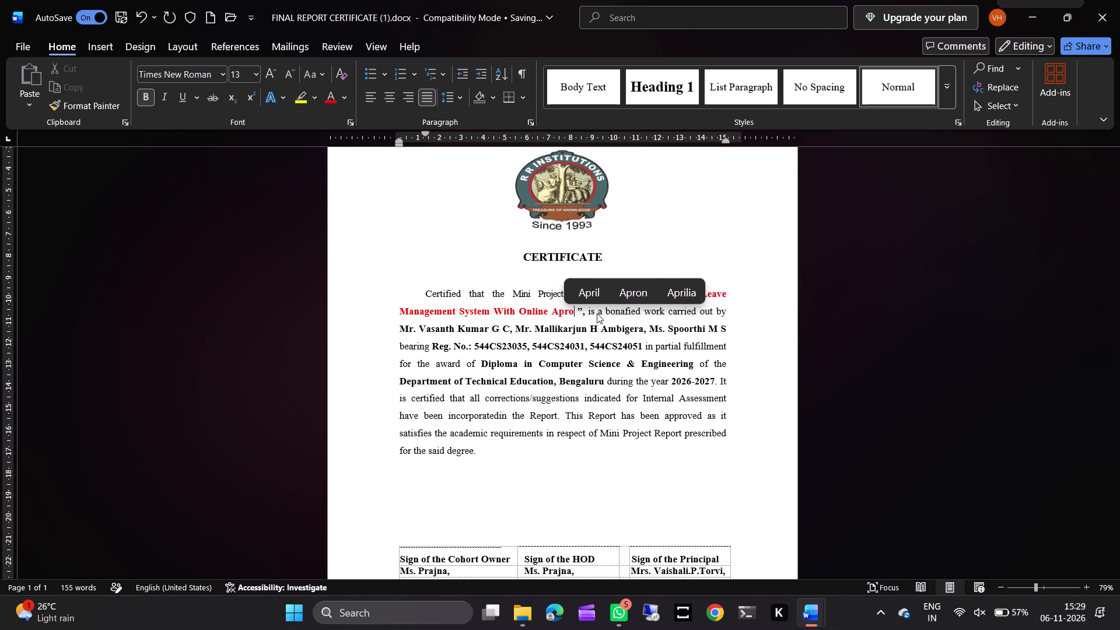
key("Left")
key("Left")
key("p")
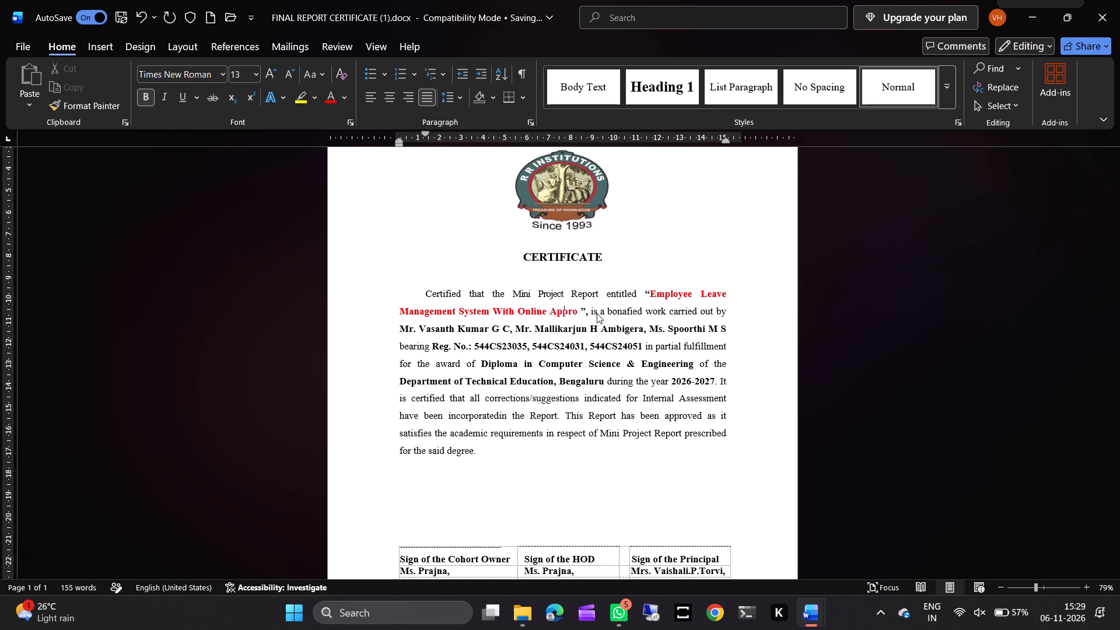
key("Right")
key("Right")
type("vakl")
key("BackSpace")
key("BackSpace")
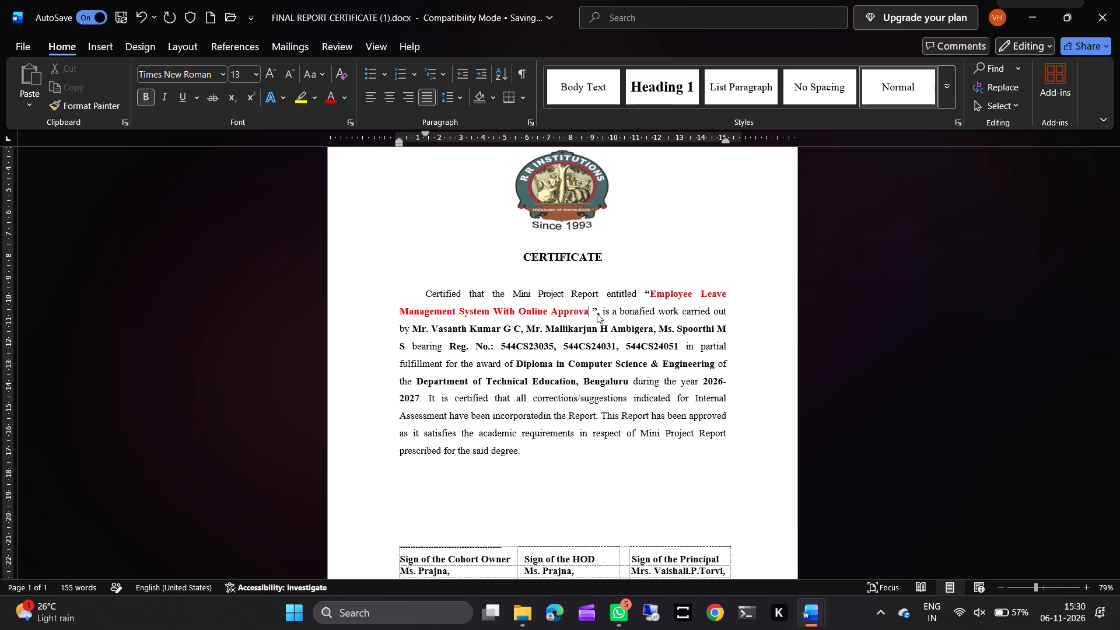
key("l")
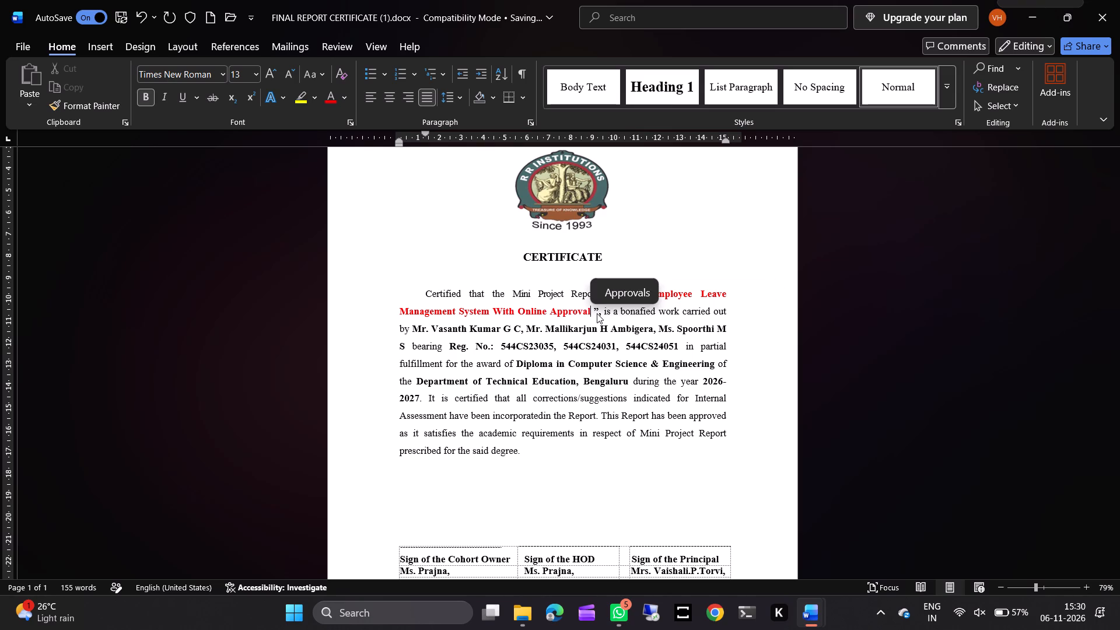
Complete the red project title with "and Automated Notifications", leaving no space before the closing quotation mark.
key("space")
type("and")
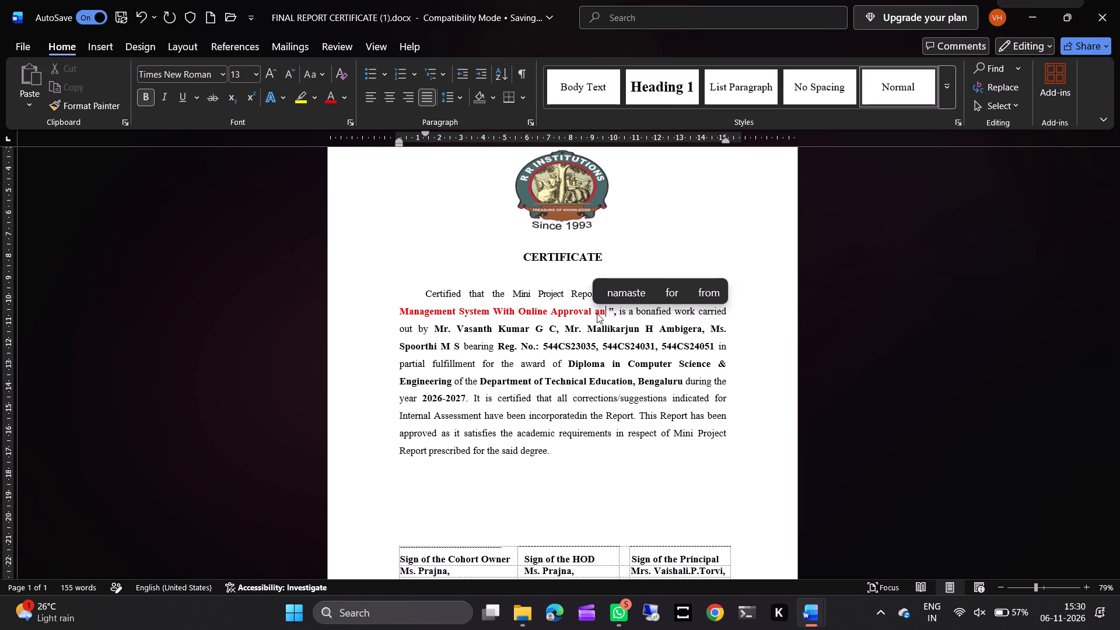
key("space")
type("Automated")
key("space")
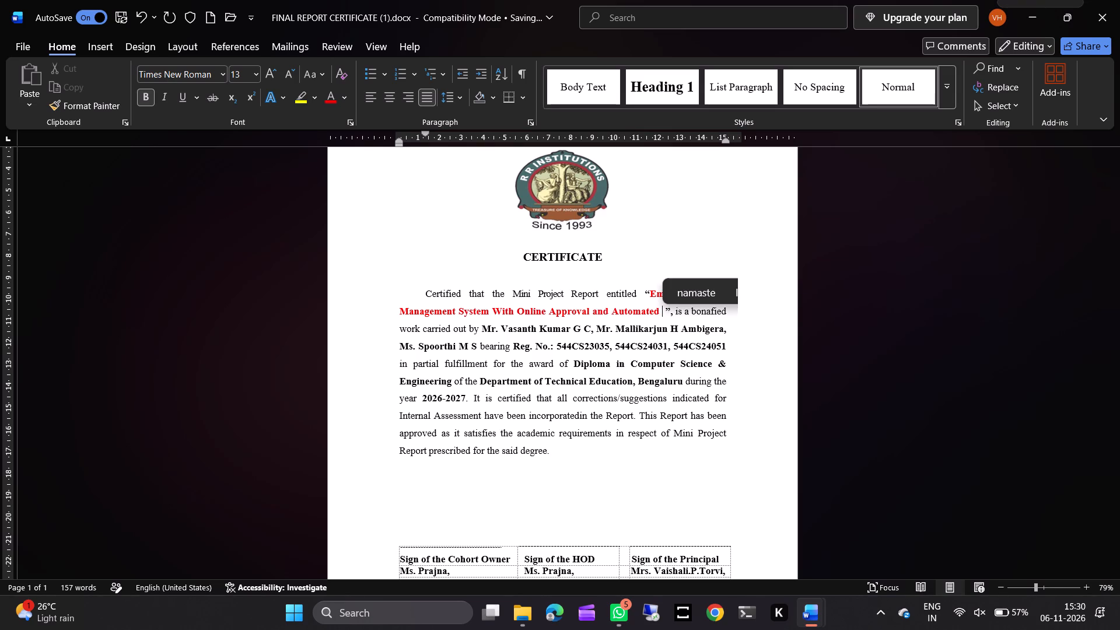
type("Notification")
left_click(597, 313)
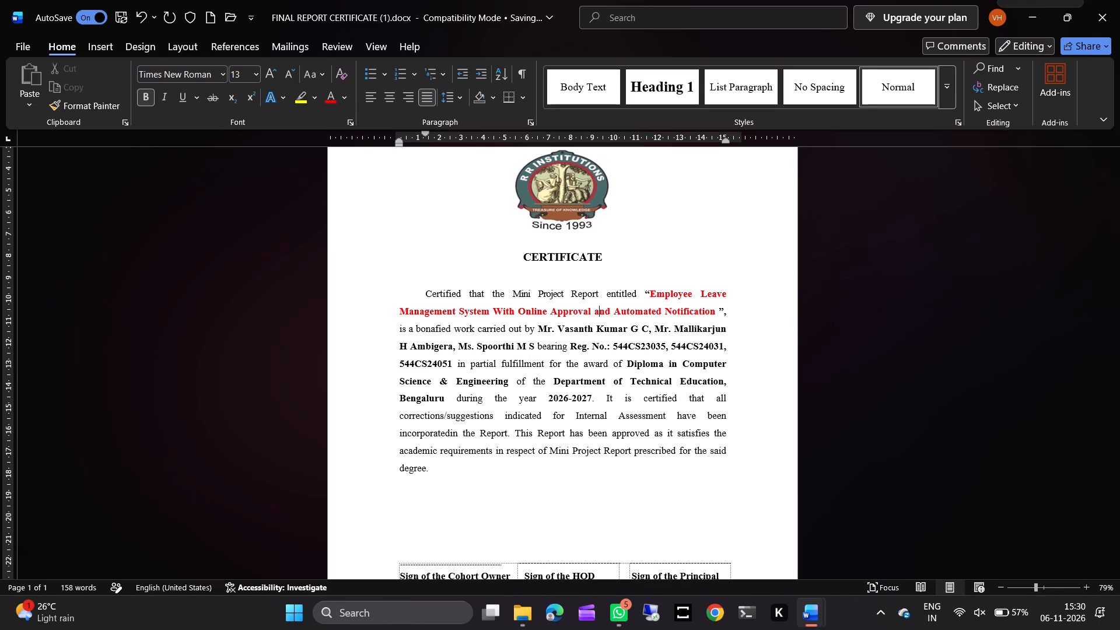
left_click(717, 309)
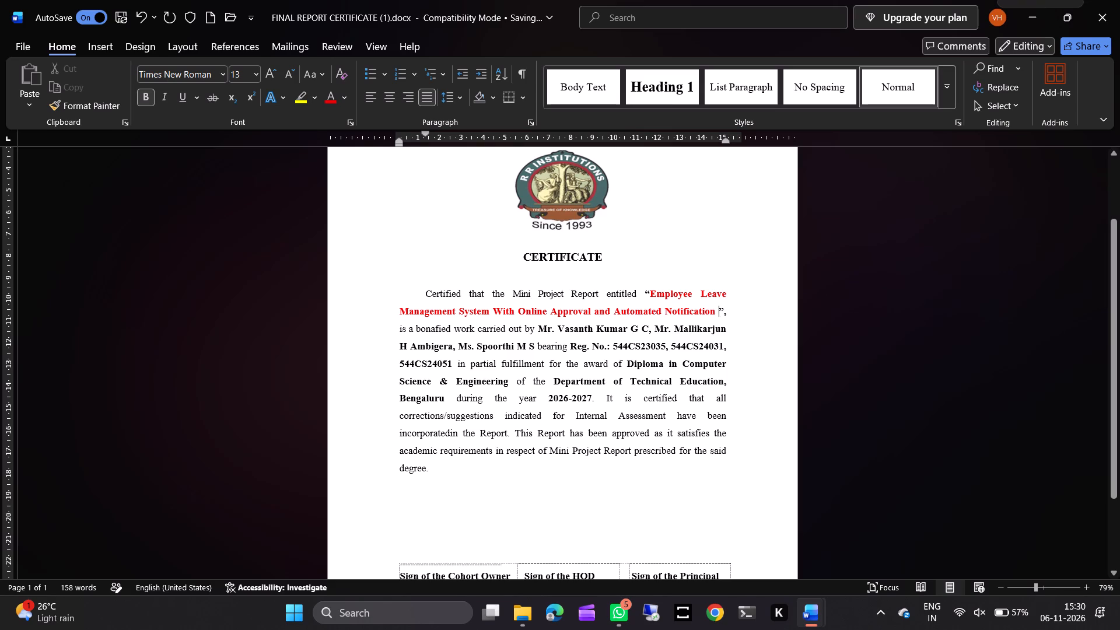
key("BackSpace")
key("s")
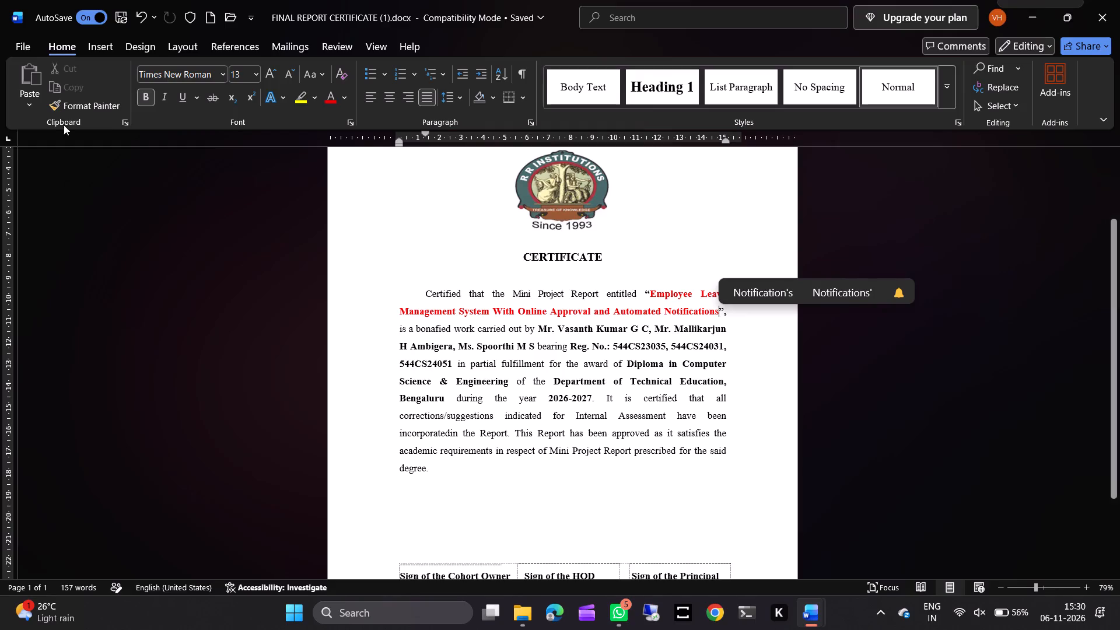
Save a copy of the certificate as a PDF named "spoorthii team" in the AMRUTHA folder on this PC.
left_click(26, 42)
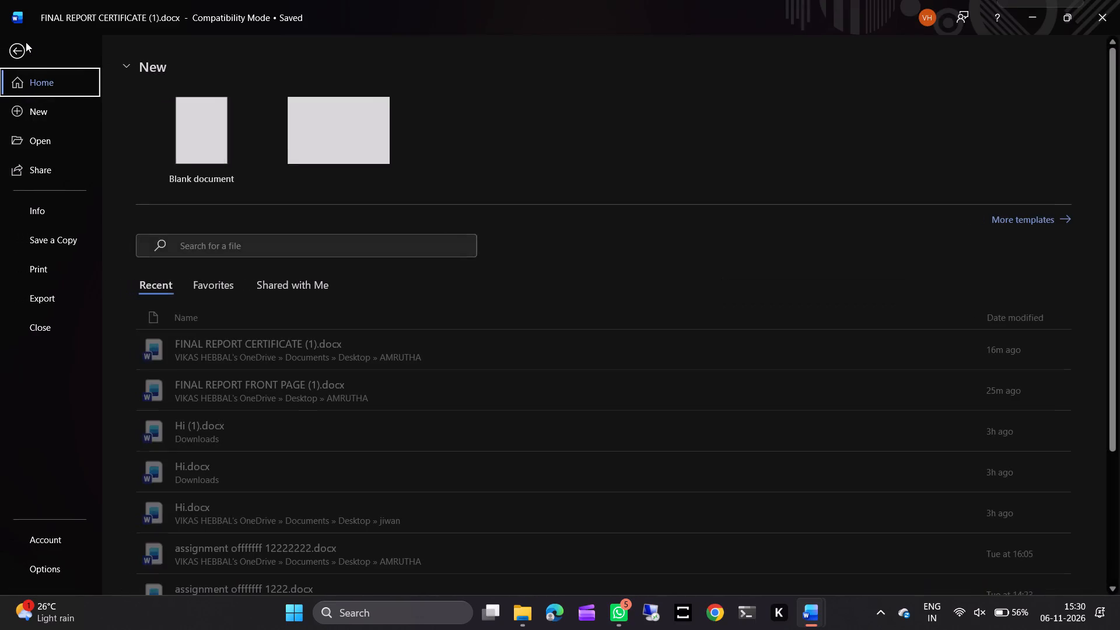
left_click(52, 236)
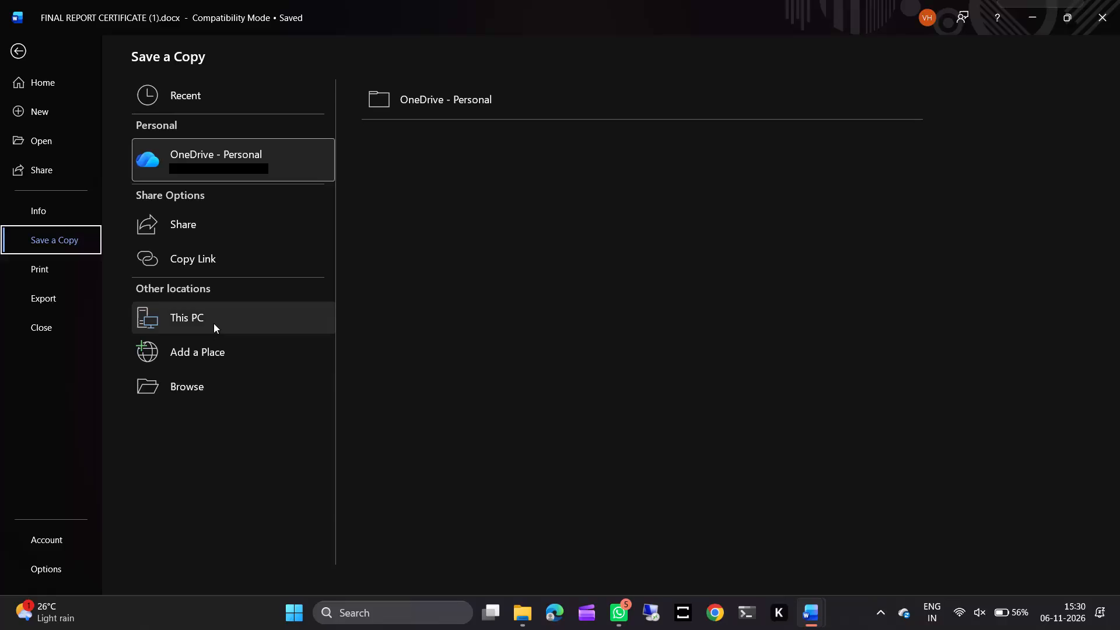
left_click(216, 321)
left_click(426, 232)
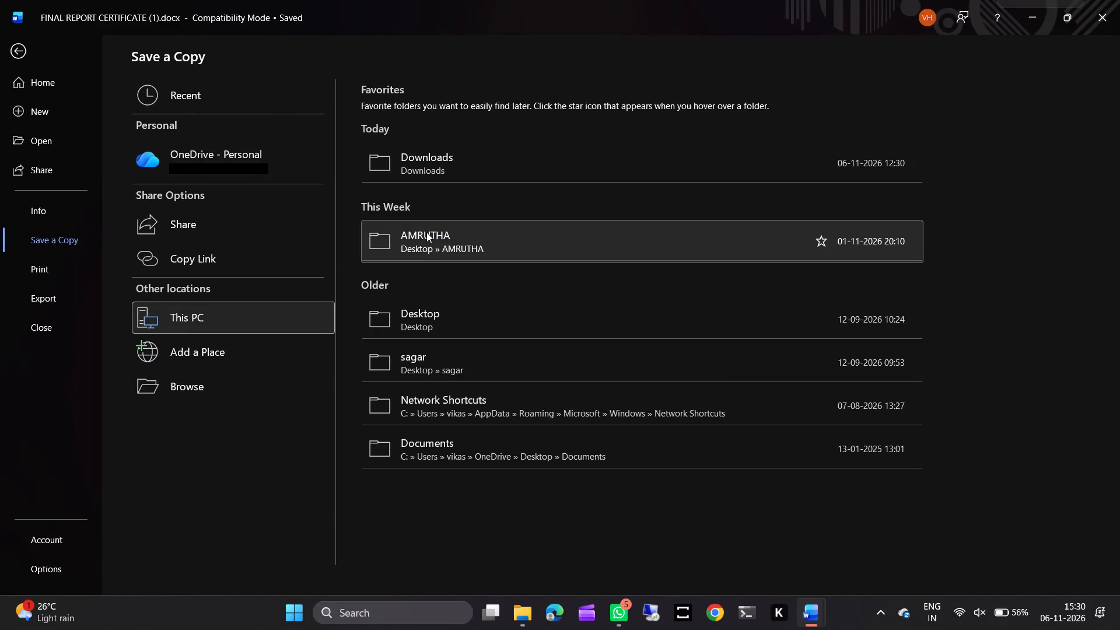
key("BackSpace")
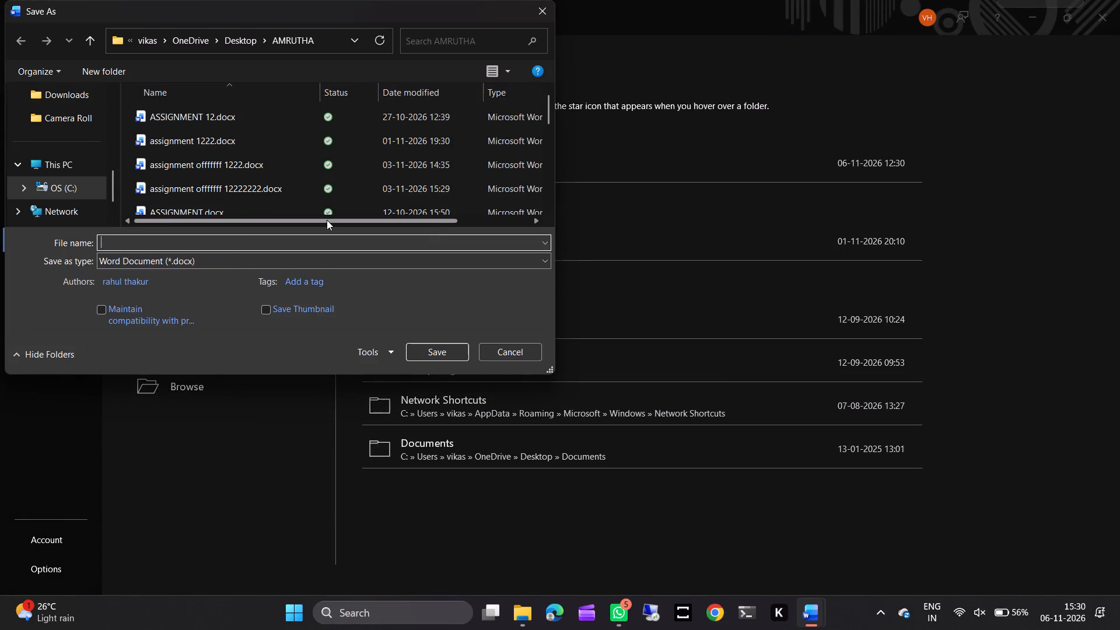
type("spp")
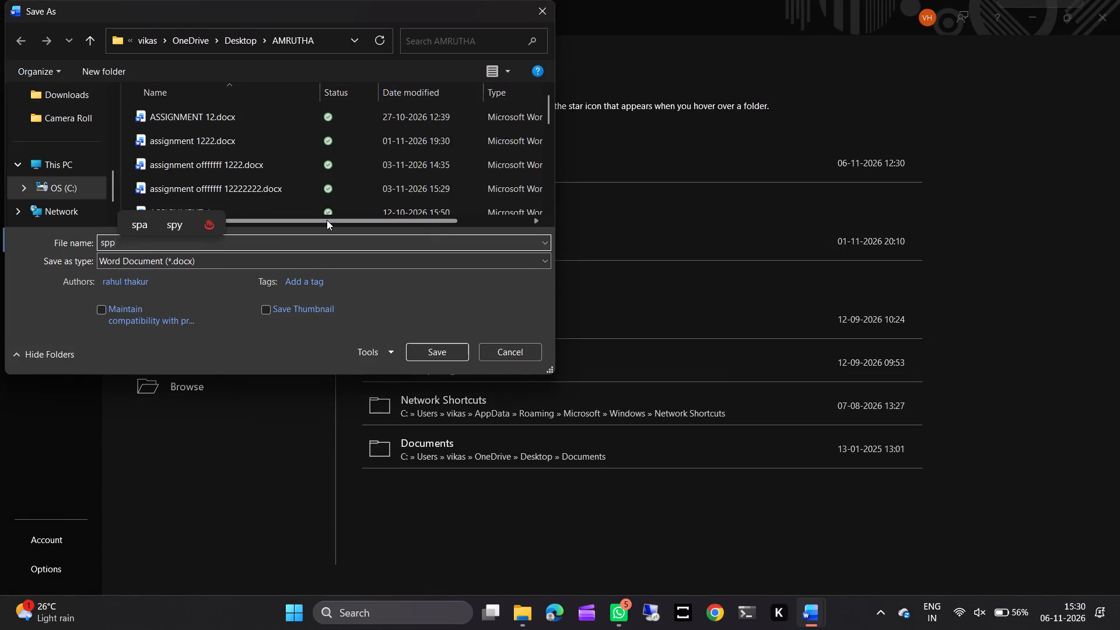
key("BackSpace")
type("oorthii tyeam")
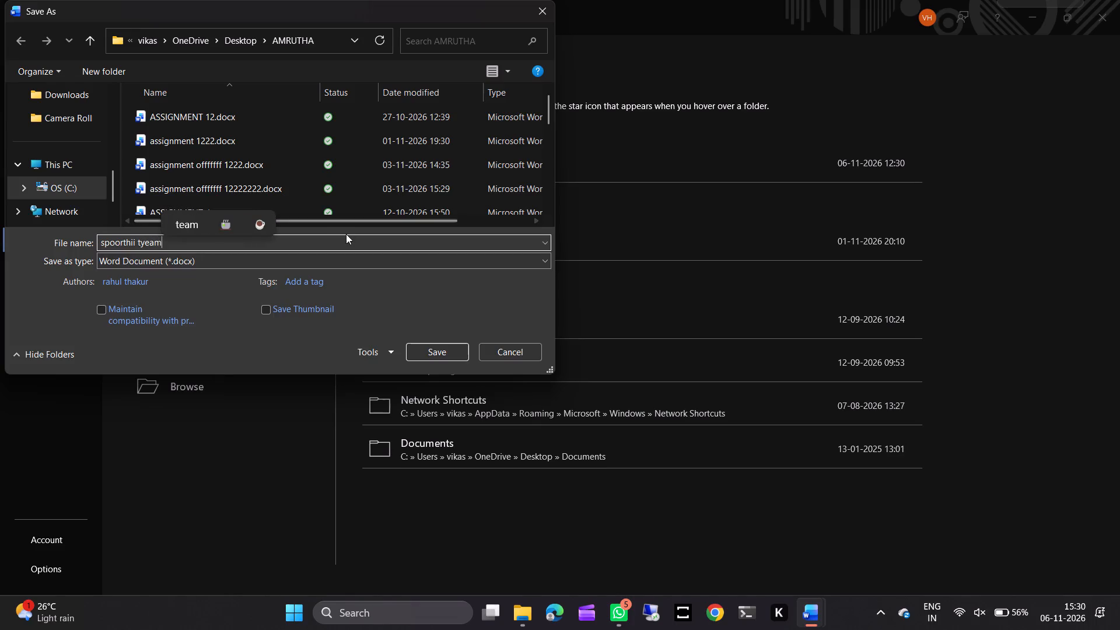
left_click(181, 230)
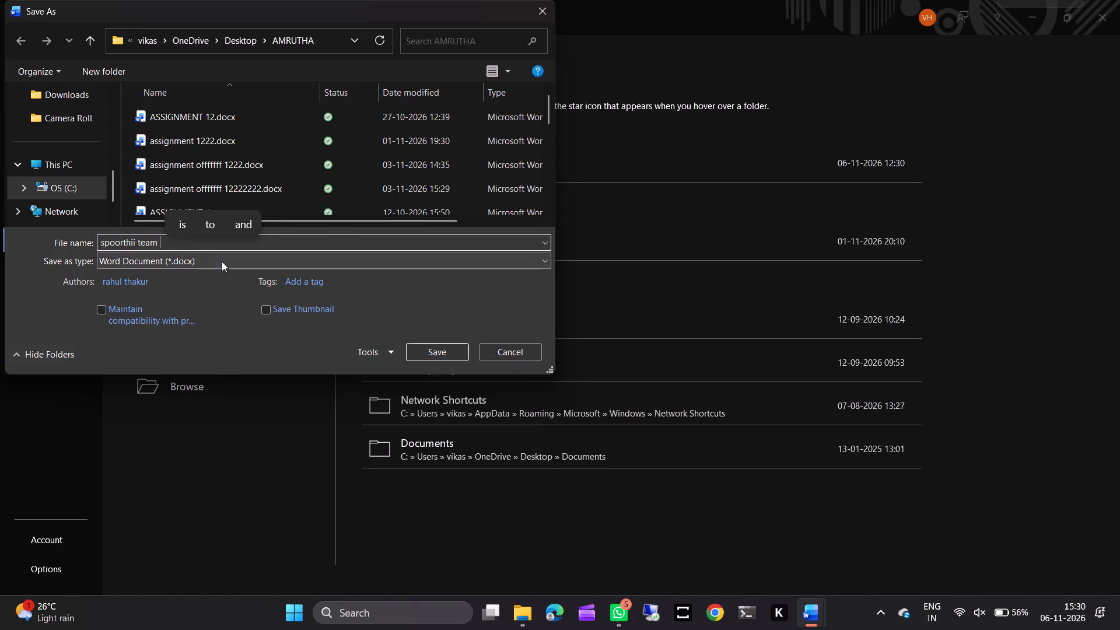
left_click_drag(222, 261, 181, 346)
left_click(181, 346)
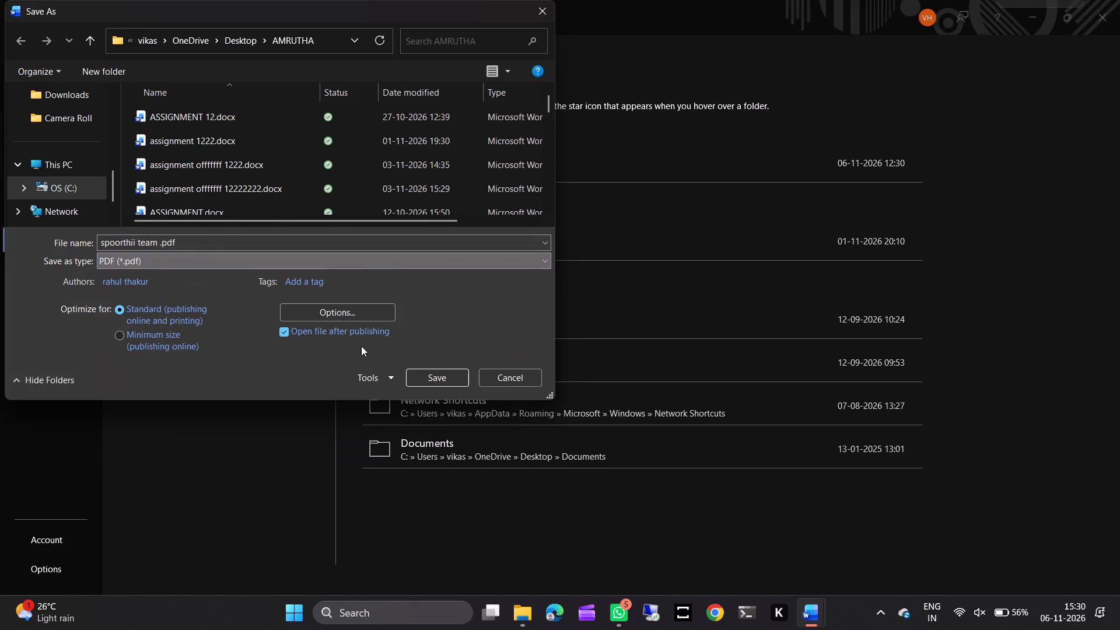
left_click(448, 380)
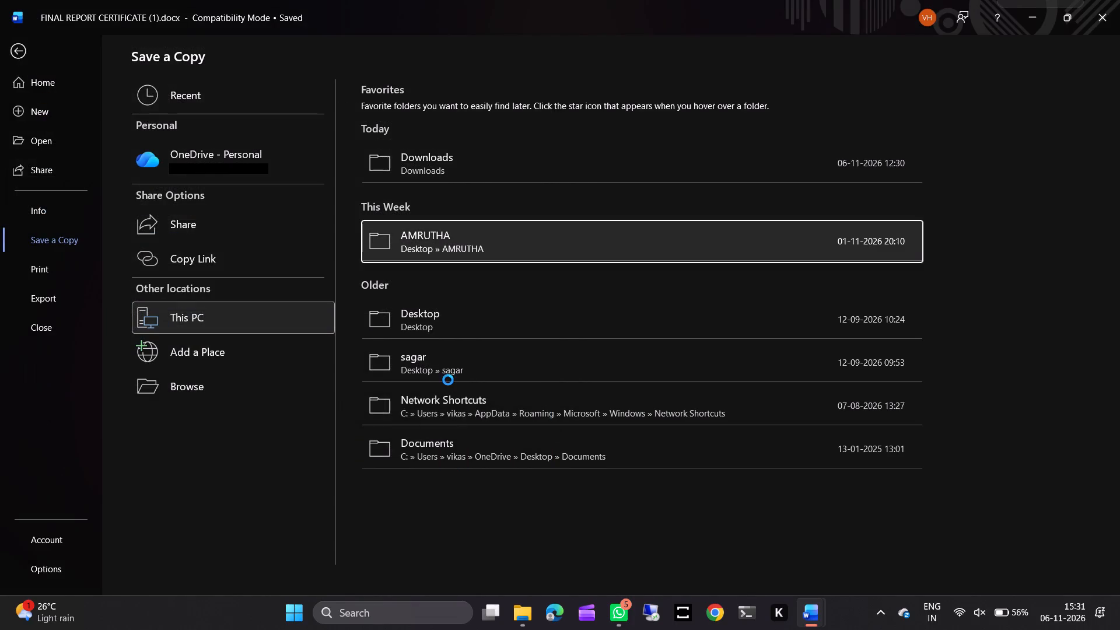
left_click(650, 340)
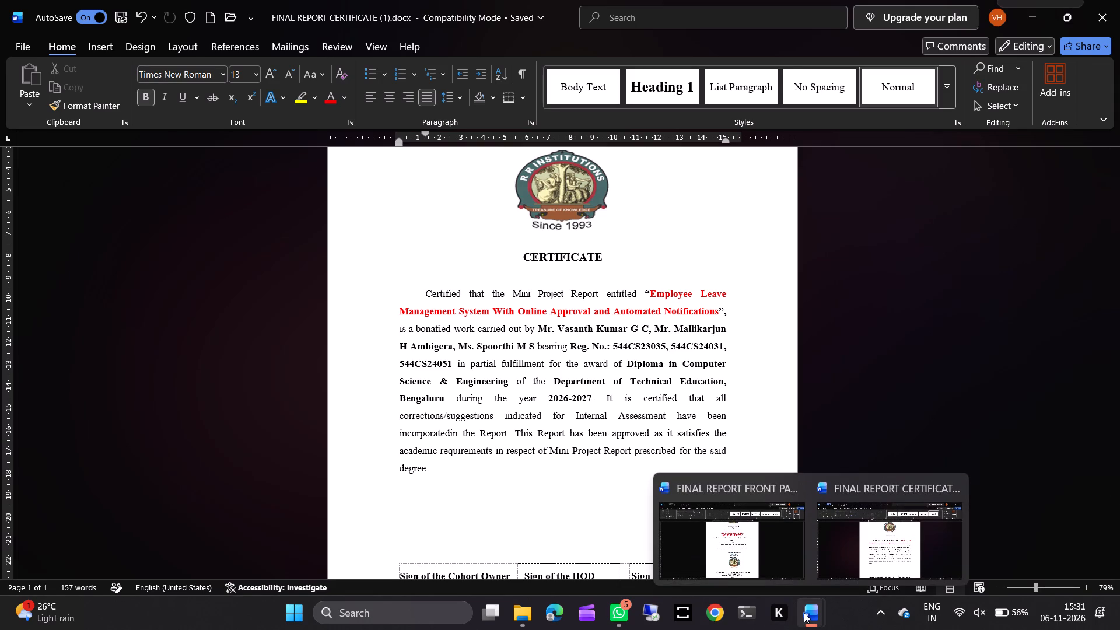
In the FINAL REPORT FRONT PAGE document, replace the student name under "Submitted By" with the next student's name, prefixed "Mr.".
left_click(766, 542)
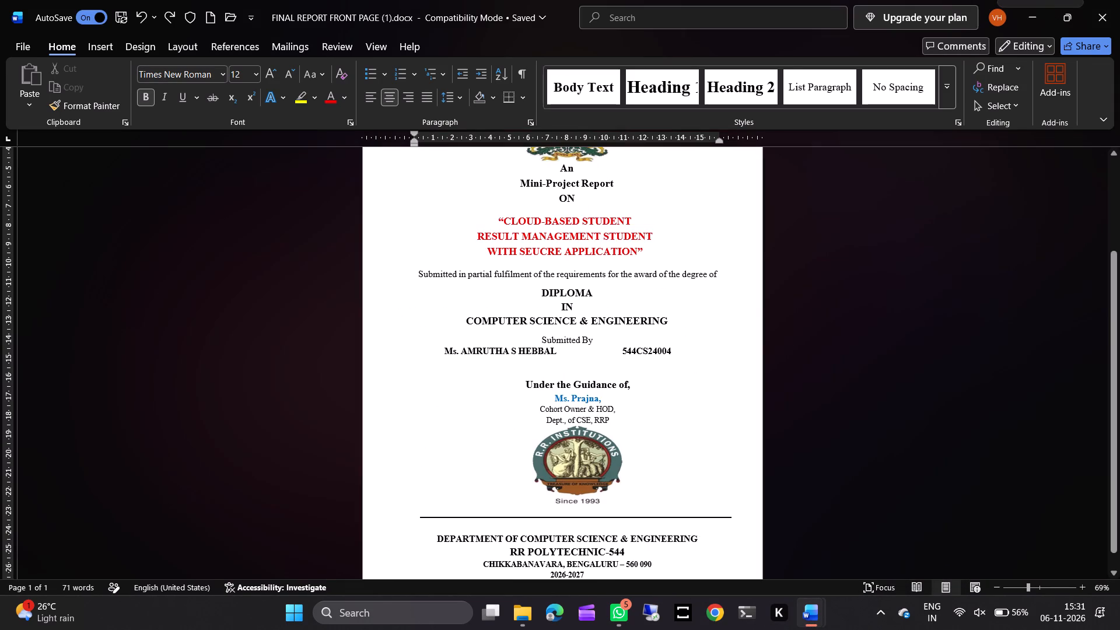
left_click(557, 351)
key("BackSpace")
key("BackSpace")
key("BackSpace")
key("BackSpace")
key("BackSpace")
key("BackSpace")
key("BackSpace")
key("BackSpace")
key("BackSpace")
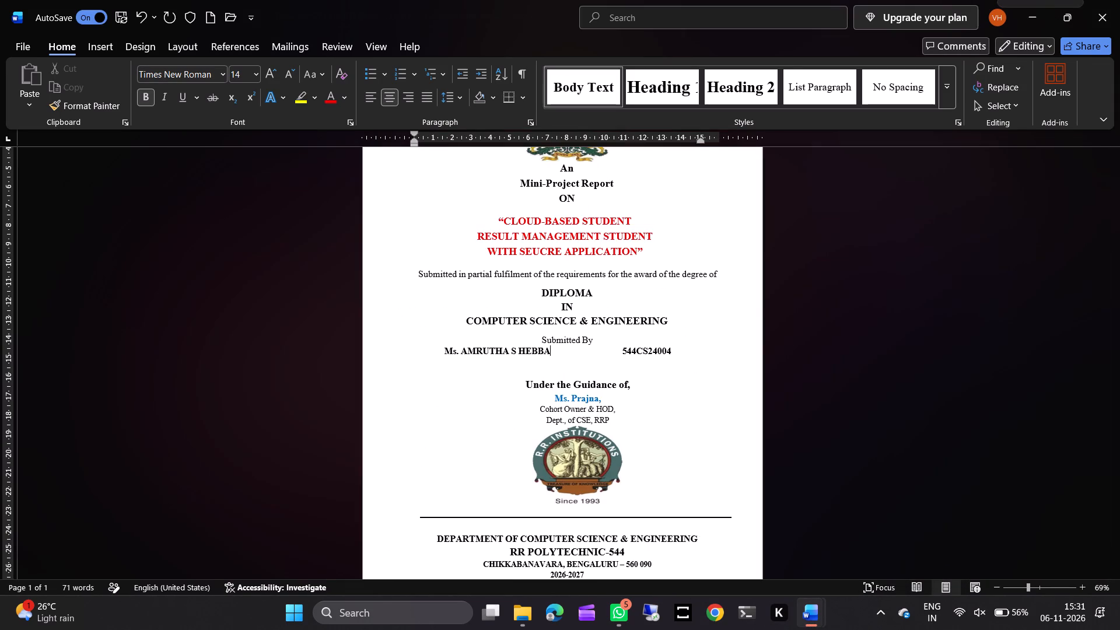
key("BackSpace")
key("BackSpace")
key("BackSpace")
key("BackSpace")
key("BackSpace")
key("BackSpace")
key("BackSpace")
key("BackSpace")
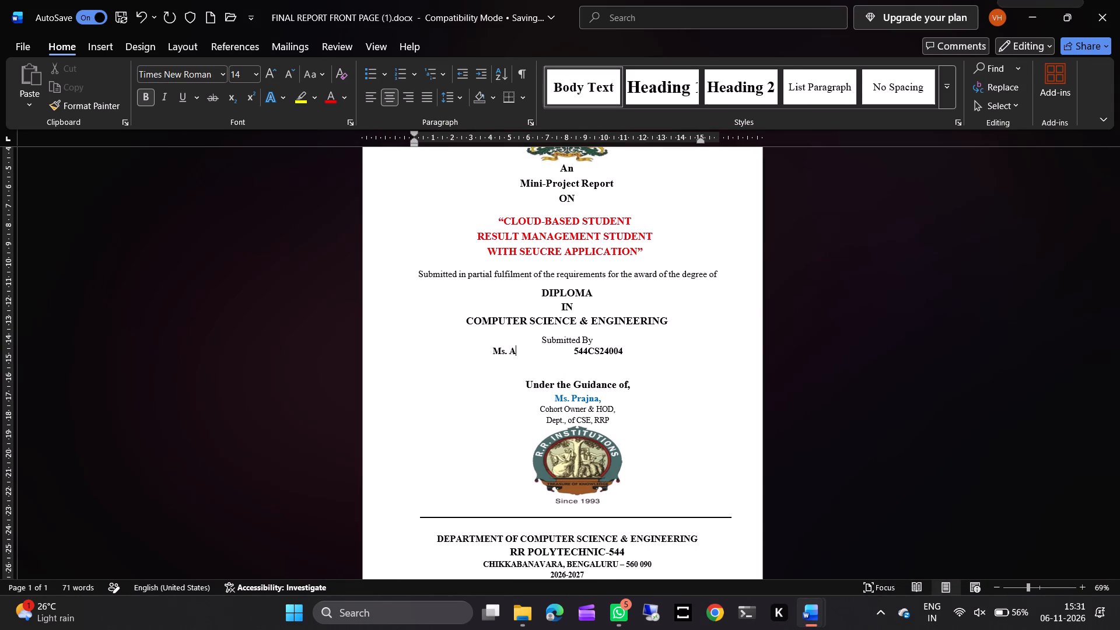
key("BackSpace")
key("BackSpace")
key("BackSpace")
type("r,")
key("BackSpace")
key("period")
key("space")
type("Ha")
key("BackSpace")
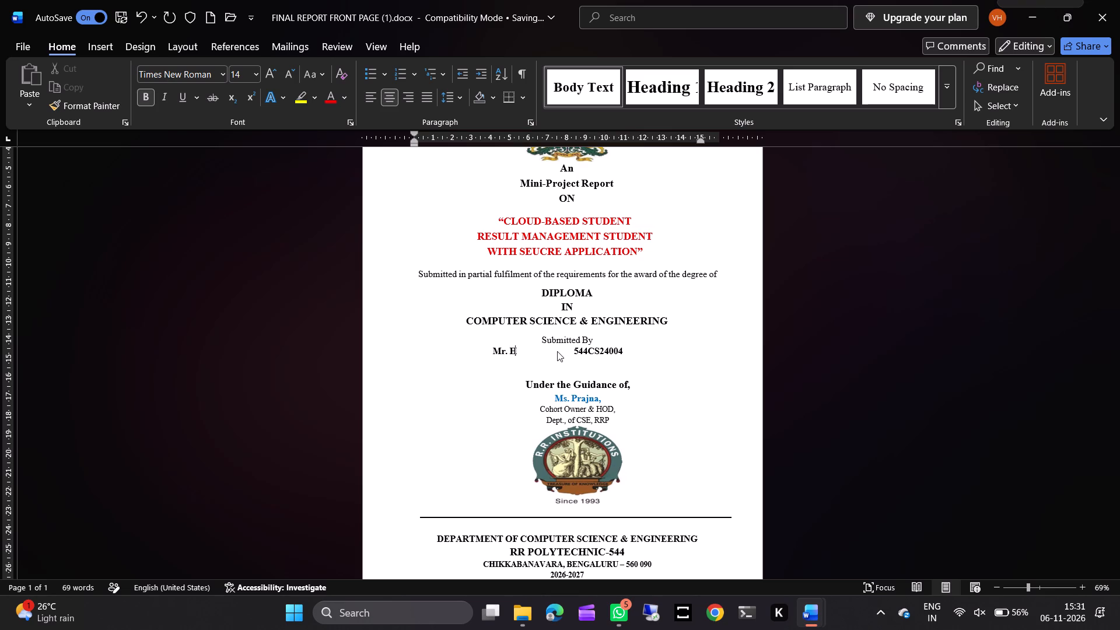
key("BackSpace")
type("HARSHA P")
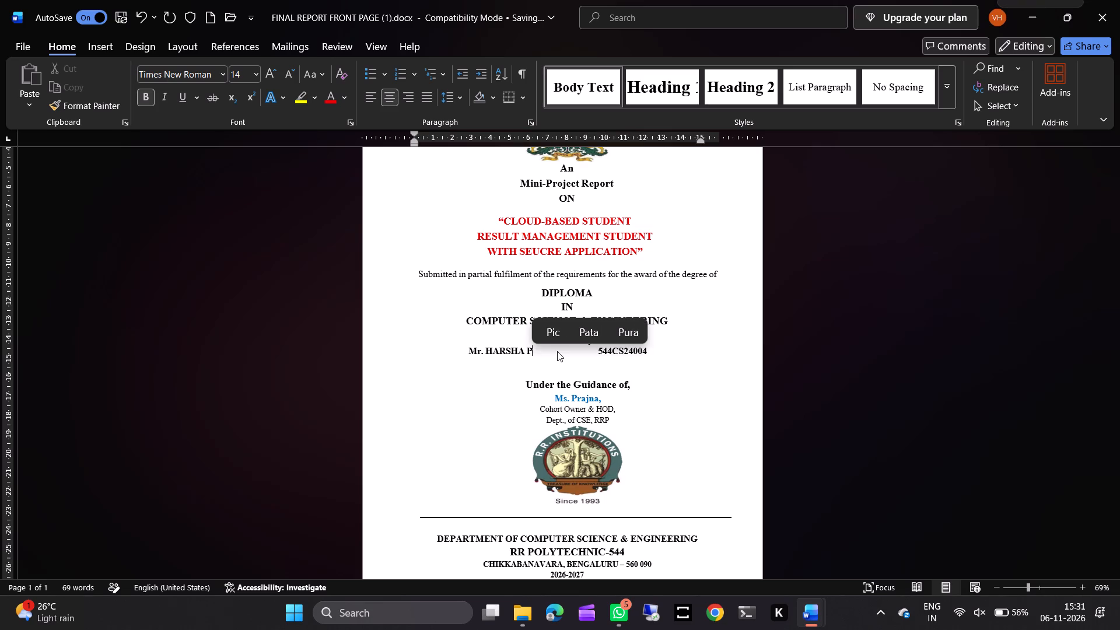
Correct the registration number beside the "Mr." student's name to that student's own number.
left_click(649, 349)
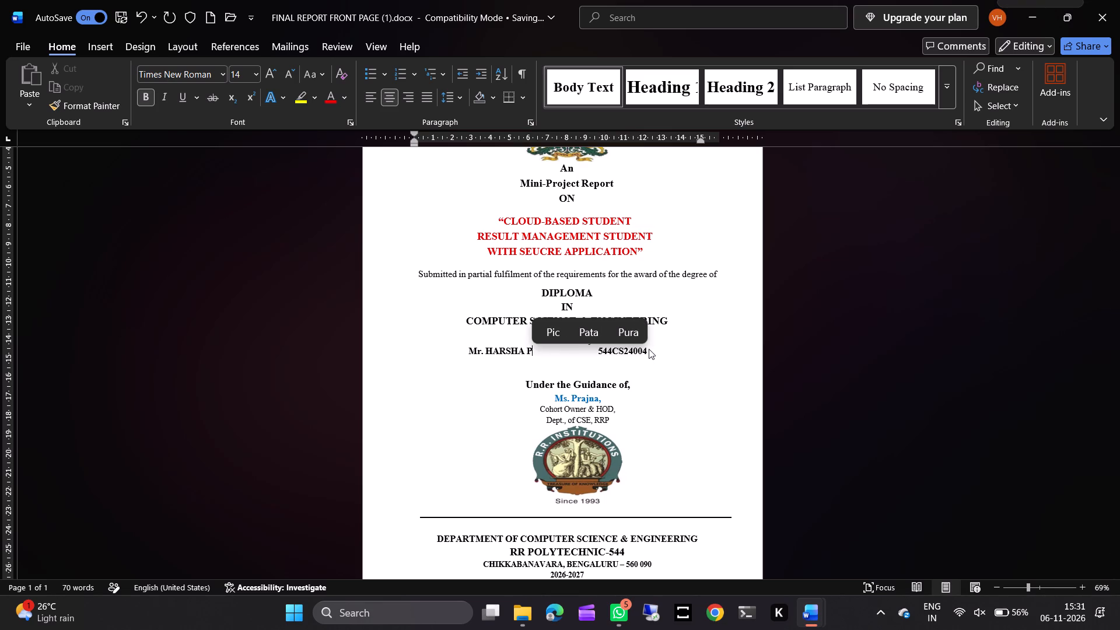
left_click(649, 349)
key("Right")
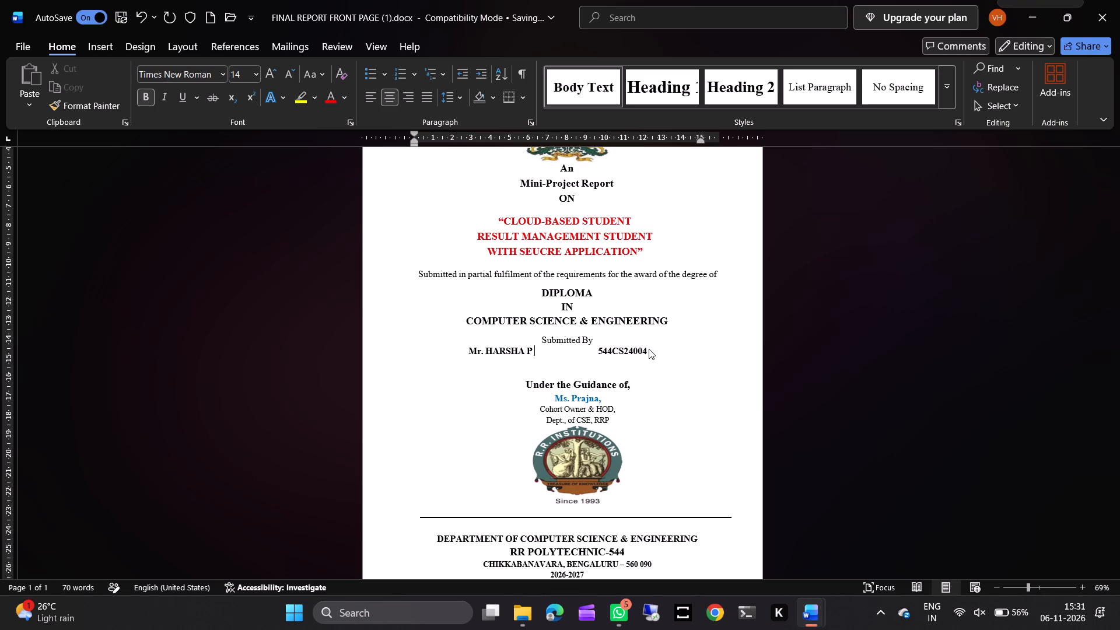
key("Right")
key("Right")
key("Right")
key("Right")
key("Right")
key("Right")
key("Right")
key("Right")
key("Right")
key("Right")
key("Right")
key("Right")
key("Right")
key("Right")
key("Right")
key("Right")
key("Right")
key("Right")
key("Right")
key("Right")
key("Right")
key("Right")
key("BackSpace")
key("BackSpace")
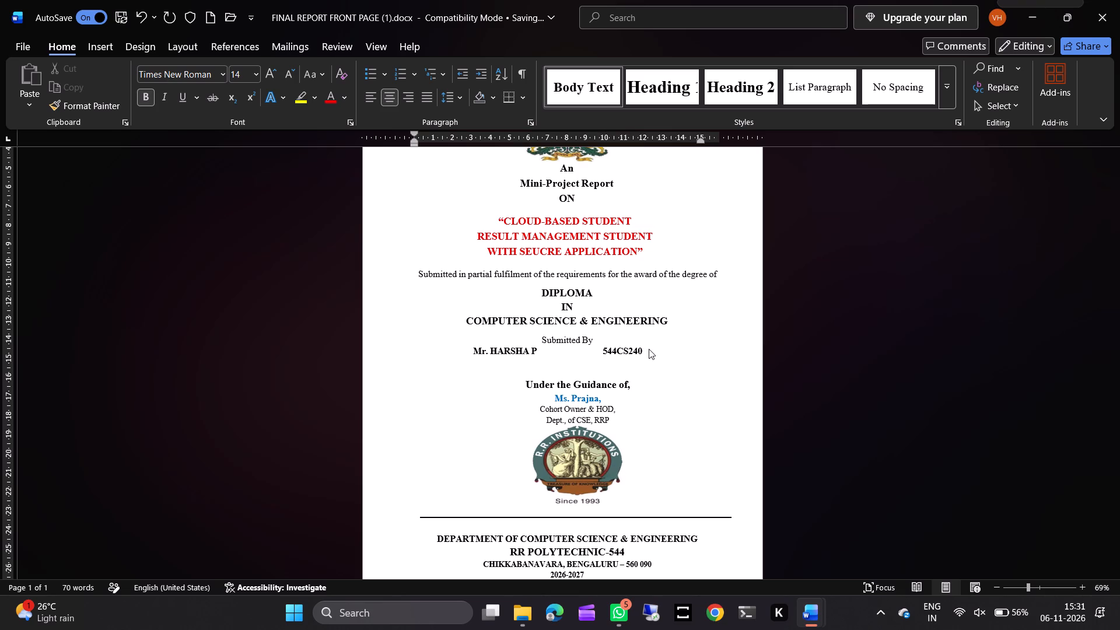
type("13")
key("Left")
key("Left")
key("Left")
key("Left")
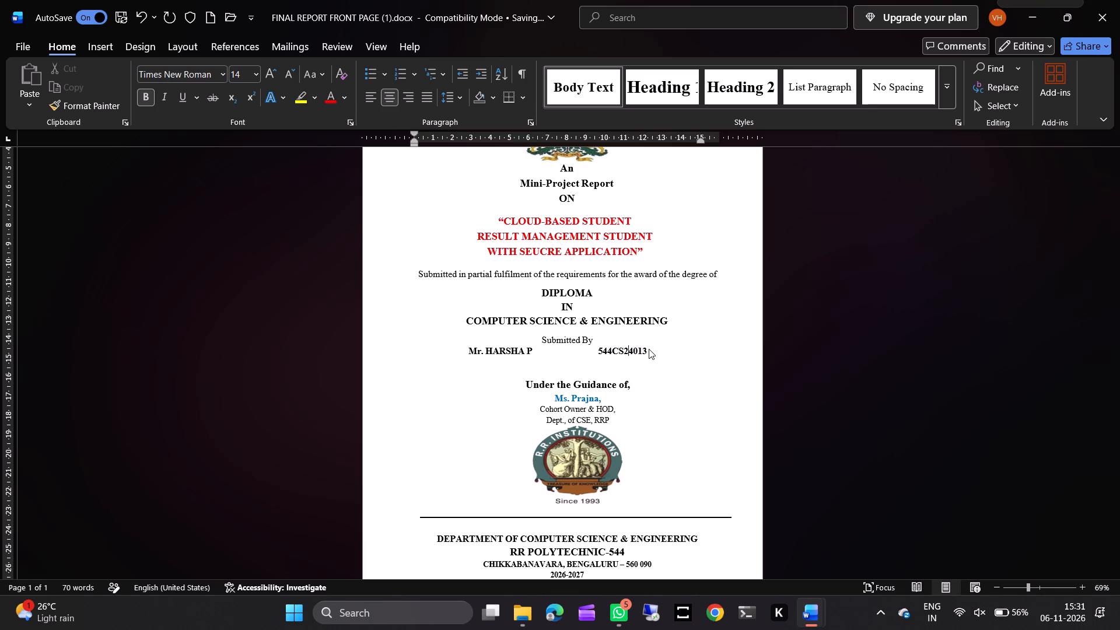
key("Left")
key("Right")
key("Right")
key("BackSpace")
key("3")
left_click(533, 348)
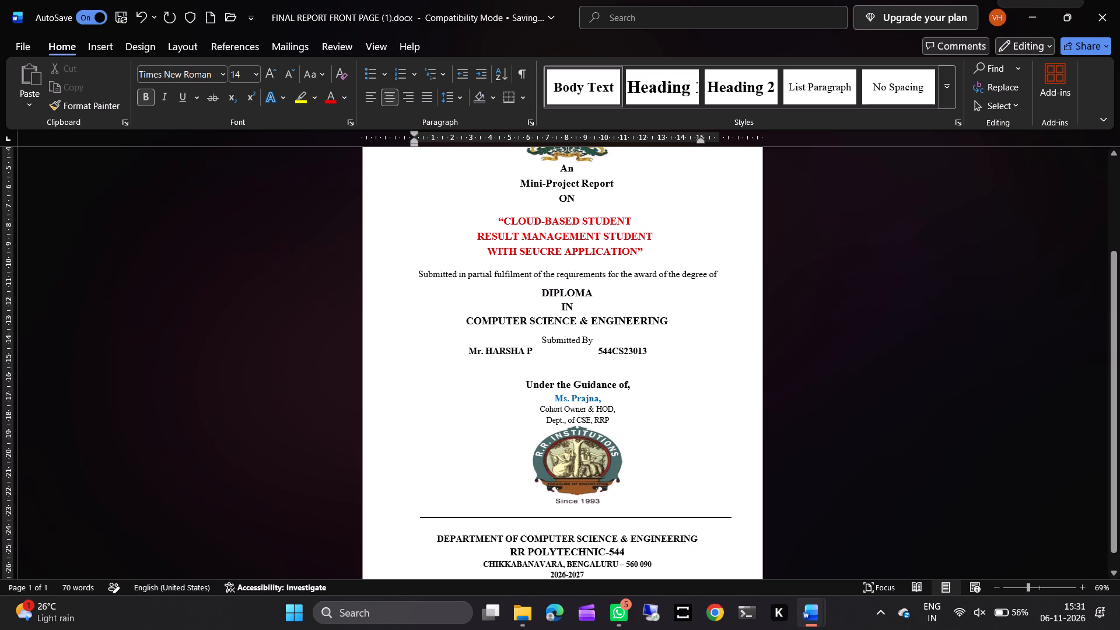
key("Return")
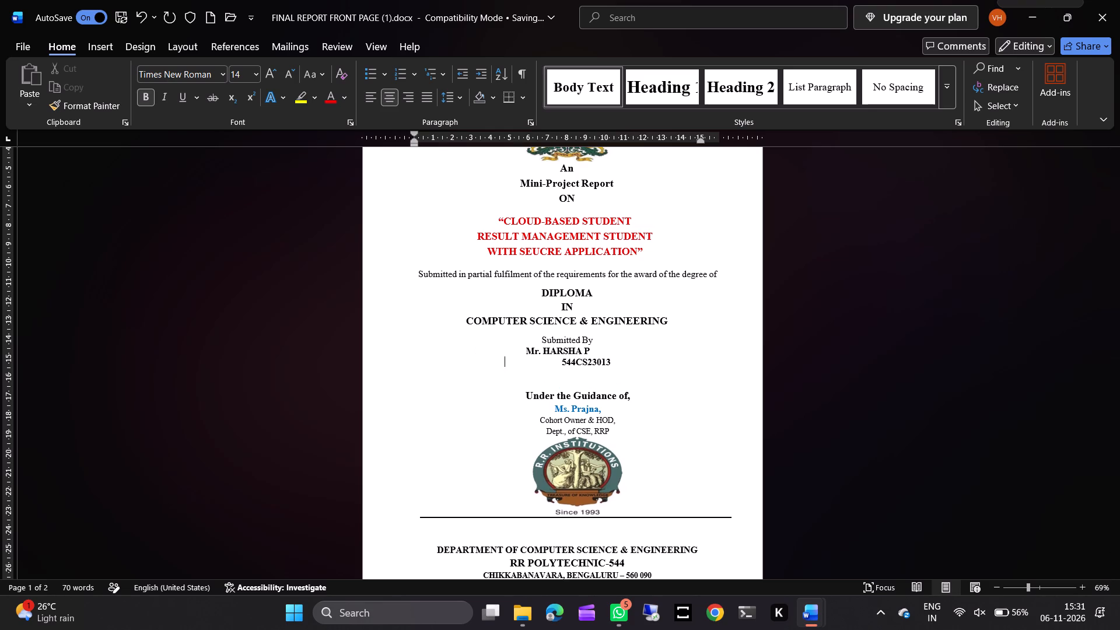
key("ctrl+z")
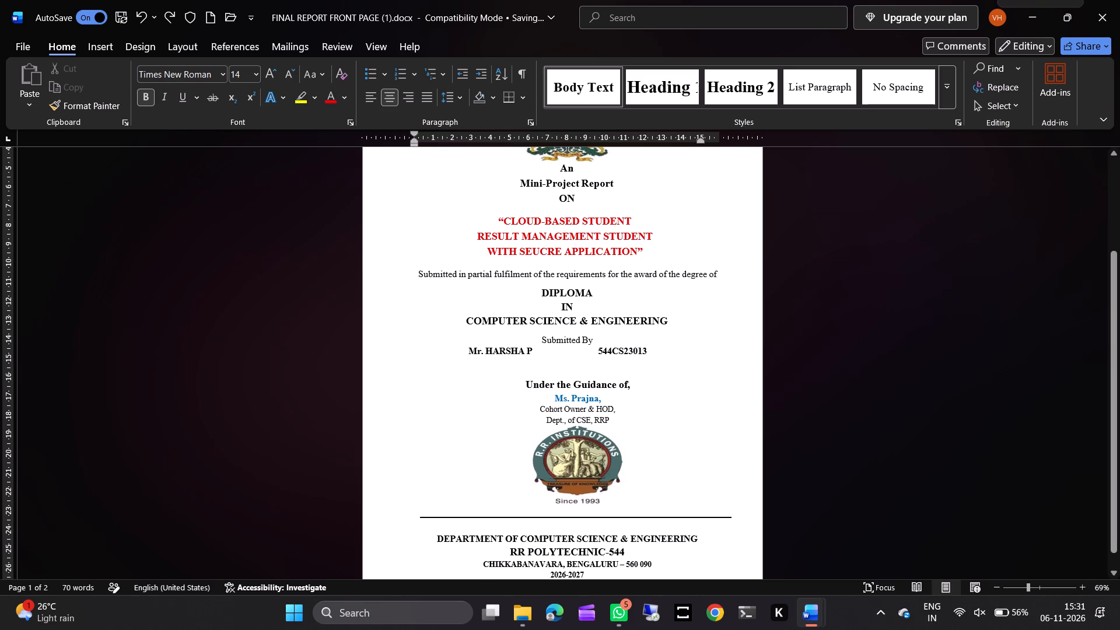
Add the second student's name, prefixed "Ms.", below the first student's line, followed by an empty line.
left_click(659, 348)
key("Return")
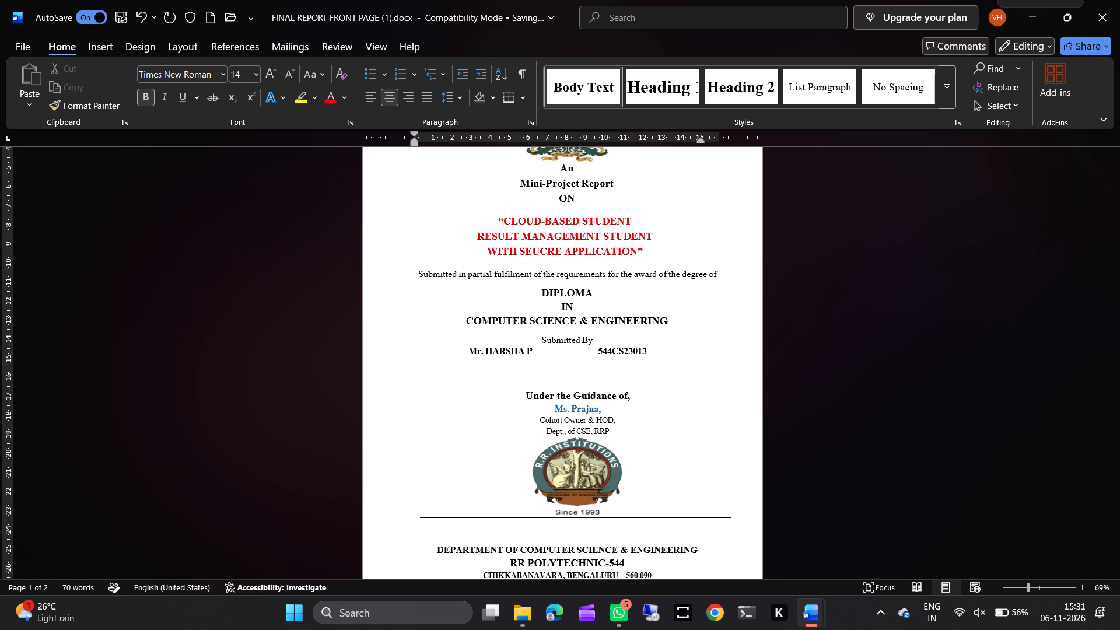
key("BackSpace")
key("Right")
key("BackSpace")
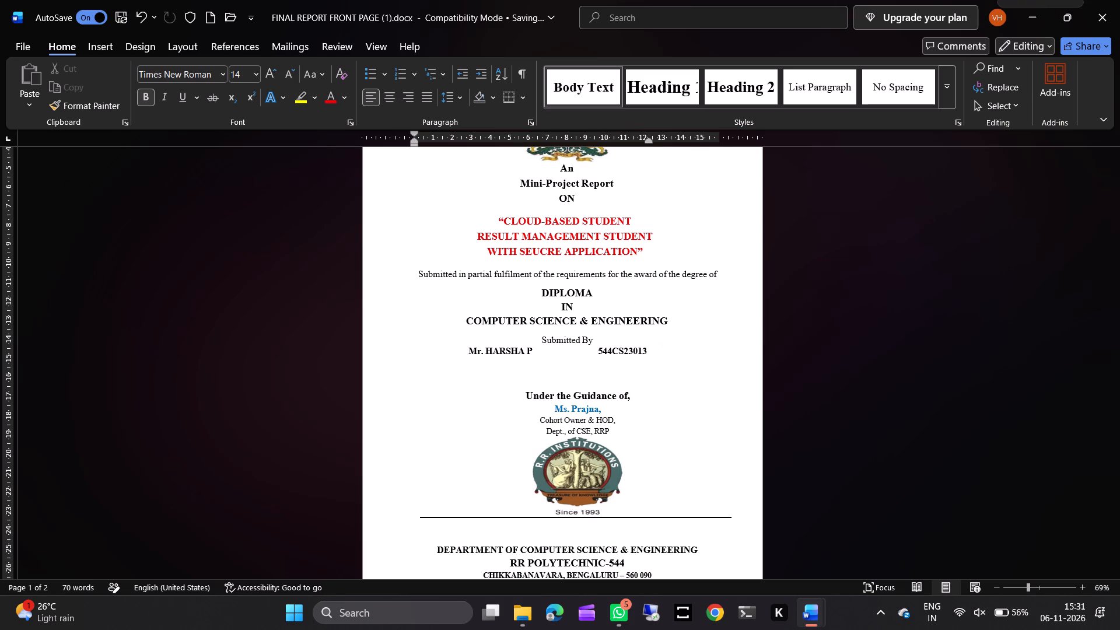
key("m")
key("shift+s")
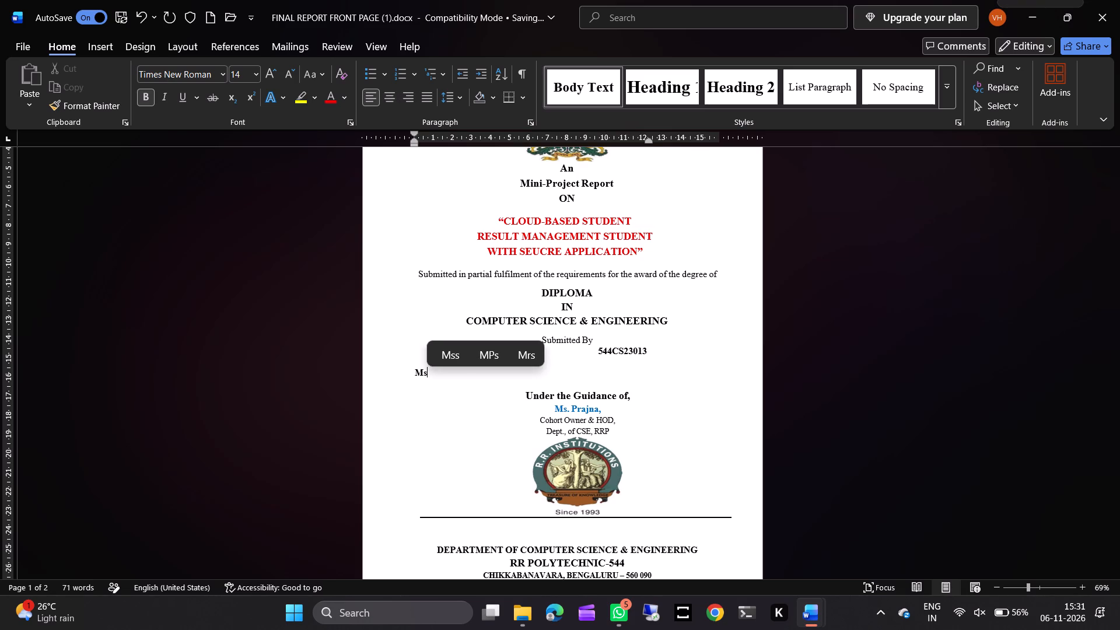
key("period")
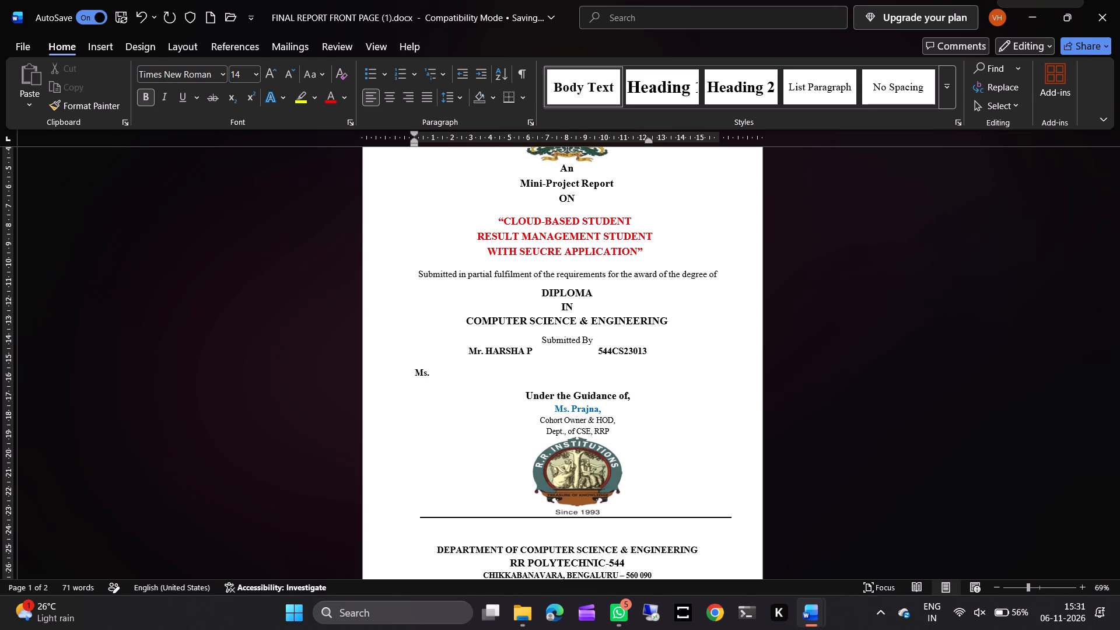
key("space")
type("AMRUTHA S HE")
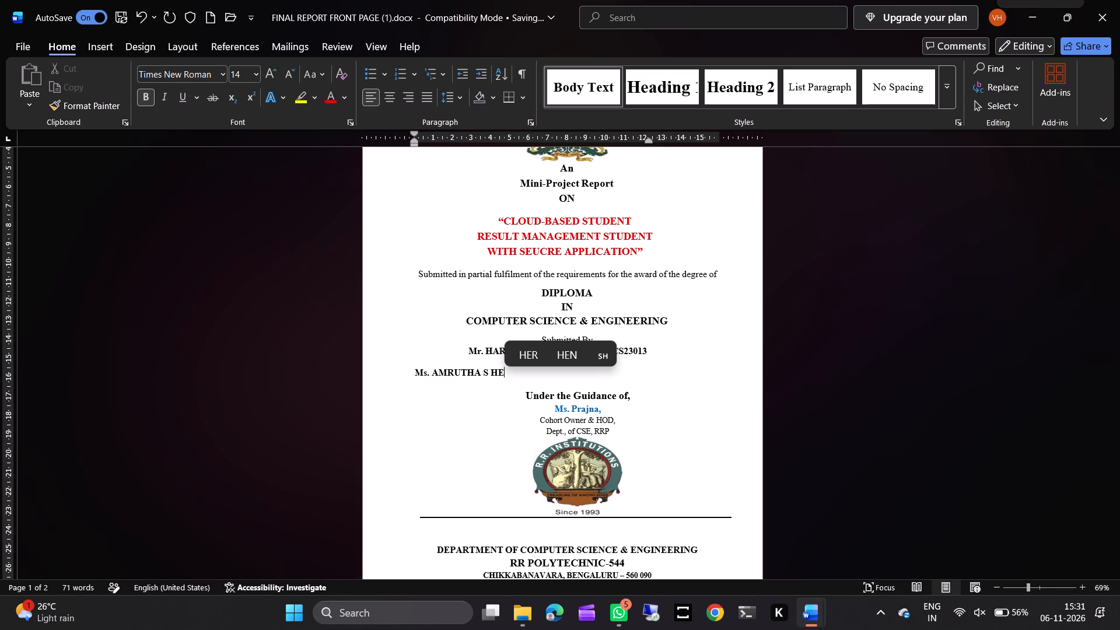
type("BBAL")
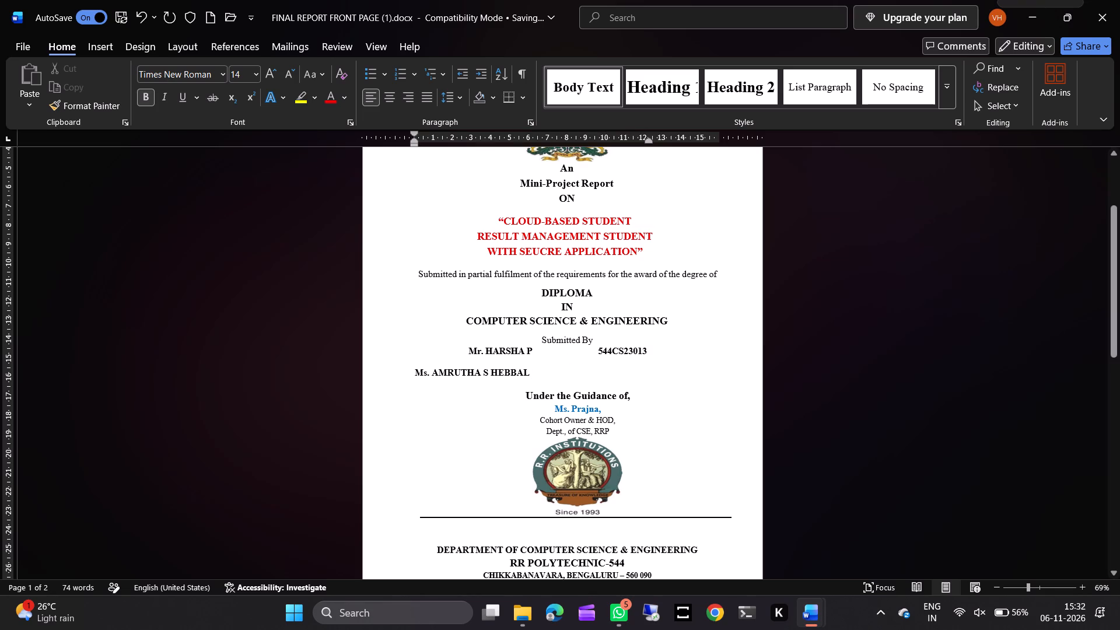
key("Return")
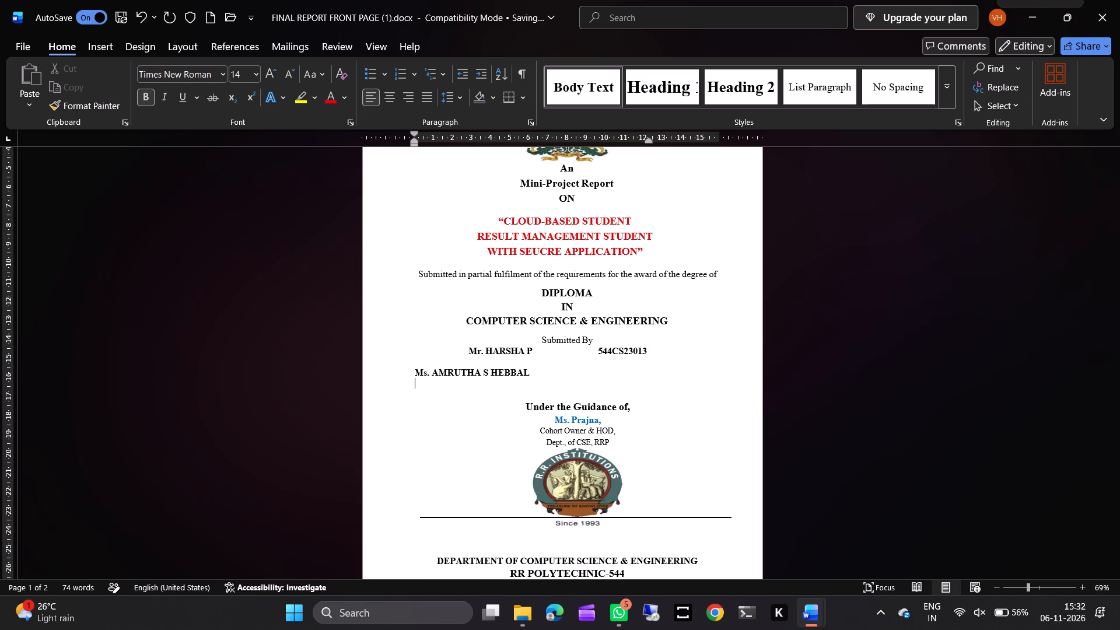
left_click(537, 375)
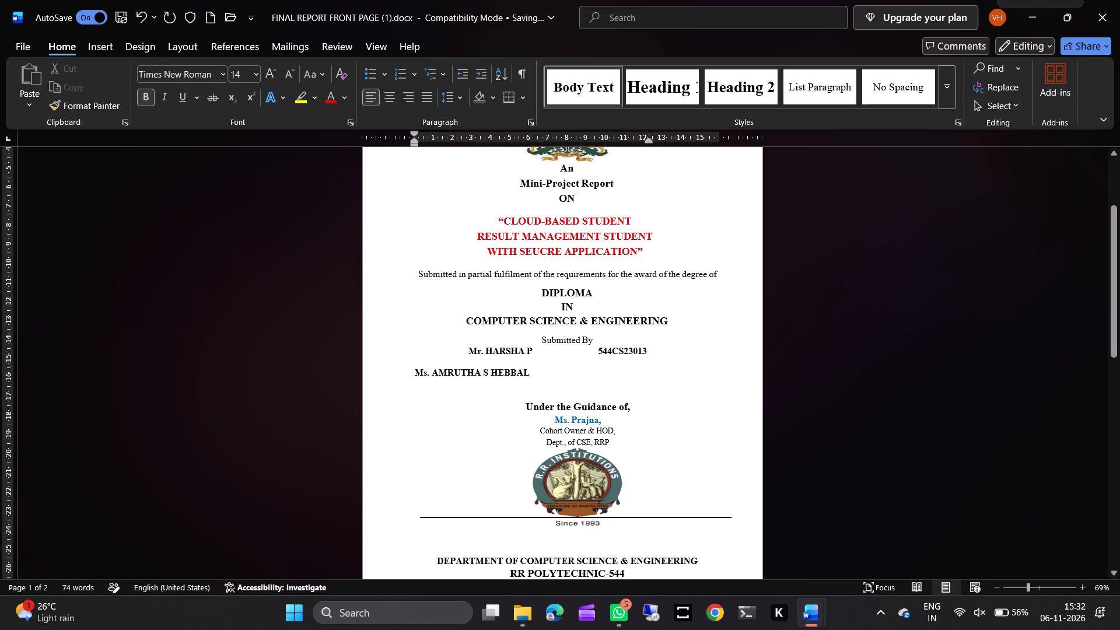
Increase the left indent of the second student's line so it starts about level with the first student's name.
left_click(467, 353)
scroll(467, 353, "up", 1)
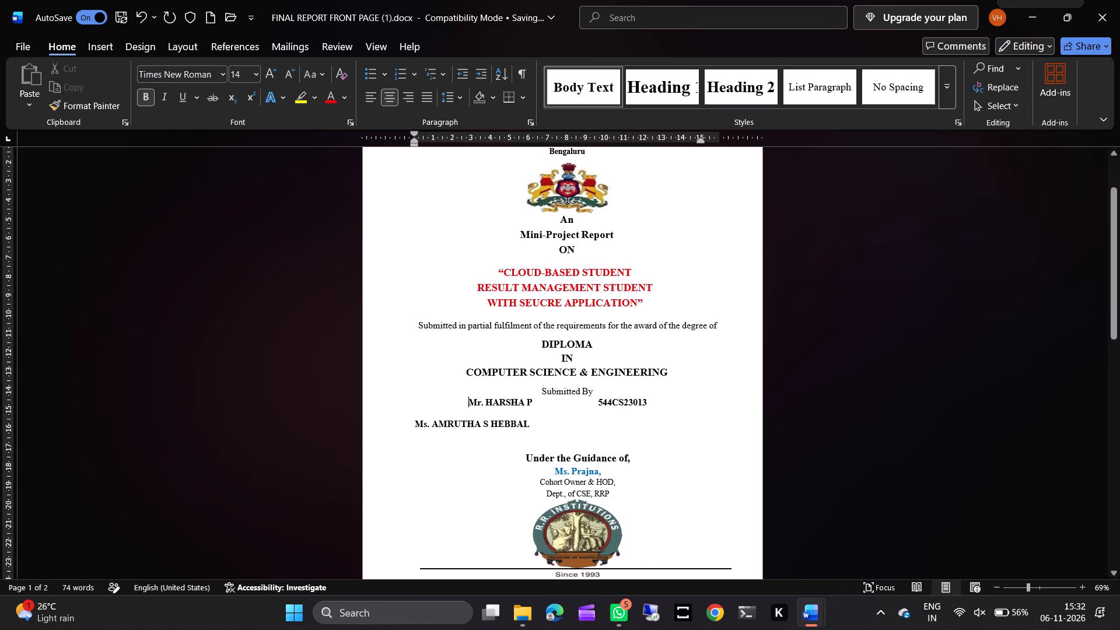
left_click(413, 422)
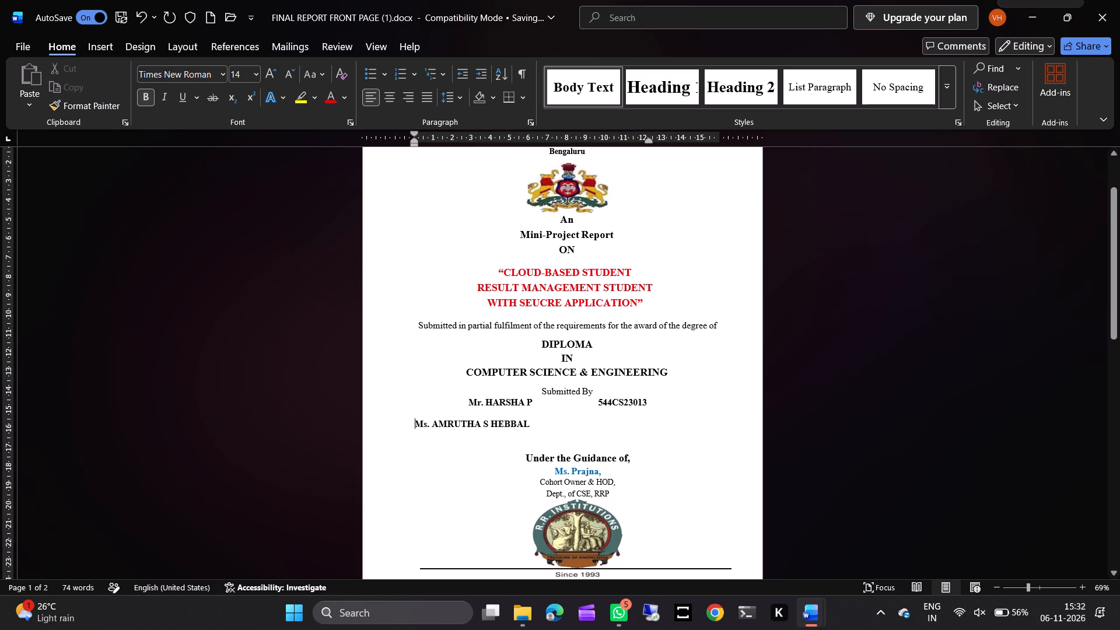
left_click_drag(413, 143, 428, 149)
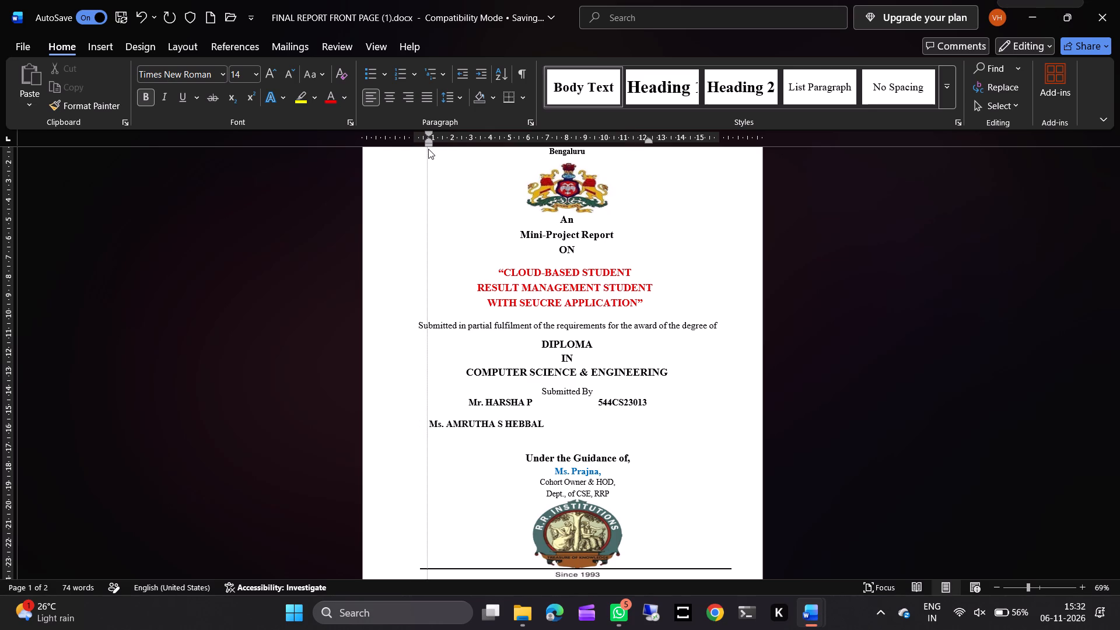
left_click_drag(428, 149, 464, 153)
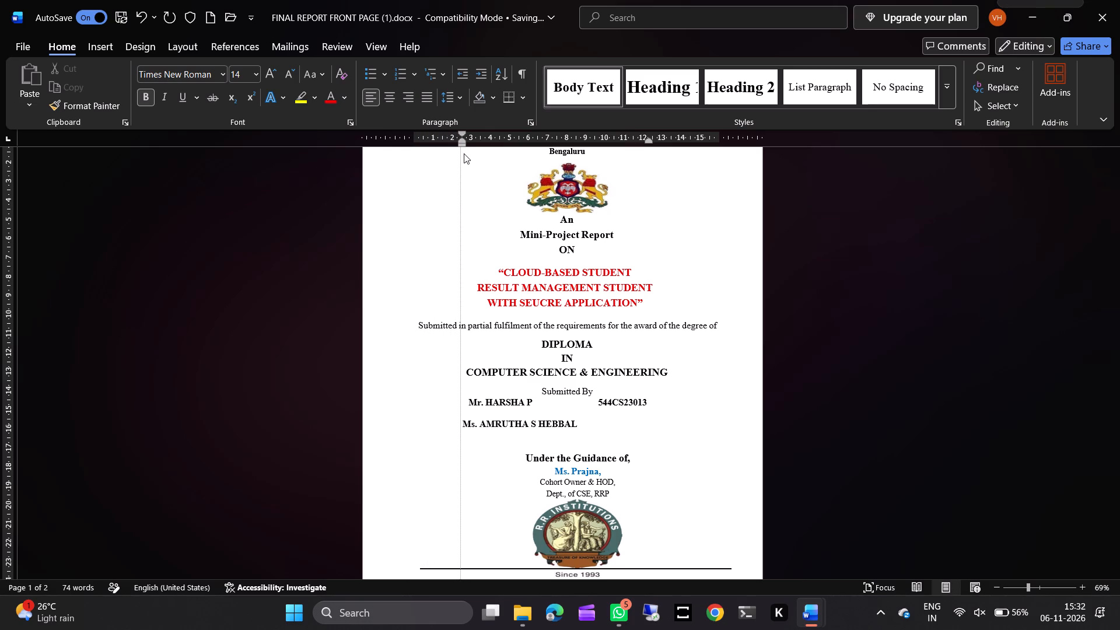
left_click_drag(464, 153, 467, 155)
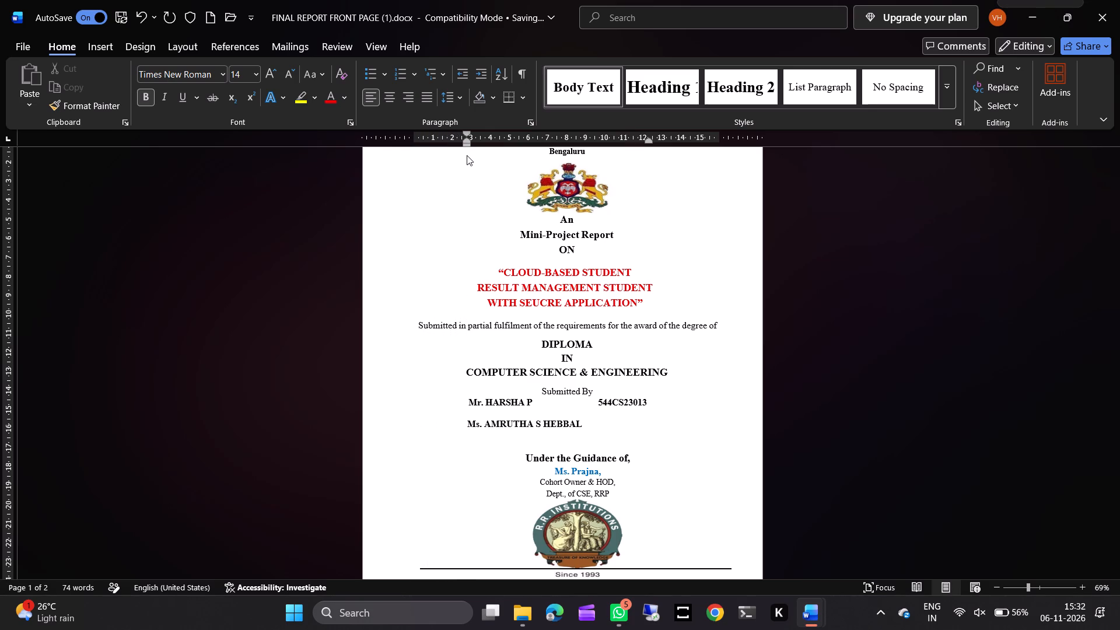
Adjust the hanging and first-line indents of the first student's line to align its name with the second student's name.
left_click(470, 400)
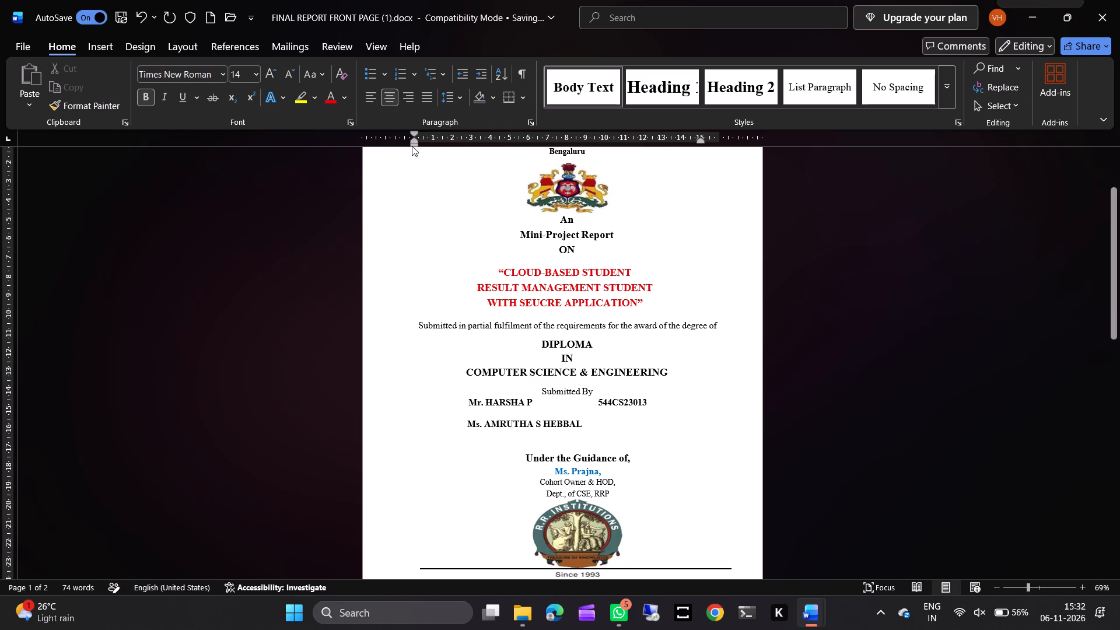
left_click(409, 143)
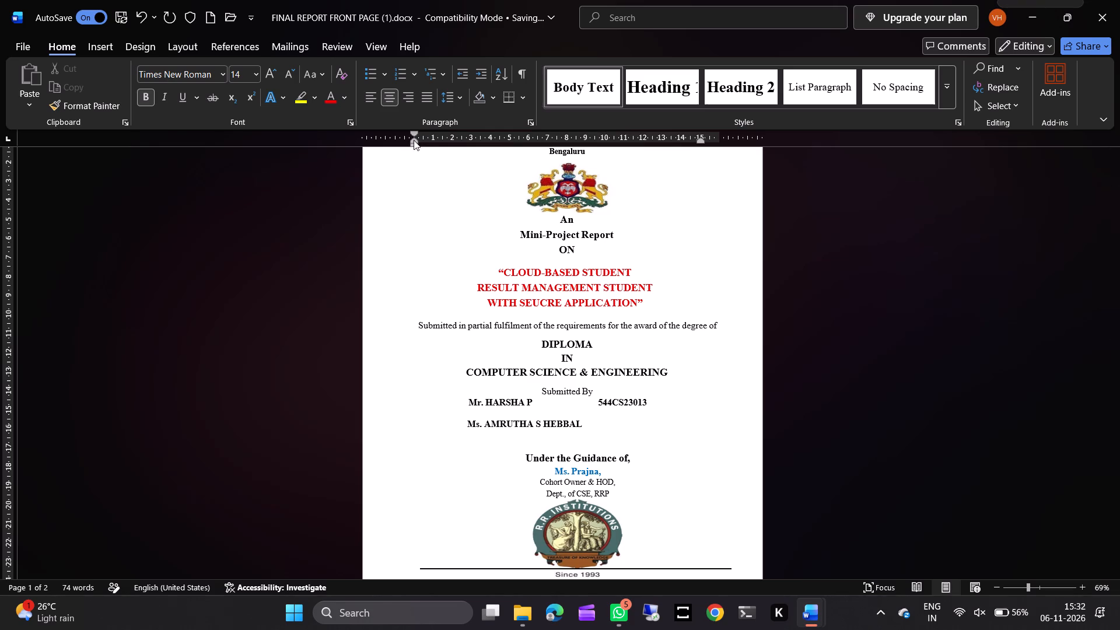
left_click_drag(414, 140, 467, 152)
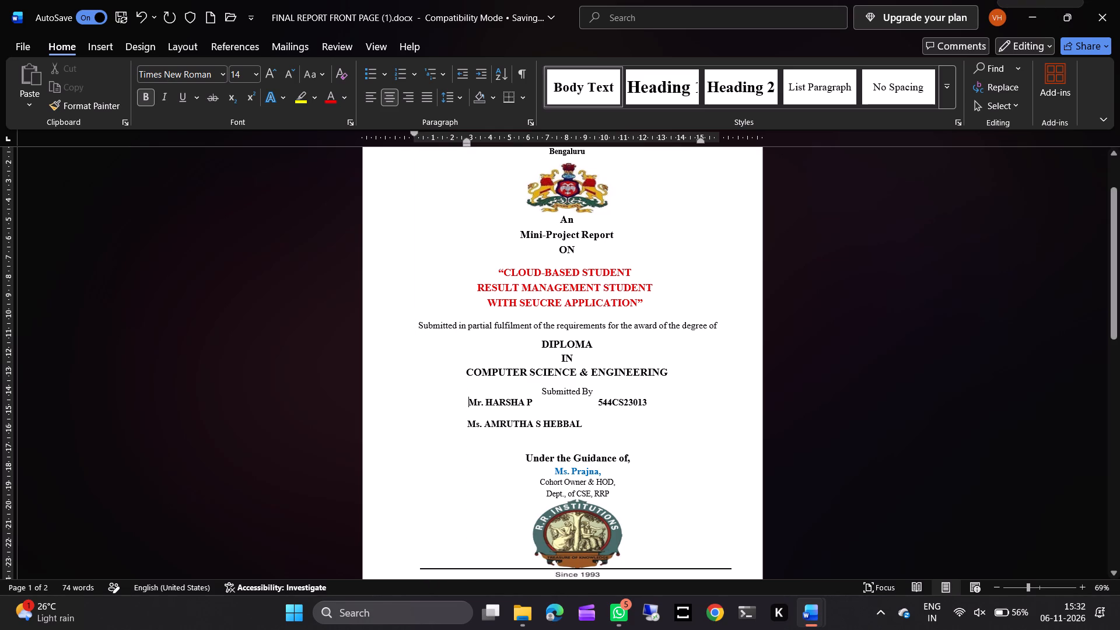
left_click(481, 401)
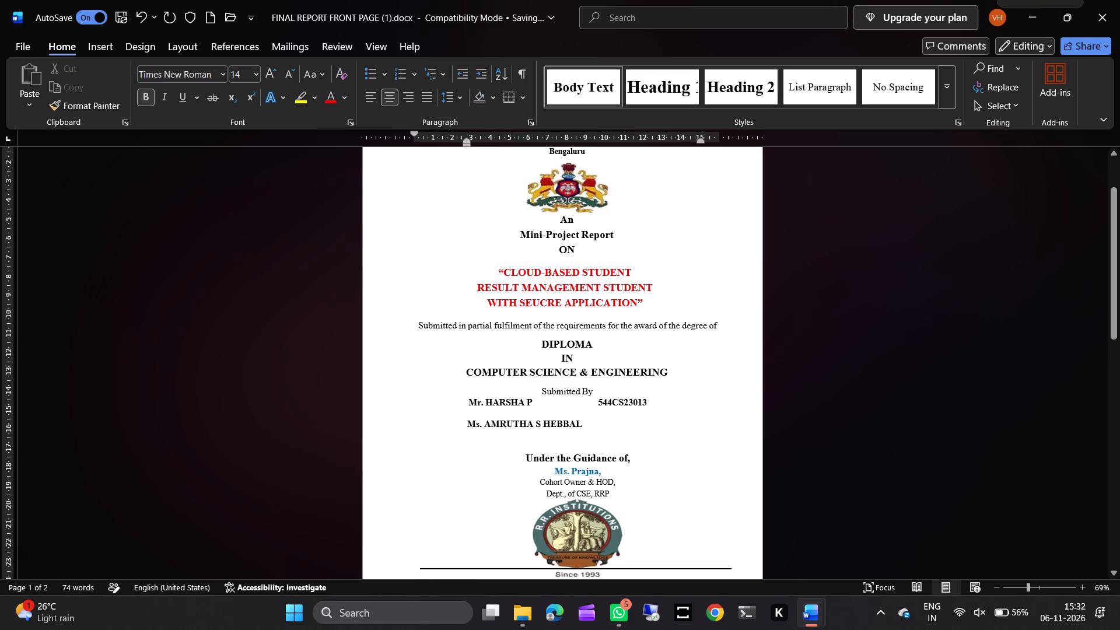
left_click(470, 406)
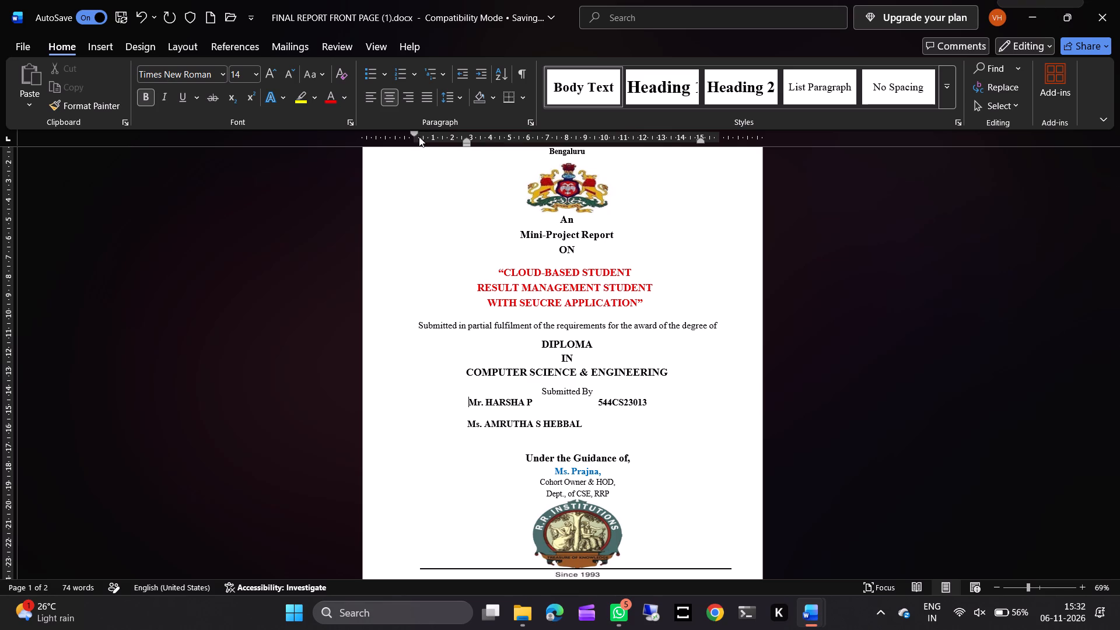
left_click_drag(412, 132, 439, 132)
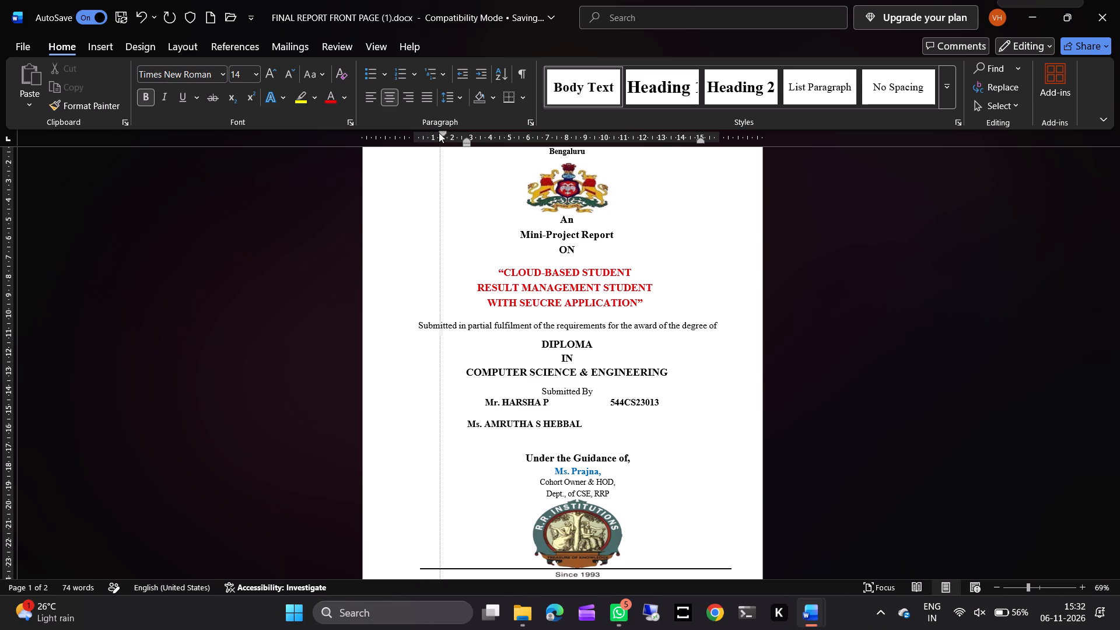
left_click_drag(439, 132, 423, 132)
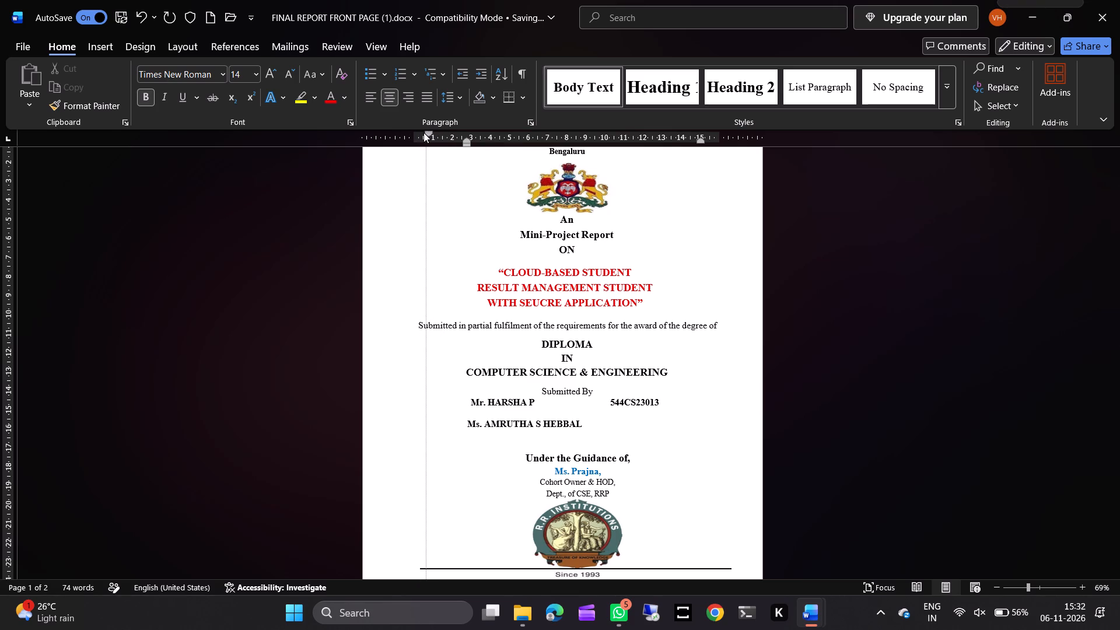
left_click_drag(423, 132, 429, 134)
left_click(429, 134)
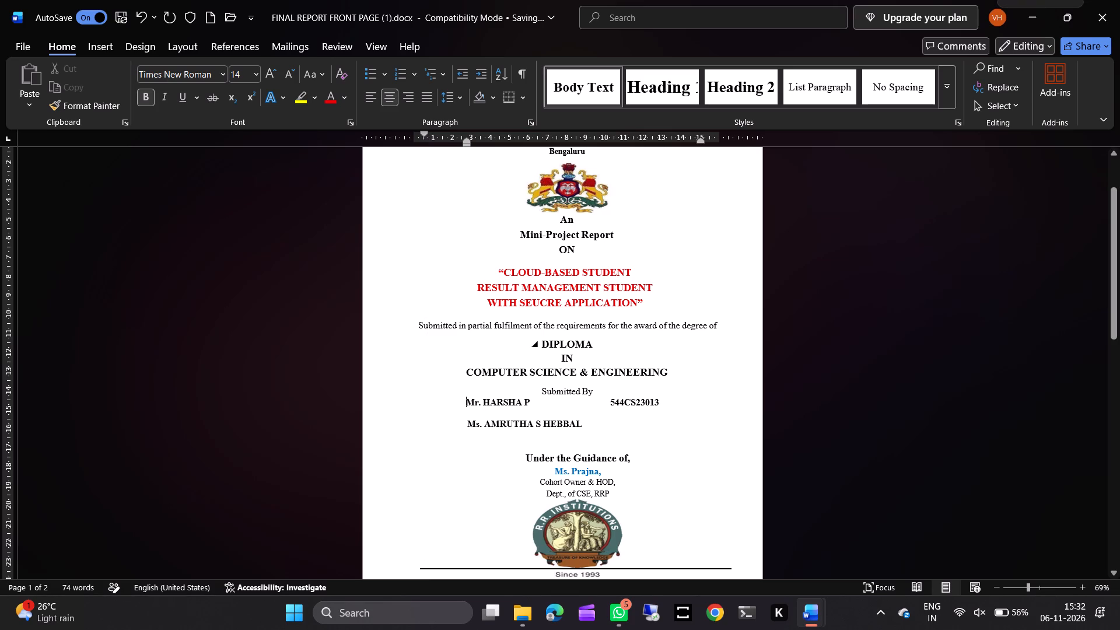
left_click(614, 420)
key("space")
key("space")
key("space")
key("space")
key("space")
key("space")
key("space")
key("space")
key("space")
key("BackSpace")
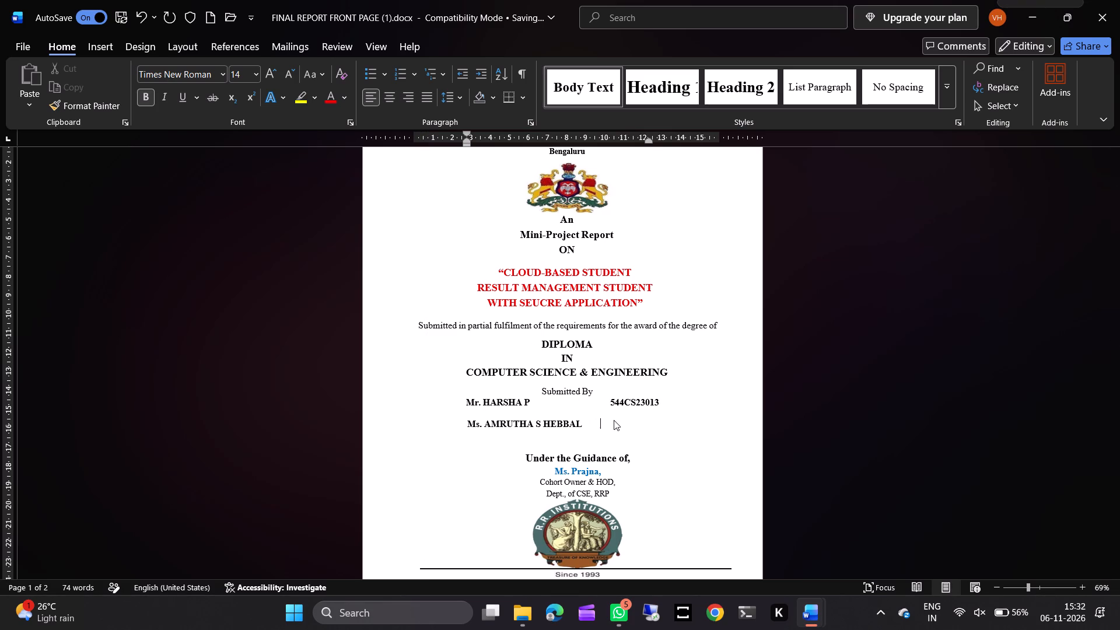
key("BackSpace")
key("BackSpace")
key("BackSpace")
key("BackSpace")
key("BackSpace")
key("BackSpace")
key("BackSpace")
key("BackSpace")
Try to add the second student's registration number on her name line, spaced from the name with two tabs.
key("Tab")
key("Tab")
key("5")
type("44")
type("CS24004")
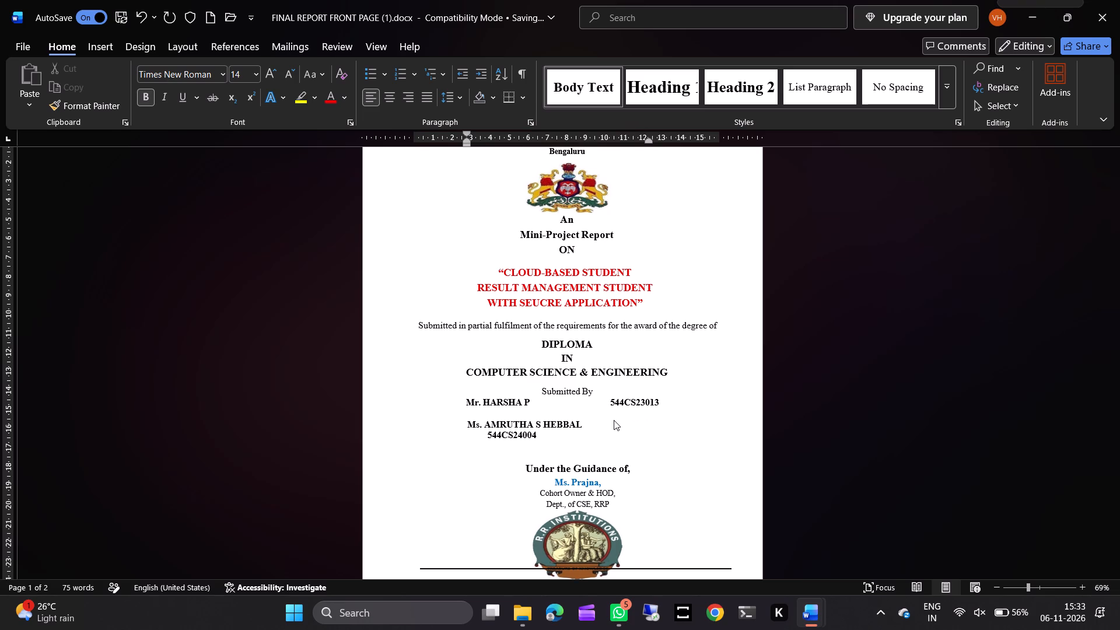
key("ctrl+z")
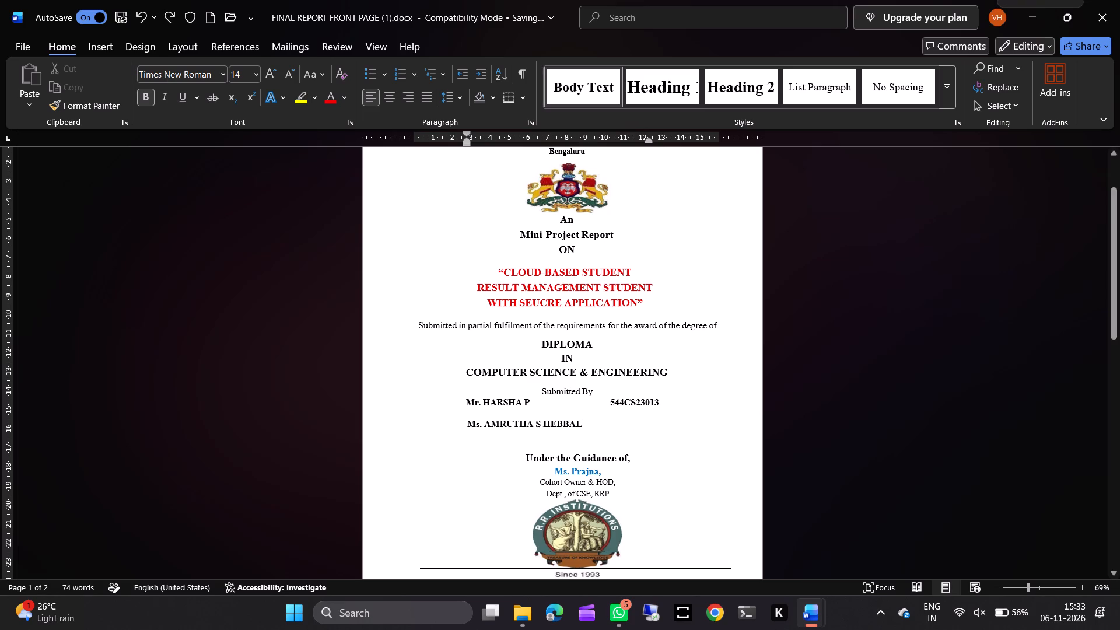
Add the second student's registration number after her name, separated by a gap of ten spaces.
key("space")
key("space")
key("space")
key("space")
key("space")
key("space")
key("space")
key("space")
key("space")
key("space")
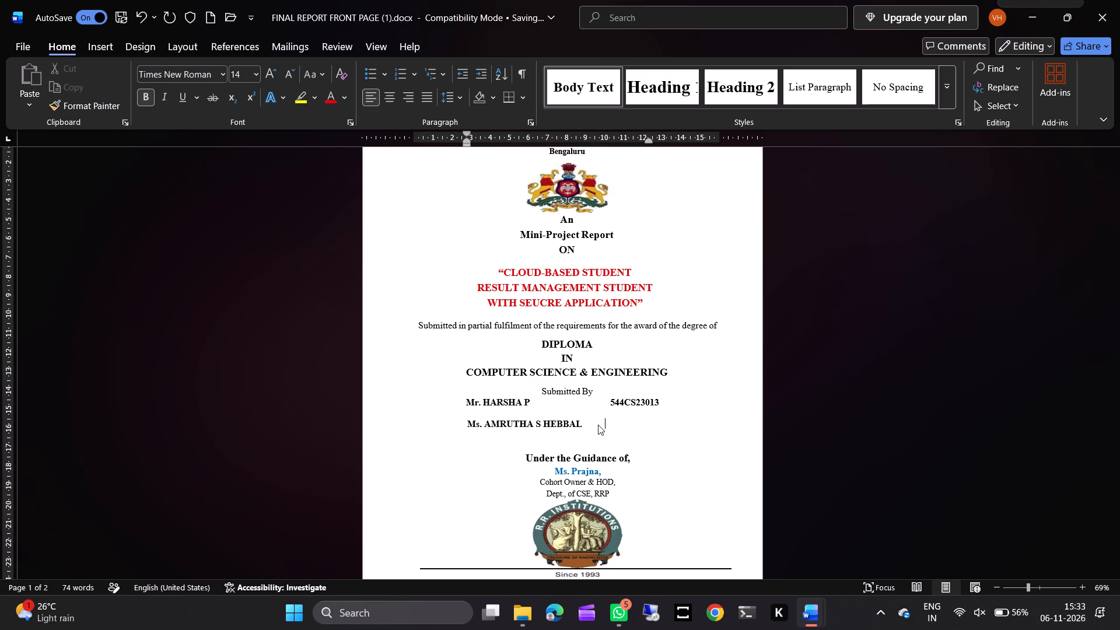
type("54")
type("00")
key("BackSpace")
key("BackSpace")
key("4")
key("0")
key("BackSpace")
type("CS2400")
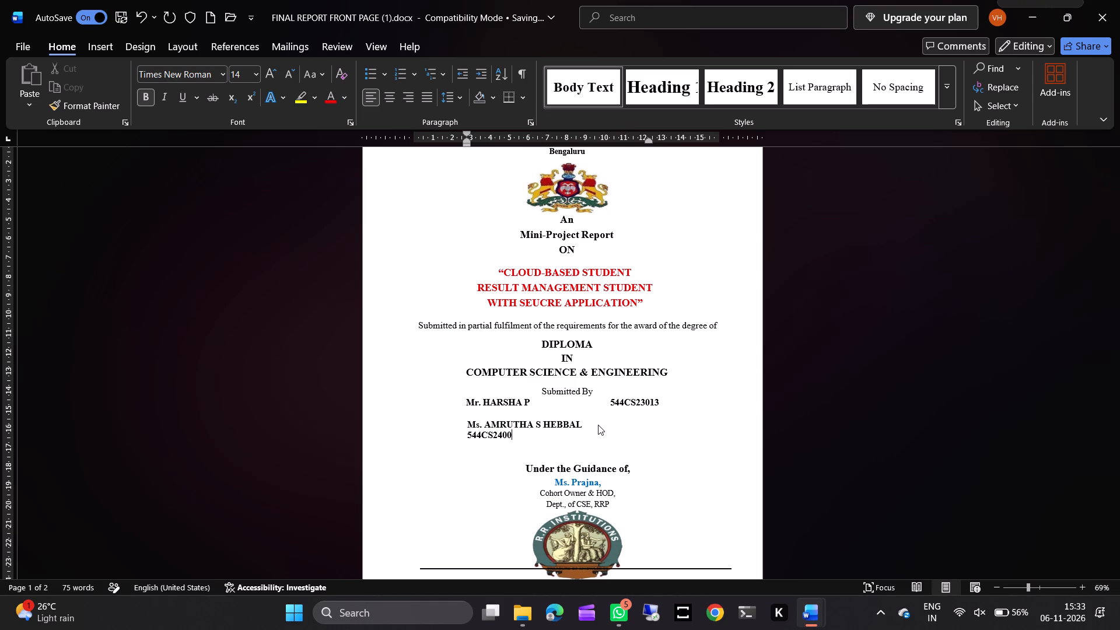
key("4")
Delete three spaces between the second student's name and registration number to fit both on one line.
left_click(584, 424)
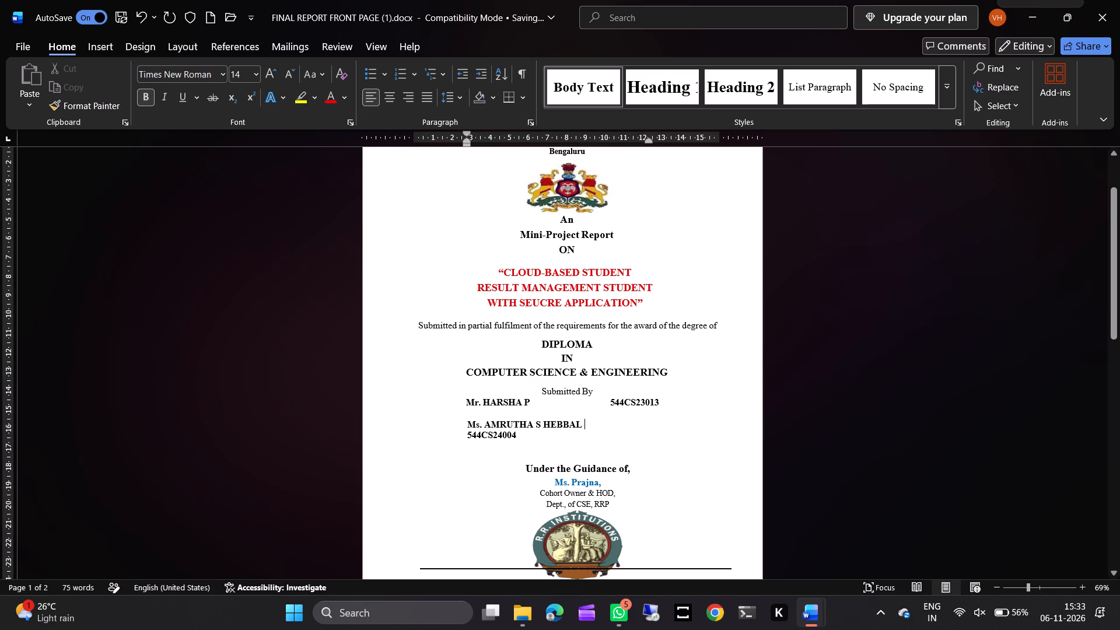
key("Right")
key("Right")
key("Right")
key("BackSpace")
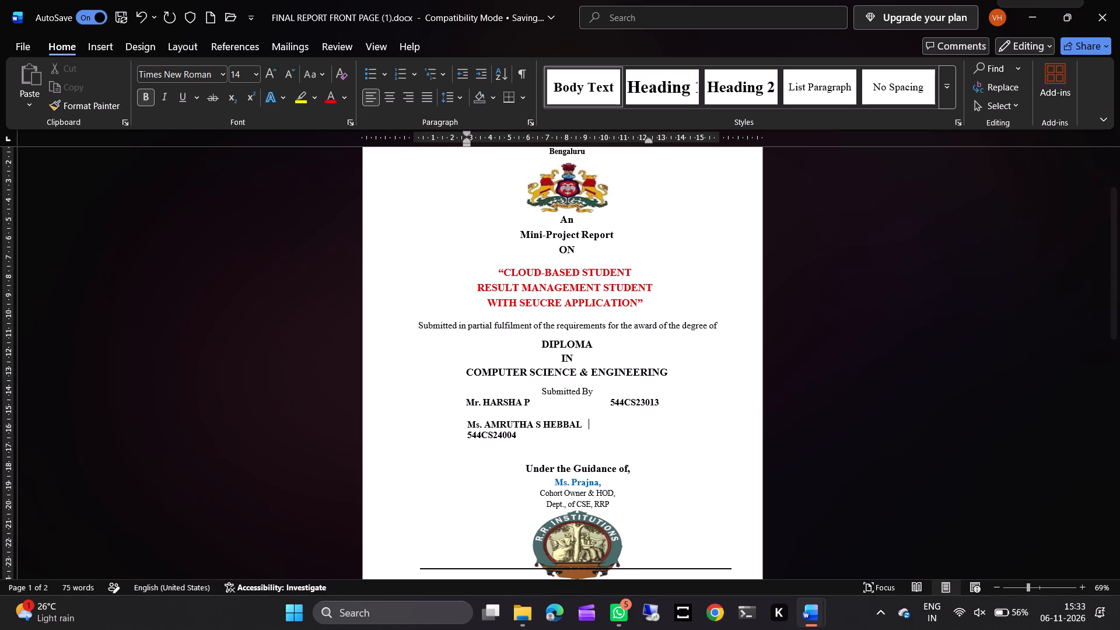
key("BackSpace")
key("BackSpace")
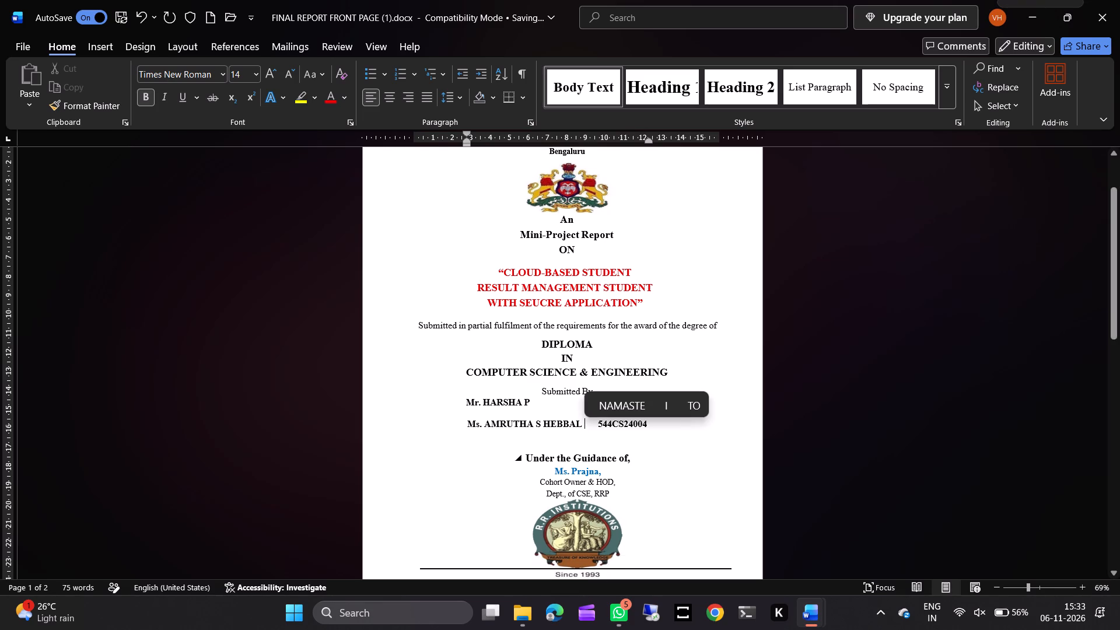
Narrow the gap before the first student's registration number by one space to align the two students' names.
left_click(651, 460)
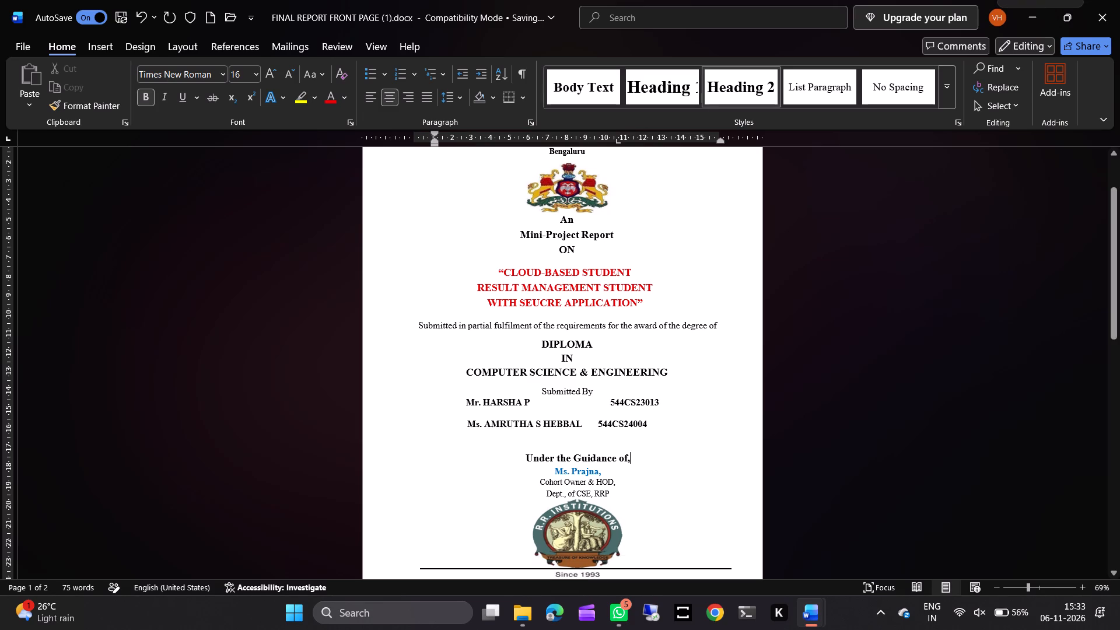
left_click(601, 422)
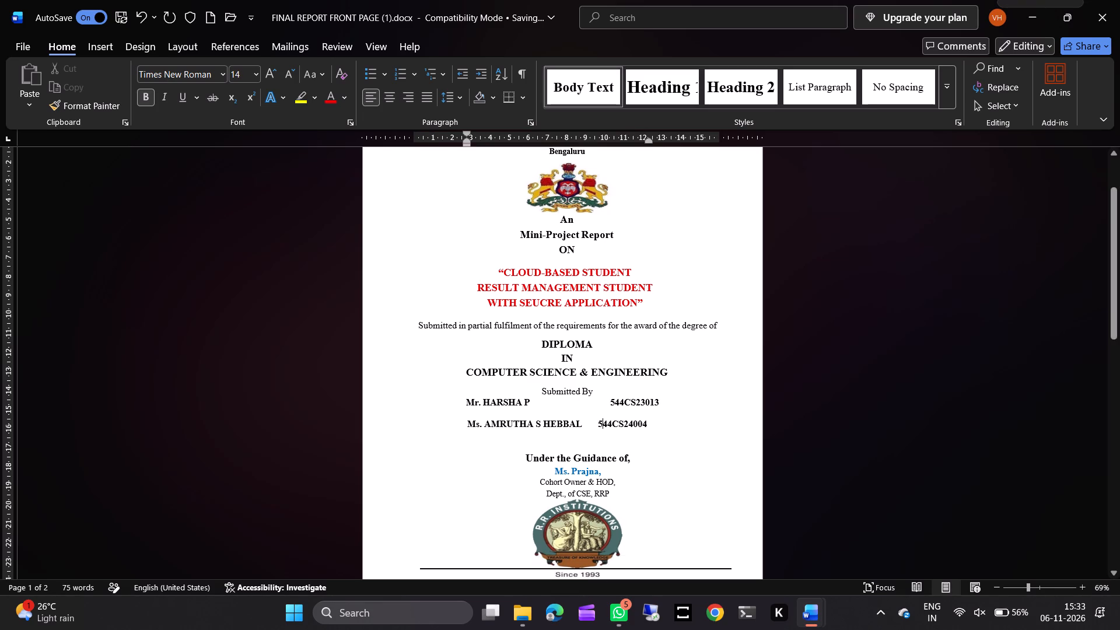
left_click(597, 422)
left_click(611, 402)
key("BackSpace")
key("BackSpace")
key("BackSpace")
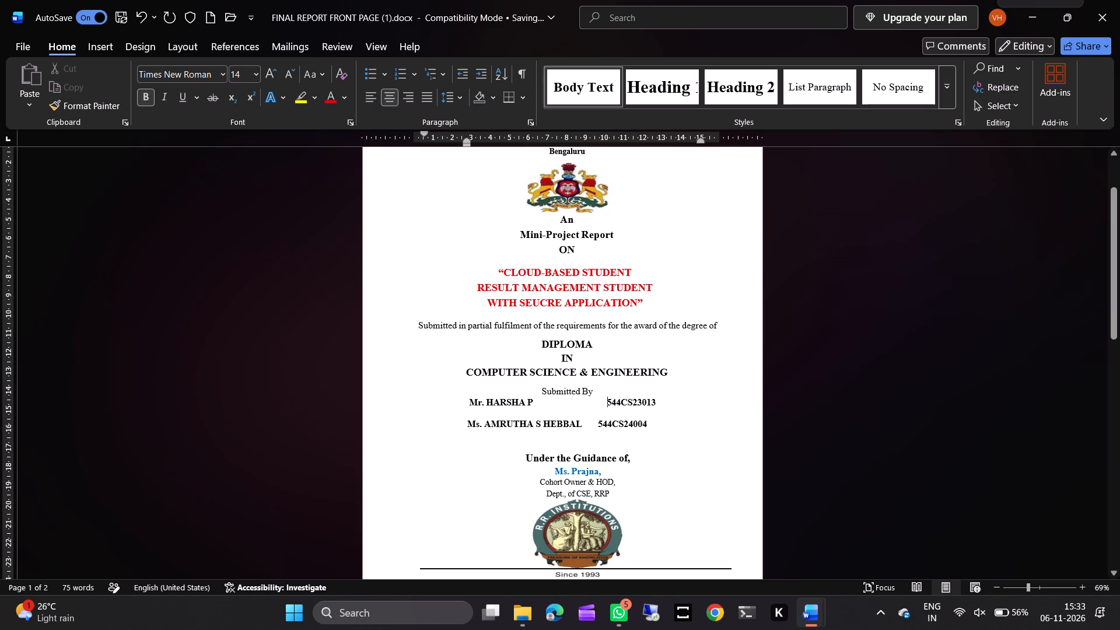
key("ctrl+z")
key("ctrl+z")
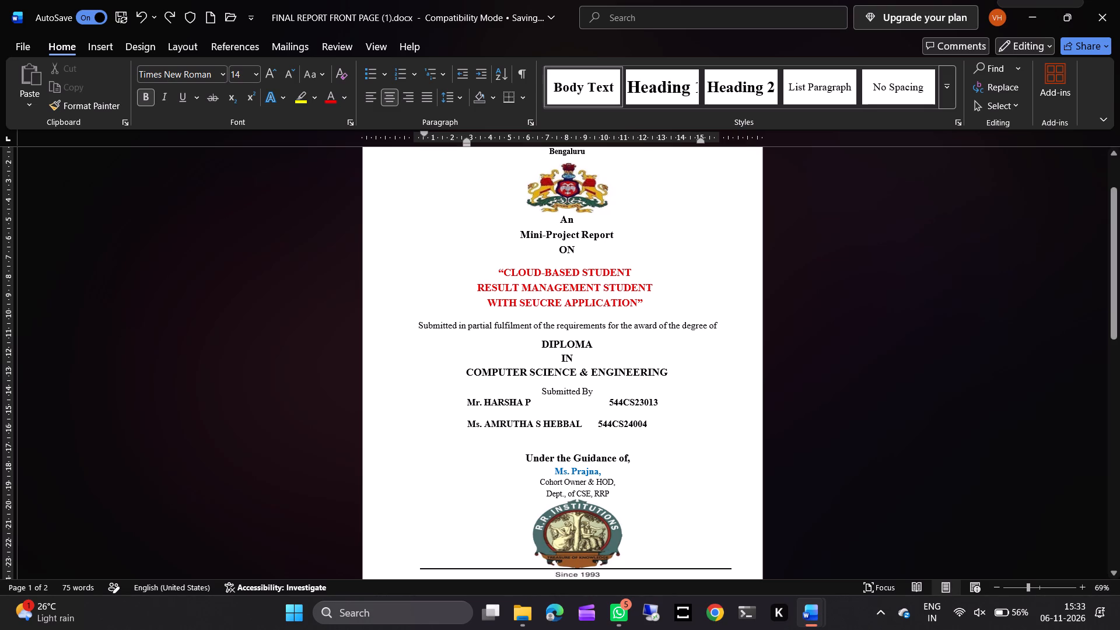
Place the insertion point just before the second student's registration number.
left_click(650, 426)
left_click(597, 423)
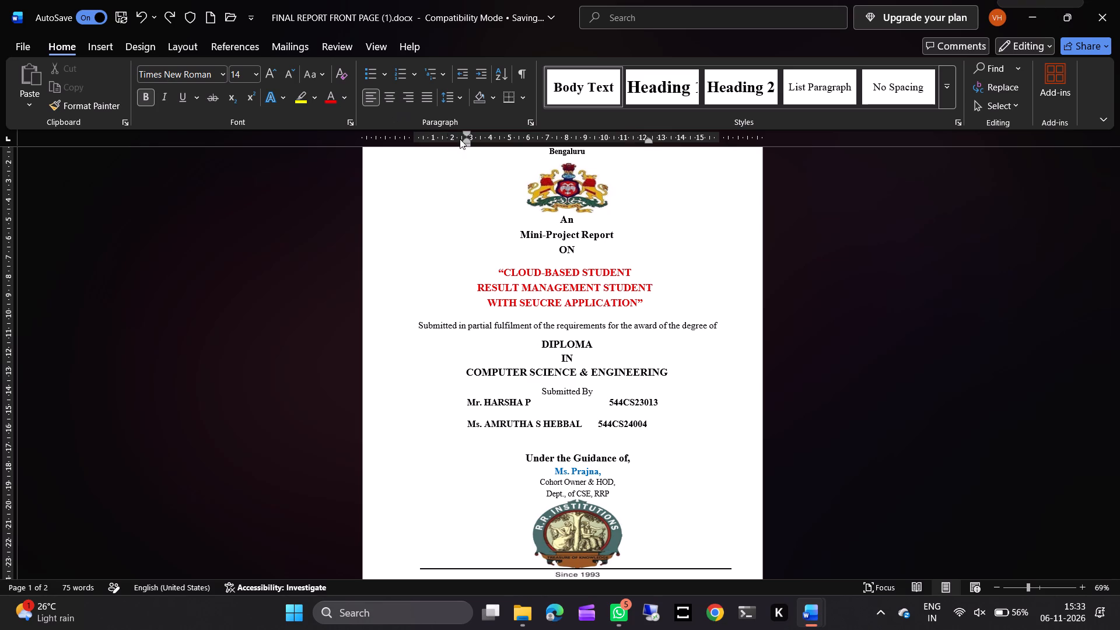
Add the third student's name, prefixed "Mr.", and registration number on the empty line below the second student's line.
left_click(466, 132)
left_click(649, 433)
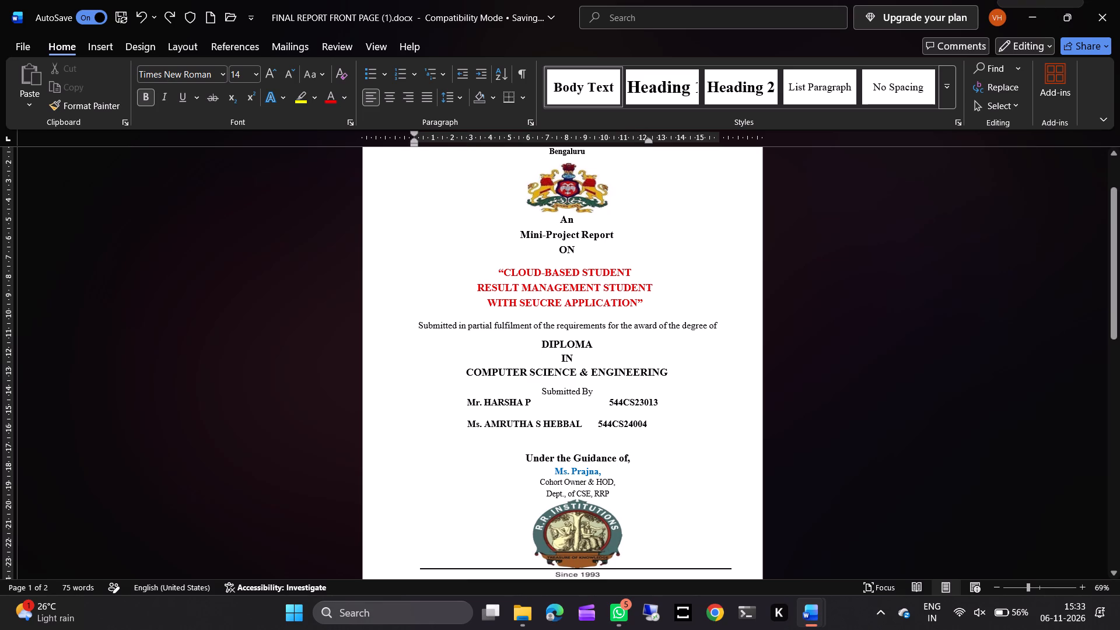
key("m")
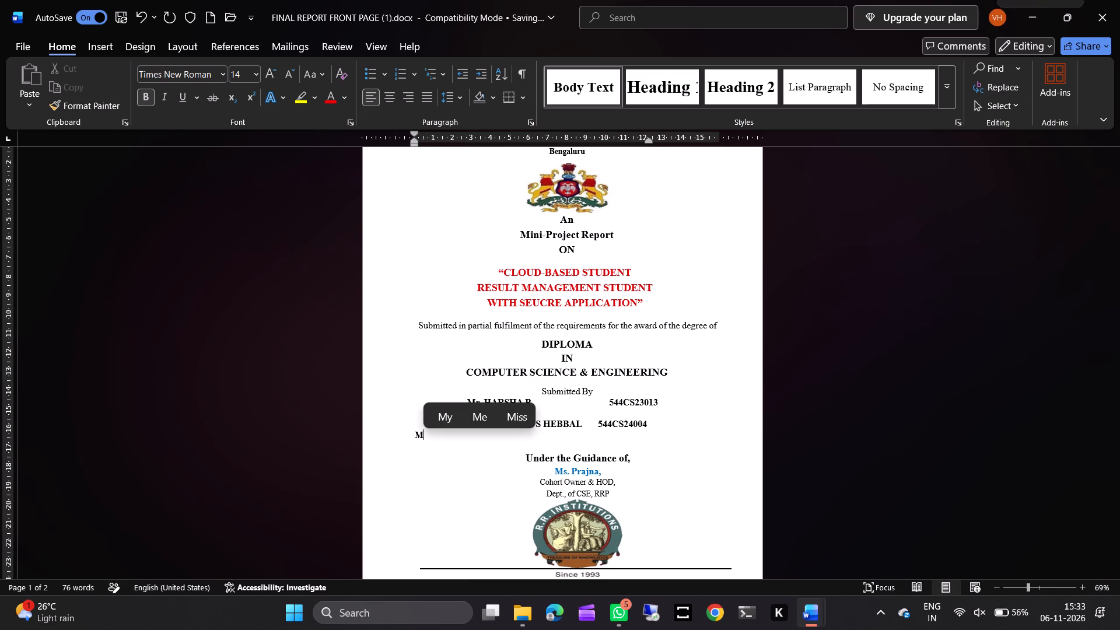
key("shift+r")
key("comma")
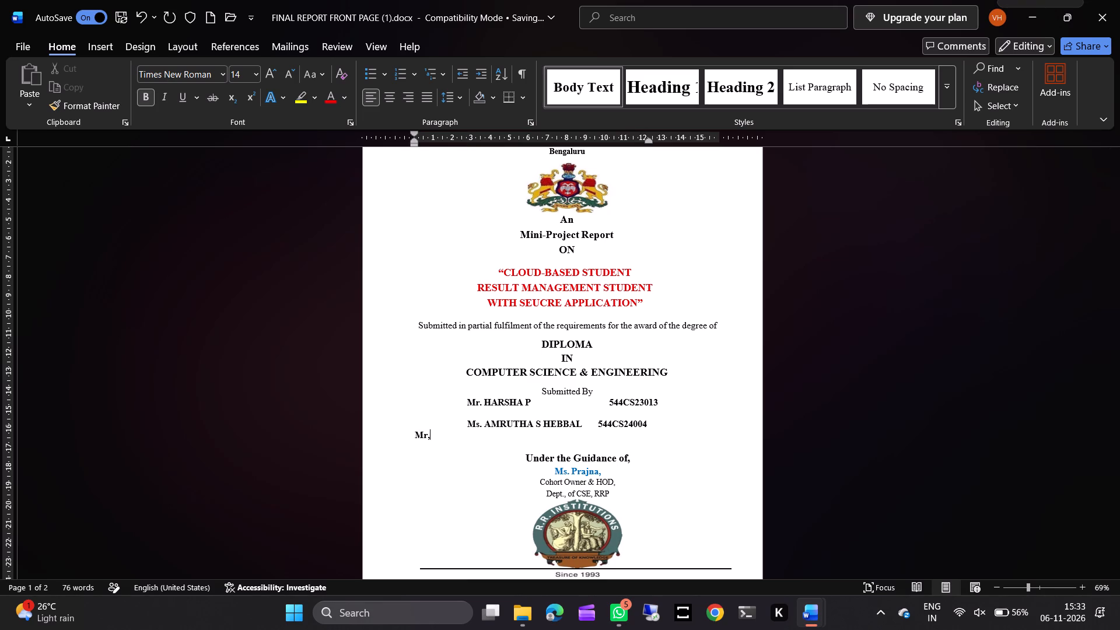
key("BackSpace")
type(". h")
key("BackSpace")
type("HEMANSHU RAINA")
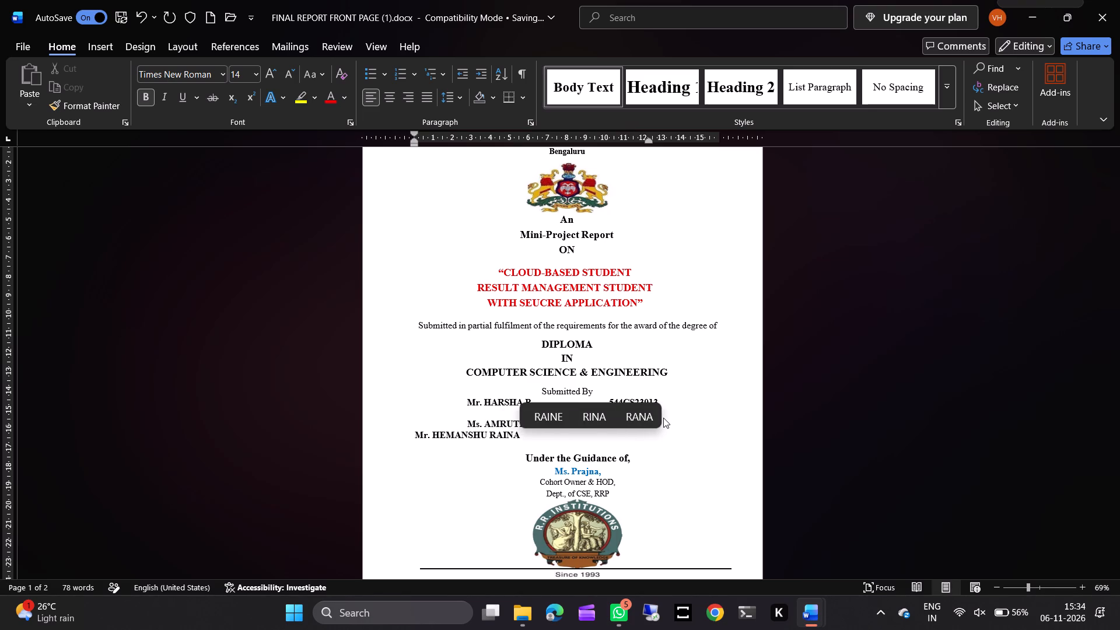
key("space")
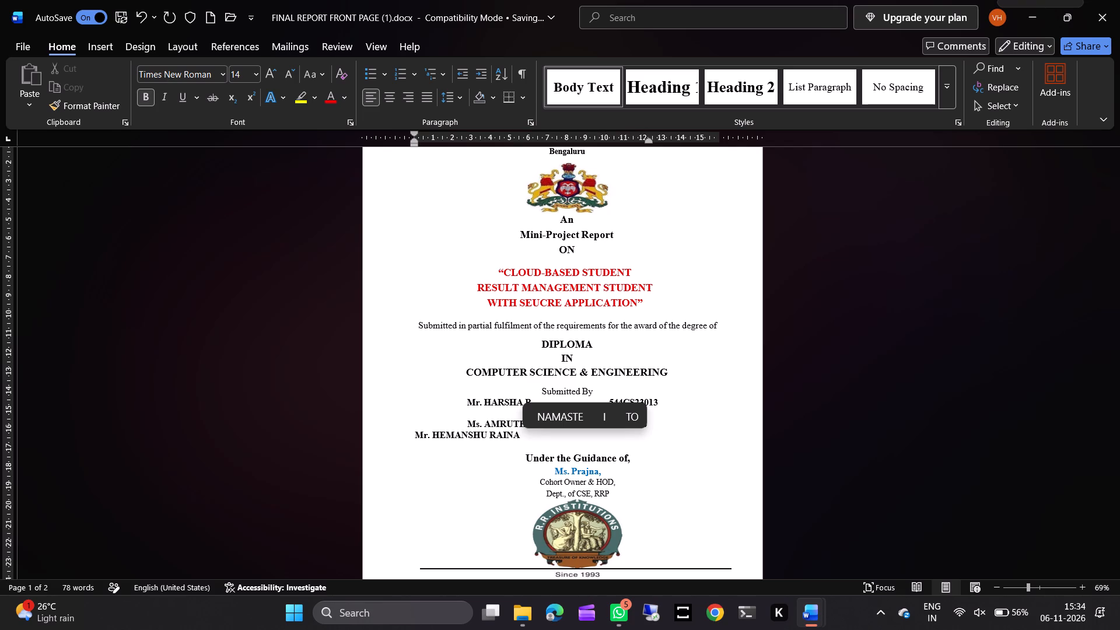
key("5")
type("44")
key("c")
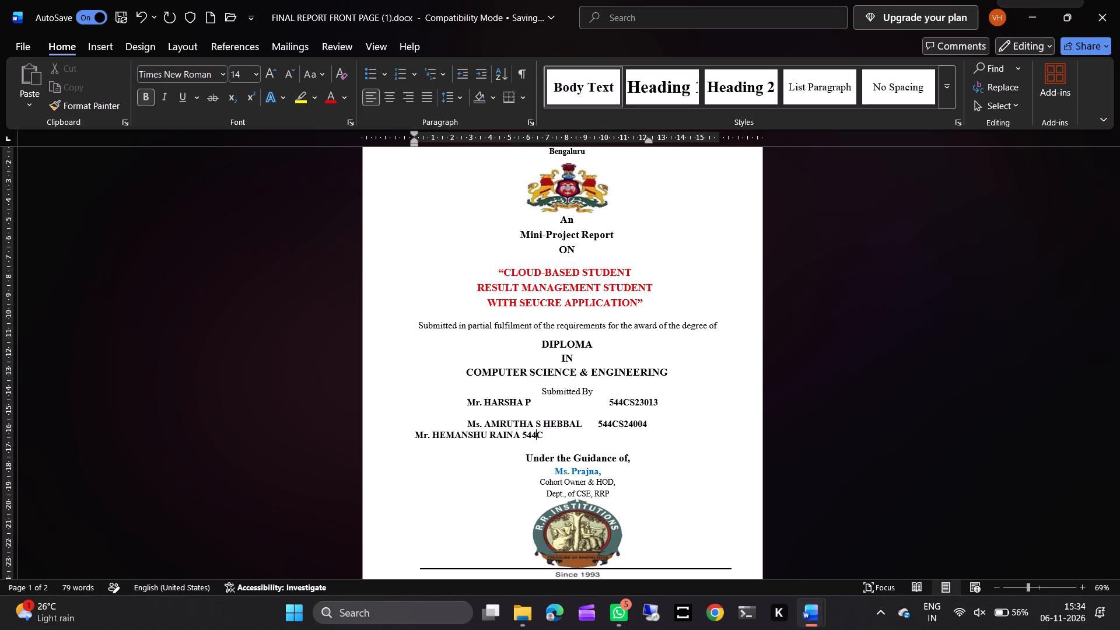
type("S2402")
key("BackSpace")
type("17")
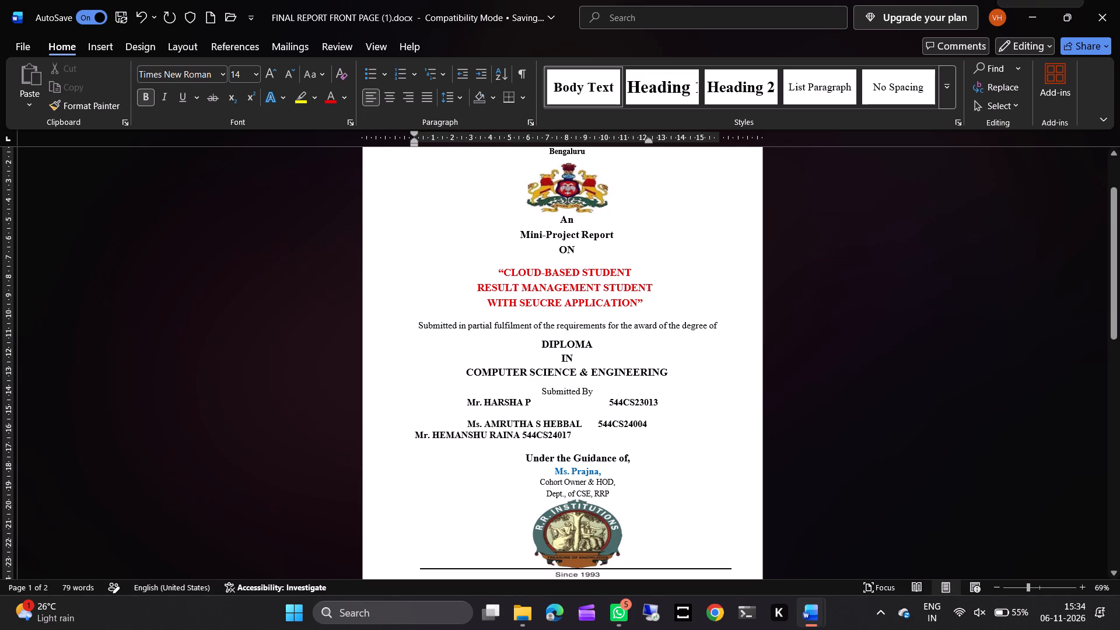
Increase the first-line indent of the third student's line to align its name with the two names above.
left_click(416, 432)
left_click_drag(412, 132, 447, 134)
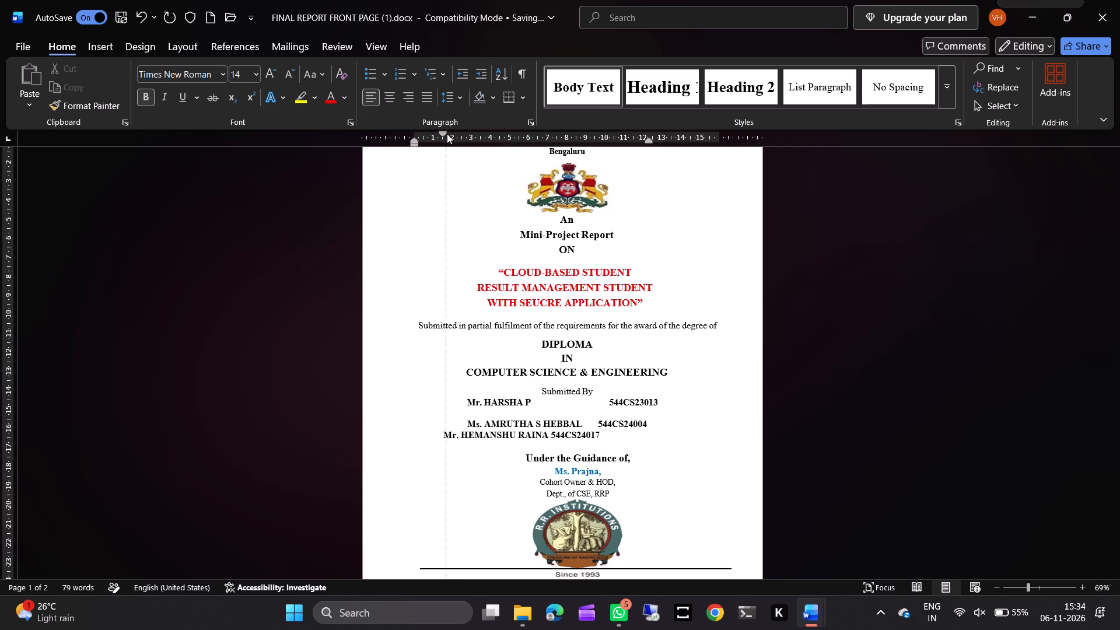
left_click_drag(447, 134, 464, 141)
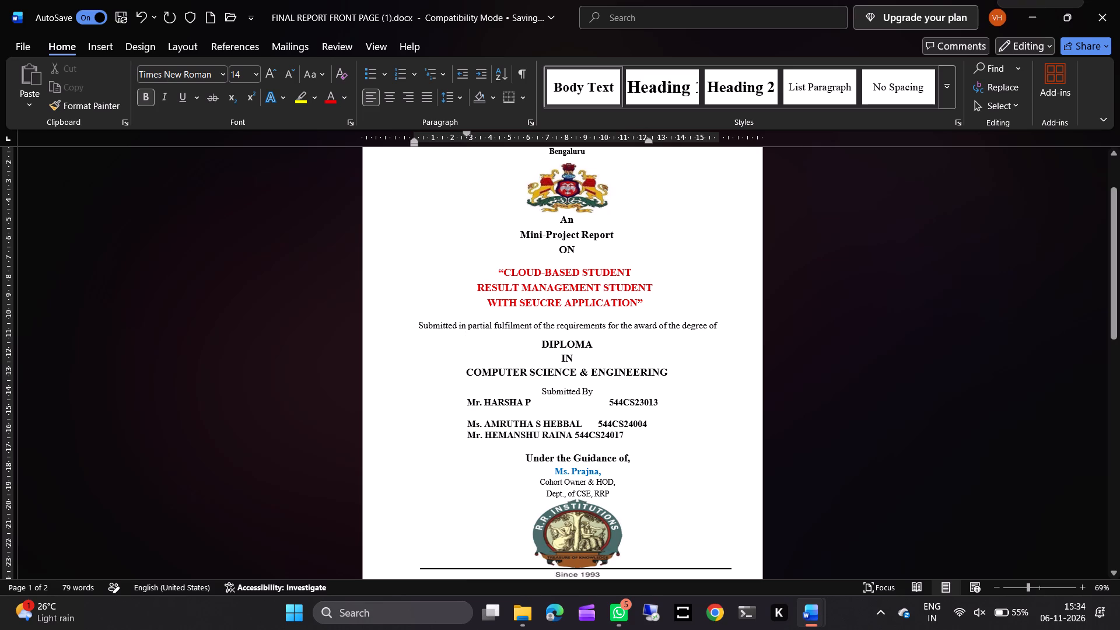
Insert spaces between the third student's name and registration number to align the number with the second student's number.
left_click(575, 437)
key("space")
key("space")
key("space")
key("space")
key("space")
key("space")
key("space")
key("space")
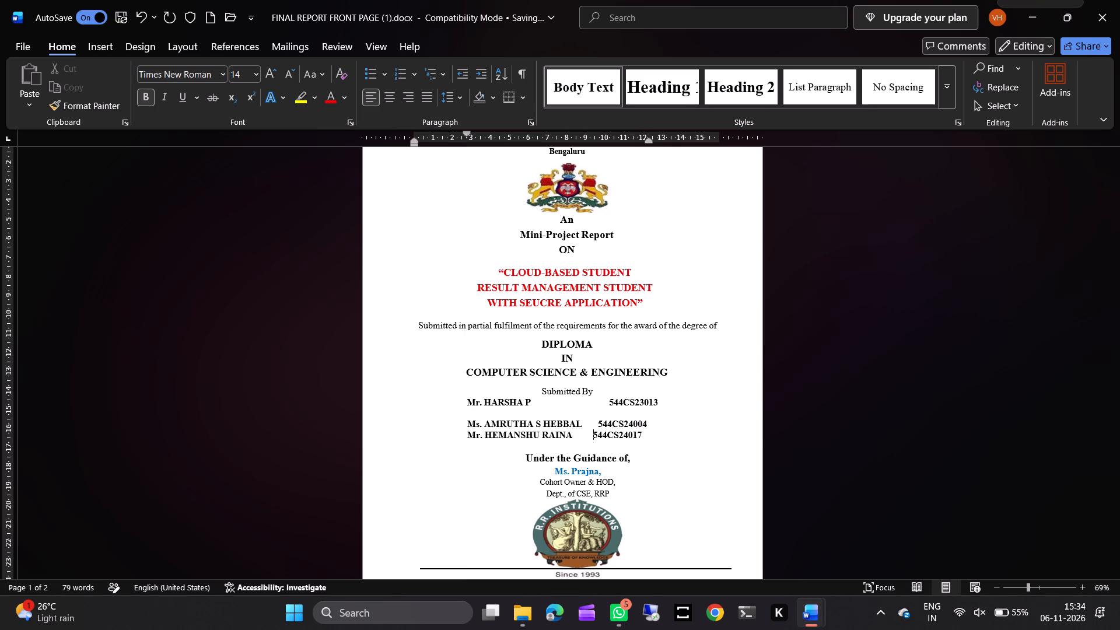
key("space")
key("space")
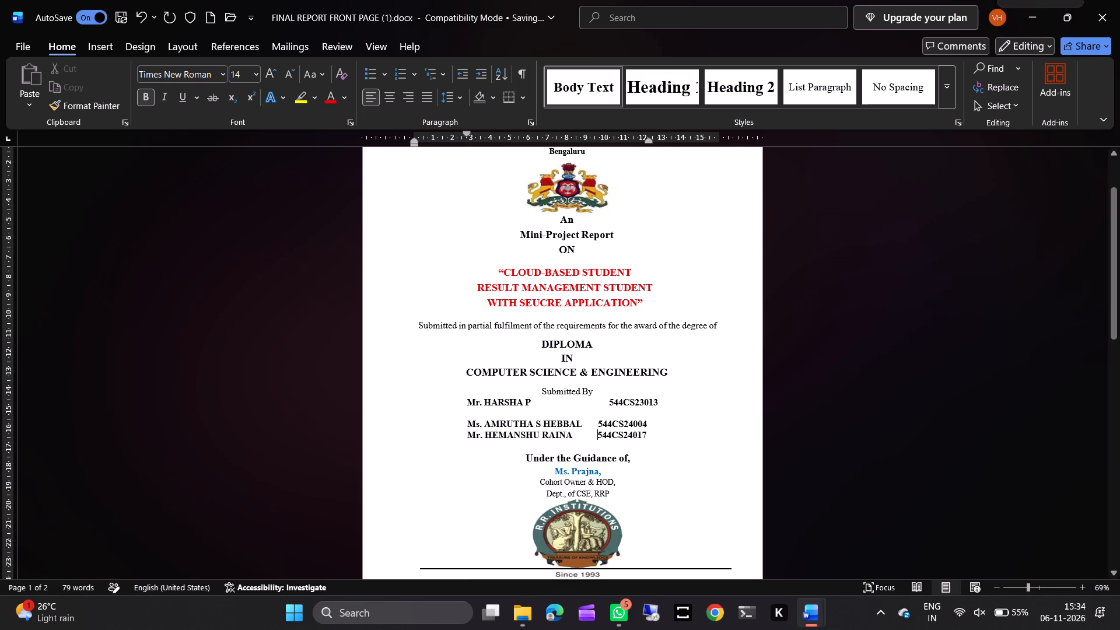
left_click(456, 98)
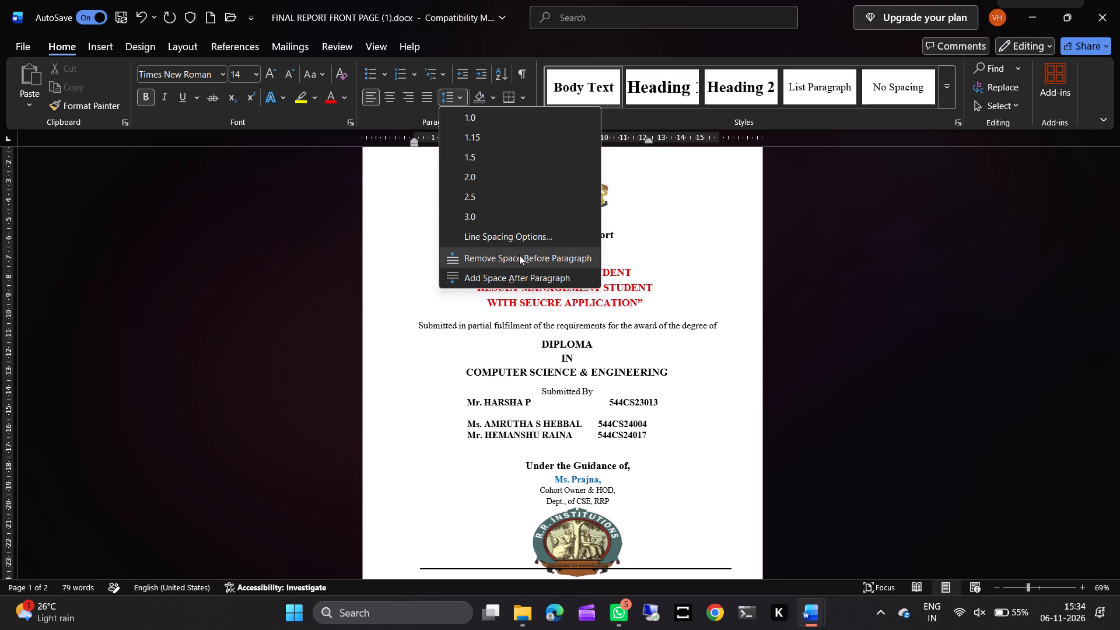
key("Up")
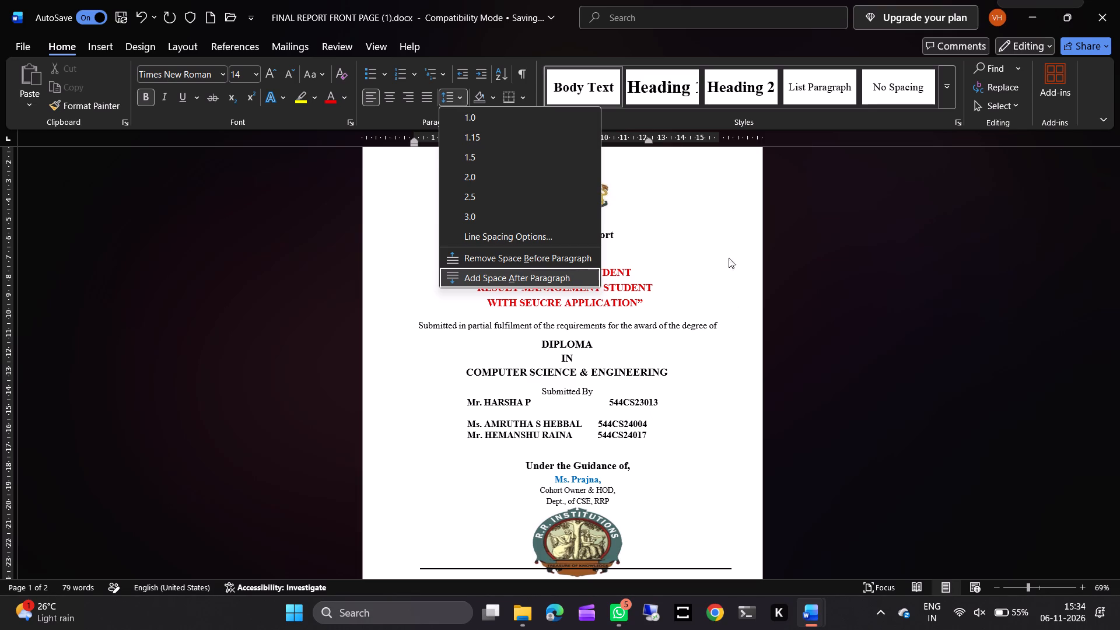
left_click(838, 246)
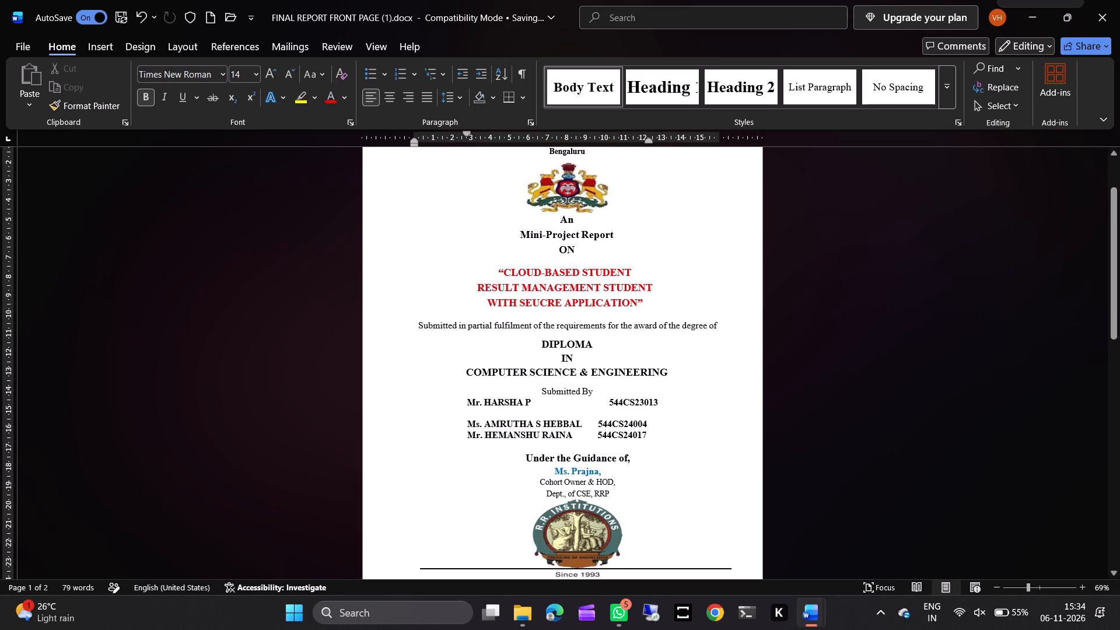
Add space after the second student's paragraph to separate it from the third student's line.
left_click(596, 422)
left_click_drag(450, 100, 498, 282)
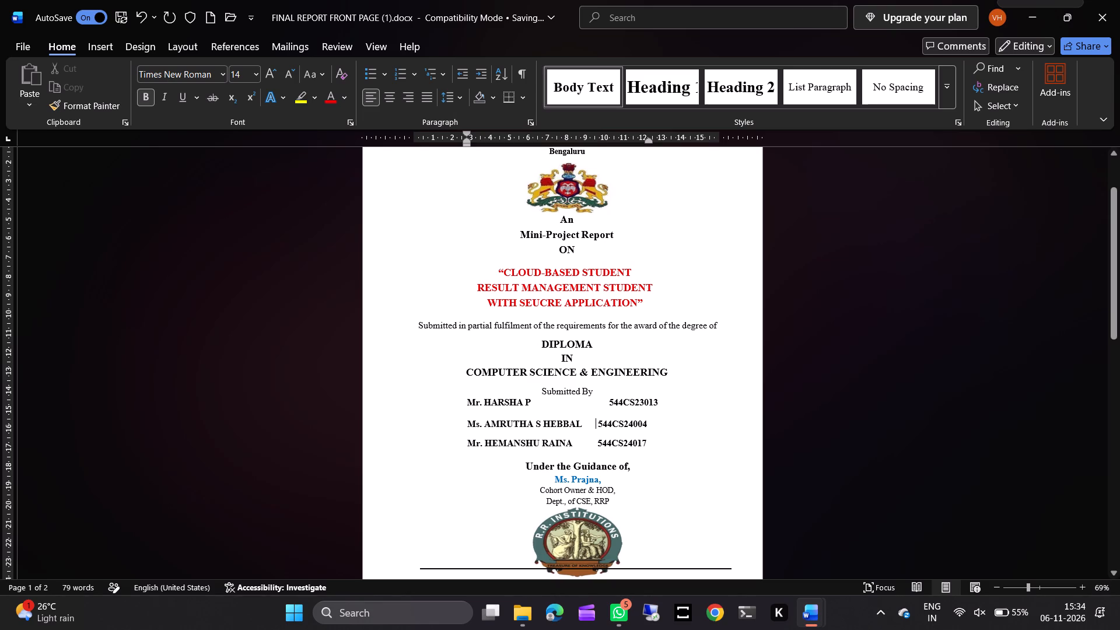
Delete most of the blank spacing between the first student's name and registration number.
left_click(611, 401)
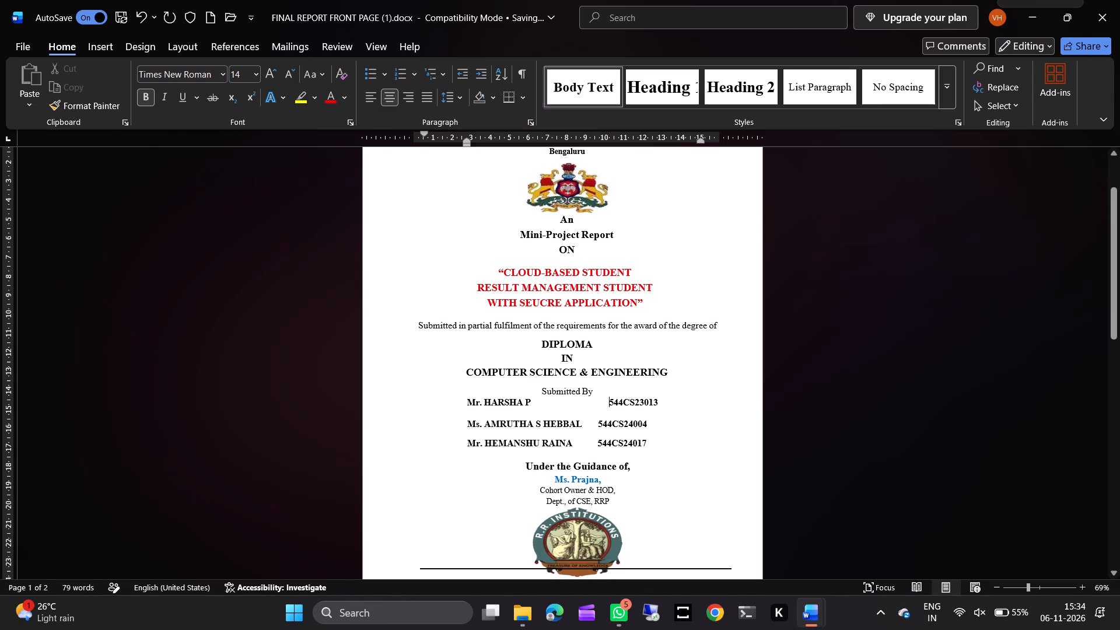
key("BackSpace")
key("BackSpace")
key("BackSpace")
key("BackSpace")
key("BackSpace")
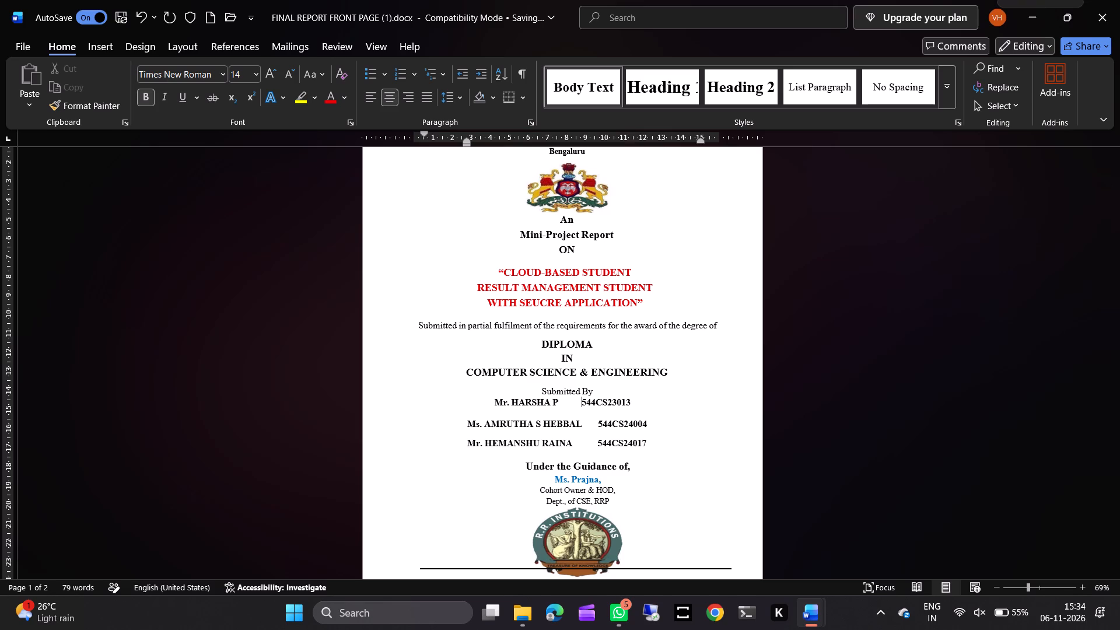
key("BackSpace")
key("BackSpace")
key("BackSpace")
key("BackSpace")
key("BackSpace")
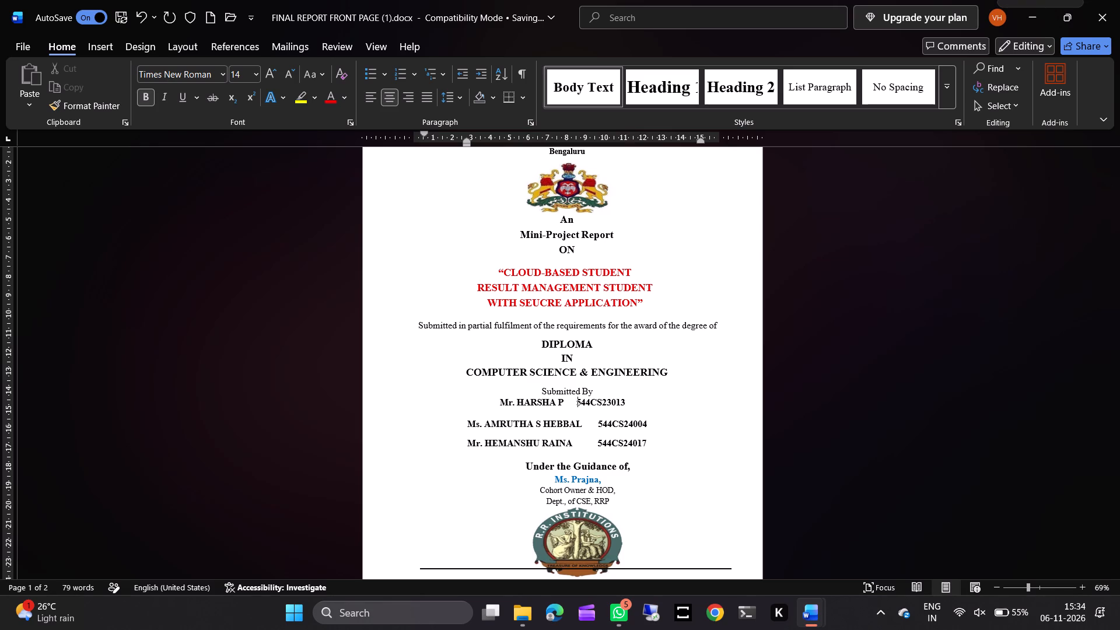
key("BackSpace")
key("BackSpace")
key("BackSpace")
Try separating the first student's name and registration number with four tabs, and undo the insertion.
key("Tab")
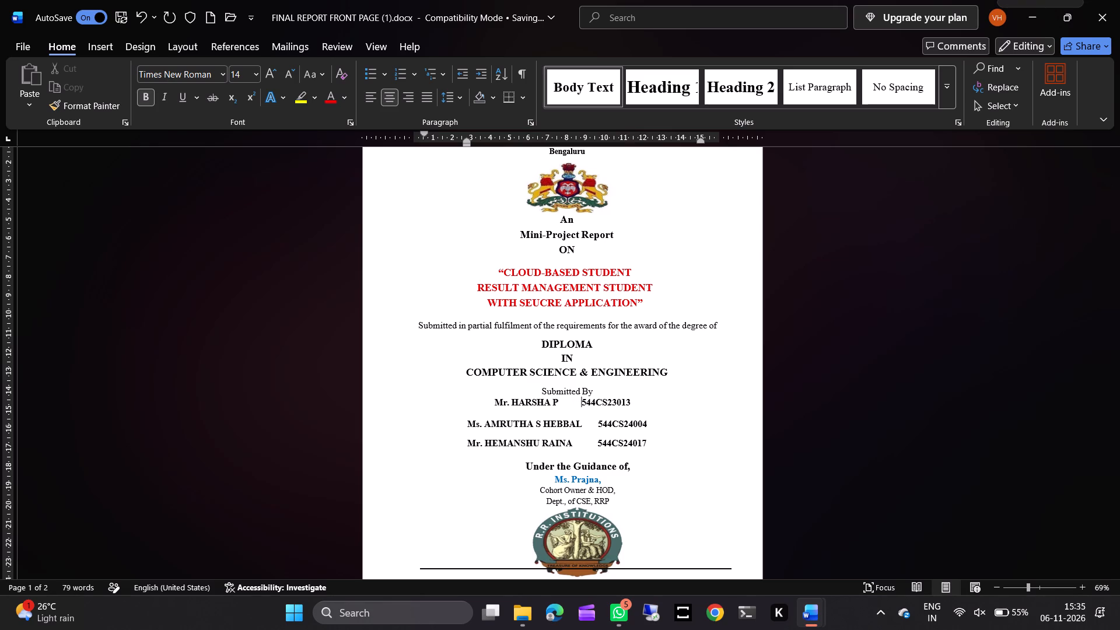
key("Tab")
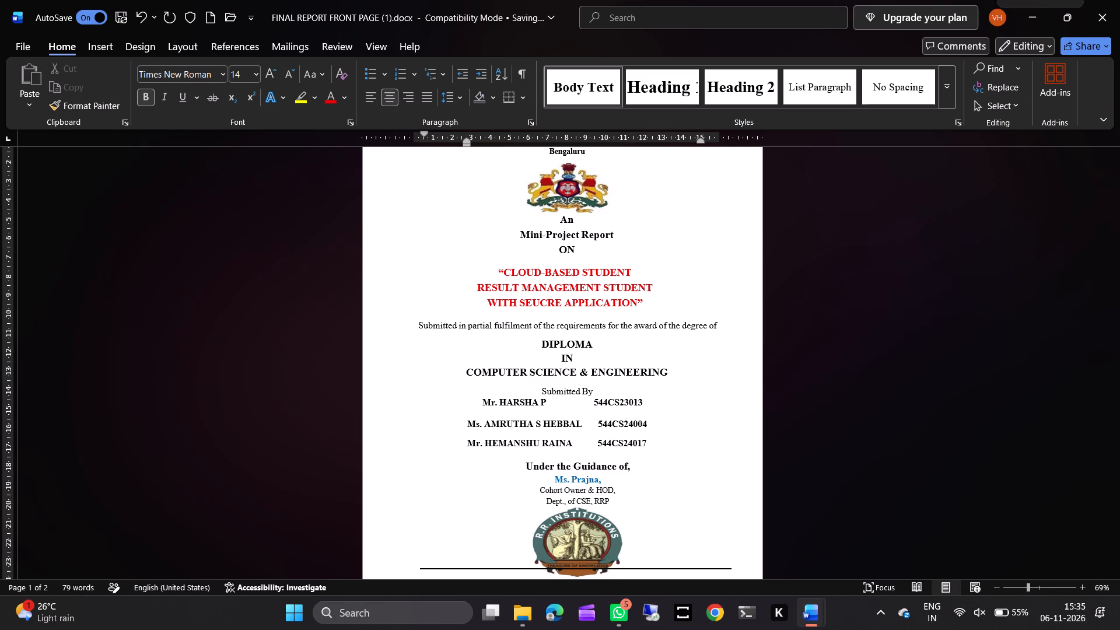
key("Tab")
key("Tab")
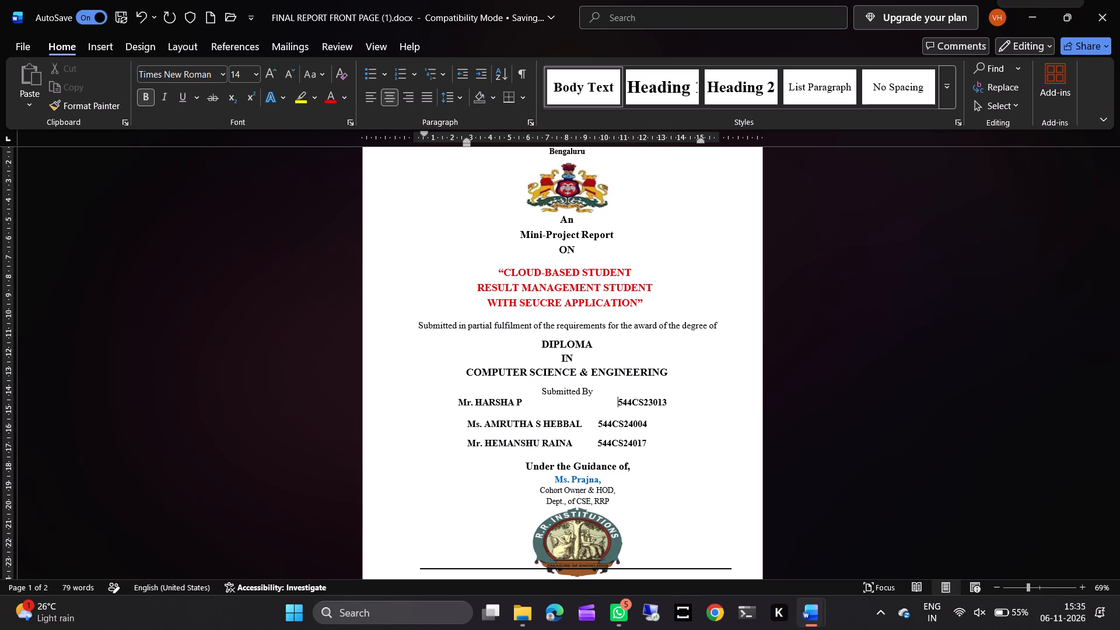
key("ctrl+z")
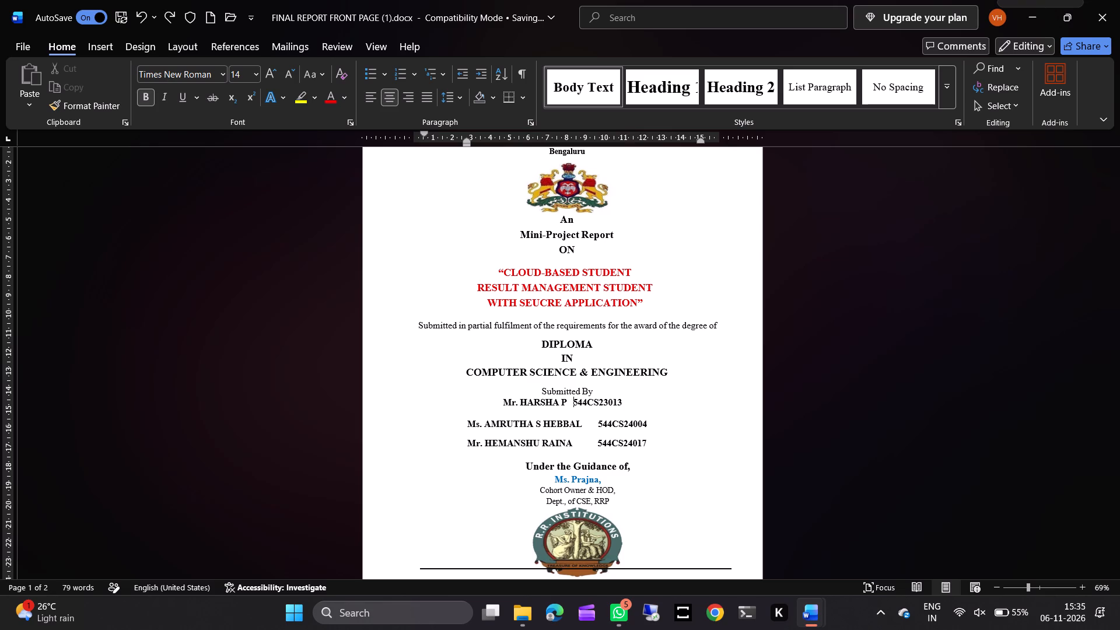
Insert three tabs between the first student's name and registration number.
key("Tab")
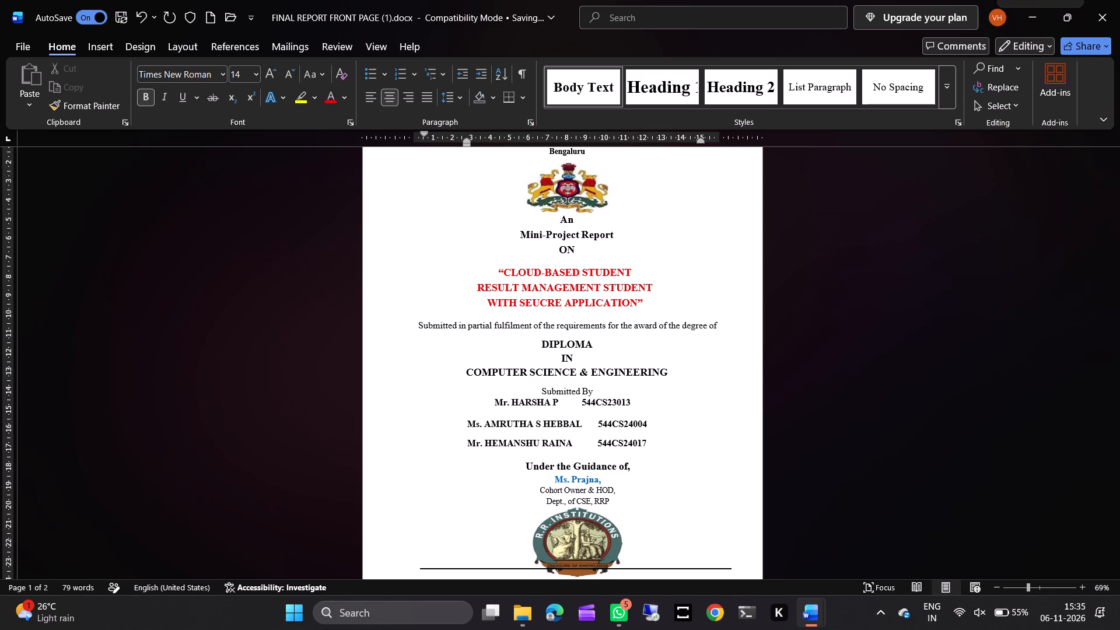
key("Tab")
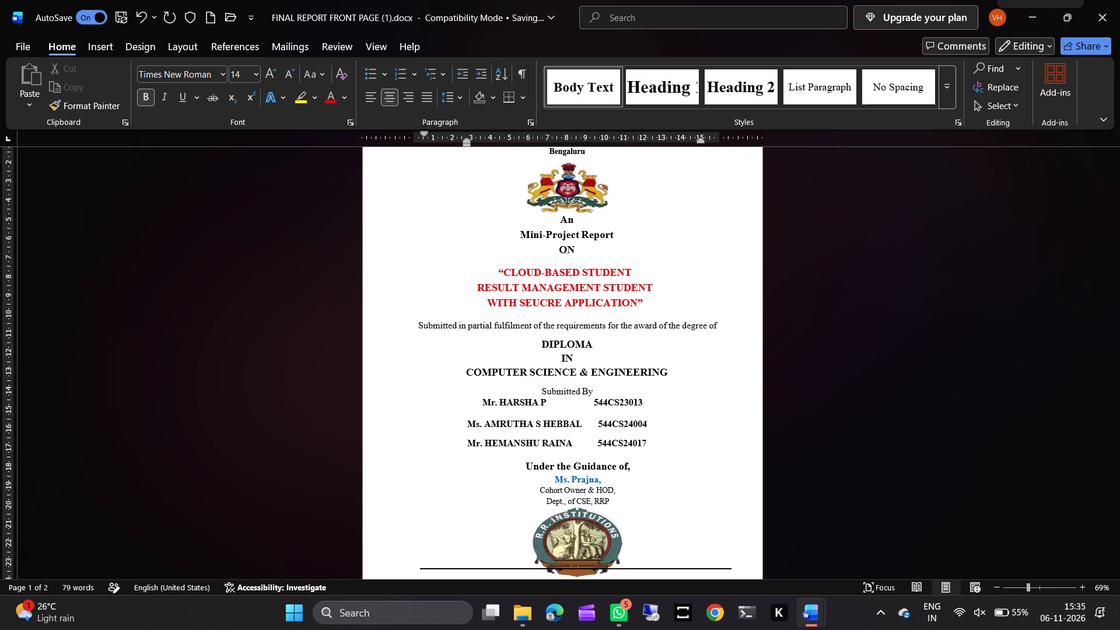
key("Tab")
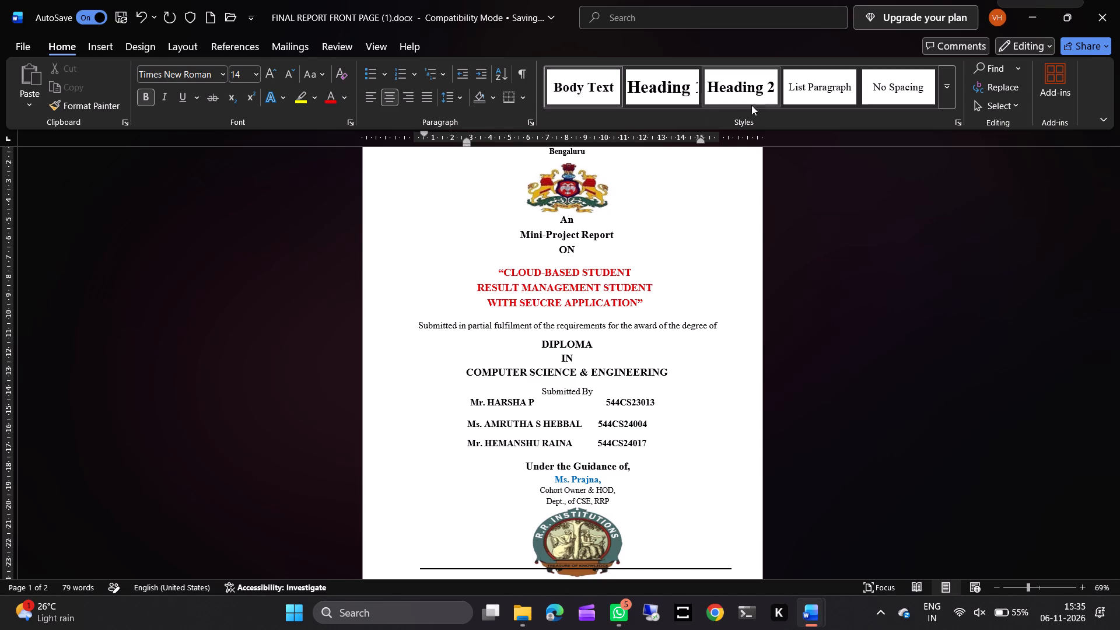
Move the right indent of the first student's line to just past 14 on the ruler, aligning its registration number with those below.
left_click_drag(696, 139, 673, 146)
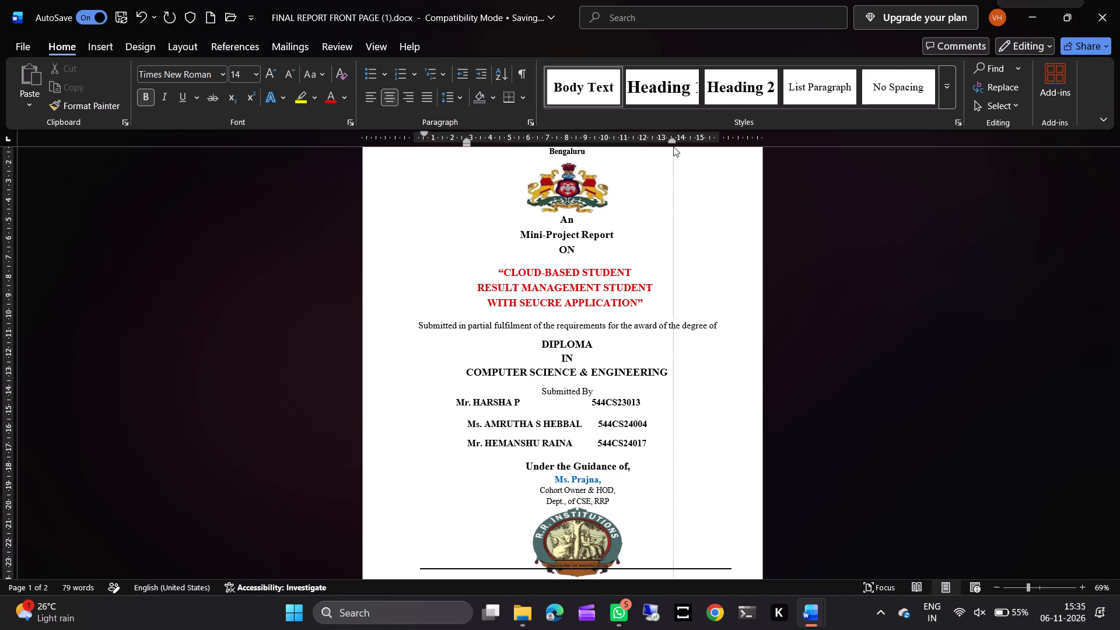
left_click_drag(673, 146, 686, 146)
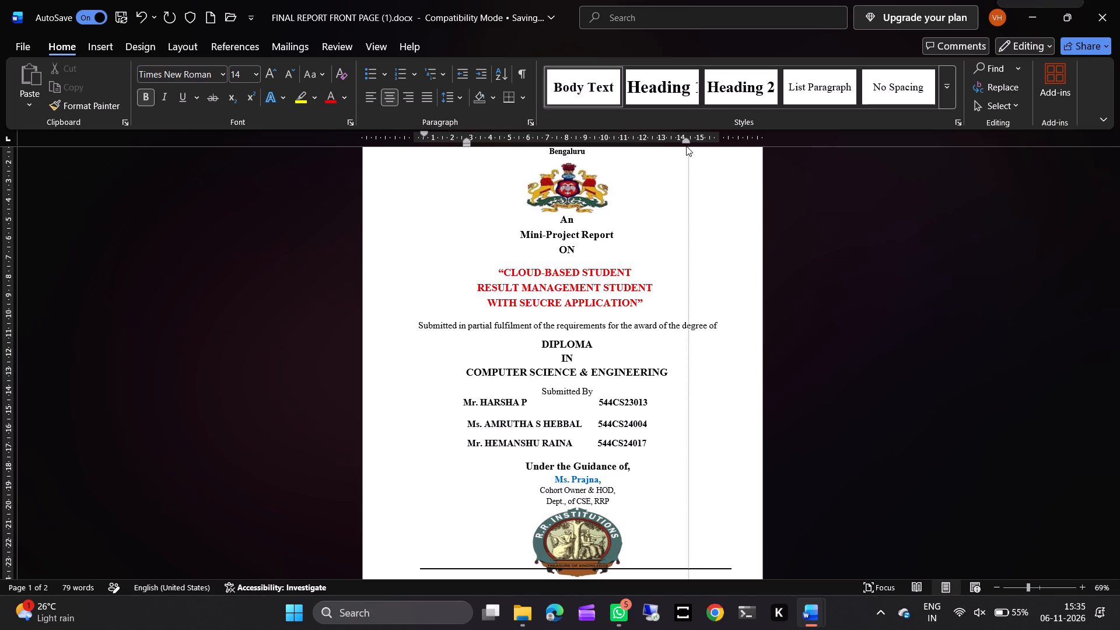
left_click_drag(686, 146, 687, 146)
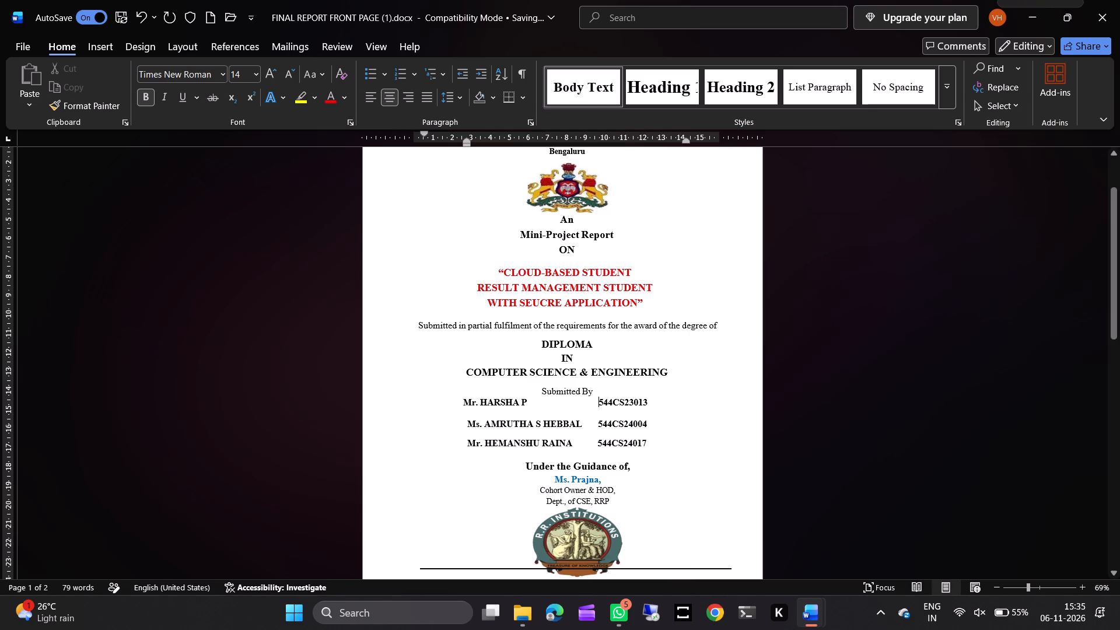
Move the first-line indents of the second and third students' lines slightly left to about 2.5 on the ruler, aligning their names with the first student's.
left_click(467, 423)
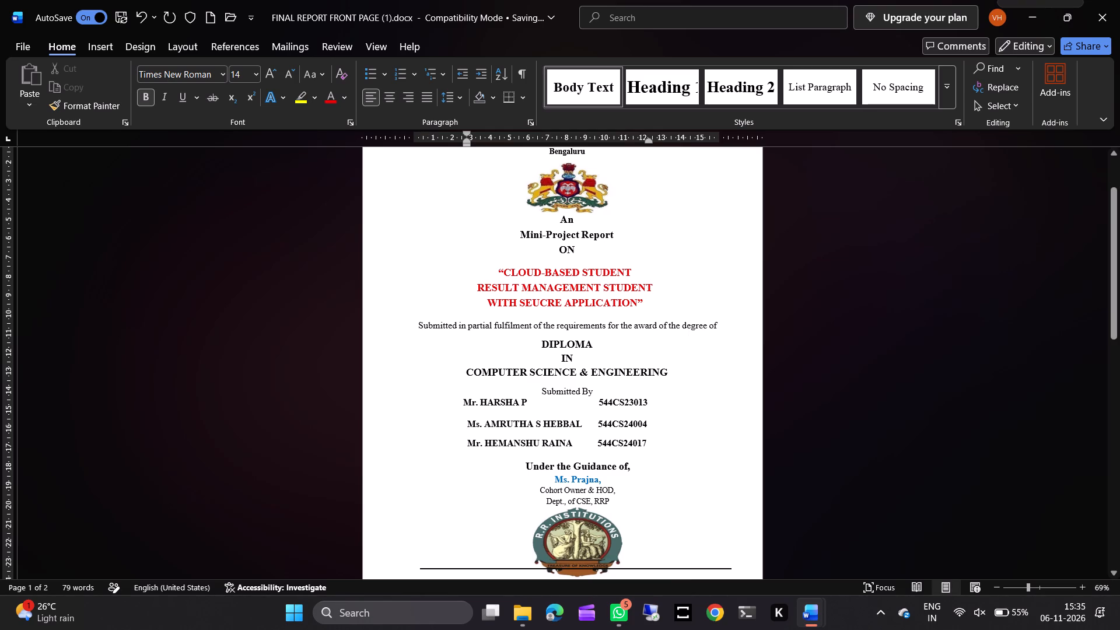
left_click(650, 142)
left_click(466, 133)
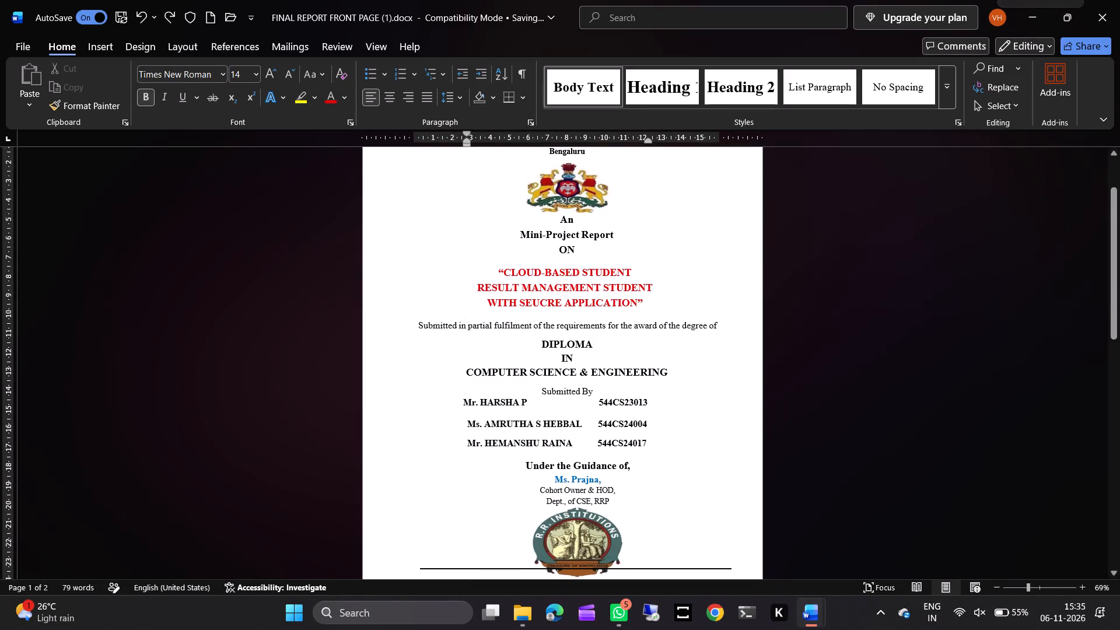
left_click(467, 132)
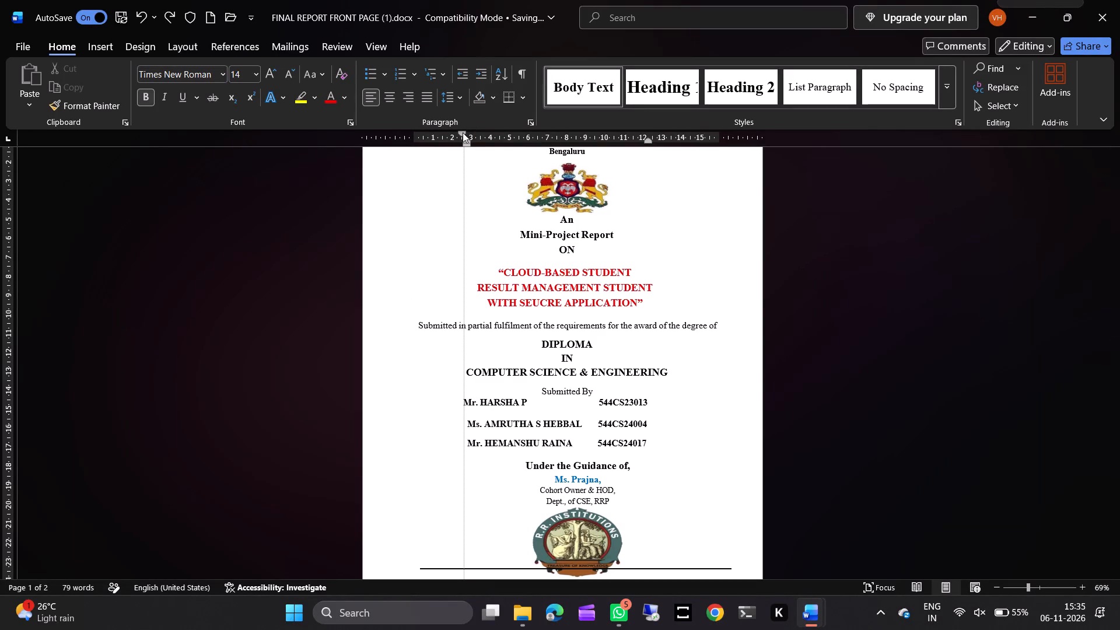
left_click(468, 442)
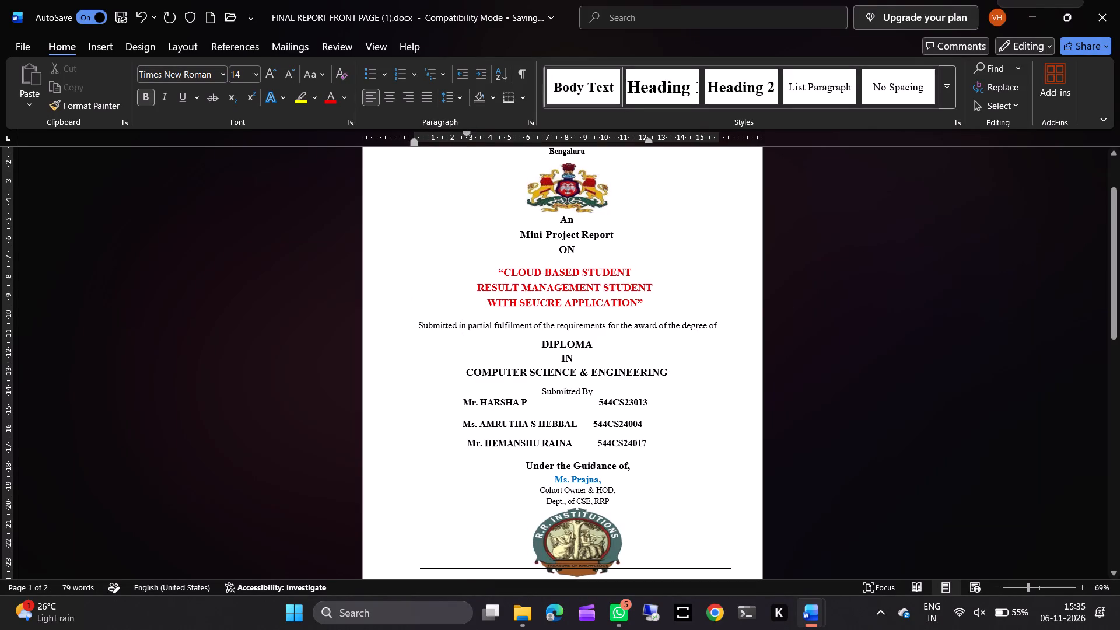
left_click(466, 133)
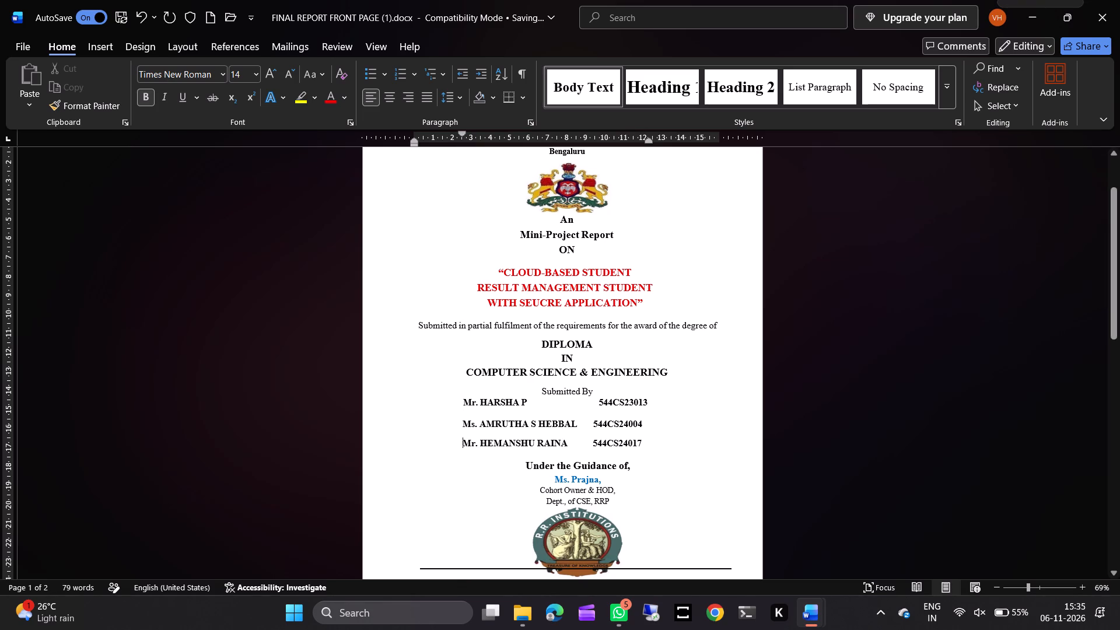
Shrink the R.R. Institutions logo proportionally until it sits entirely above the horizontal line.
left_click(863, 395)
scroll(748, 425, "down", 1)
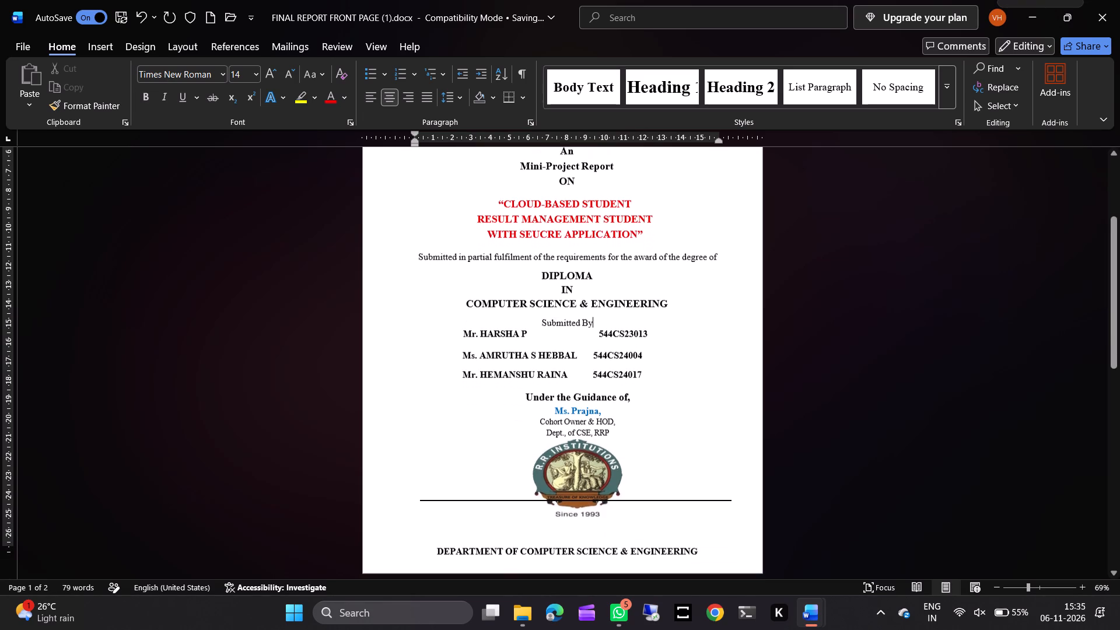
scroll(748, 425, "down", 1)
scroll(633, 485, "down", 2)
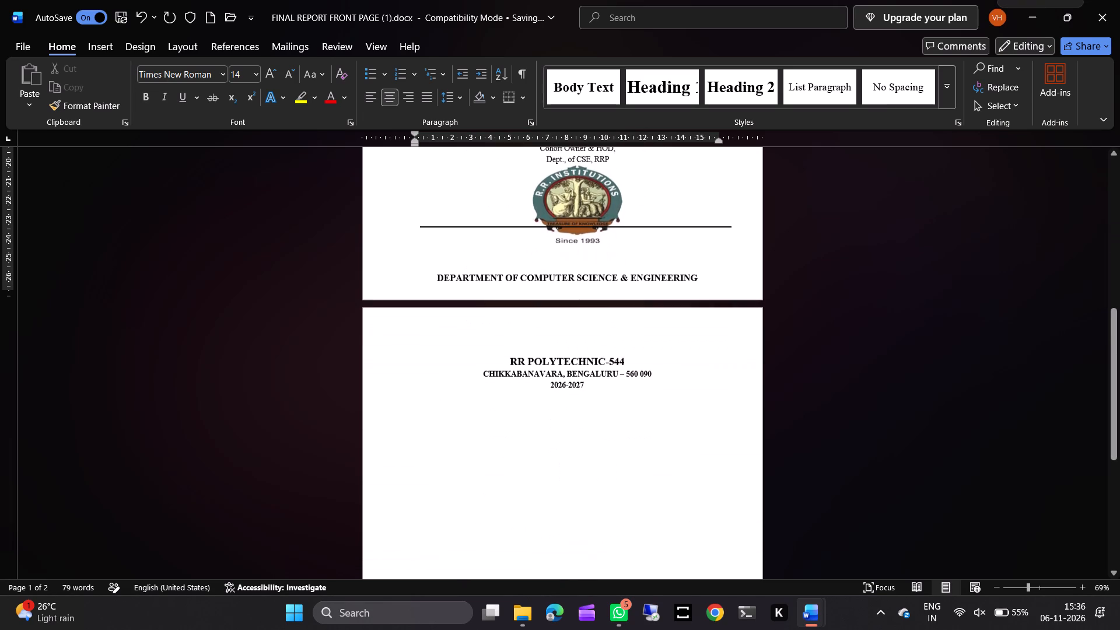
scroll(633, 485, "up", 1)
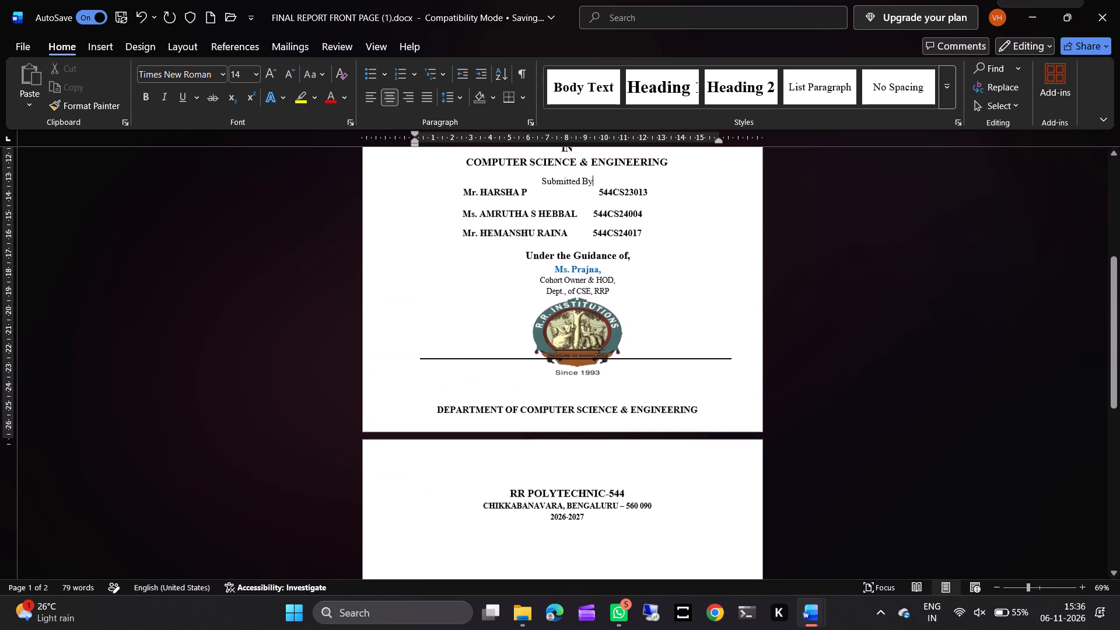
scroll(633, 485, "up", 1)
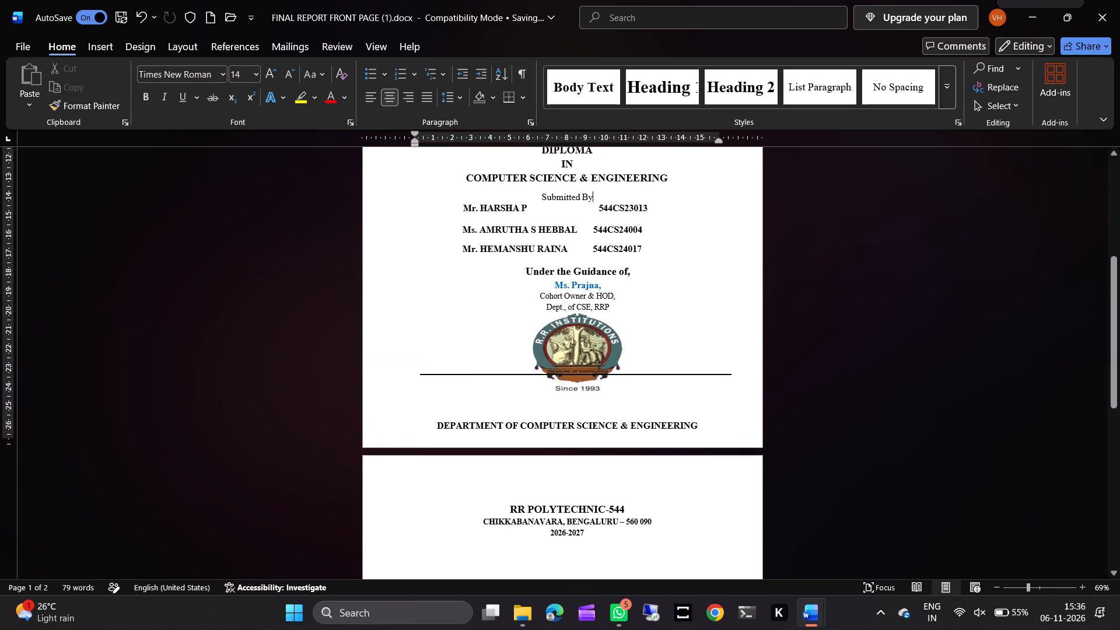
left_click(575, 323)
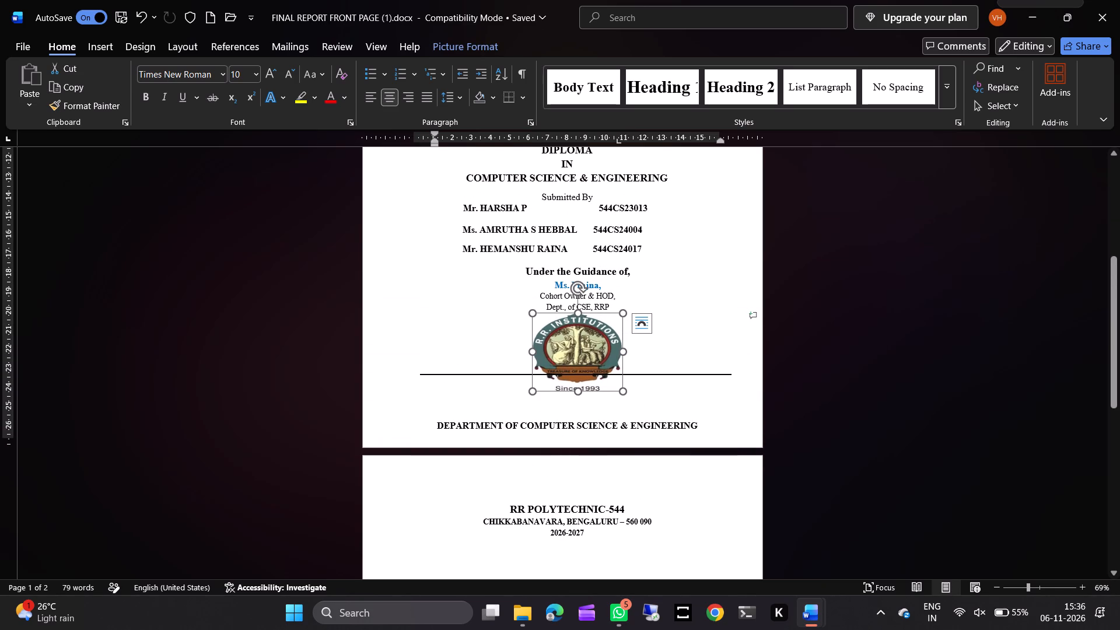
scroll(633, 270, "up", 1)
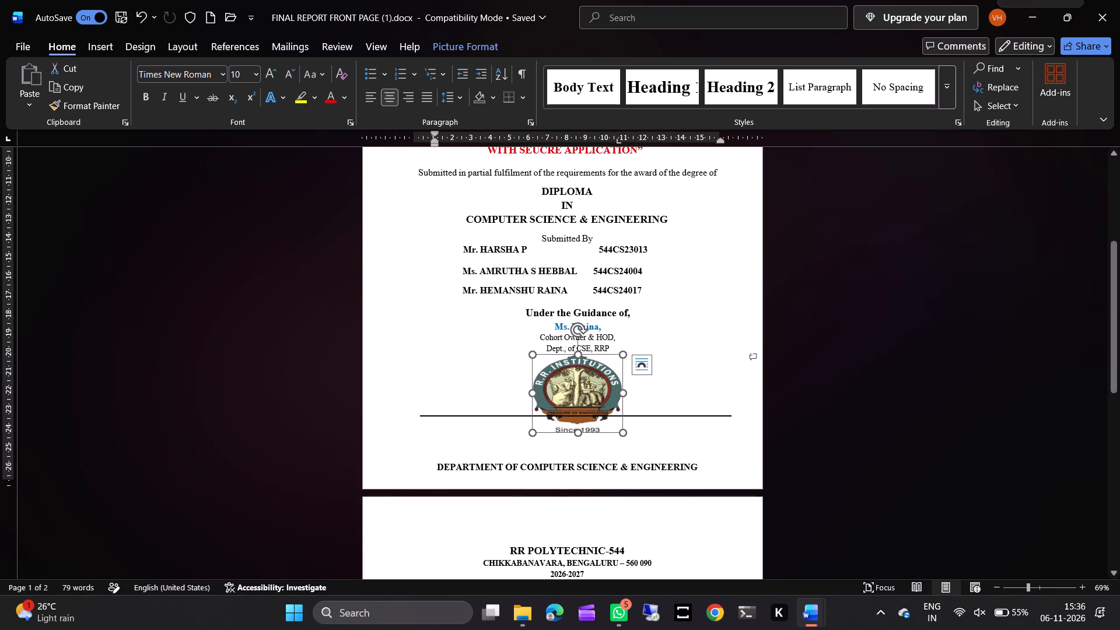
left_click_drag(461, 247, 638, 291)
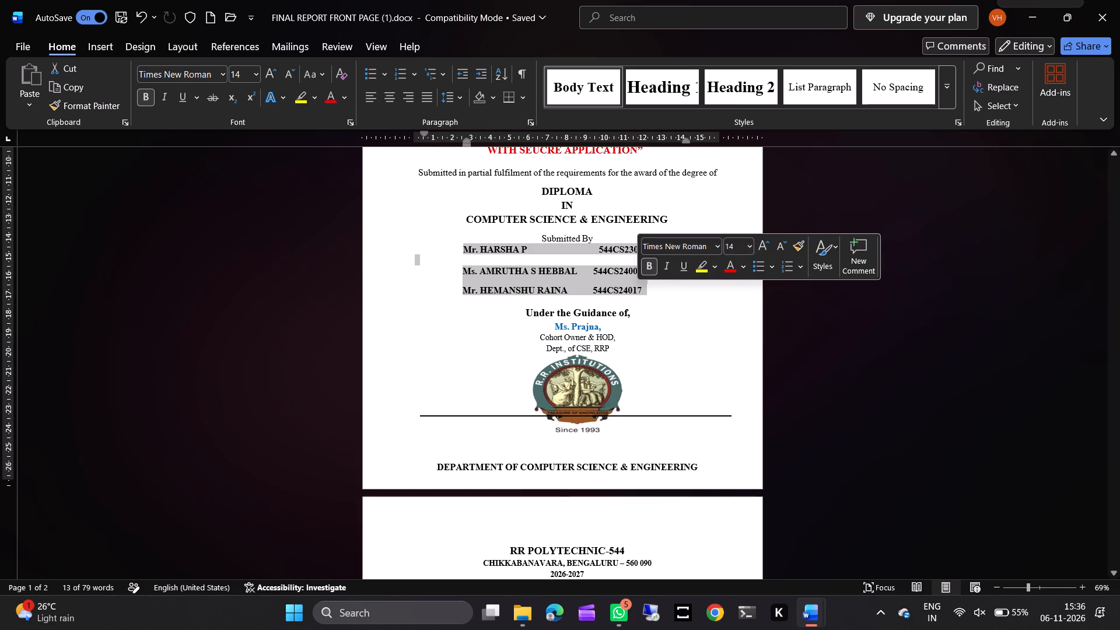
left_click(717, 313)
left_click(591, 379)
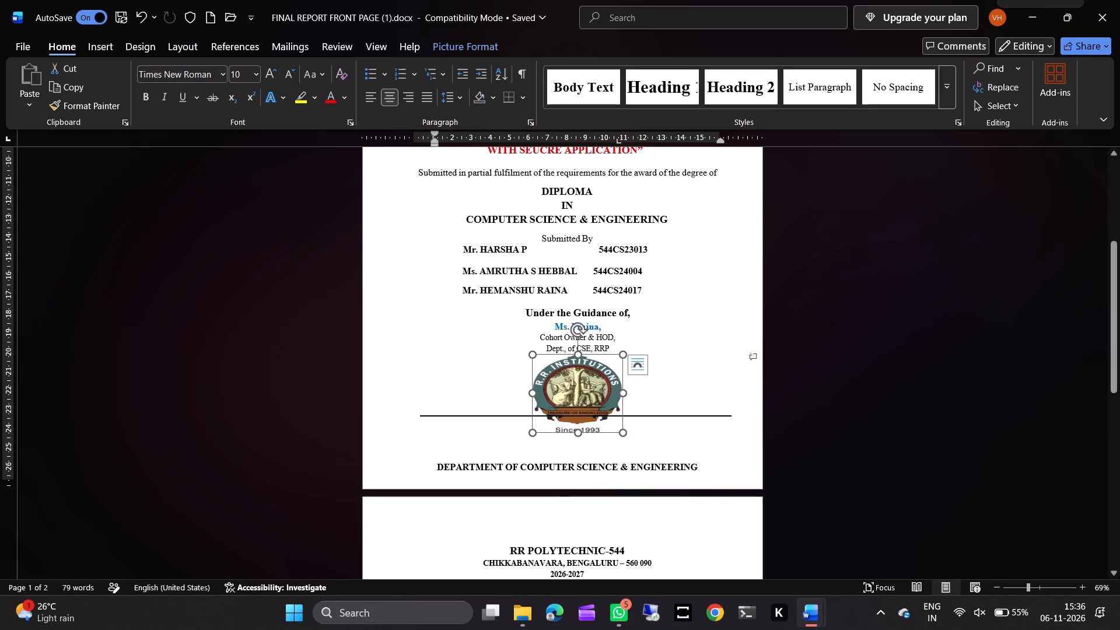
left_click_drag(532, 434, 548, 418)
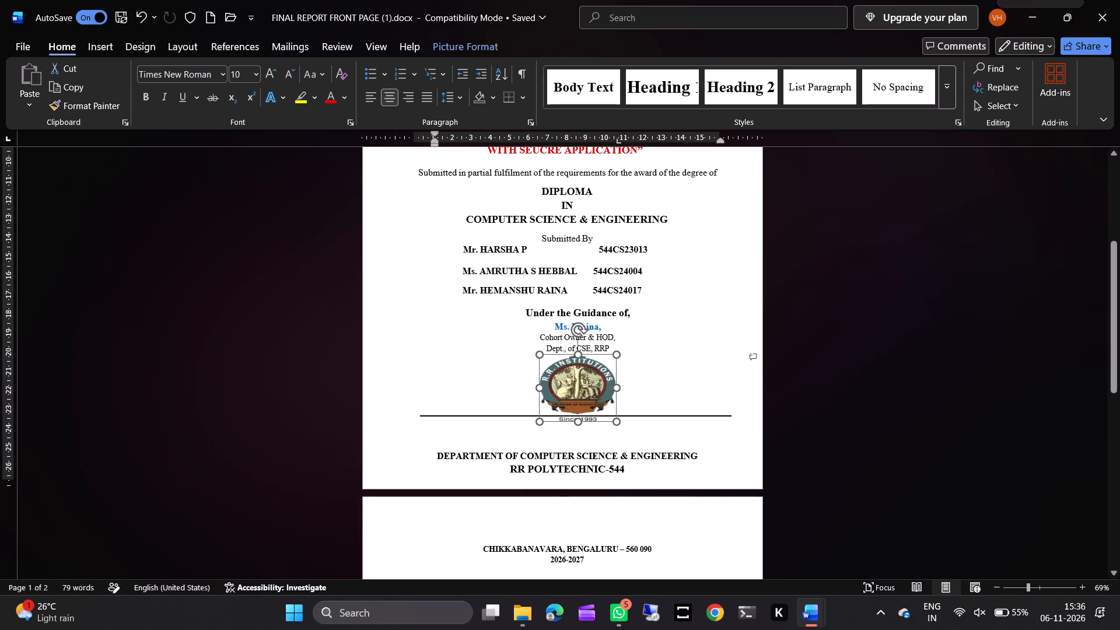
left_click_drag(548, 418, 558, 408)
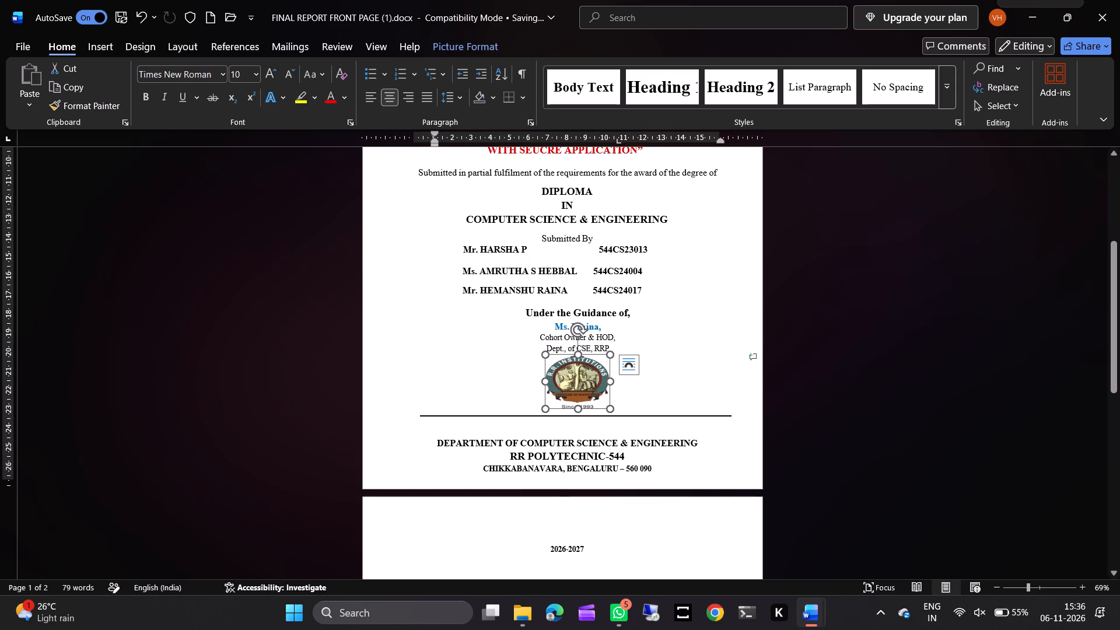
left_click(650, 418)
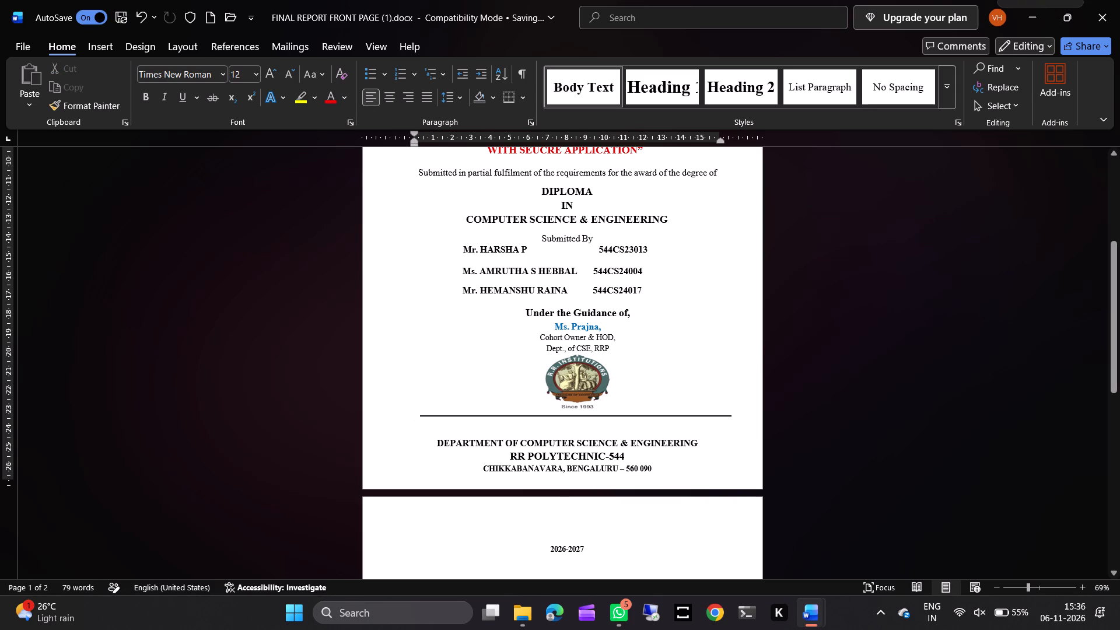
Delete an empty line between the horizontal line and the DEPARTMENT OF COMPUTER SCIENCE & ENGINEERING heading.
left_click(437, 441)
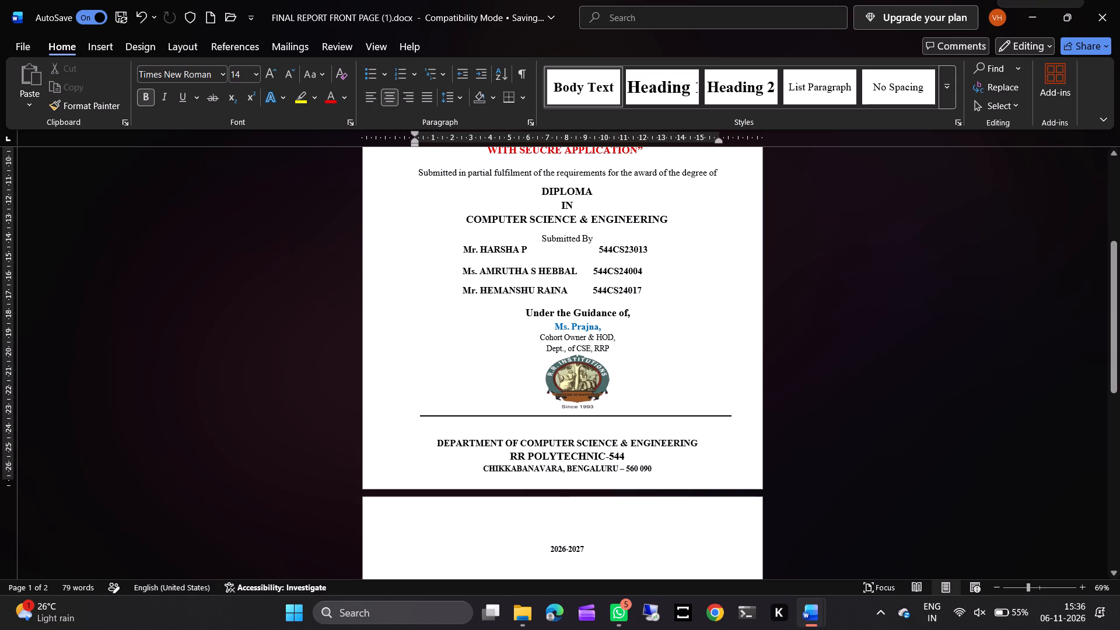
left_click(440, 431)
key("BackSpace")
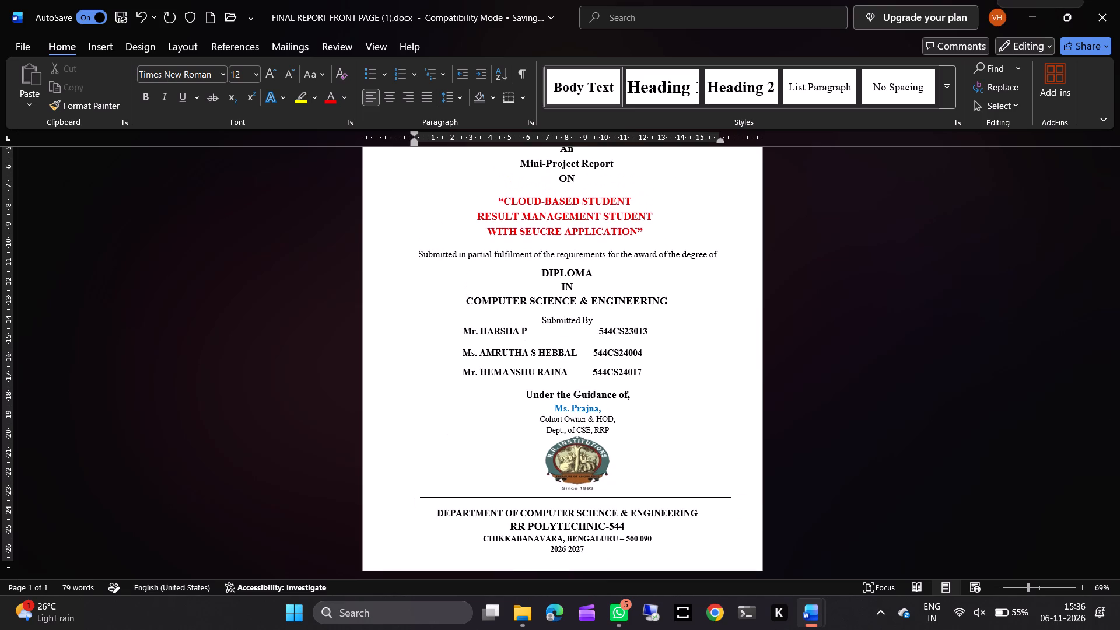
Widen the R.R. Institutions logo slightly by stretching it horizontally, keeping its height.
scroll(671, 423, "down", 2)
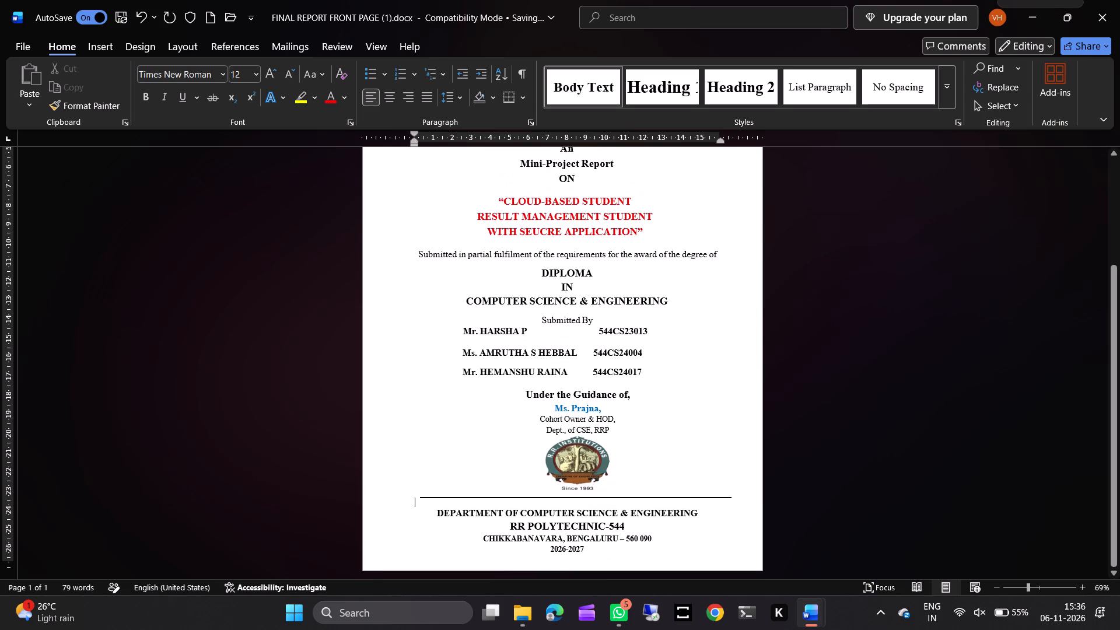
scroll(671, 423, "up", 1)
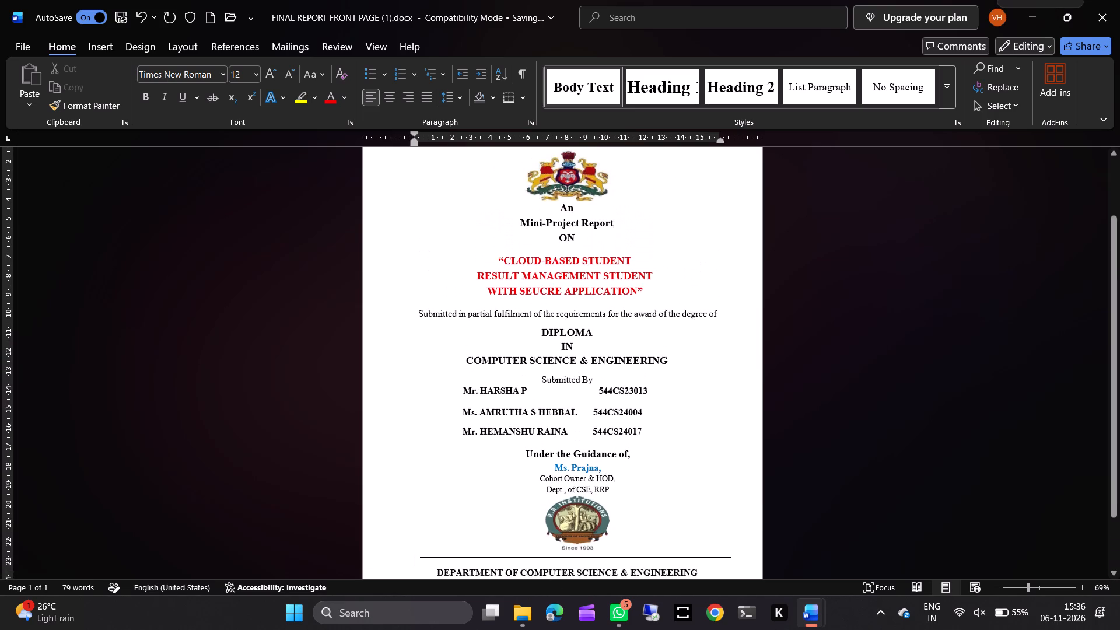
scroll(671, 423, "up", 1)
scroll(671, 423, "left", 1)
scroll(671, 423, "right", 1)
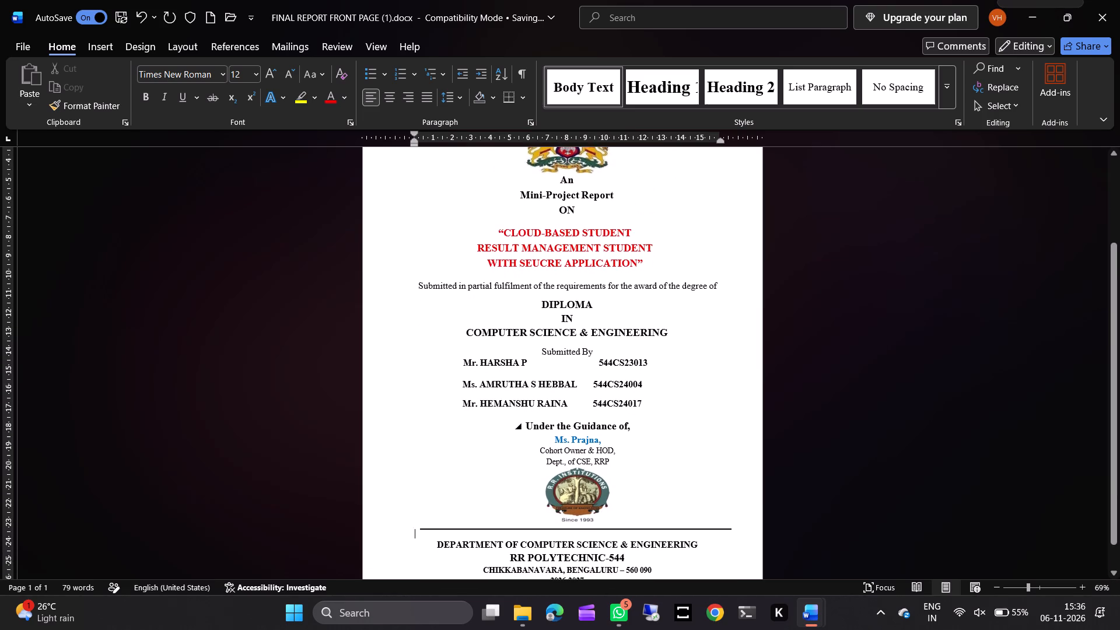
scroll(671, 423, "down", 4, "ctrl")
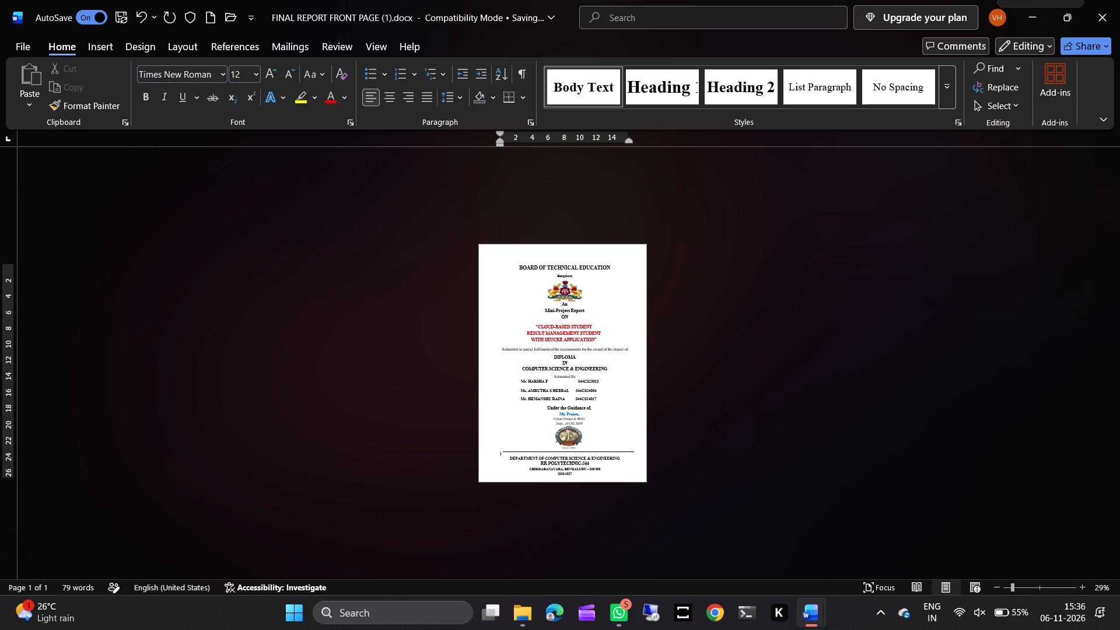
left_click(568, 437)
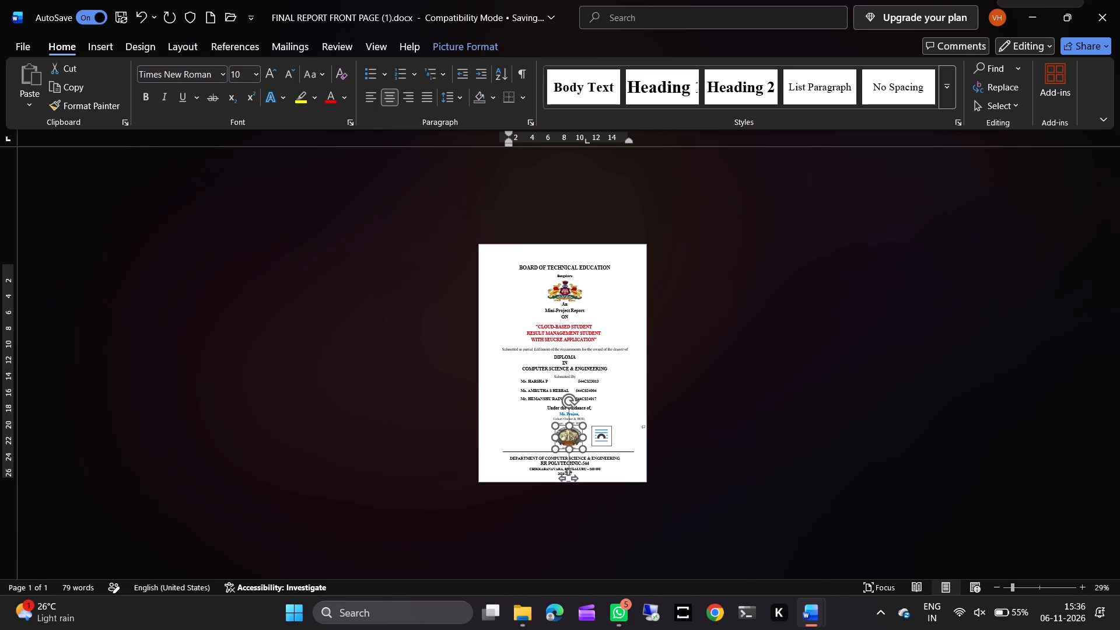
scroll(587, 358, "up", 2, "ctrl")
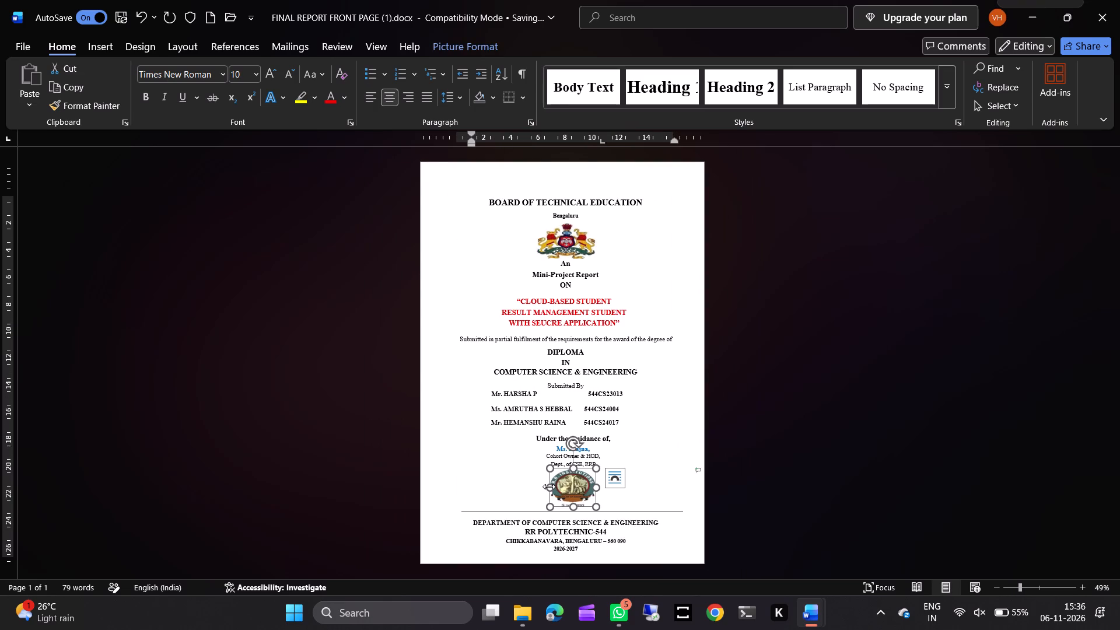
left_click_drag(549, 487, 546, 487)
left_click_drag(546, 487, 535, 490)
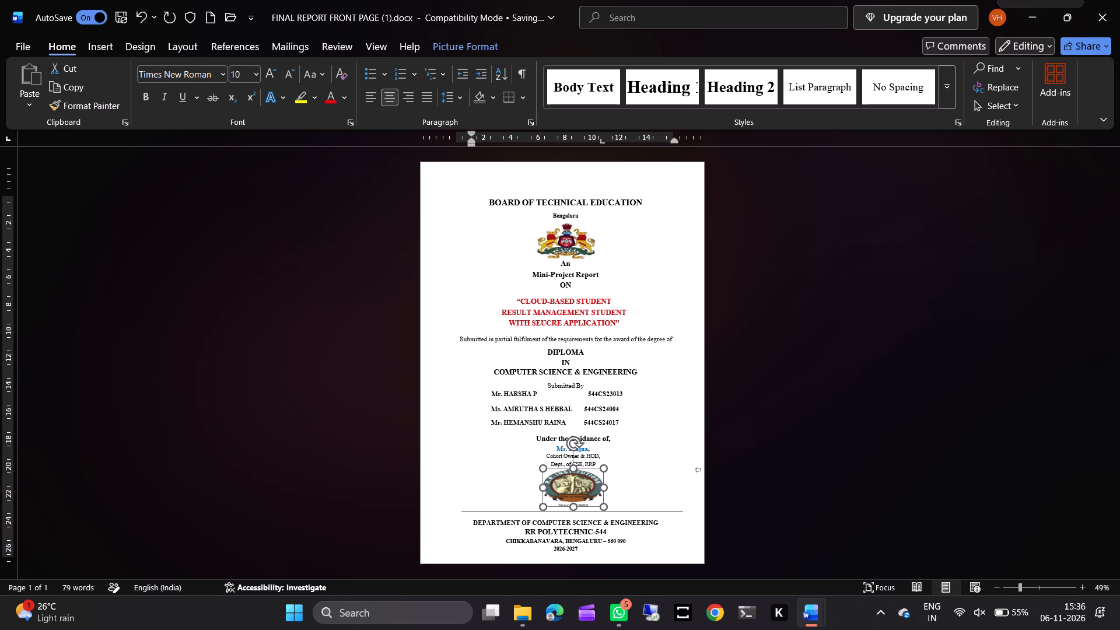
left_click_drag(535, 490, 534, 490)
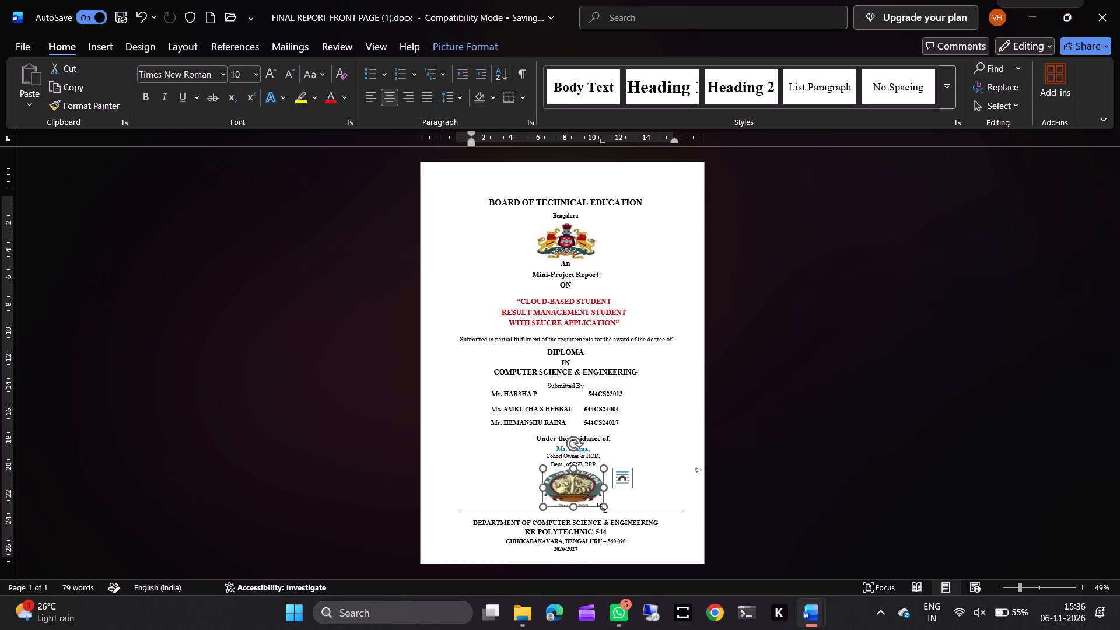
left_click(603, 508)
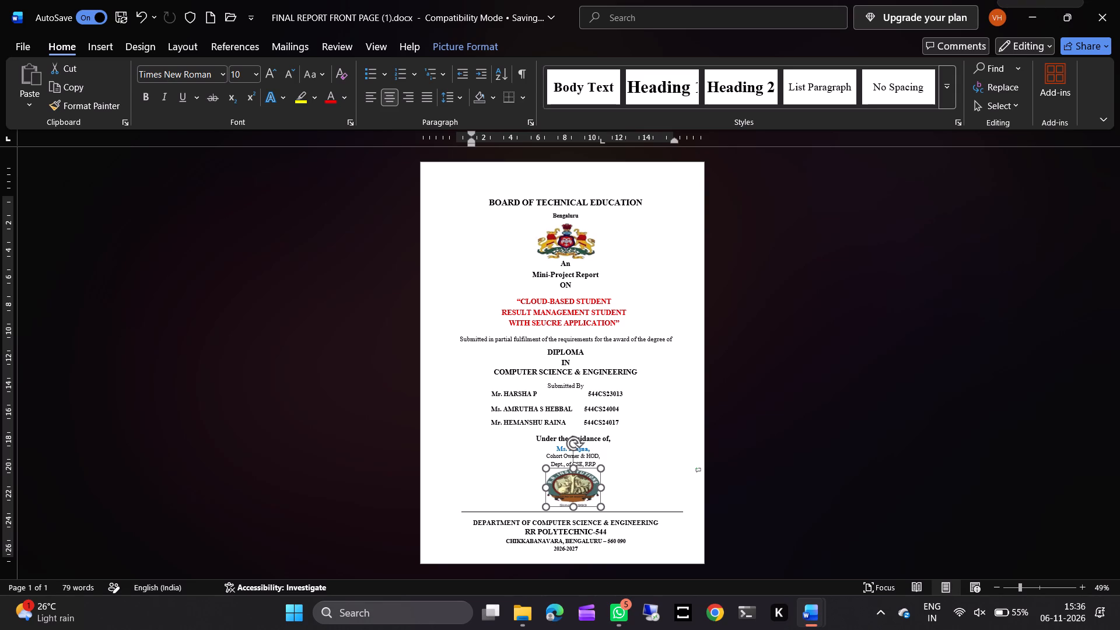
scroll(707, 416, "up", 1, "ctrl")
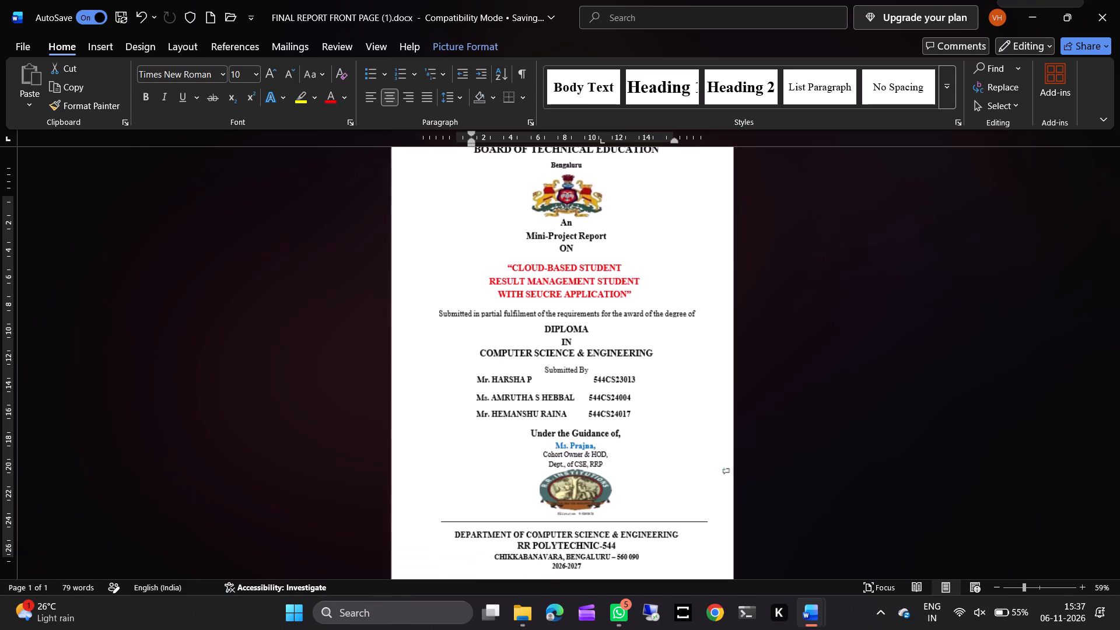
scroll(707, 416, "up", 2)
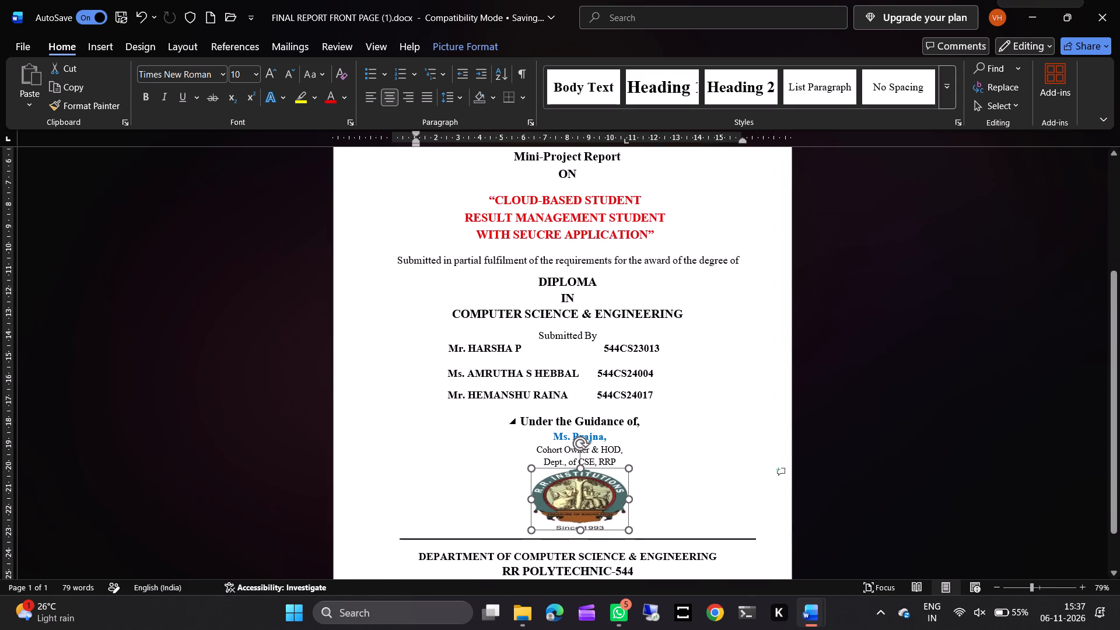
scroll(707, 416, "up", 6, "ctrl")
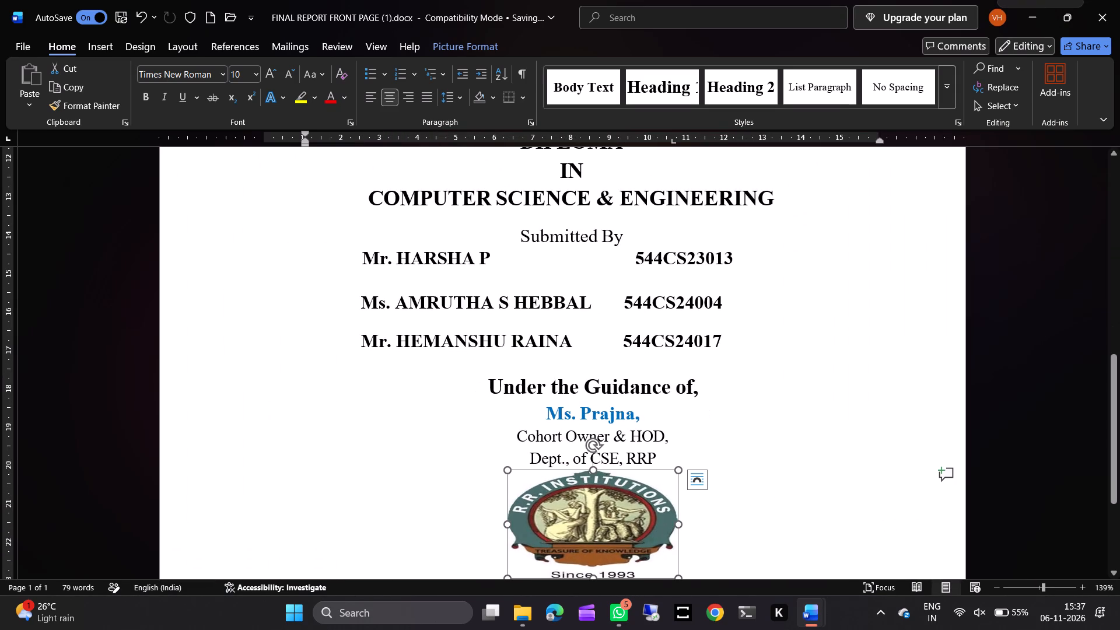
scroll(707, 416, "down", 7, "ctrl")
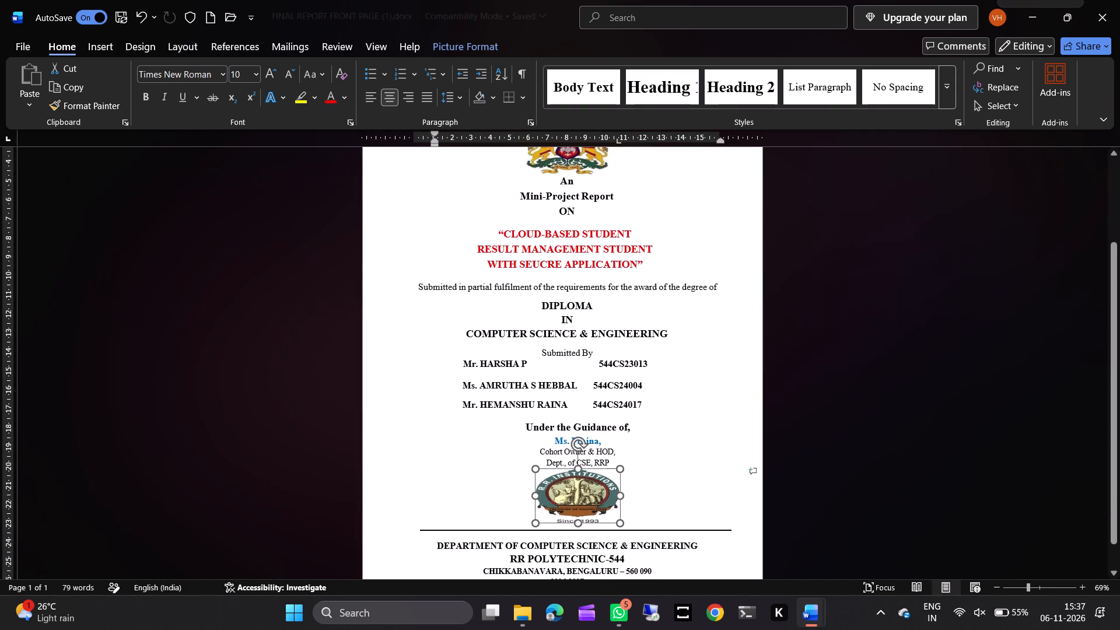
scroll(707, 416, "down", 2, "ctrl")
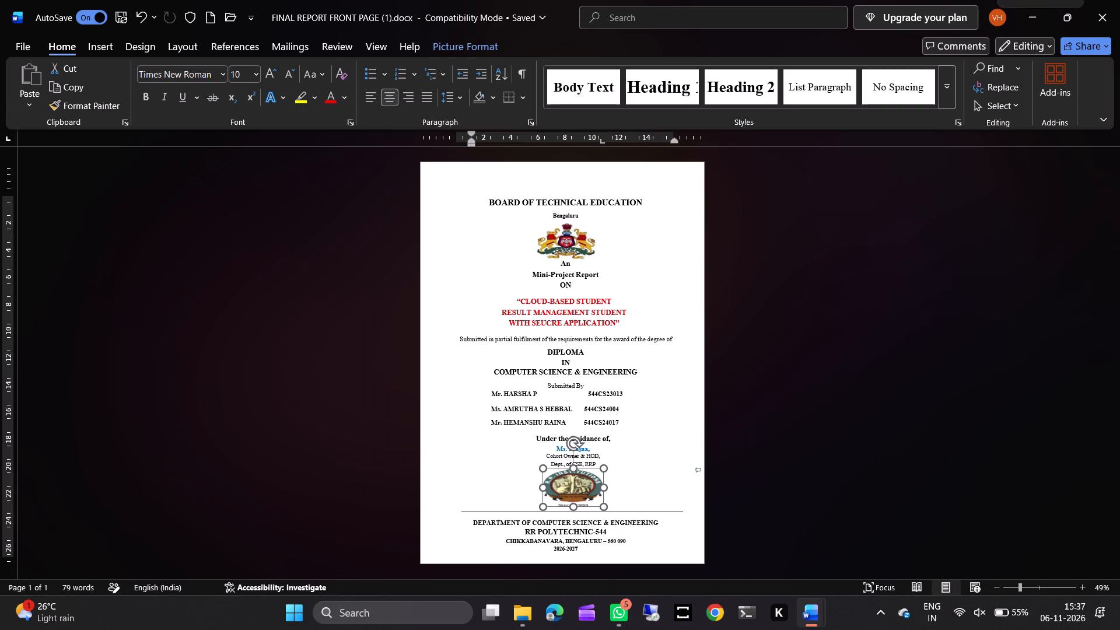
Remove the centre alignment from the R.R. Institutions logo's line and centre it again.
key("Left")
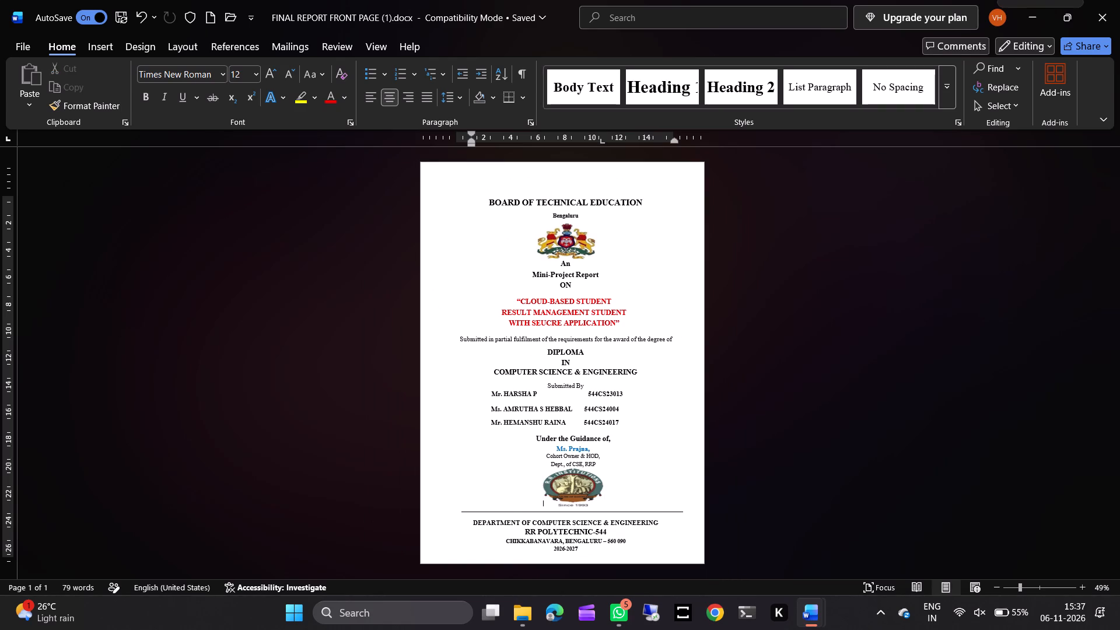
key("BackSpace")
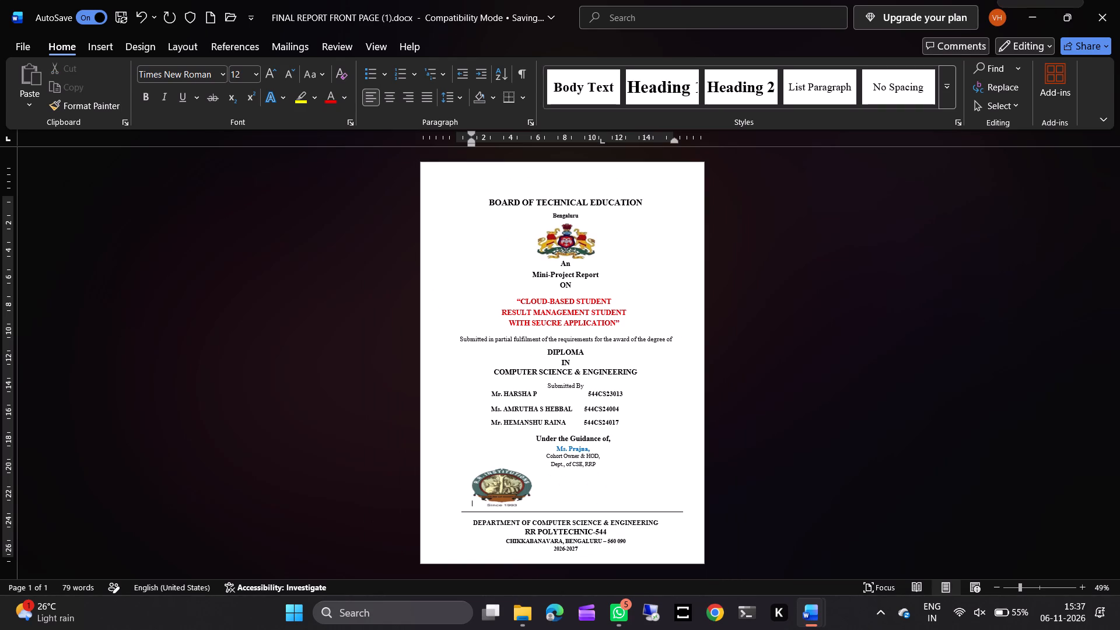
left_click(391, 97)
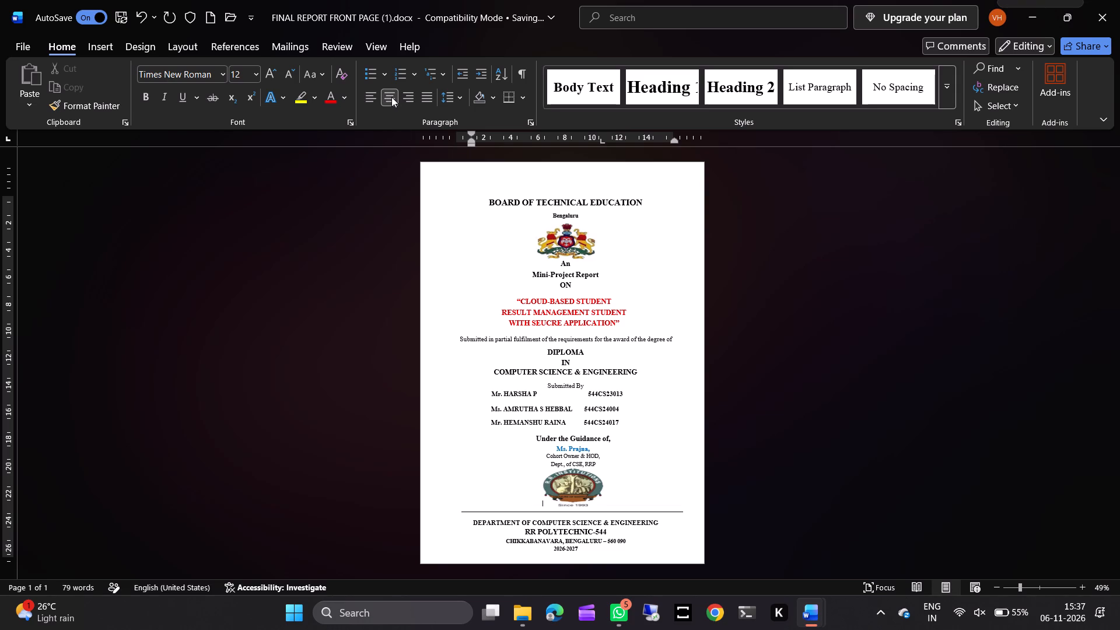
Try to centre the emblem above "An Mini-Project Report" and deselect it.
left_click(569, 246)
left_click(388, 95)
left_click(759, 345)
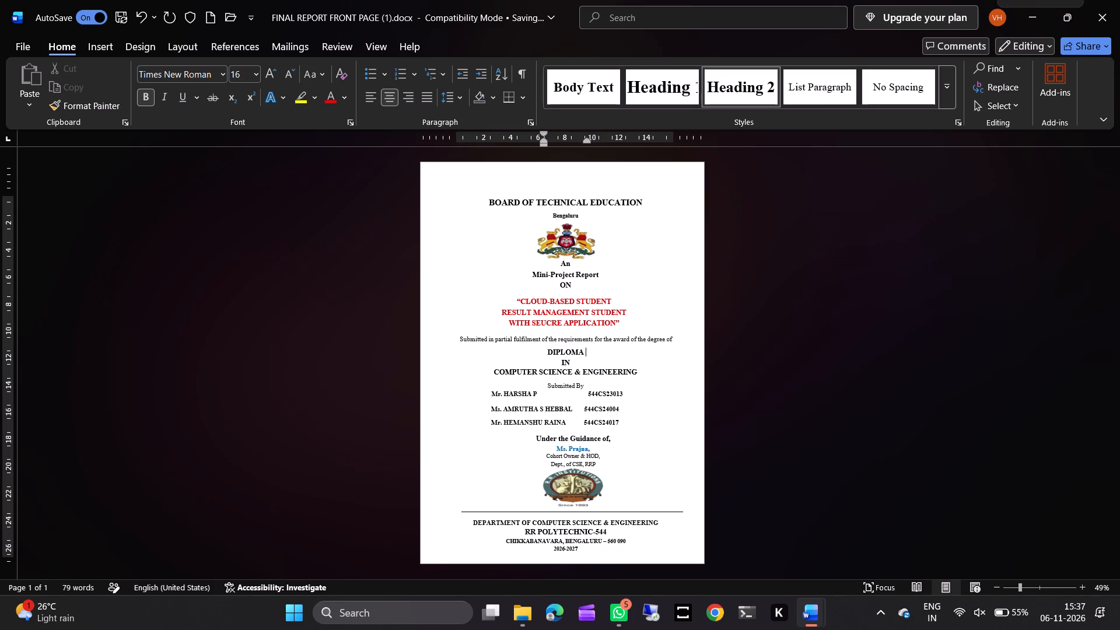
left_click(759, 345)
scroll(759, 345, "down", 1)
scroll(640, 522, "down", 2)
Adjust the width of the R.R. Institutions logo below the guide's details, stretching it slightly wider at the same height.
scroll(640, 522, "down", 3)
left_click(575, 492)
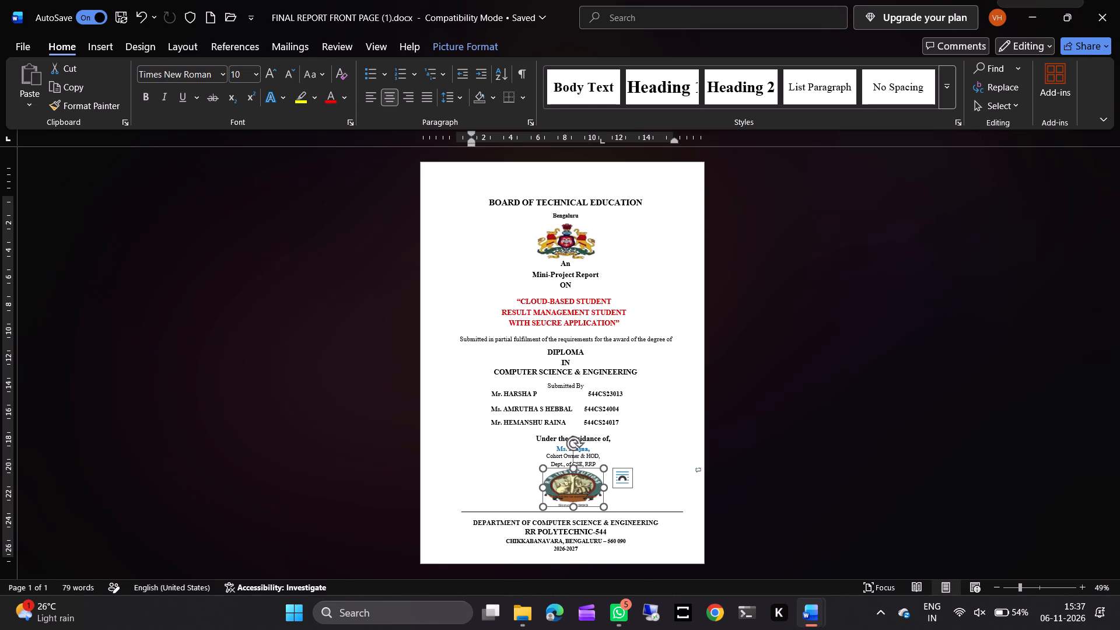
left_click(542, 490)
left_click_drag(604, 505, 595, 504)
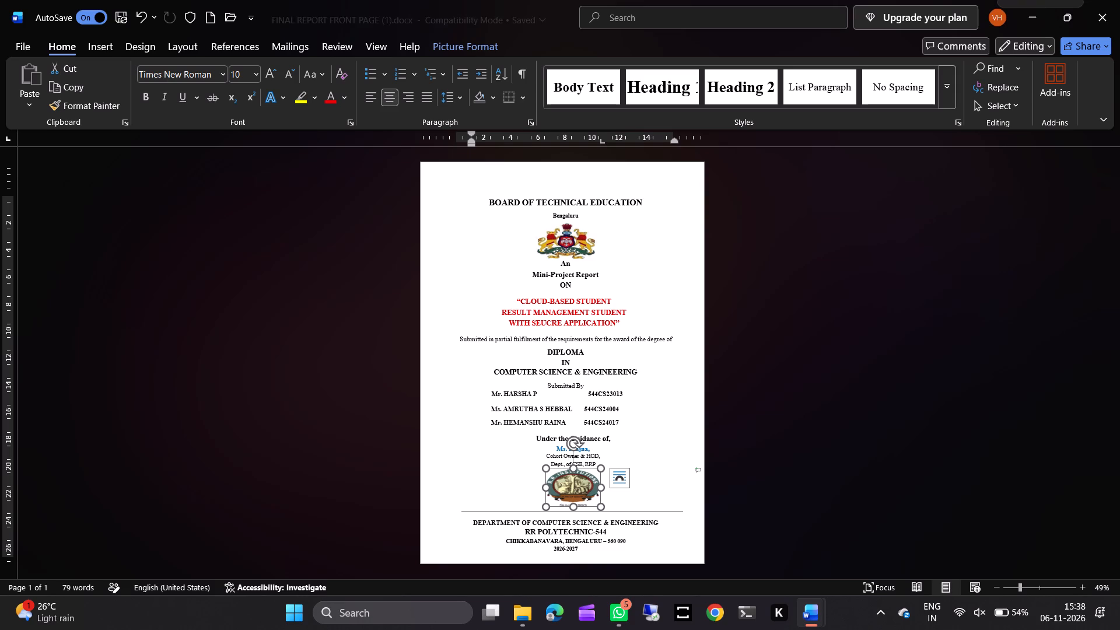
left_click_drag(547, 488, 540, 488)
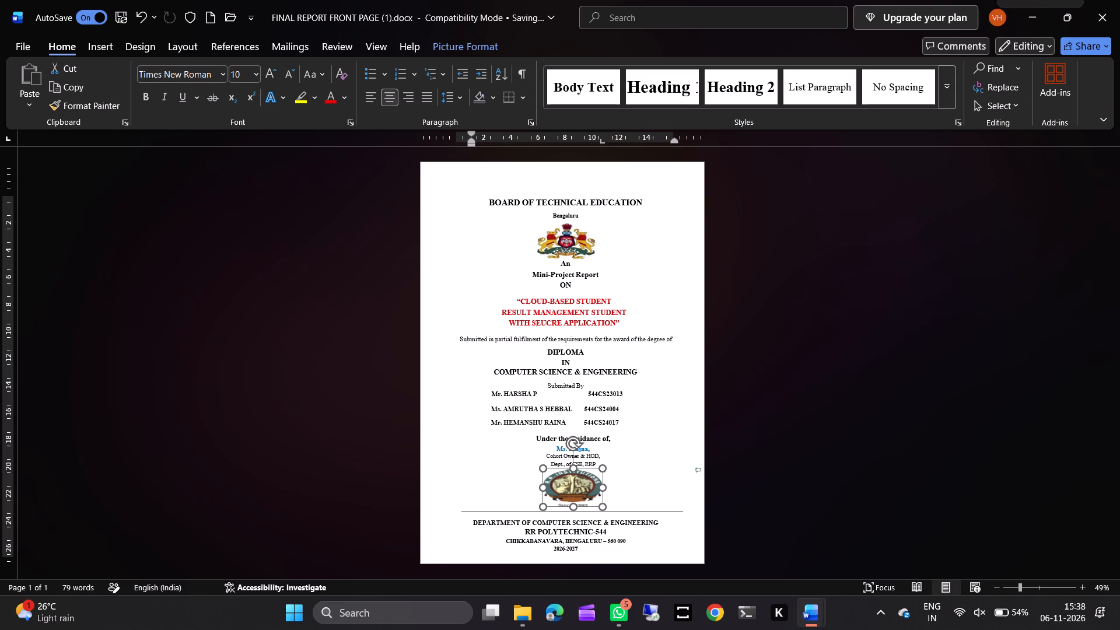
left_click_drag(540, 488, 538, 488)
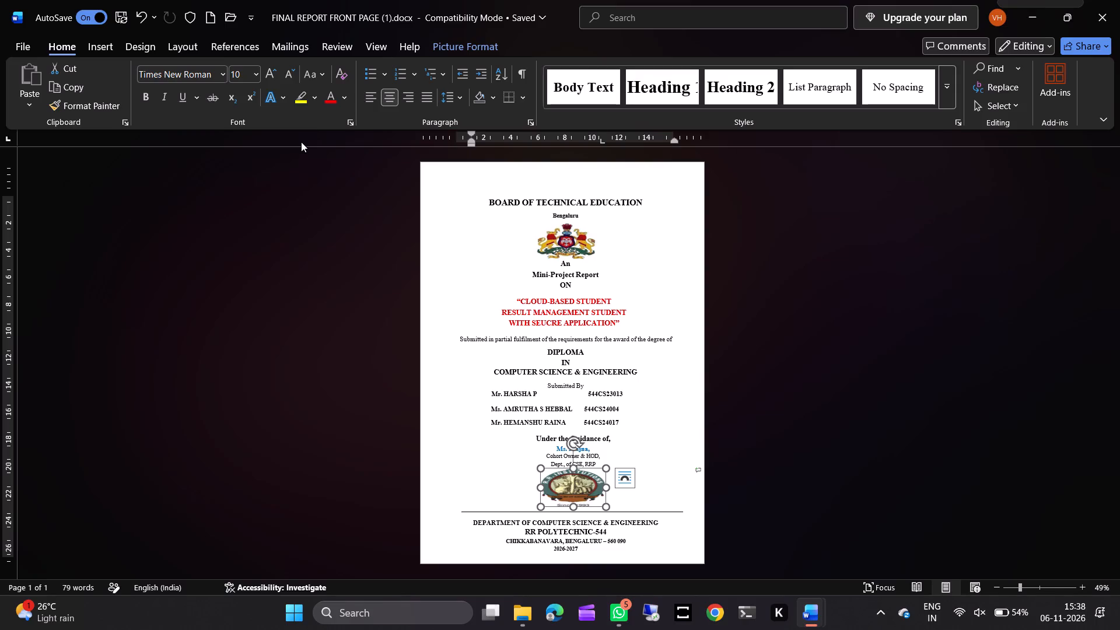
Try to save a PDF copy of the front page as HARSHA TEAM in the AMRUTHA folder, without replacing any existing file.
left_click(19, 48)
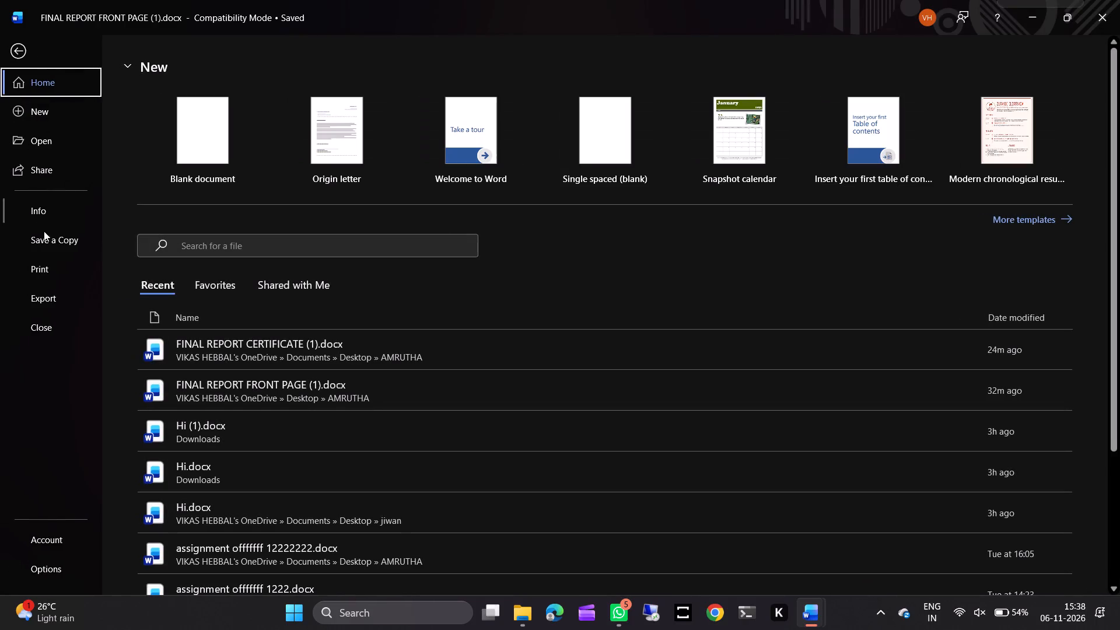
left_click(54, 239)
left_click(191, 323)
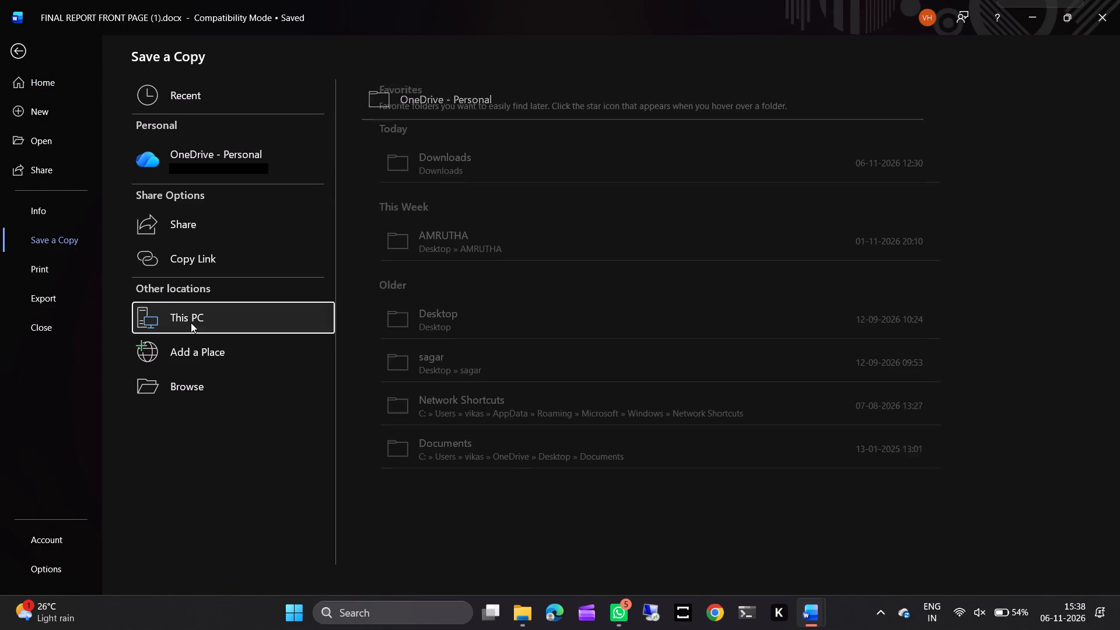
left_click(432, 250)
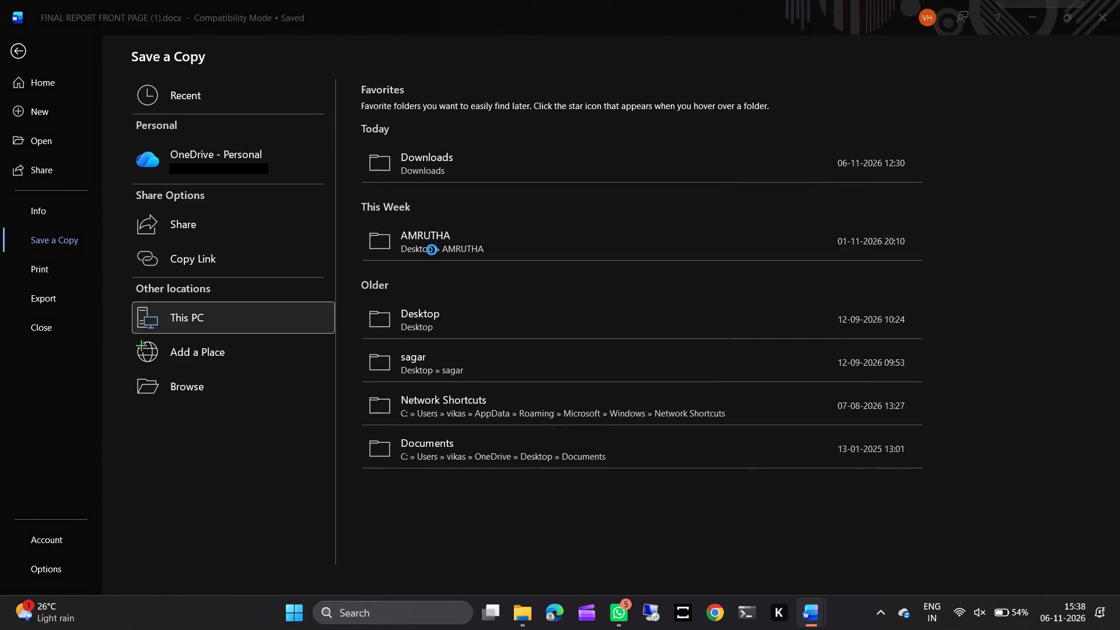
key("BackSpace")
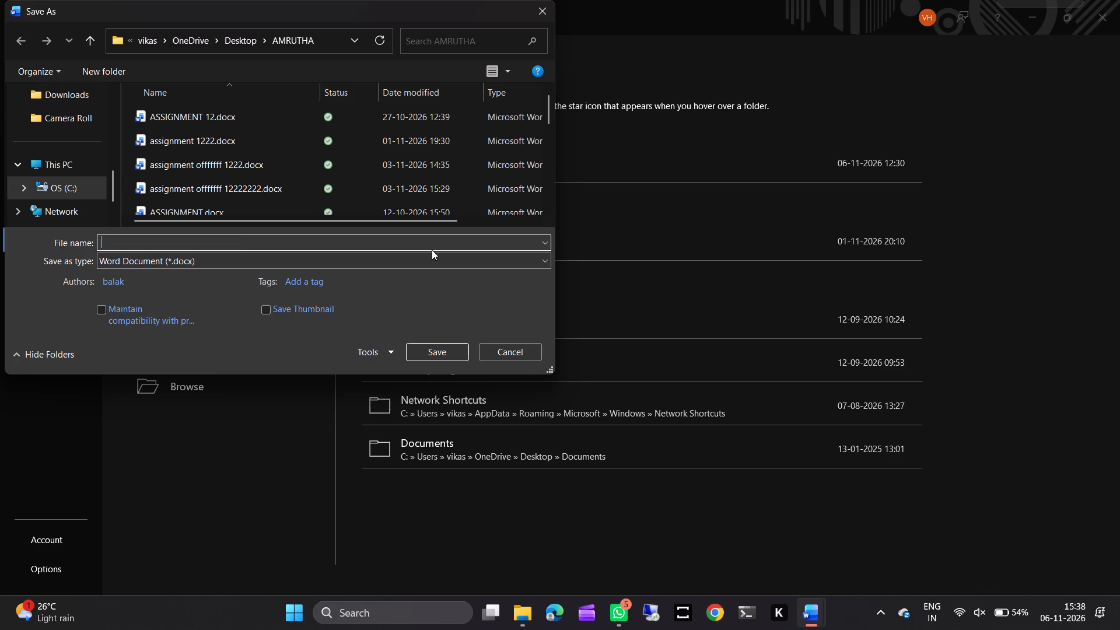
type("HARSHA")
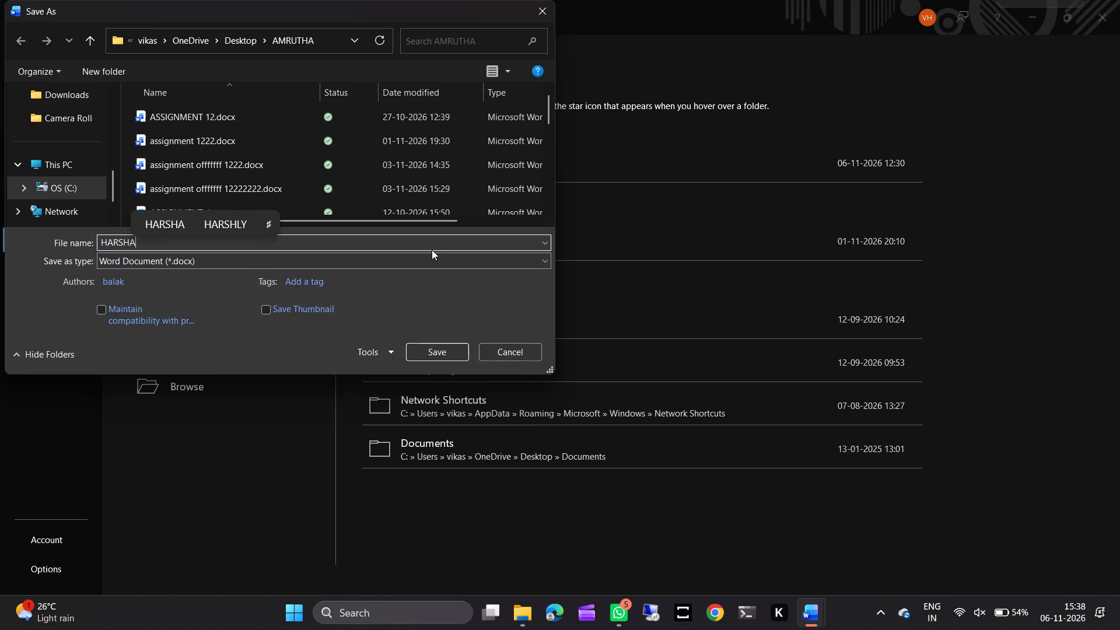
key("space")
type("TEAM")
left_click(432, 260)
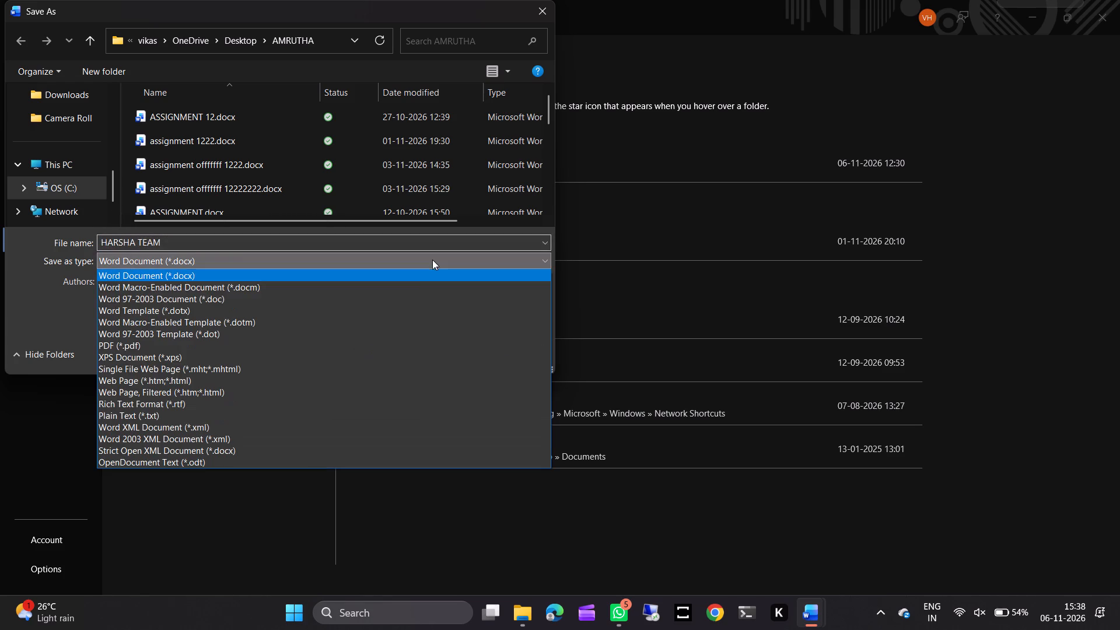
left_click(351, 349)
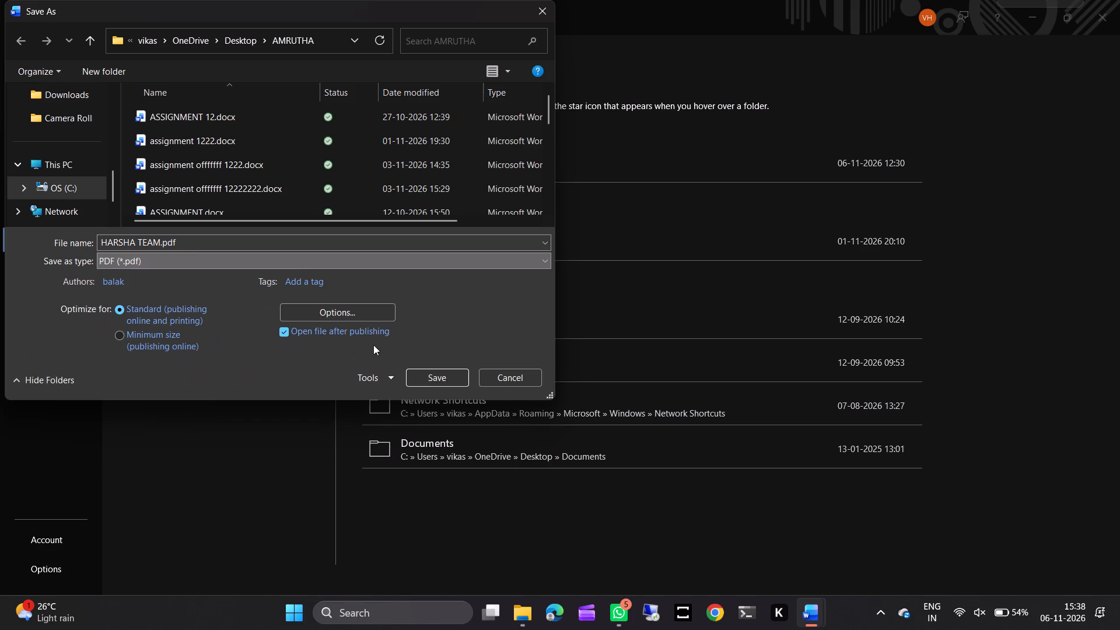
left_click(431, 383)
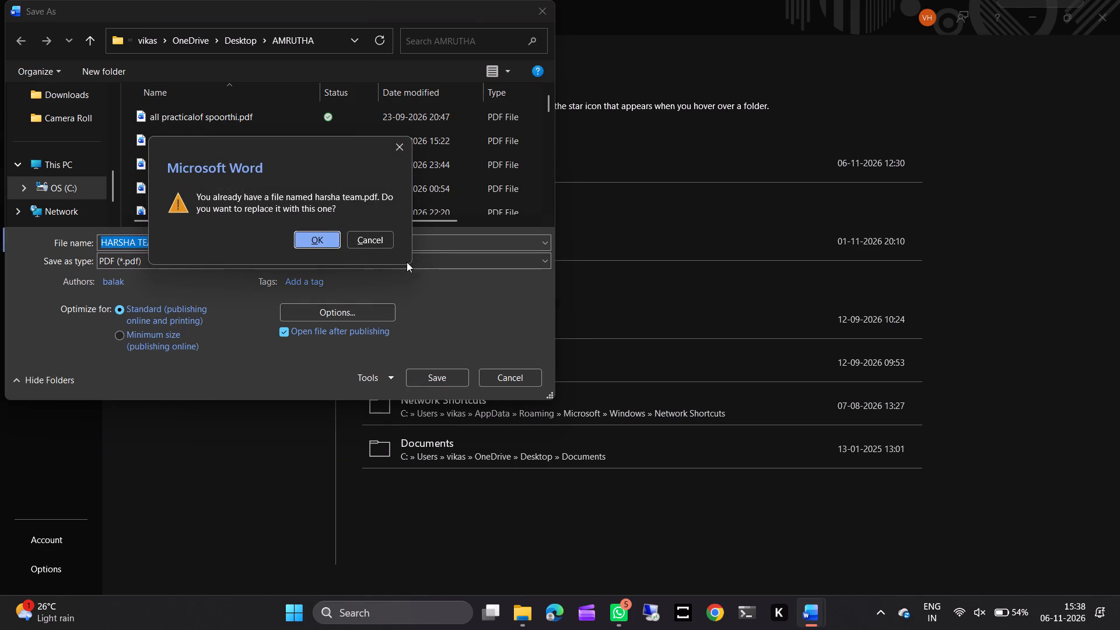
left_click(428, 257)
left_click(388, 237)
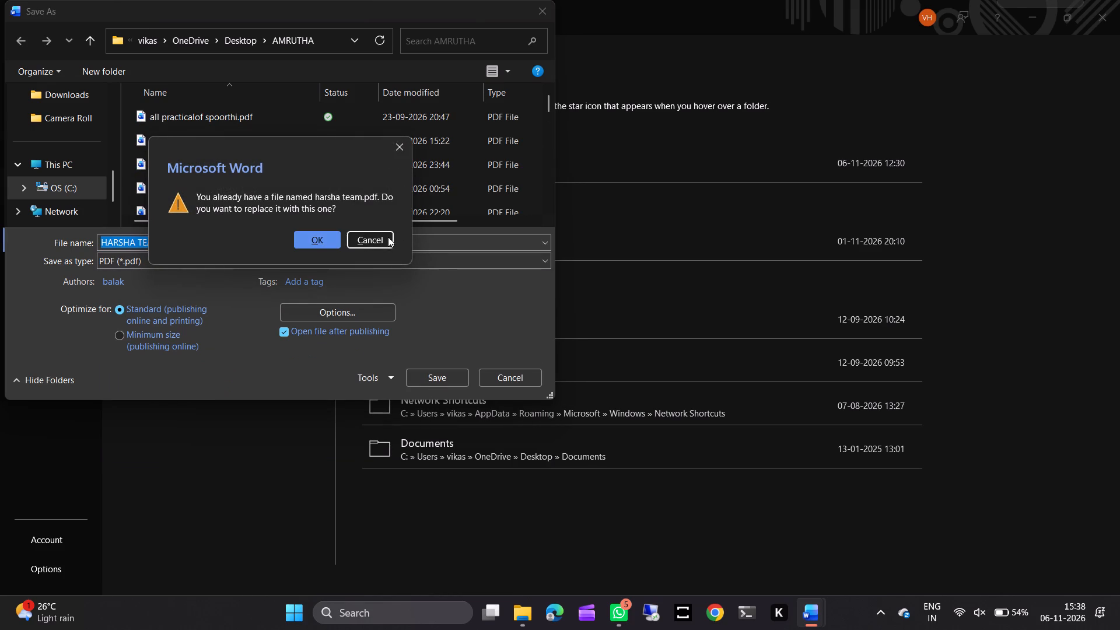
left_click(388, 237)
Add FINAL before the PDF's file name, making it FINAL HARSHA TEAM, and save the copy in the AMRUTHA folder.
key("Left")
key("Left")
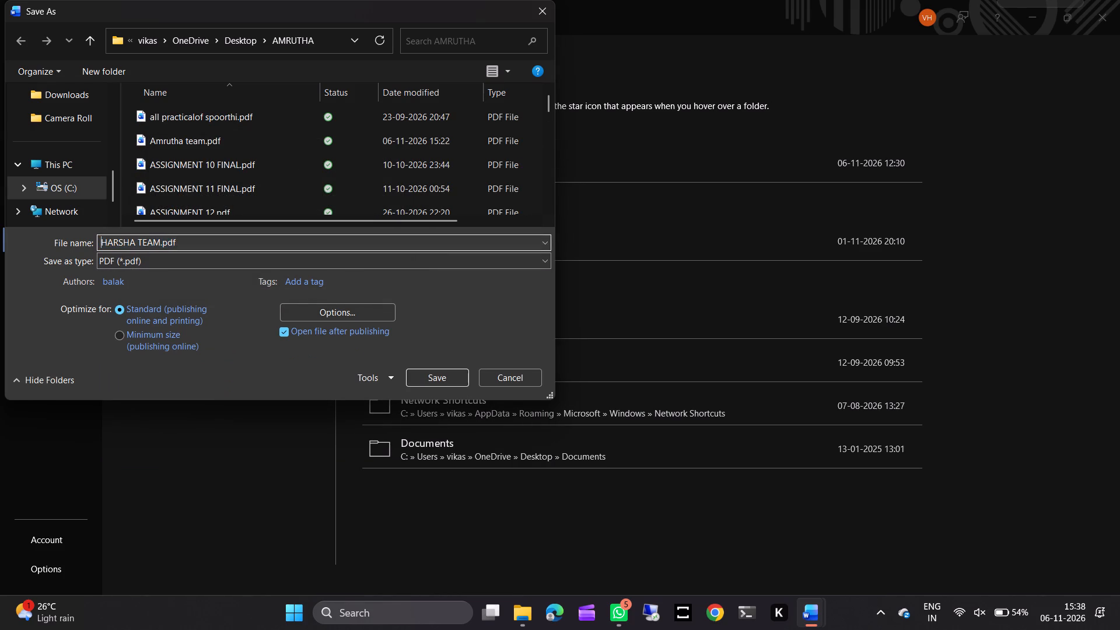
key("Left")
key("Left")
key("Left")
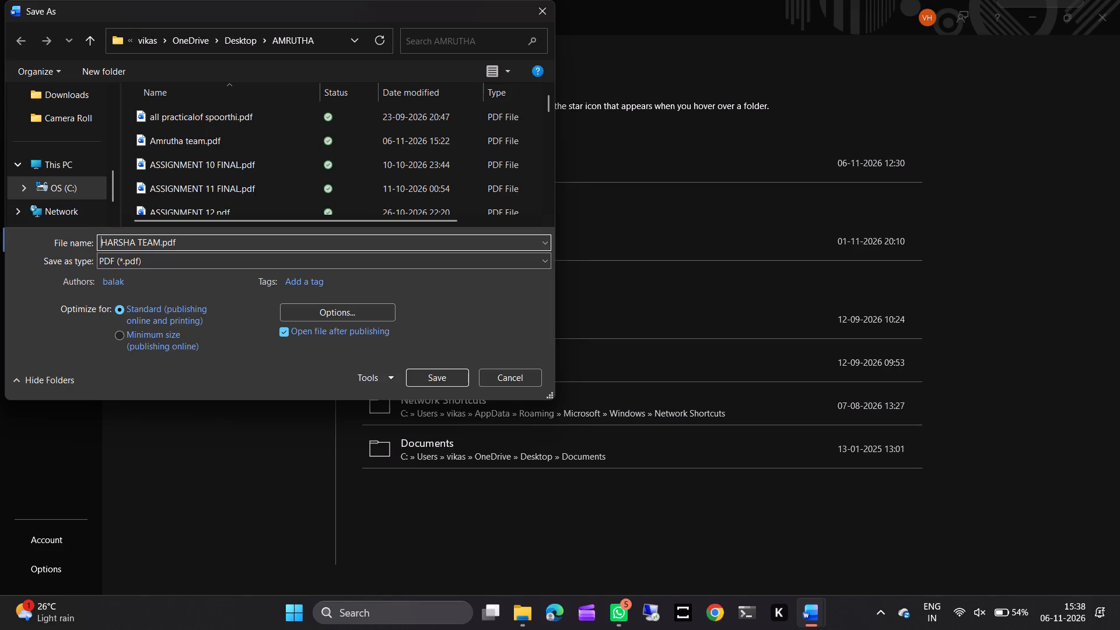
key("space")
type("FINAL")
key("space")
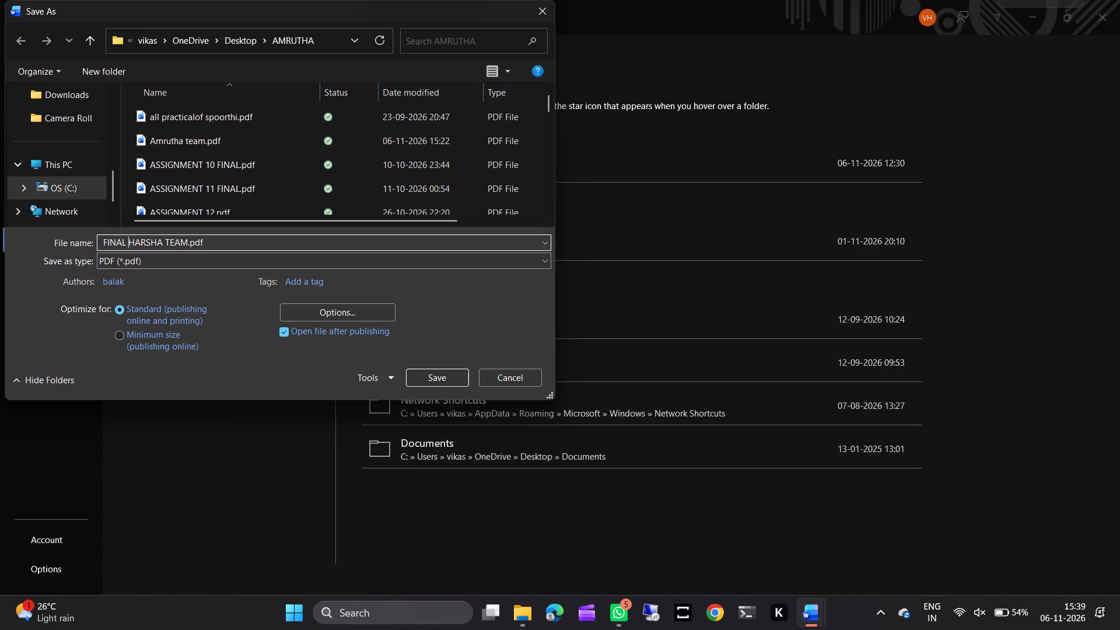
left_click(439, 377)
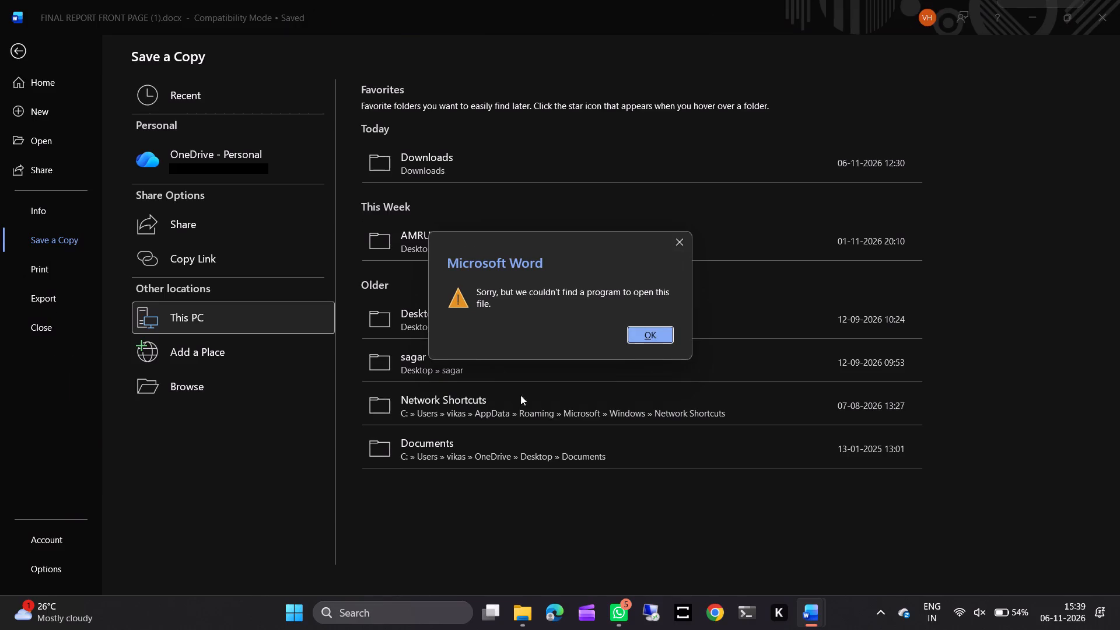
left_click(645, 332)
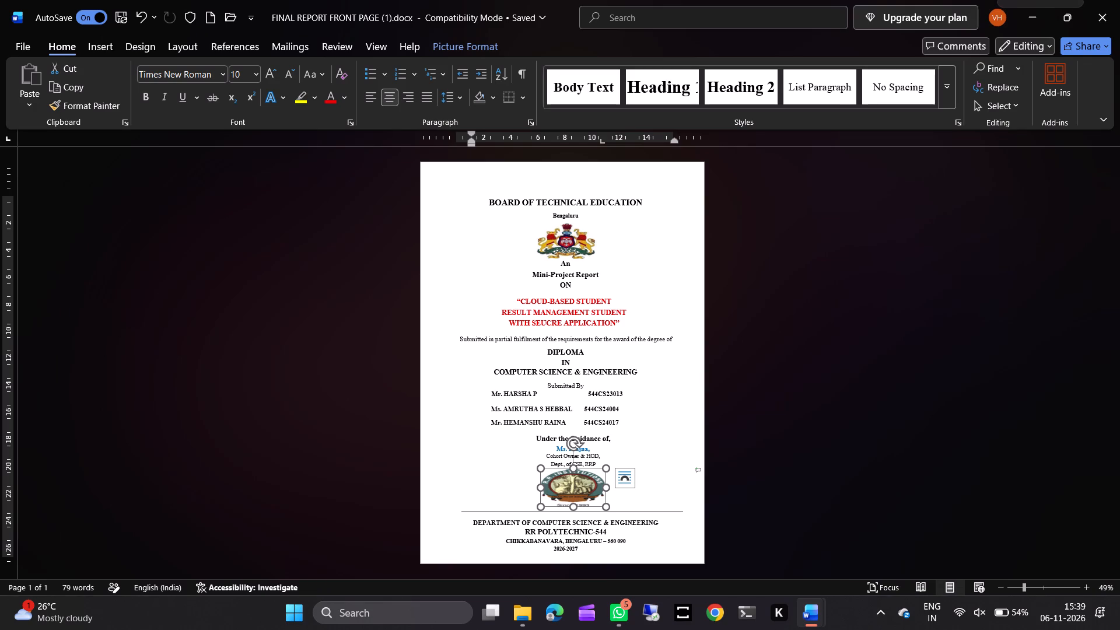
Replace the first student's name under "Submitted By" with the next team's first student's name in capitals, keeping "Mr.".
left_click(541, 391)
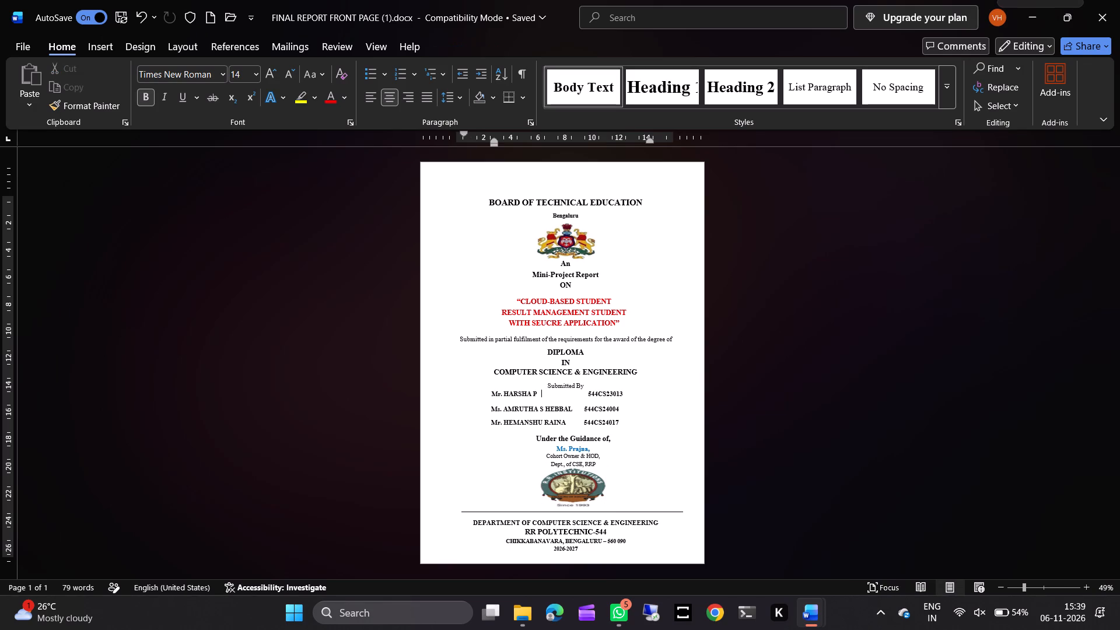
key("BackSpace")
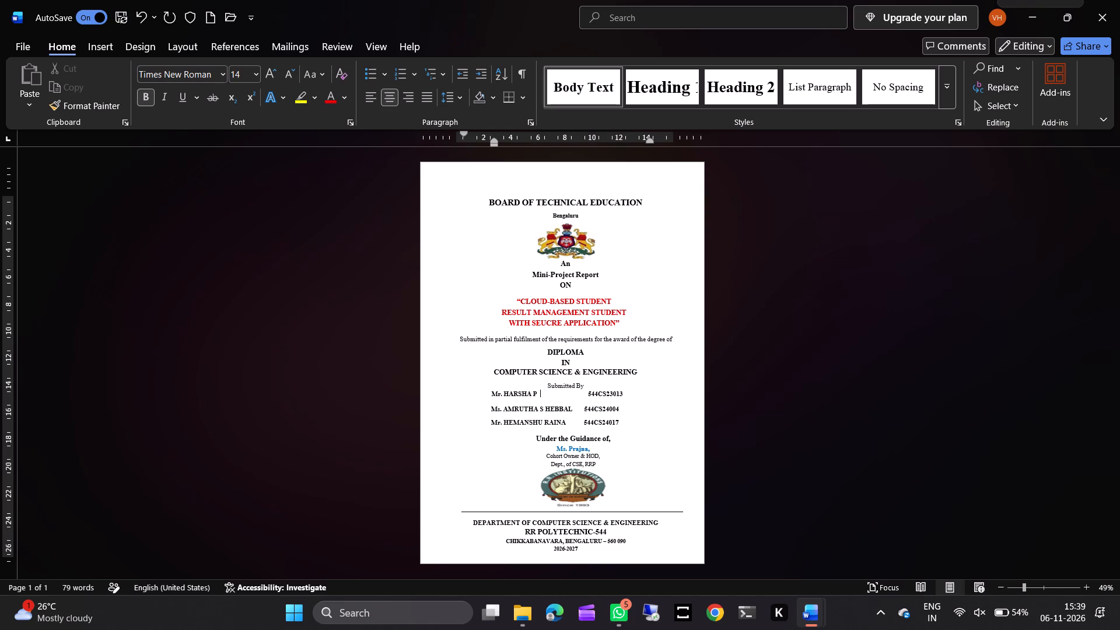
key("BackSpace")
key("BackSpace")
key("BackSpace")
key("BackSpace")
key("BackSpace")
key("BackSpace")
key("BackSpace")
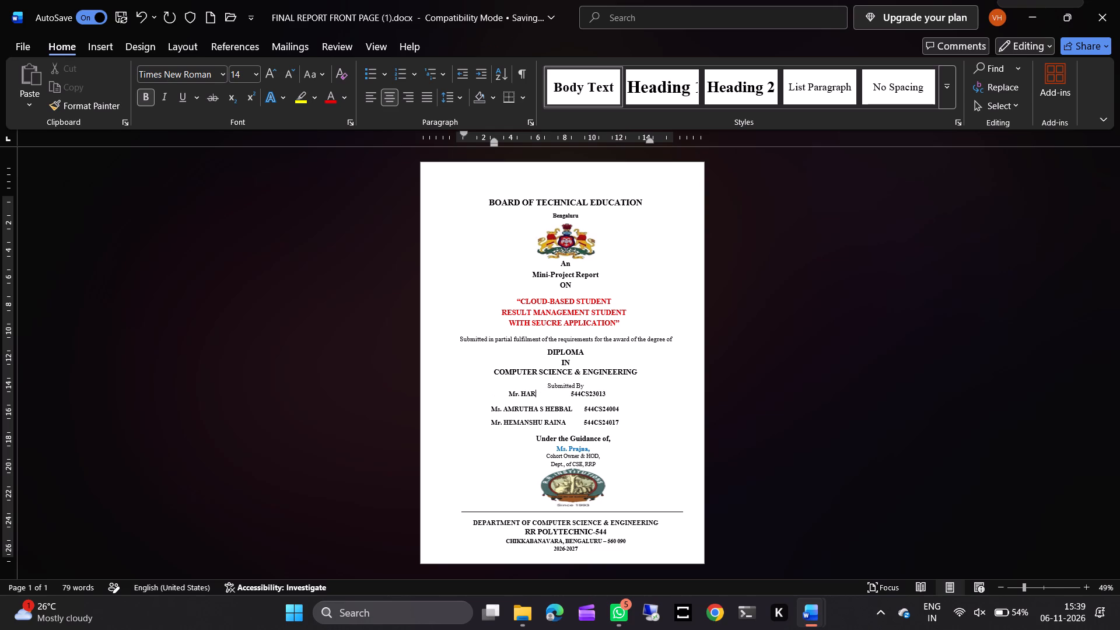
key("BackSpace")
key("BackSpace")
key("BackSpace")
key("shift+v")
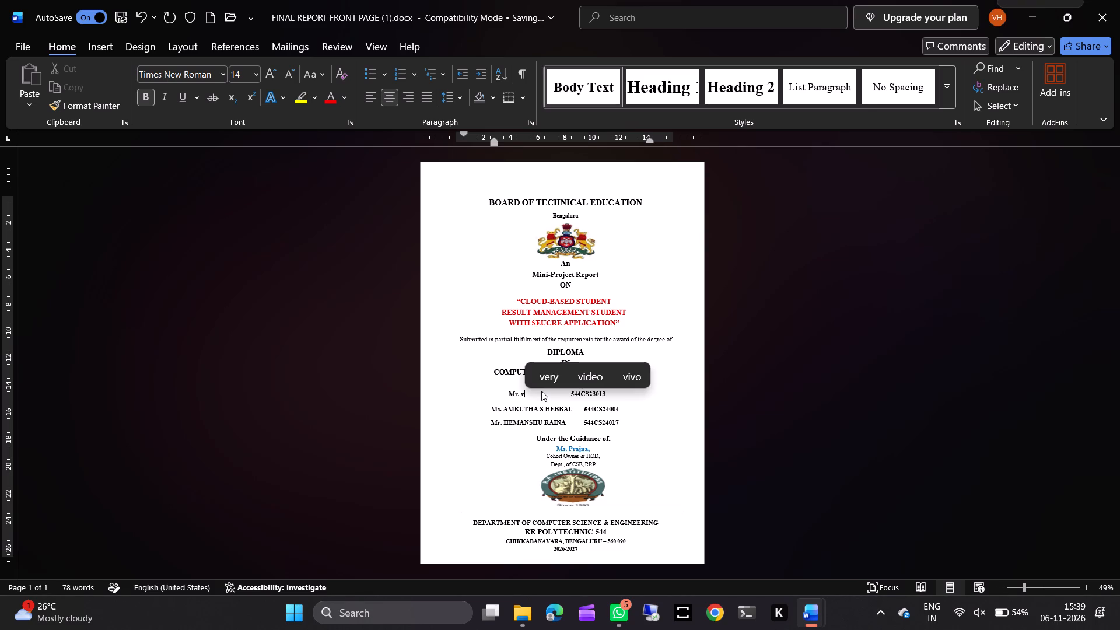
key("BackSpace")
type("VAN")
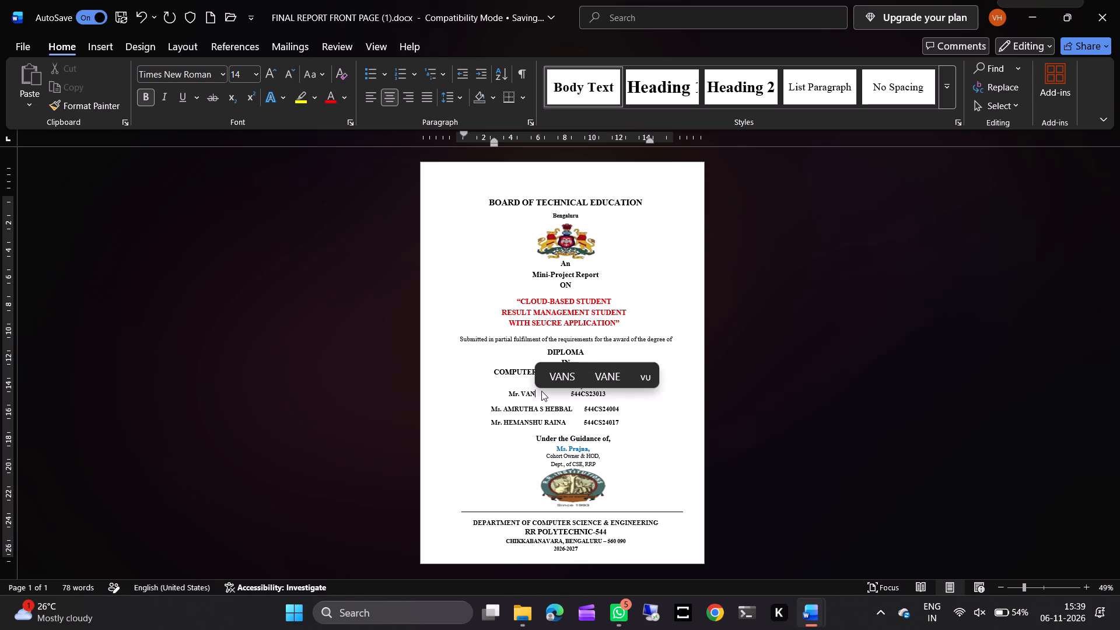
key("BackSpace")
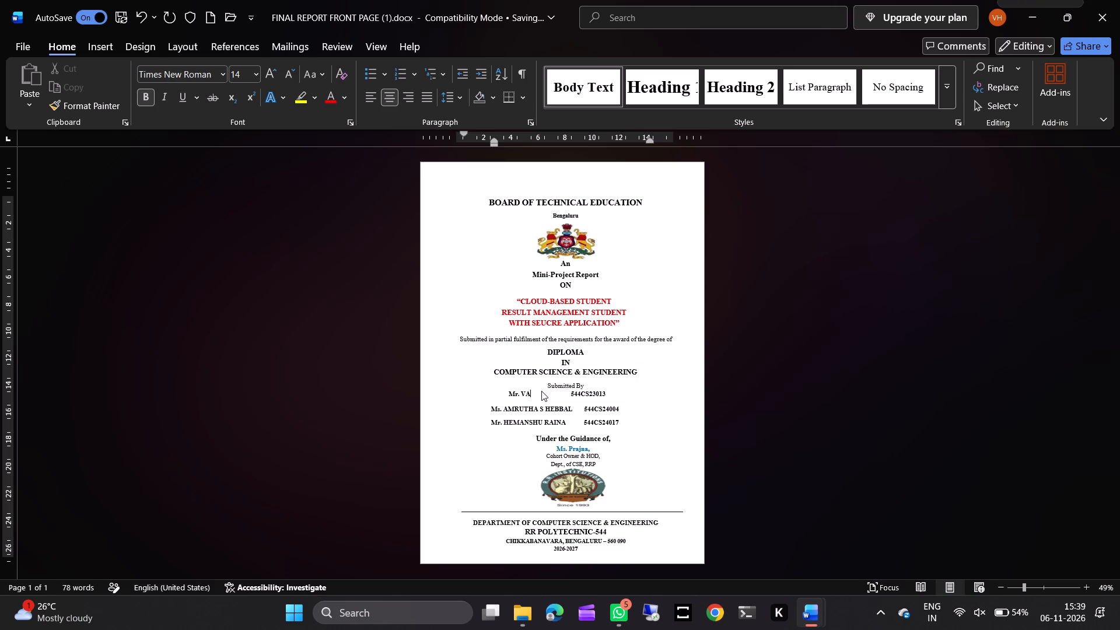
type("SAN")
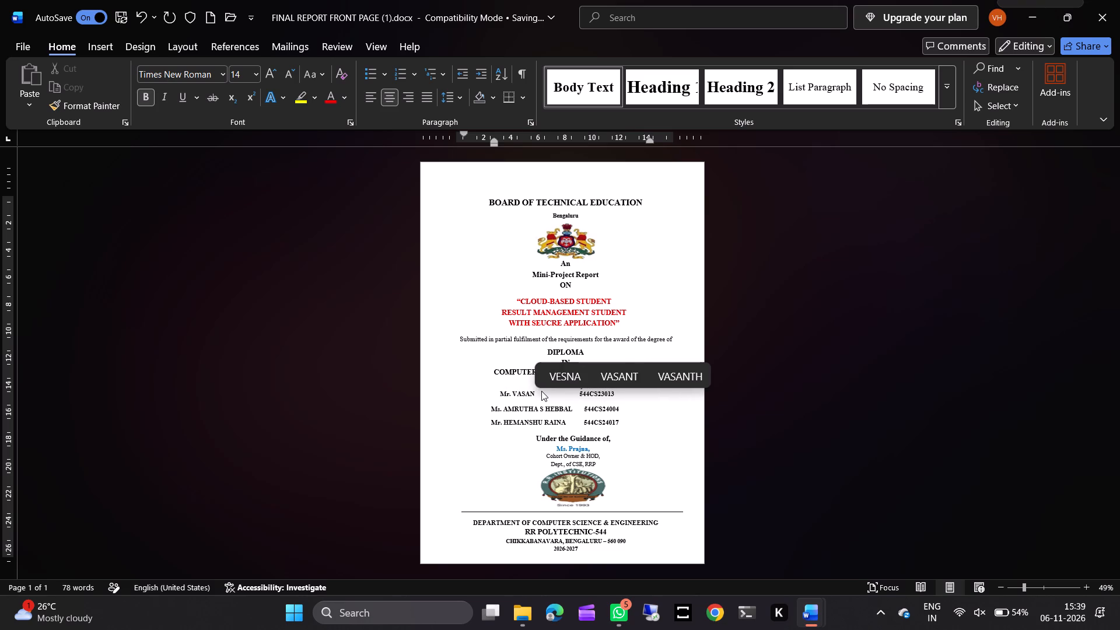
left_click(692, 374)
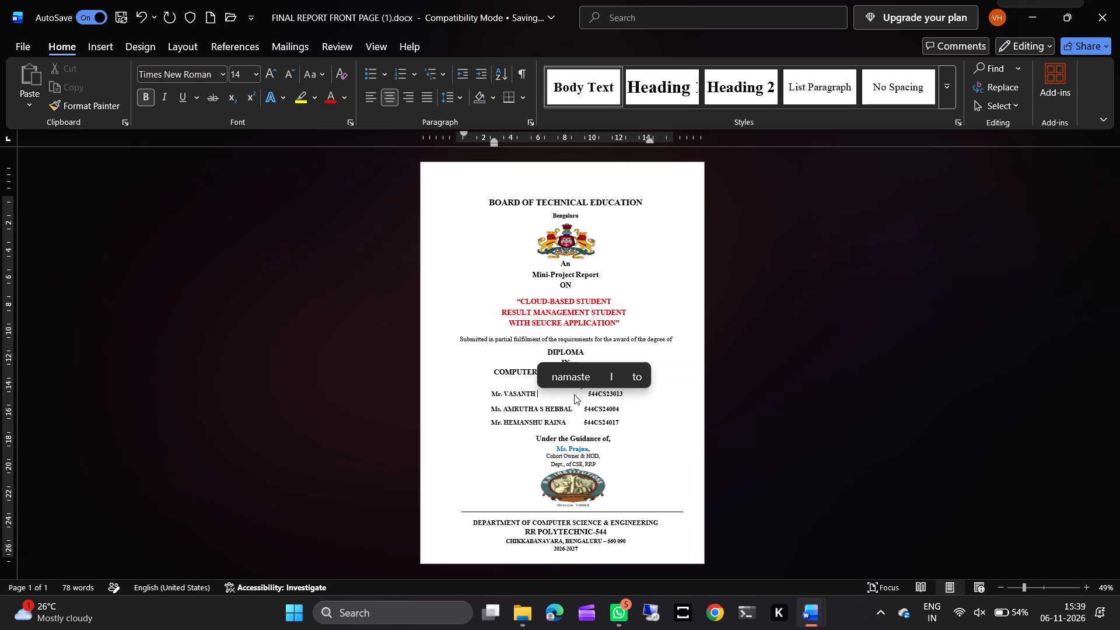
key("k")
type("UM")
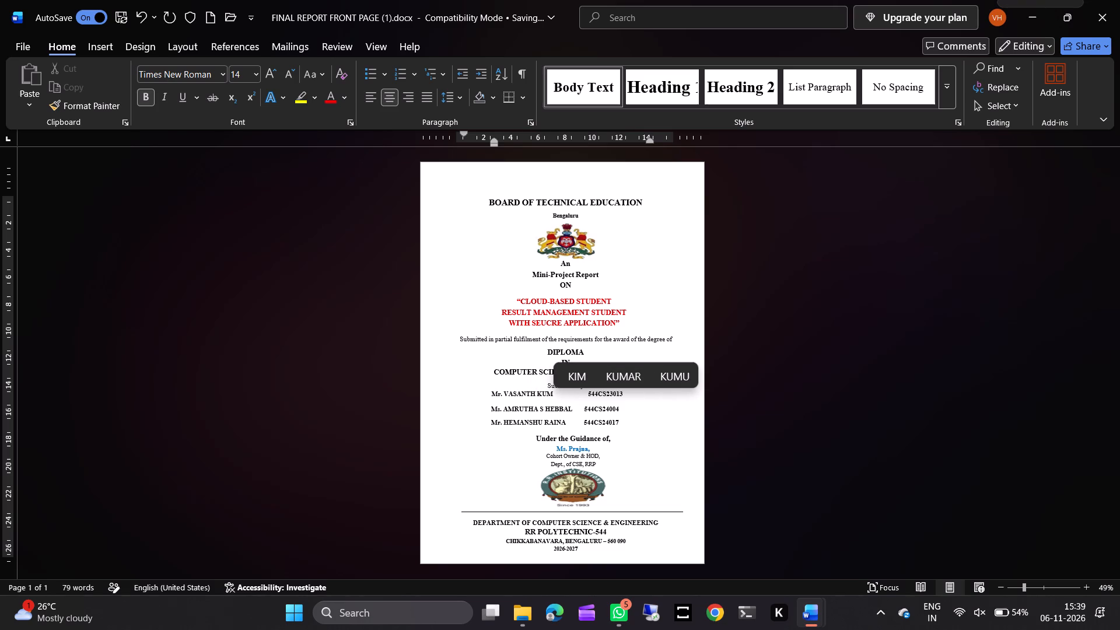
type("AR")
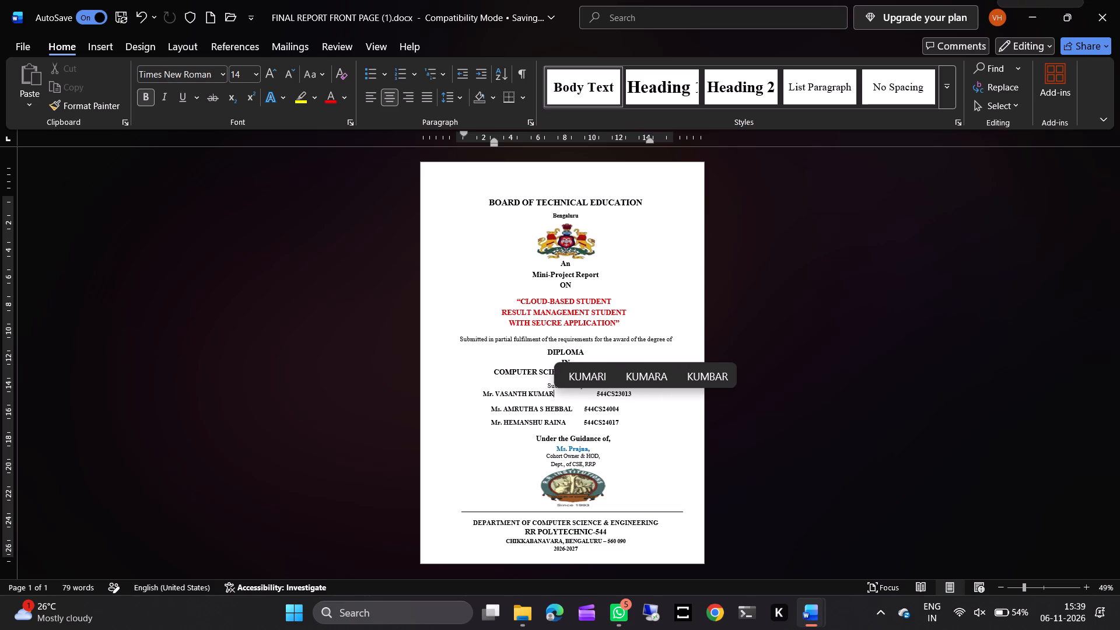
Insert an extra space between the first student's given name and surname, and return to the end of the name.
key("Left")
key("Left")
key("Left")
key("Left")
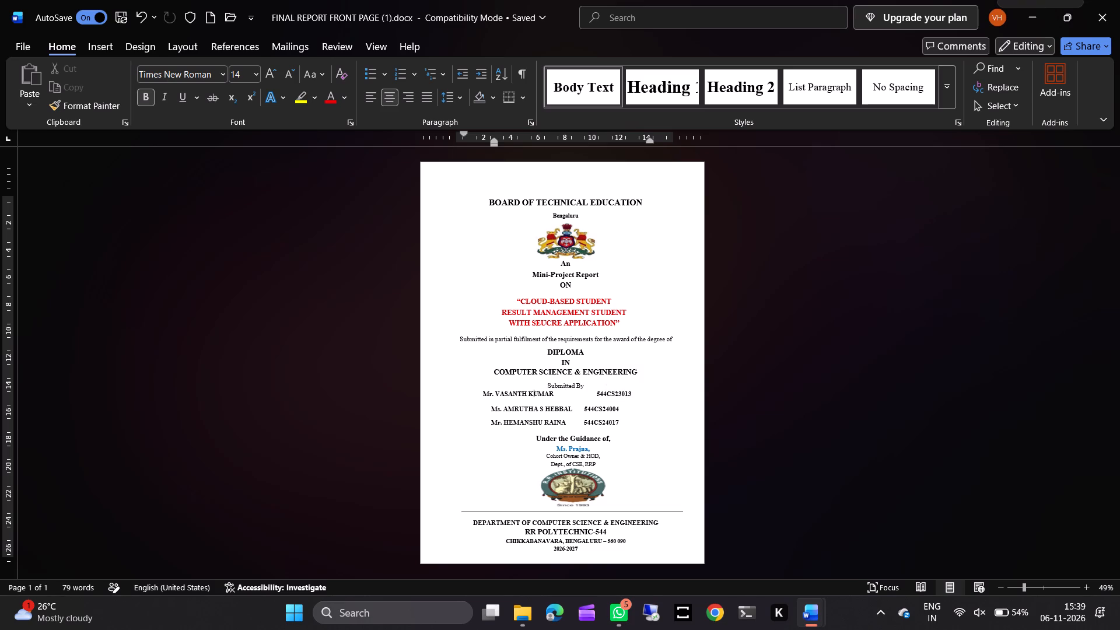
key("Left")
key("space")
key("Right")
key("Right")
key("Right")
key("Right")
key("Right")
Add the initials G C in capitals after the first student's name.
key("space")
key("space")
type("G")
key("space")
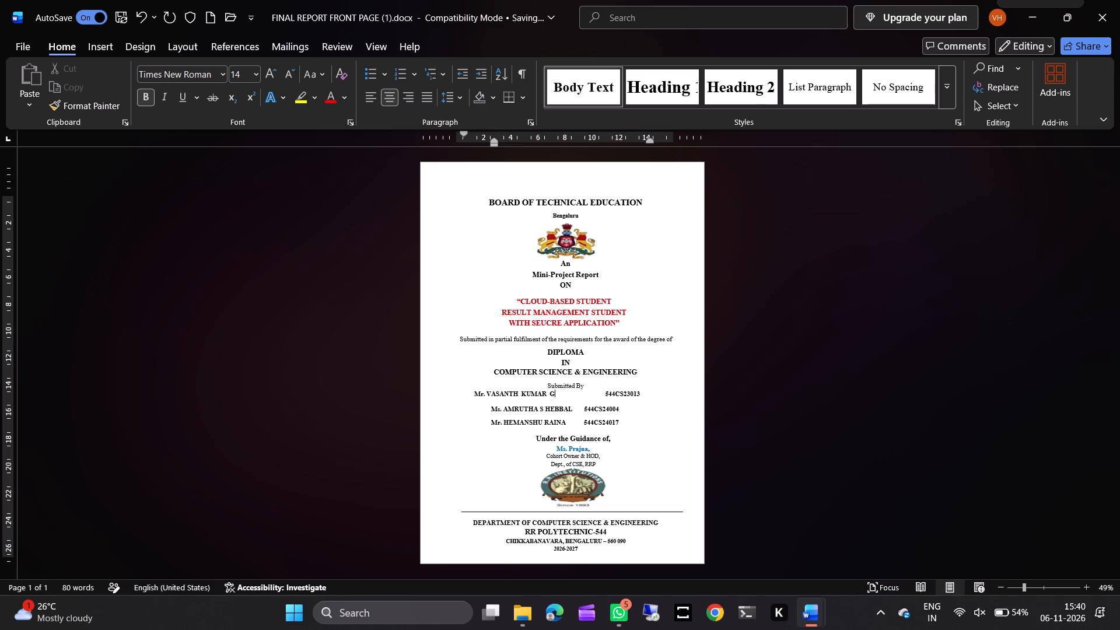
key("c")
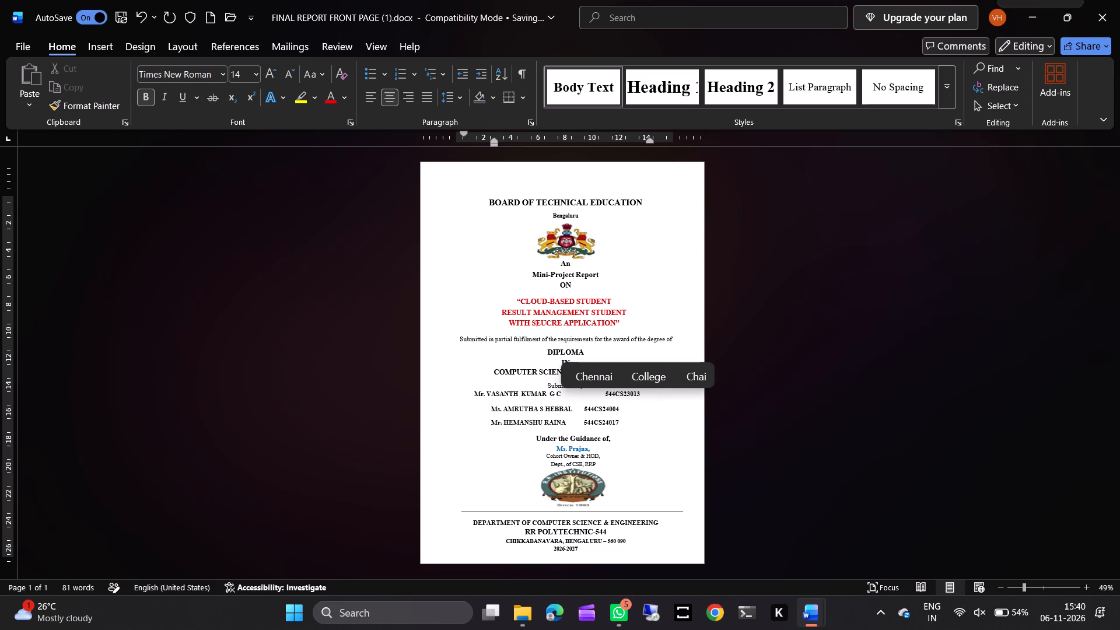
Replace the last two digits of the first student's registration number with 35.
left_click(644, 390)
double_click(643, 398)
double_click(648, 393)
left_click_drag(648, 393, 647, 420)
double_click(647, 420)
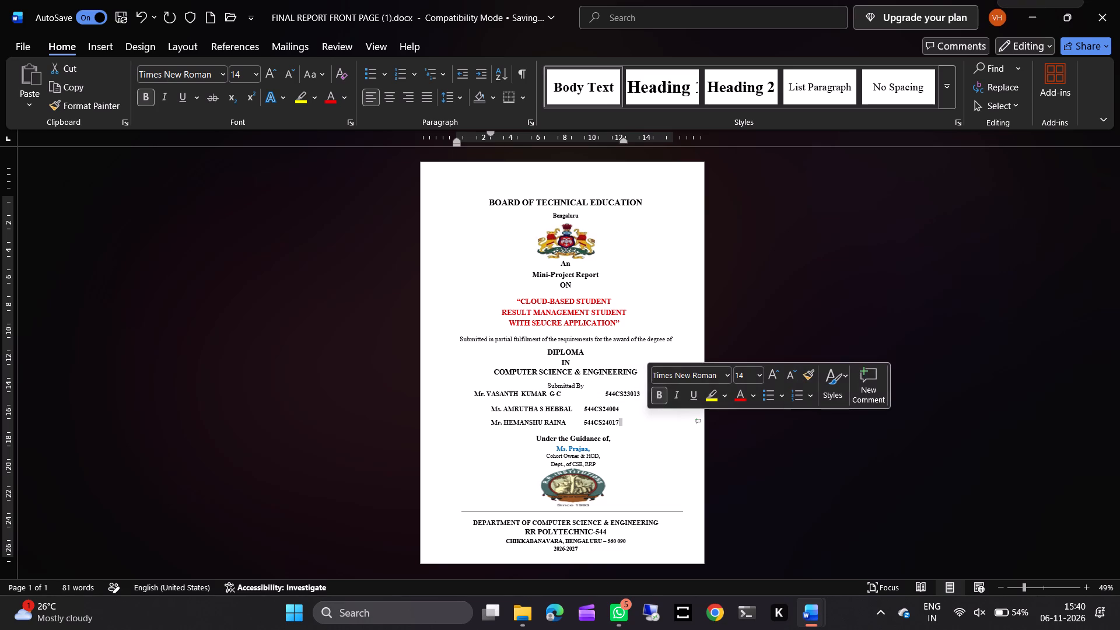
left_click(637, 395)
key("Right")
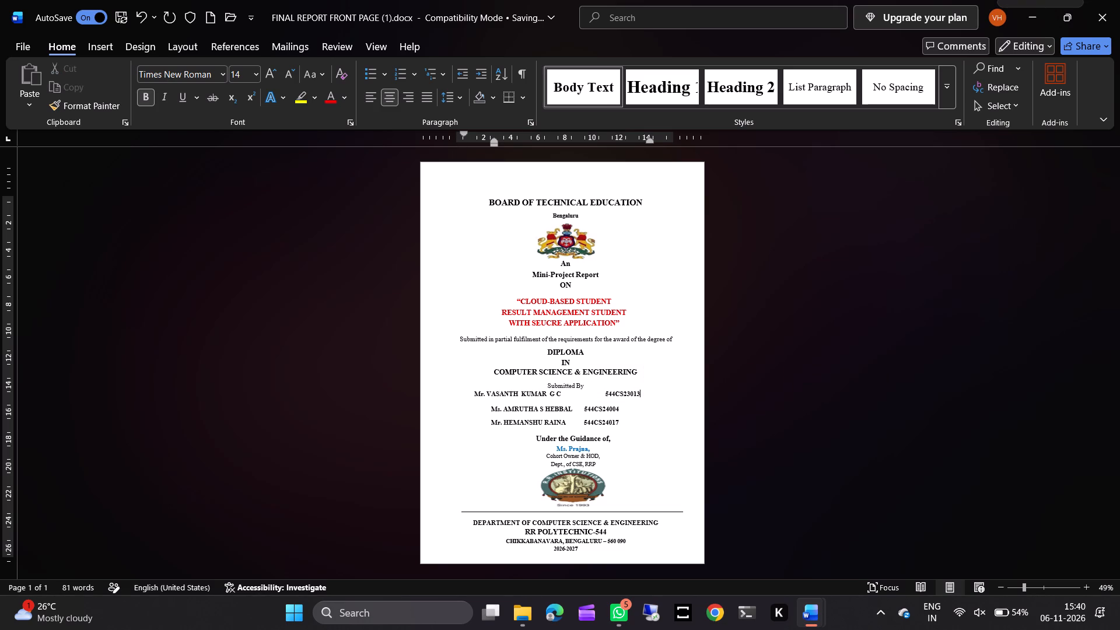
key("BackSpace")
key("BackSpace")
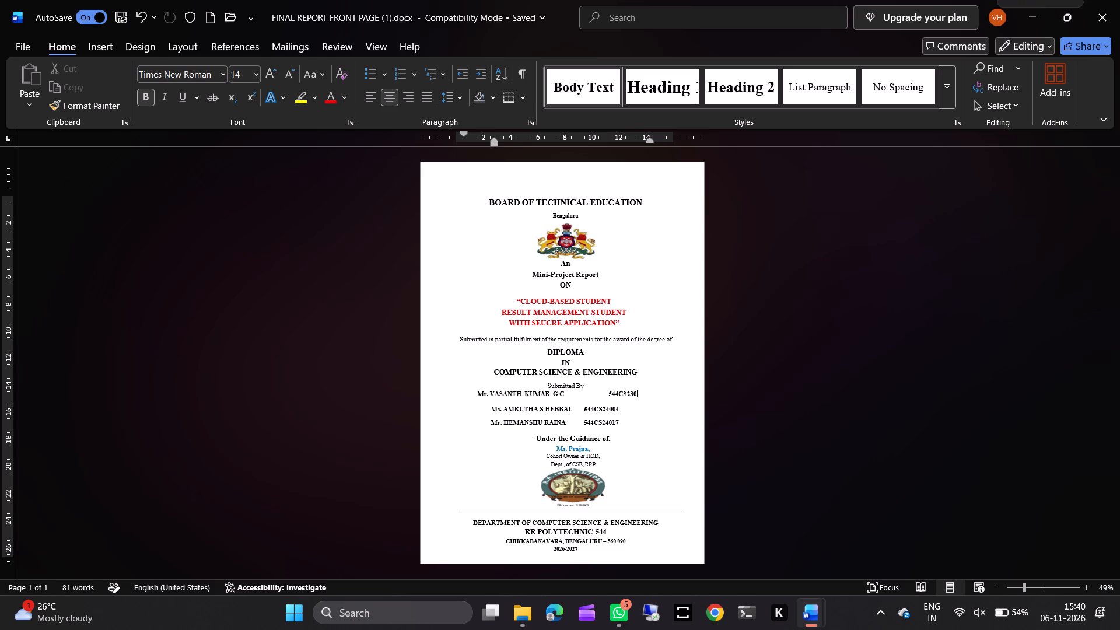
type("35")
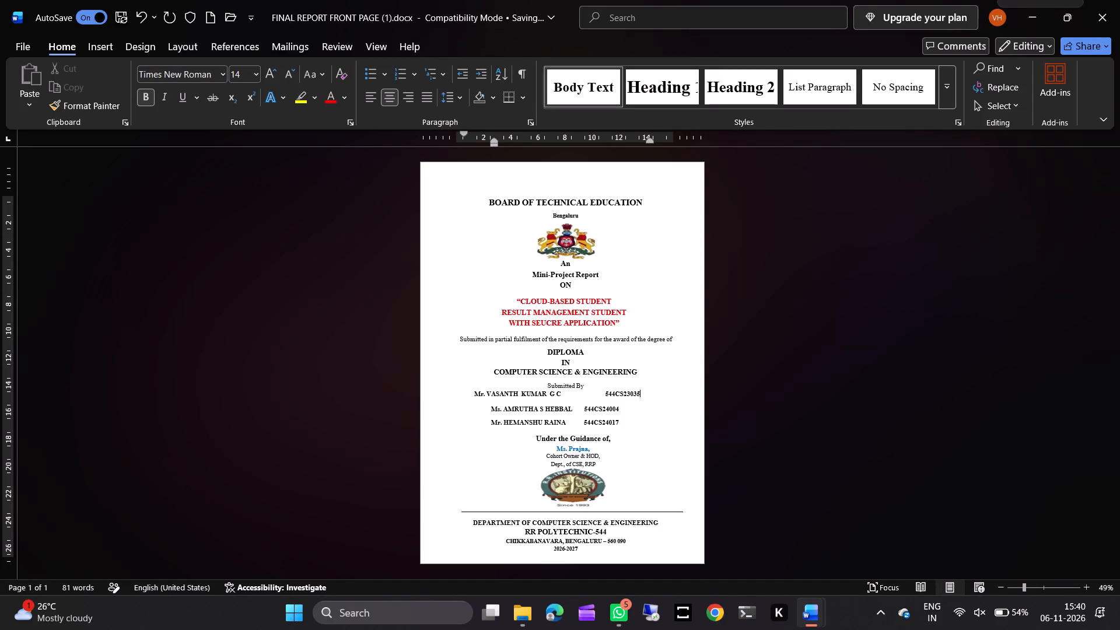
Delete the second student's name under "Submitted By", keeping the title and registration number.
left_click(573, 408)
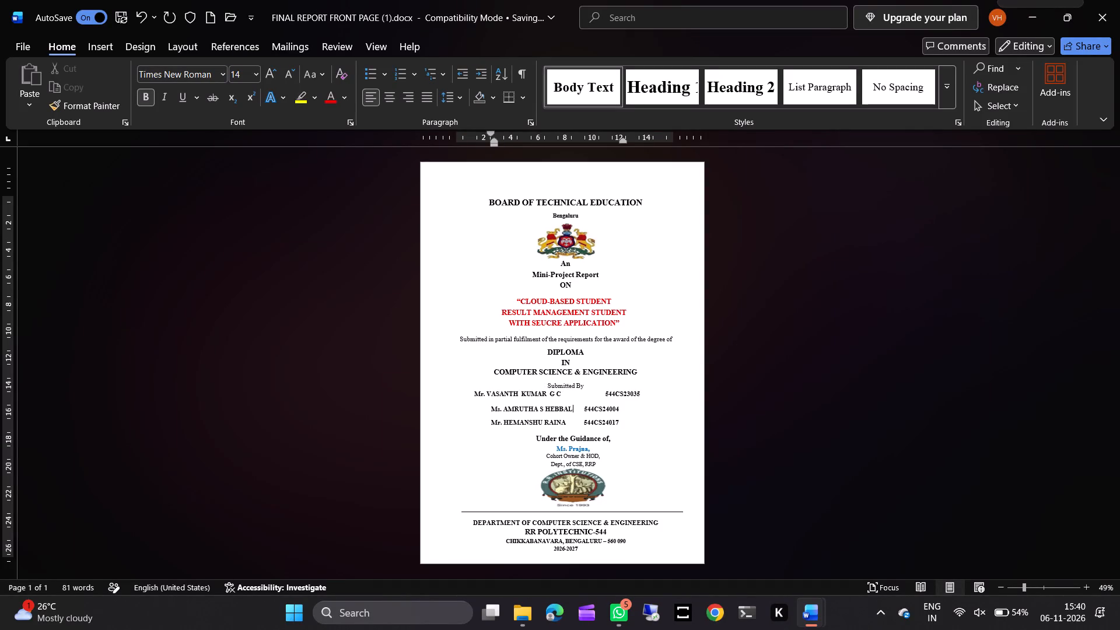
key("BackSpace")
key("BackSpace")
key("BackSpace")
key("BackSpace")
key("BackSpace")
key("BackSpace")
key("BackSpace")
key("BackSpace")
key("BackSpace")
key("BackSpace")
key("BackSpace")
key("BackSpace")
key("BackSpace")
key("BackSpace")
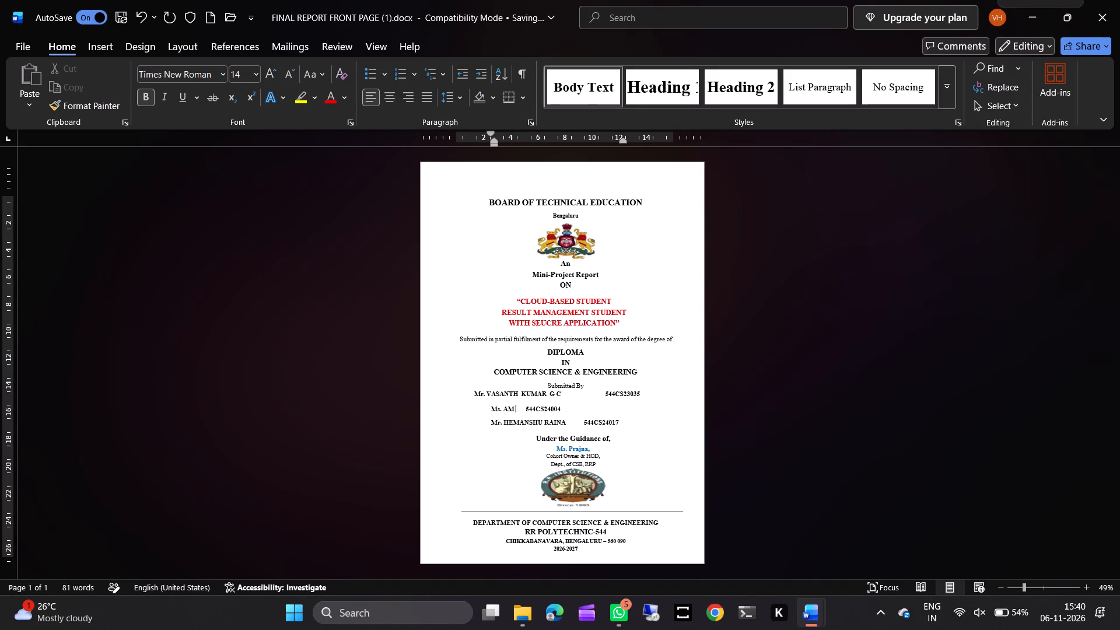
key("BackSpace")
key("BackSpace")
Change the second student's title to "Mr.".
key("Left")
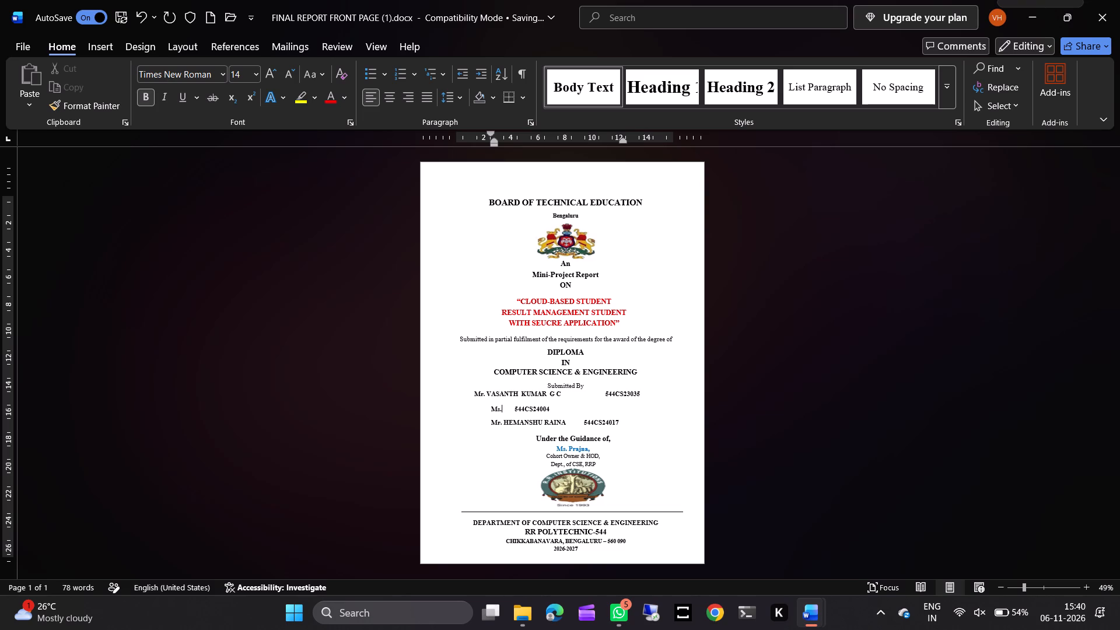
key("Left")
key("BackSpace")
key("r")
key("BackSpace")
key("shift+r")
key("Right")
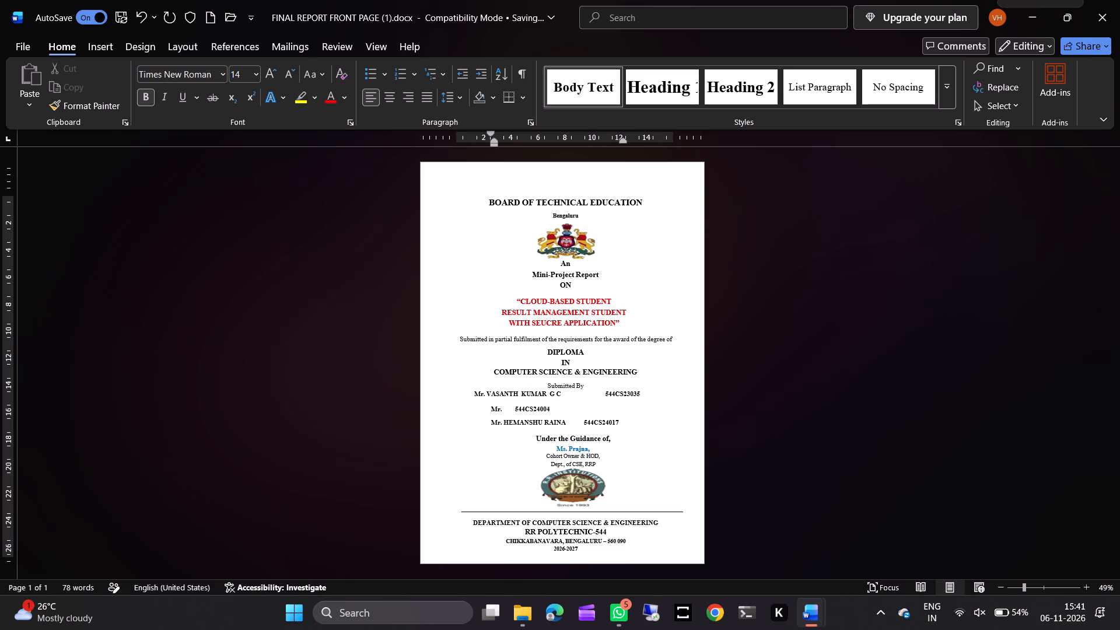
Enter the first seven letters of the next team's second student's given name in capitals after "Mr.".
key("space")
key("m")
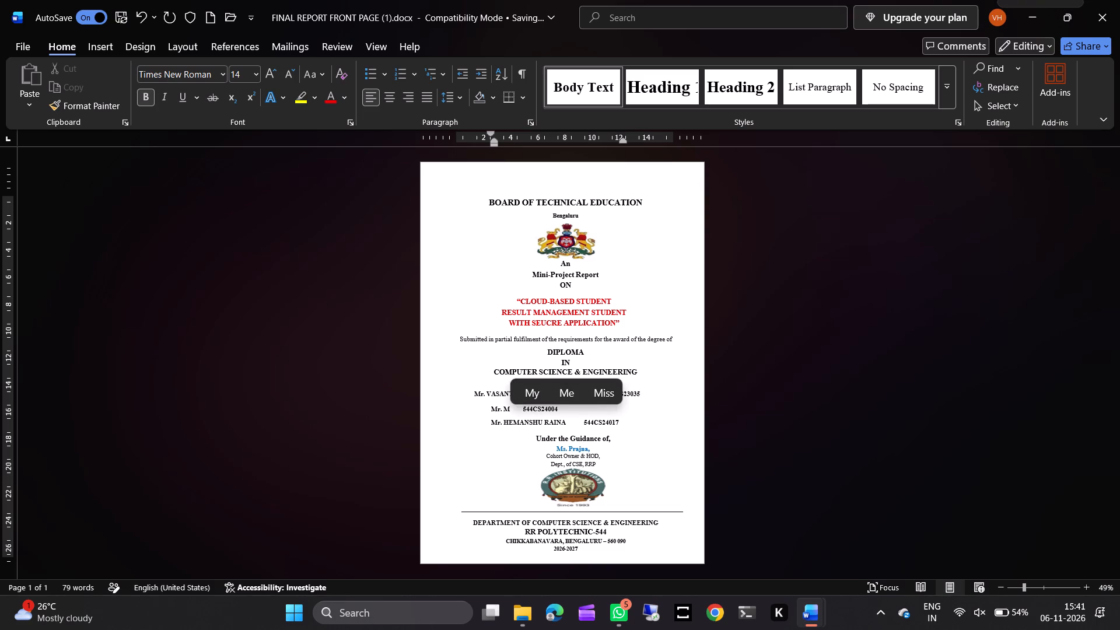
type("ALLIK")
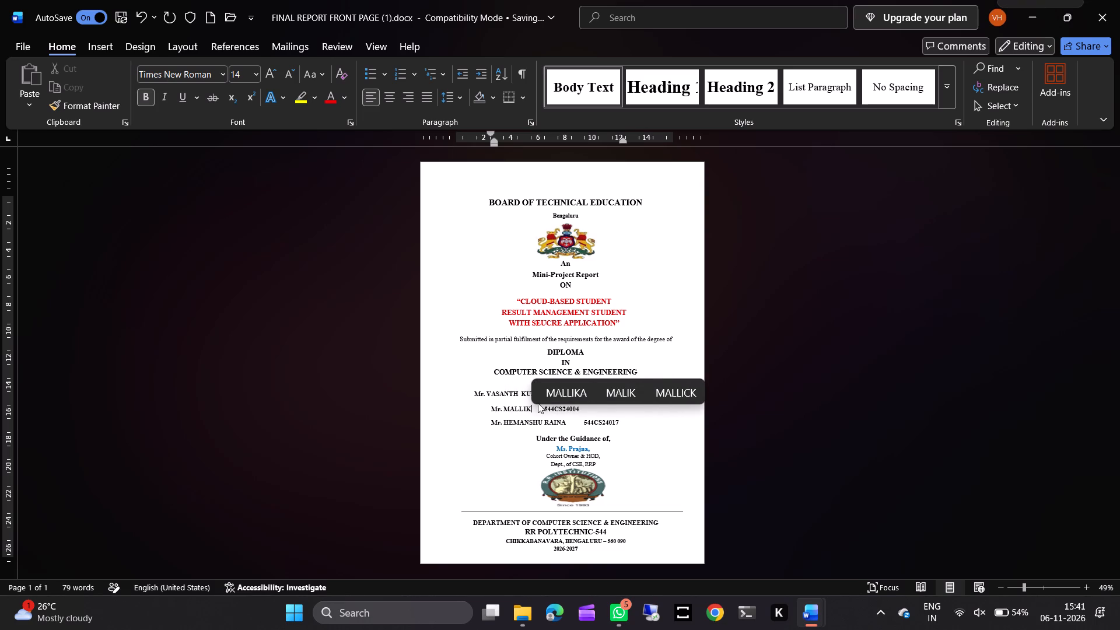
left_click(562, 390)
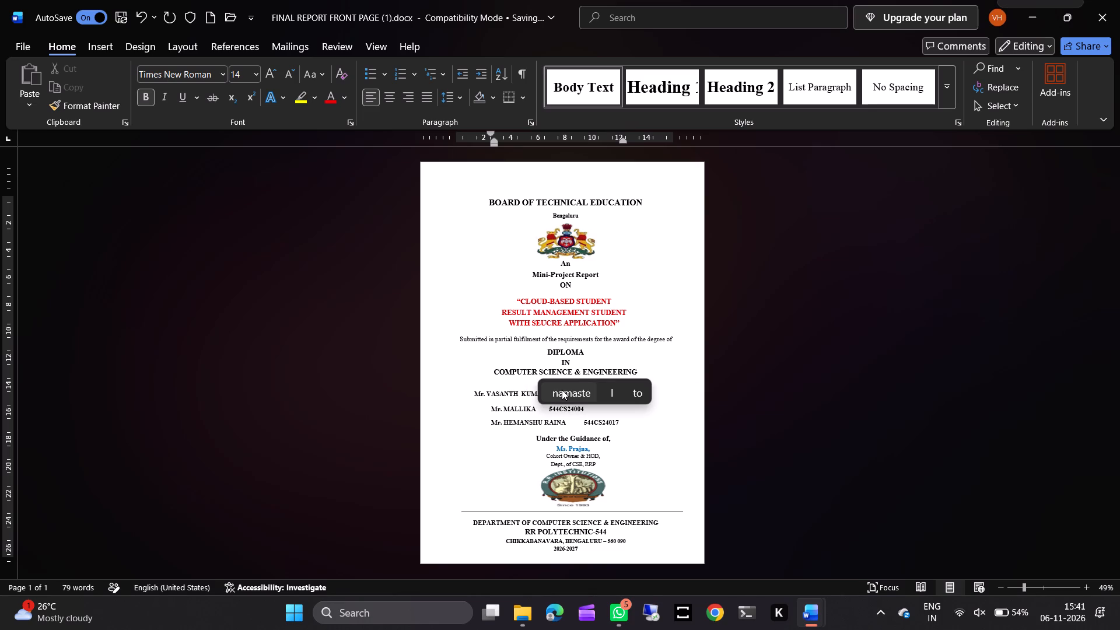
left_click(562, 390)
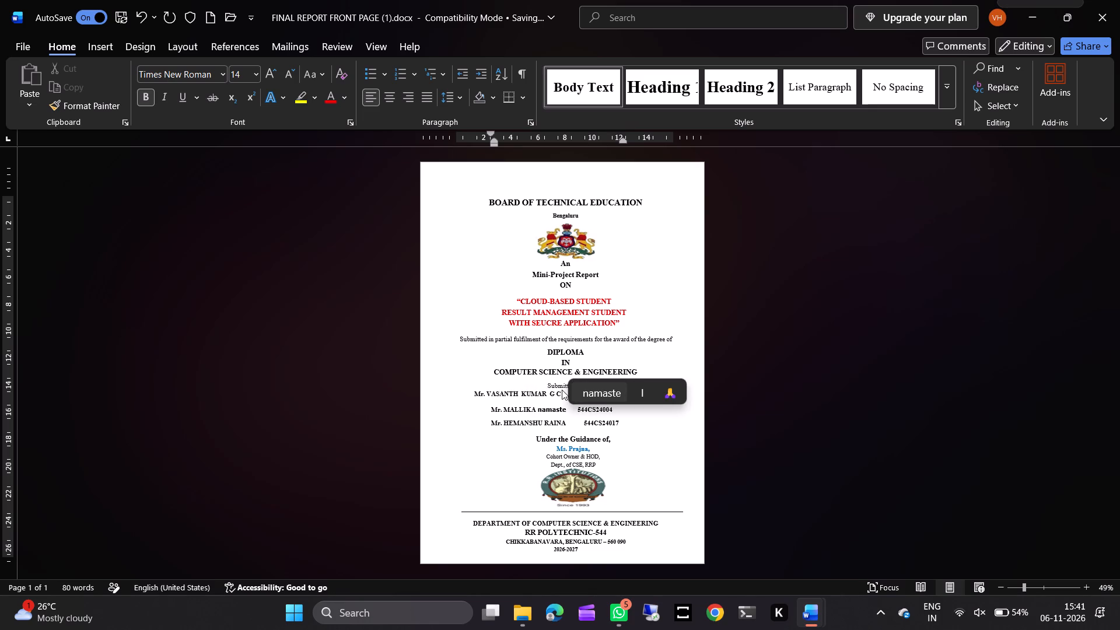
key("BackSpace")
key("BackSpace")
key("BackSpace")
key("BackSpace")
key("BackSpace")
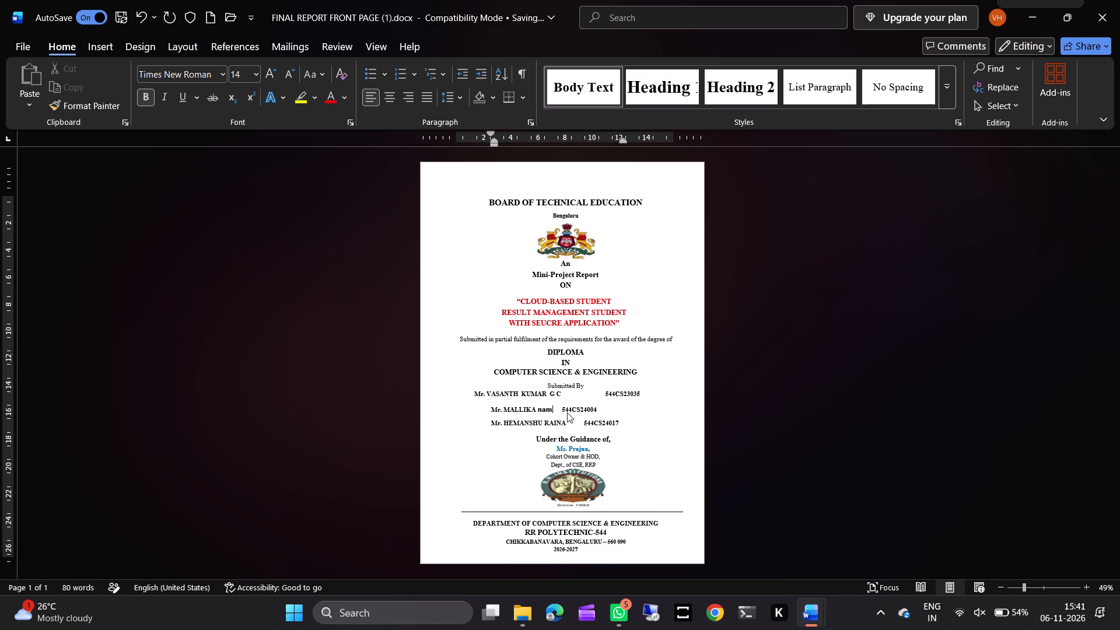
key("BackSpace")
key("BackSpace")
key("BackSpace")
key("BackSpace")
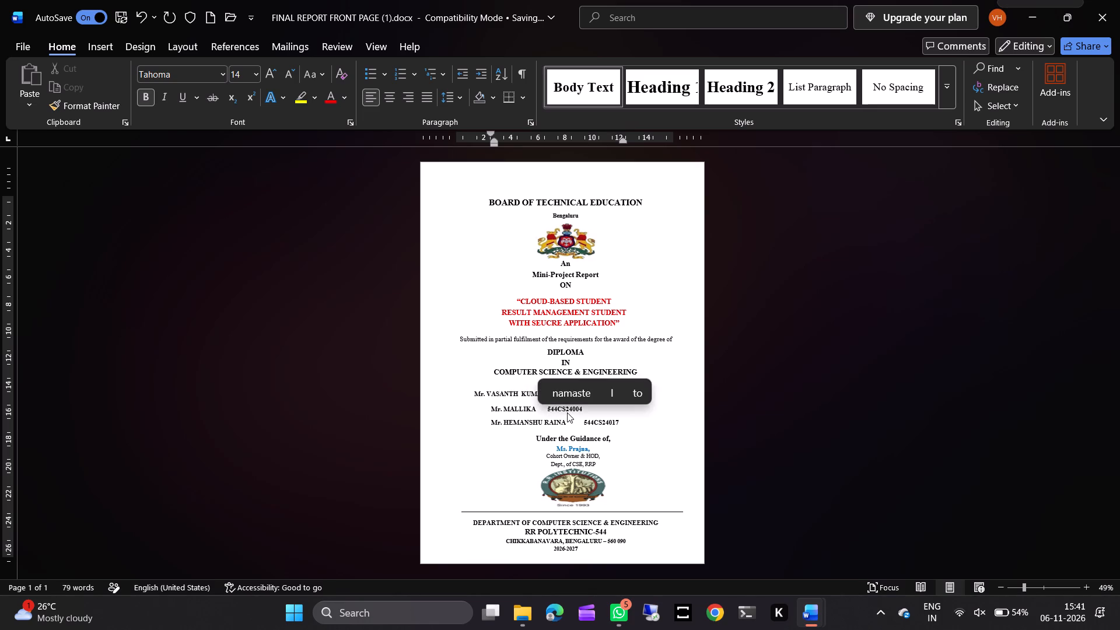
Complete the second student's given name with the ending RJUNA, followed by a space.
key("BackSpace")
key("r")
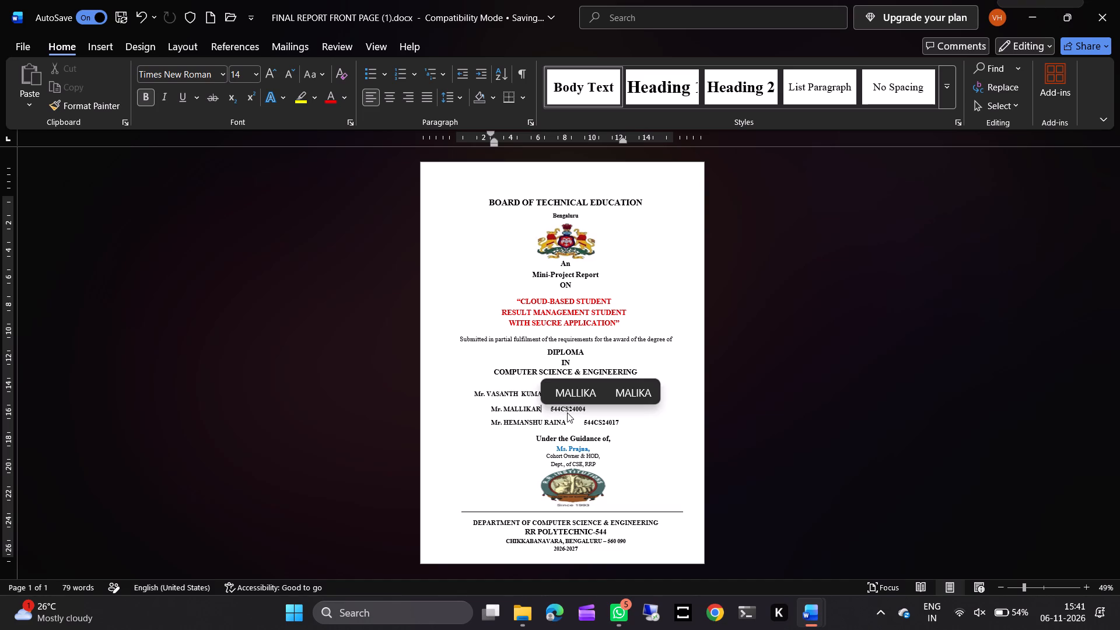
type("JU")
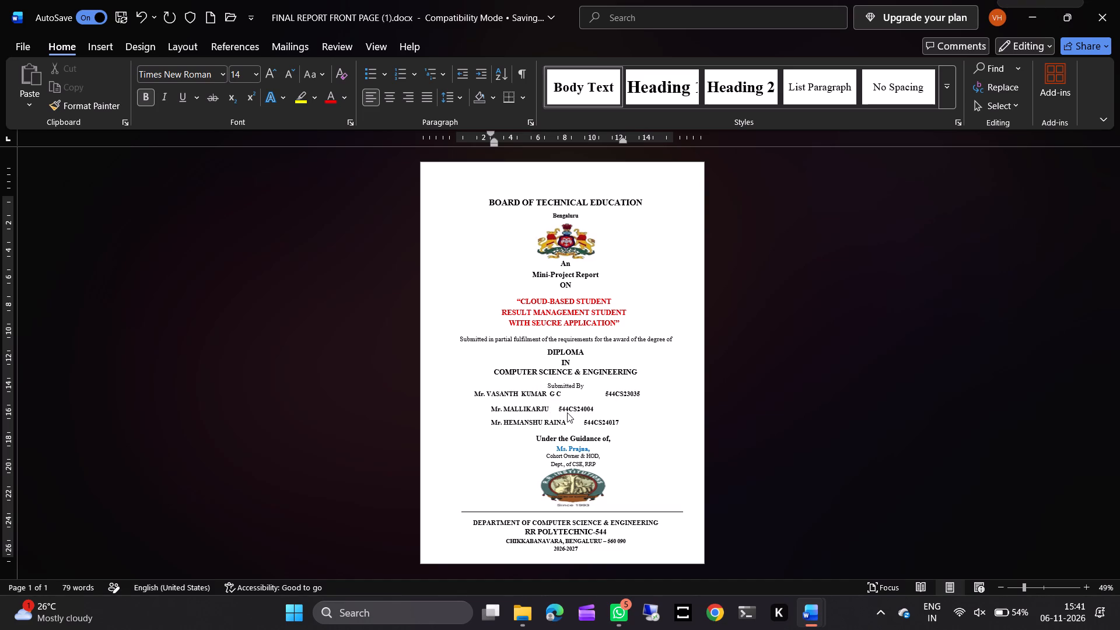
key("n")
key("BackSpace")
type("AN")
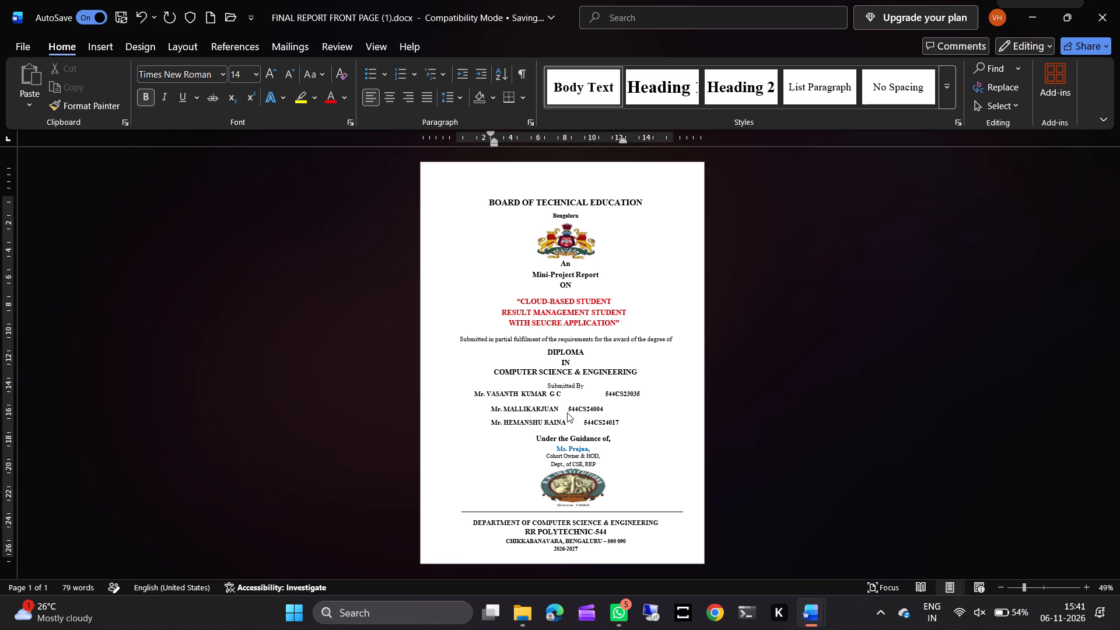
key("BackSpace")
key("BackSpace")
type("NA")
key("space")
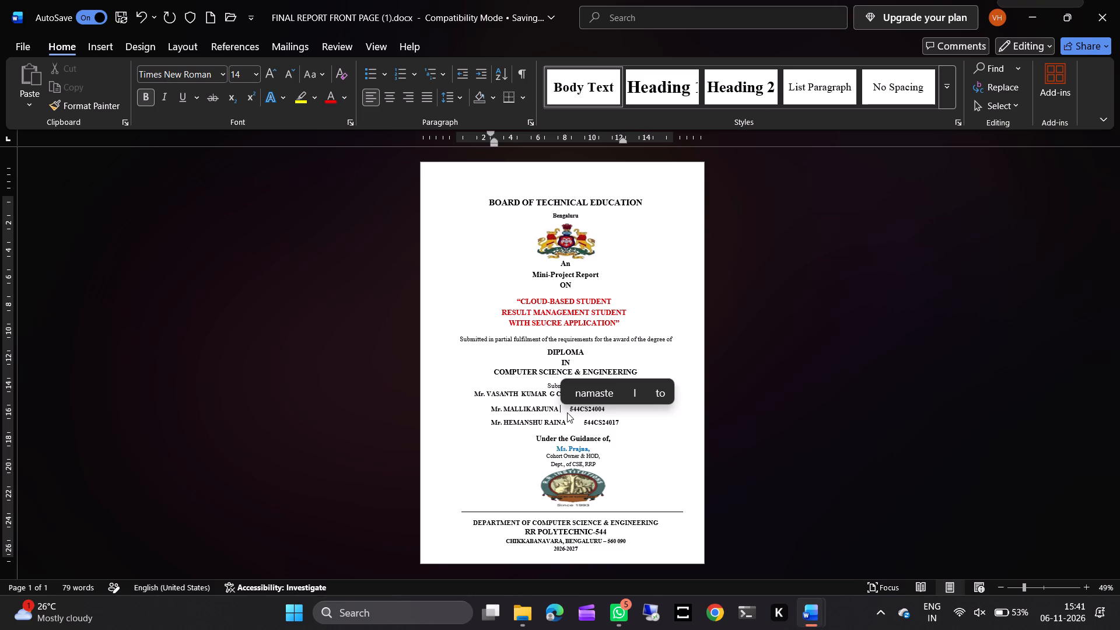
Add the middle initial H and the surname in capitals to the second student's name.
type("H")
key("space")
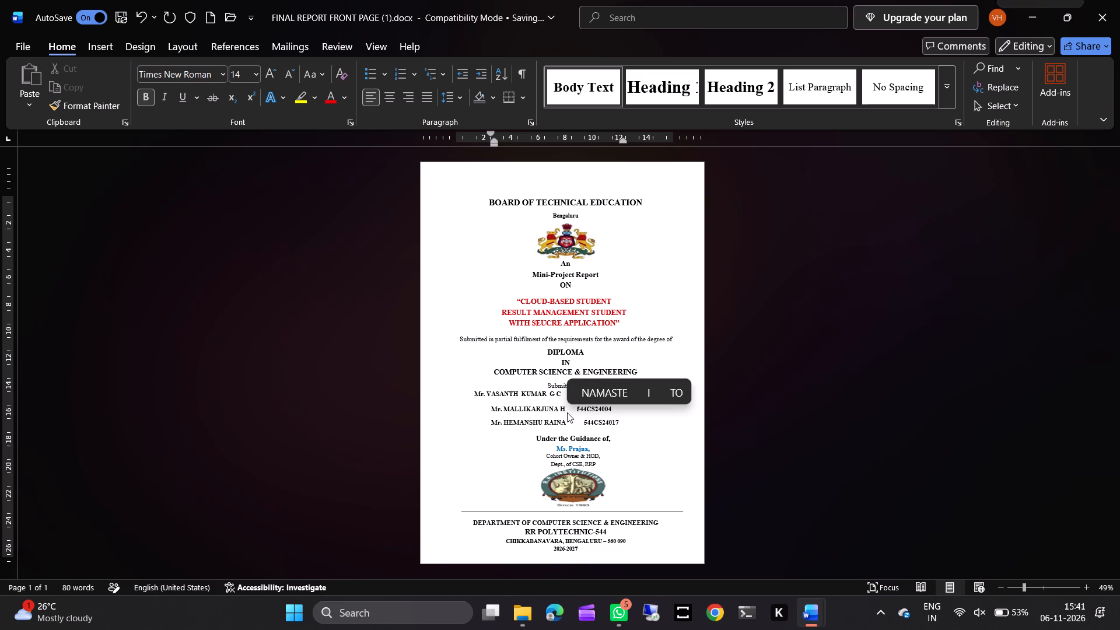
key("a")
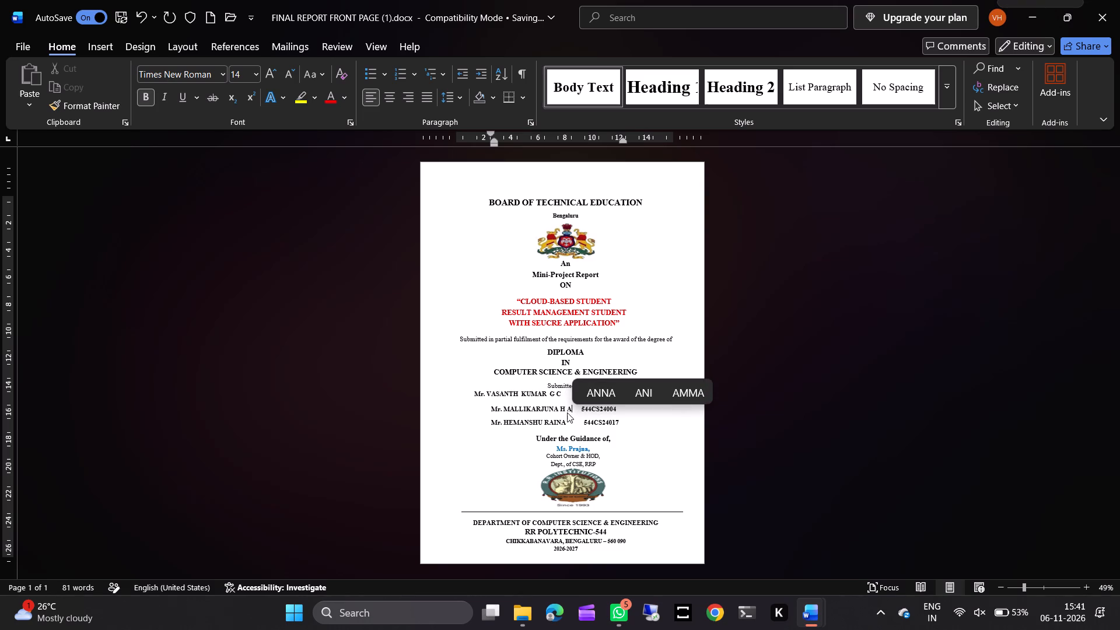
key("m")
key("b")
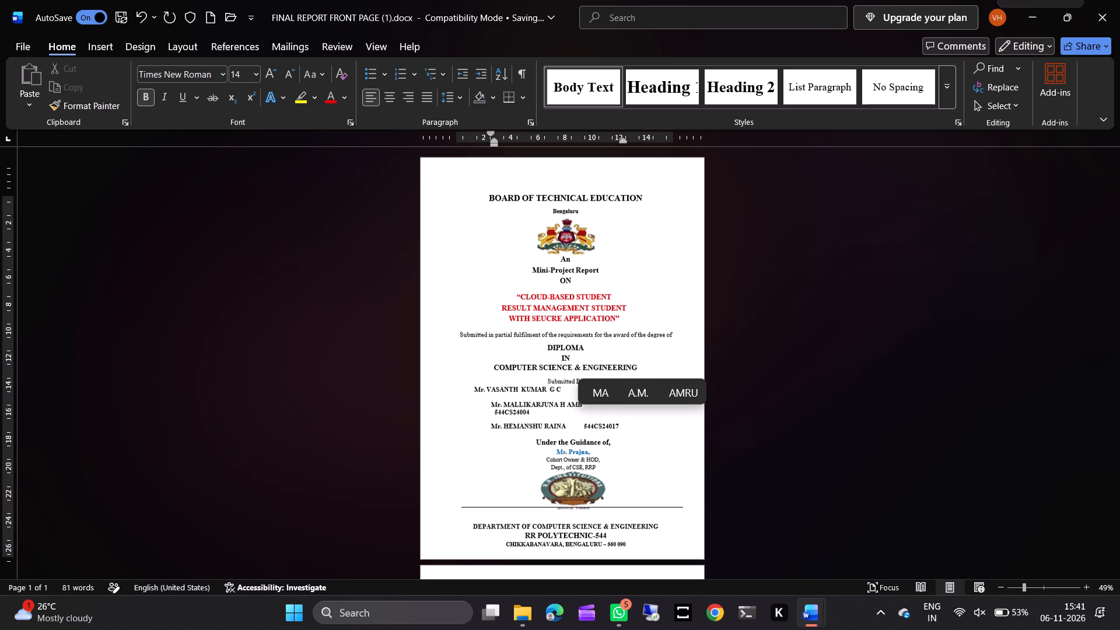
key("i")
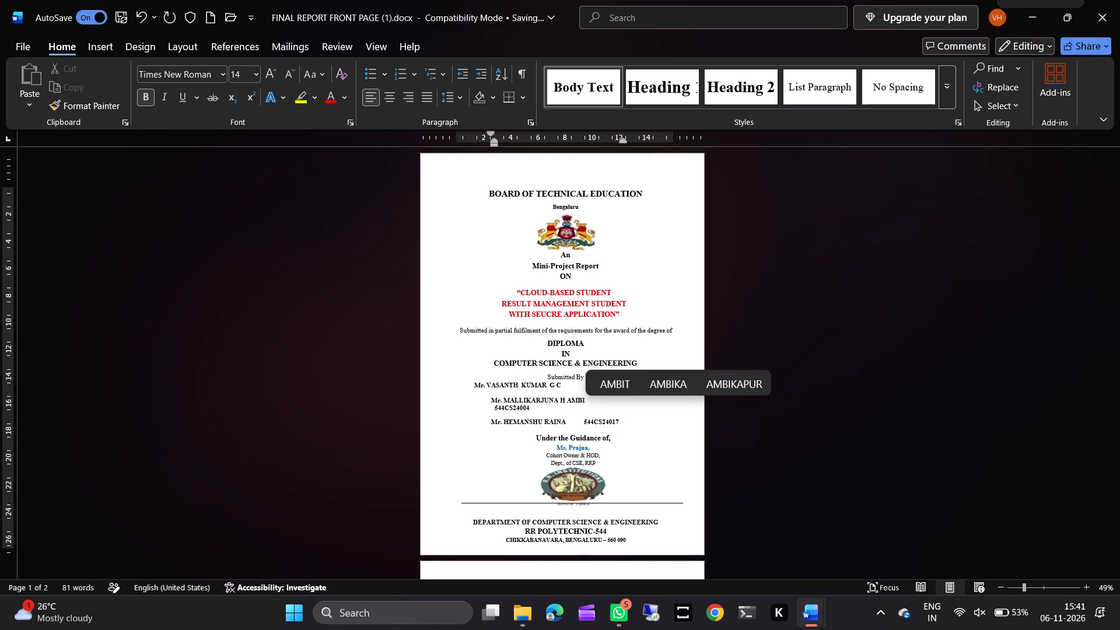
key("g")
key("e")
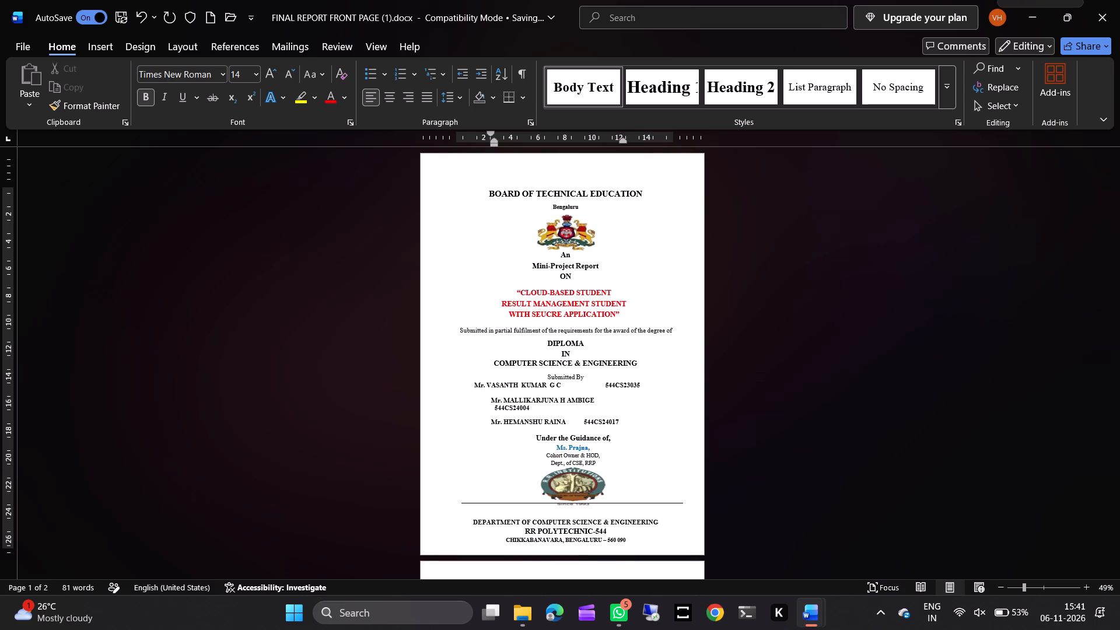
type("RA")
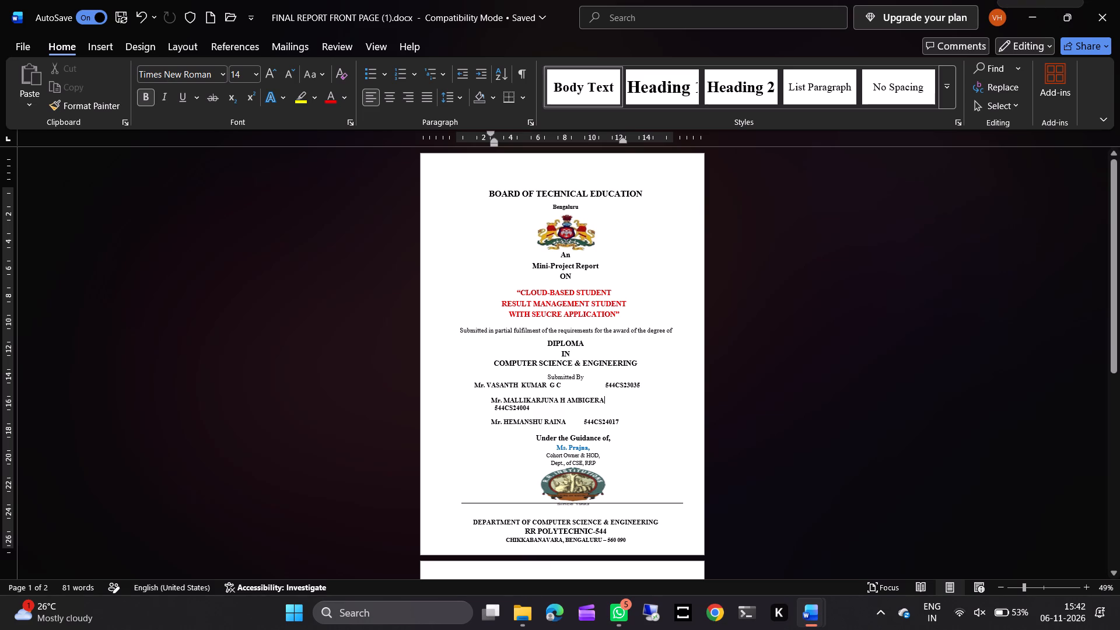
Remove the indent before the second student's name so its line starts at the page's left margin.
left_click(489, 399)
key("BackSpace")
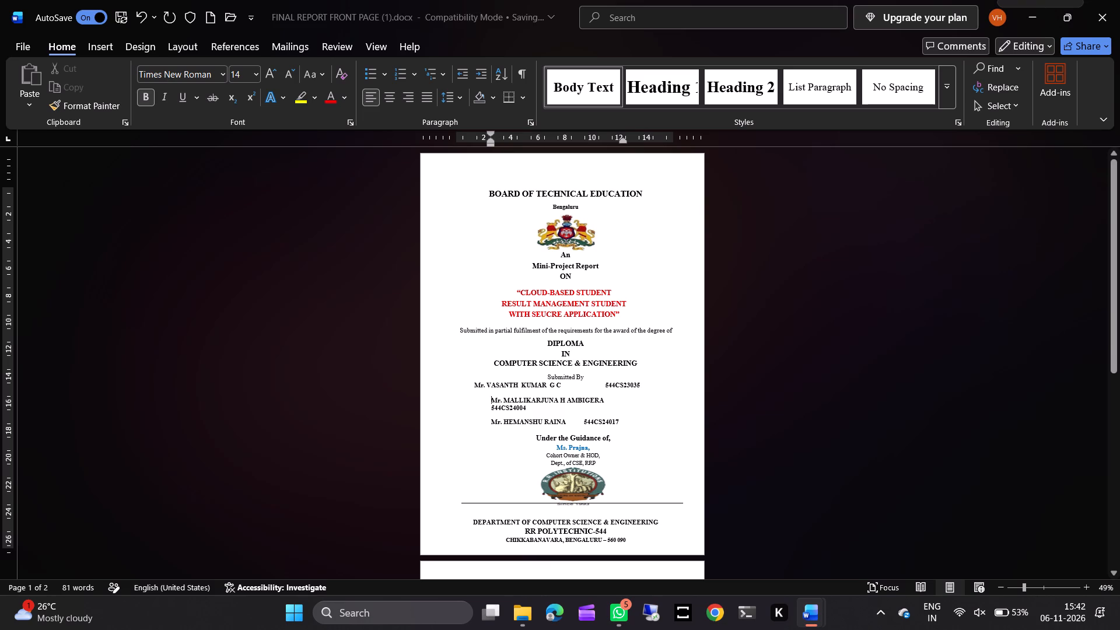
key("BackSpace")
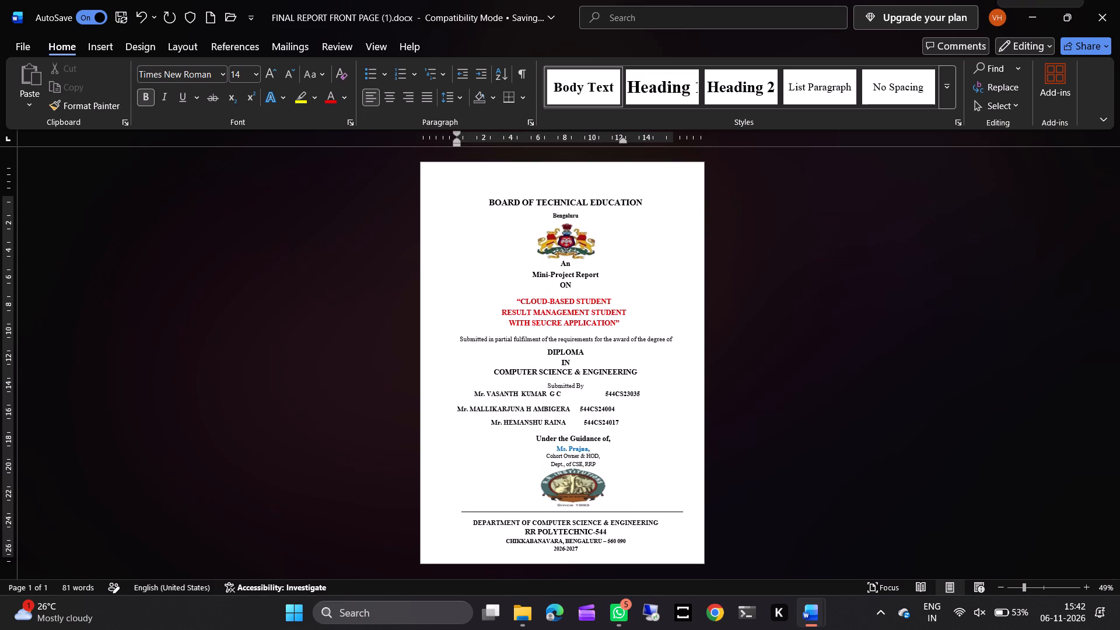
Delete the third student's existing name, keeping the title "Mr." and the registration number on that line.
left_click(562, 421)
key("Right")
key("BackSpace")
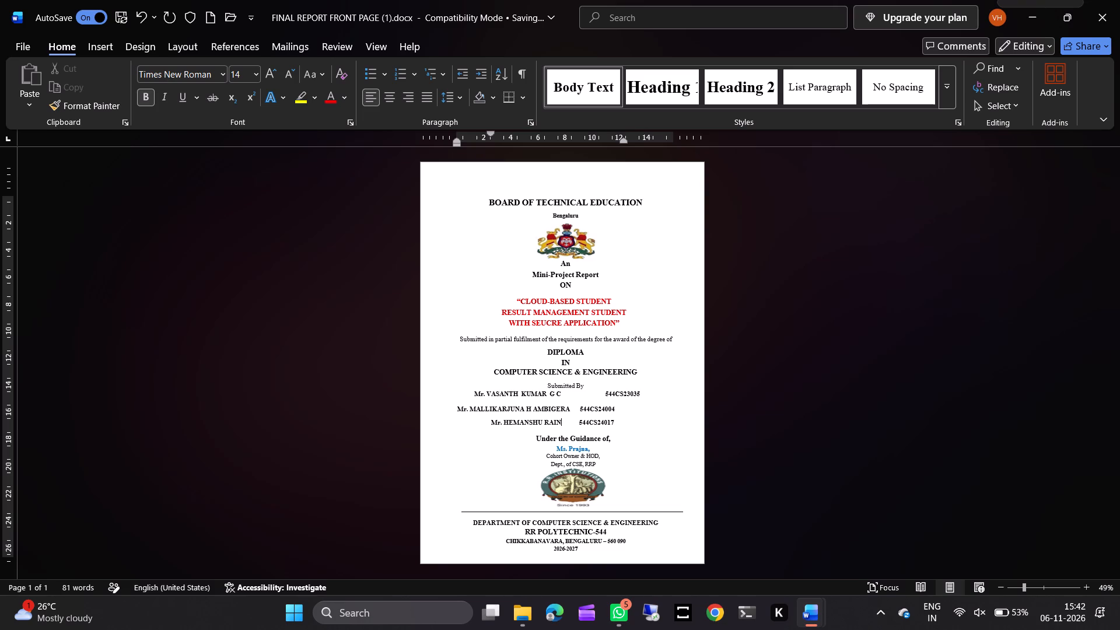
key("BackSpace")
key("BackSpace")
key("BackSpace")
key("BackSpace")
key("BackSpace")
key("BackSpace")
key("BackSpace")
key("BackSpace")
key("BackSpace")
key("BackSpace")
key("BackSpace")
key("BackSpace")
key("BackSpace")
Change the third student's title to "Ms.".
key("Left")
key("Left")
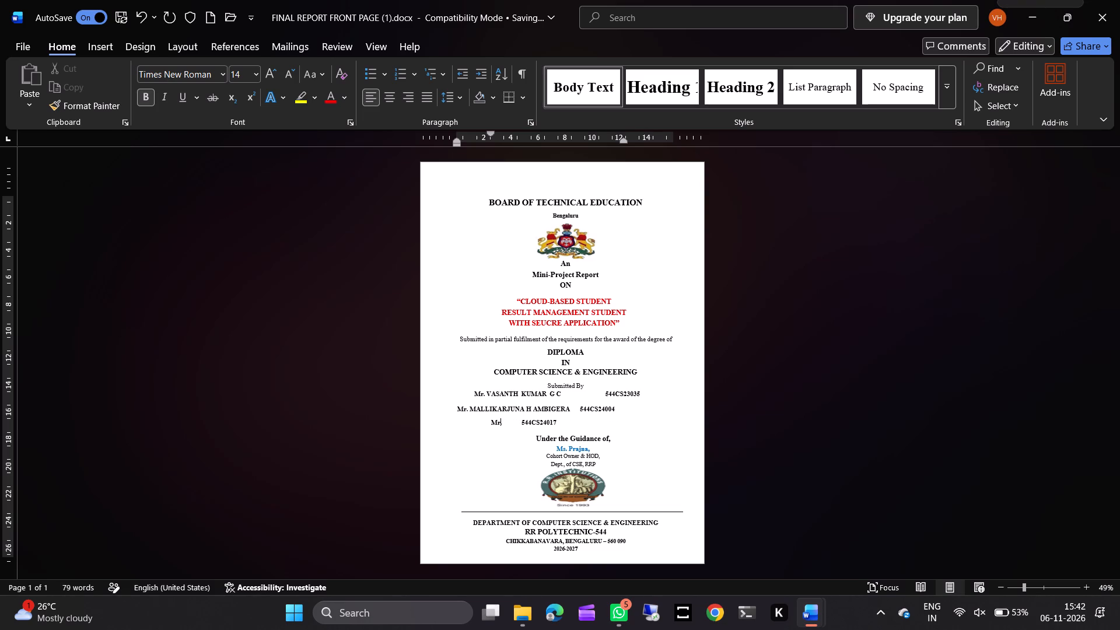
key("BackSpace")
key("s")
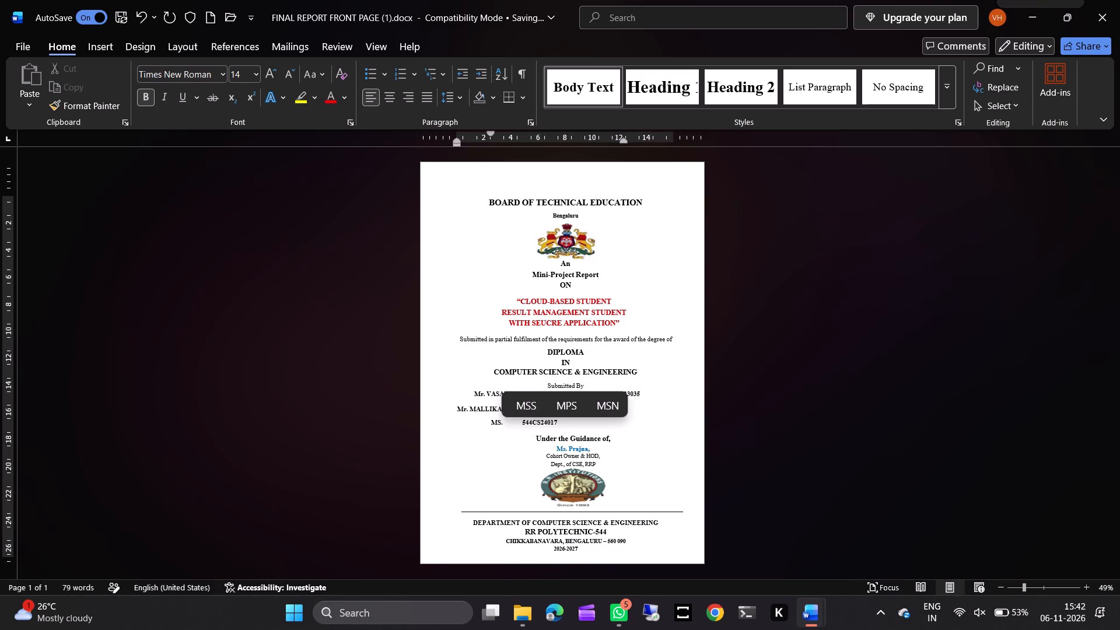
key("BackSpace")
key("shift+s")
key("Right")
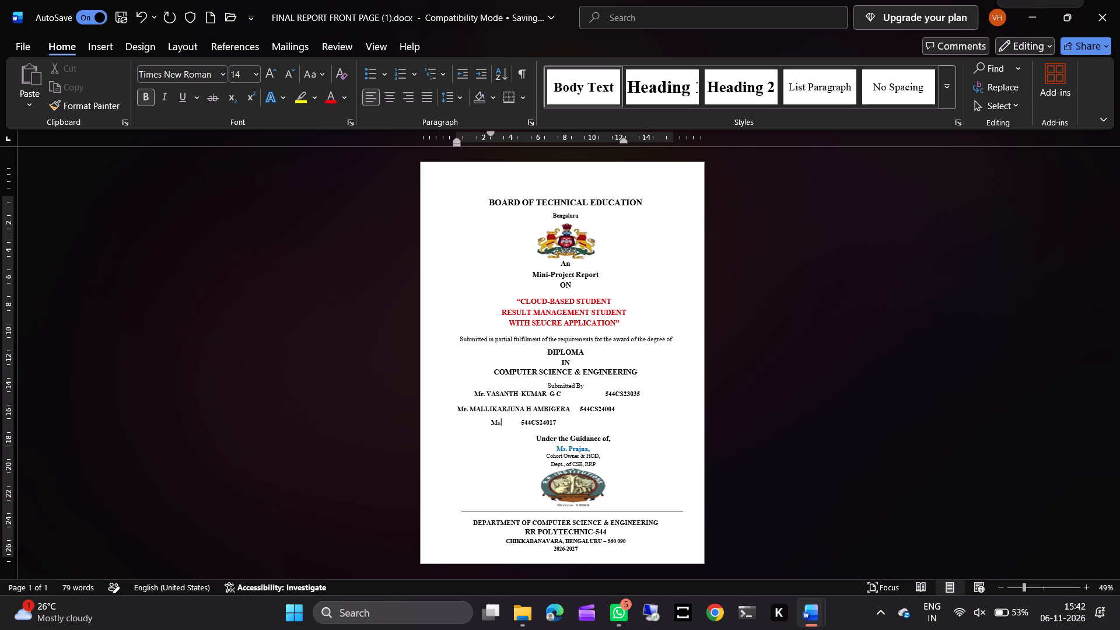
Enter the new third student's given name in capitals after "Ms.", followed by the initials M S.
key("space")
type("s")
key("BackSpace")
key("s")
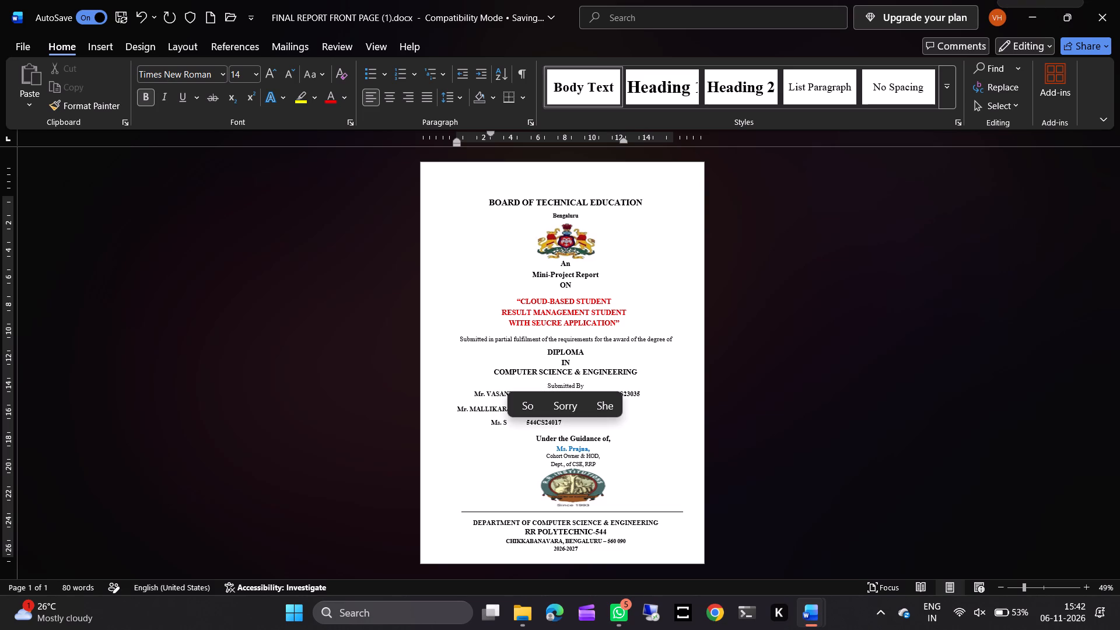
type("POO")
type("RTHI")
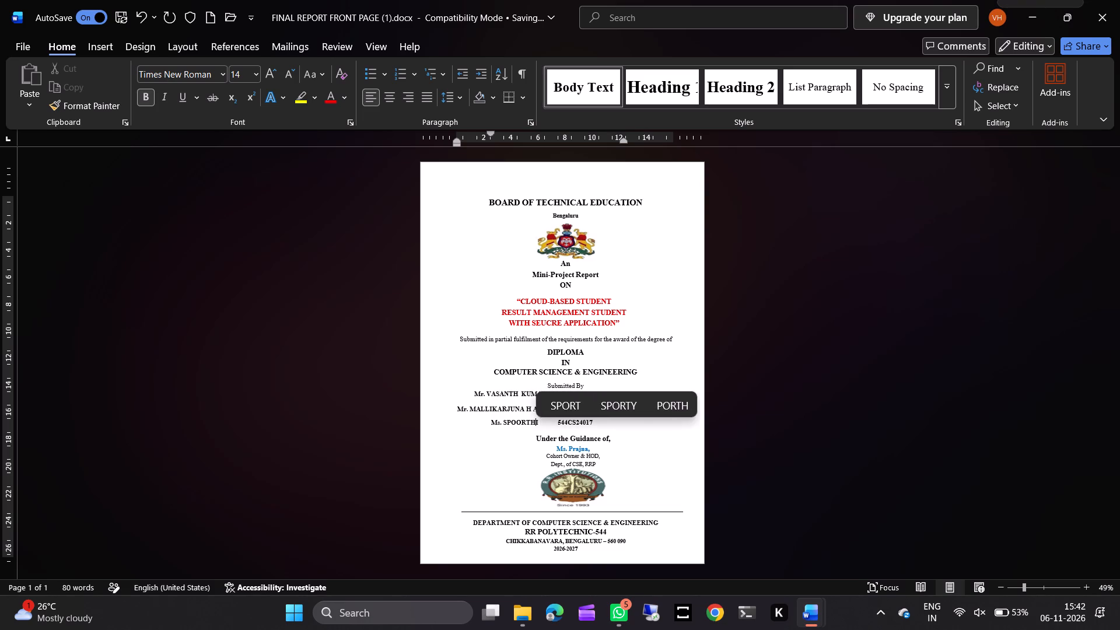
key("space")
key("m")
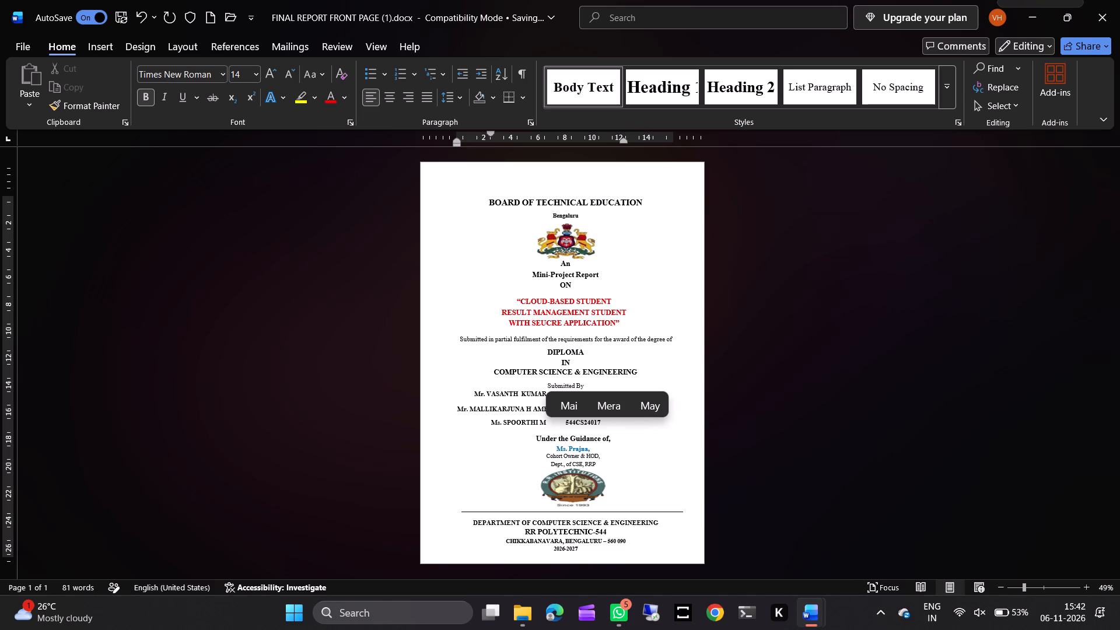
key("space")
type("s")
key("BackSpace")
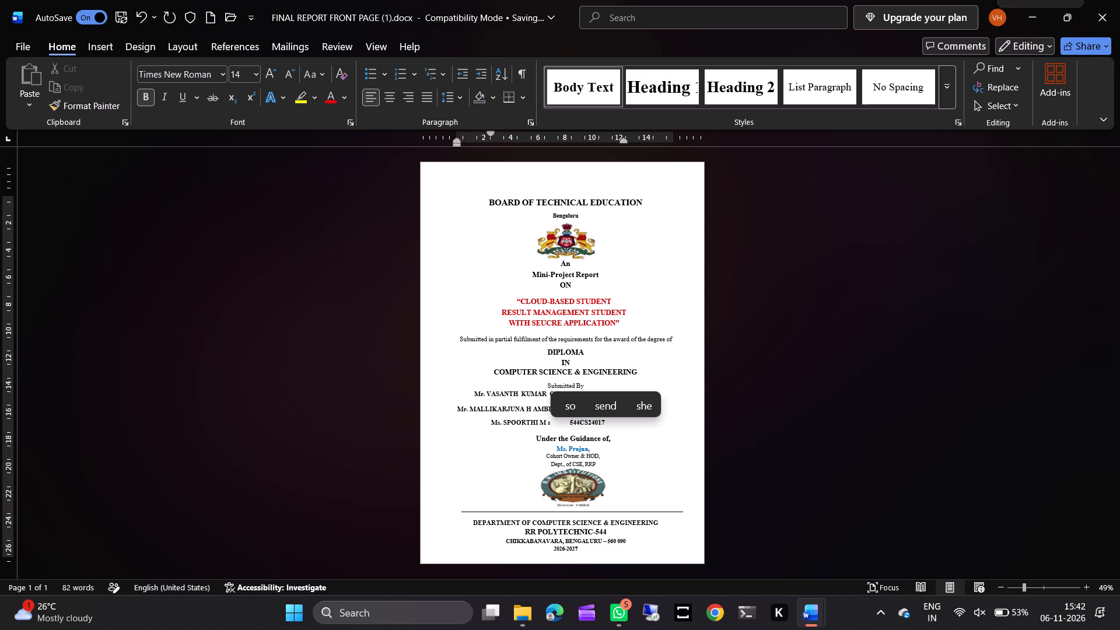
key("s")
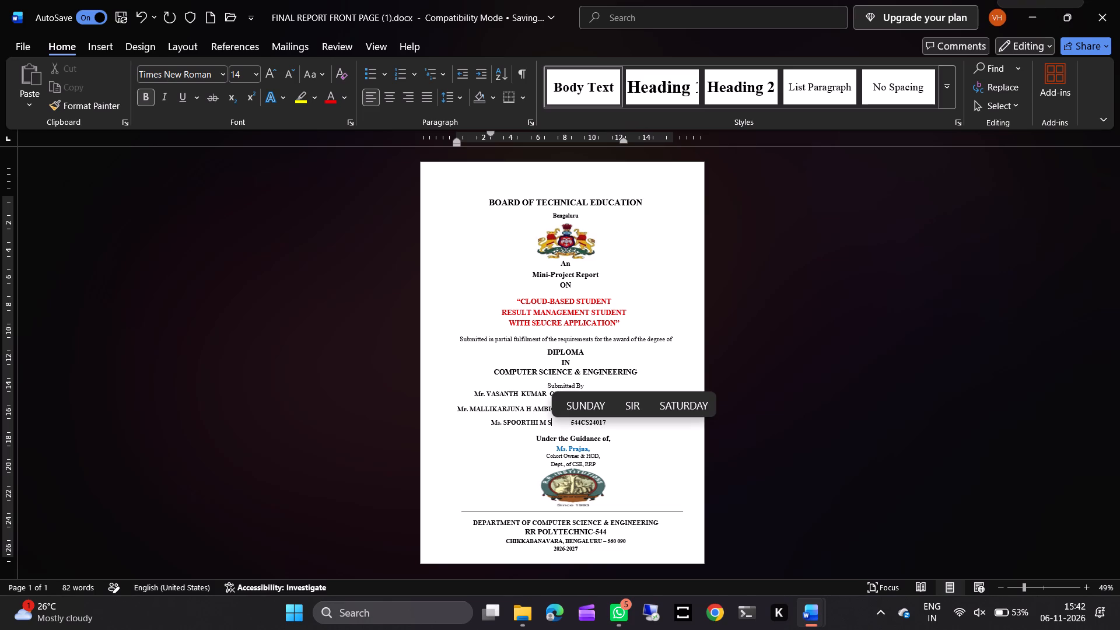
Replace the last digit of the second student's registration number with 31.
left_click_drag(648, 437, 615, 411)
left_click(615, 411)
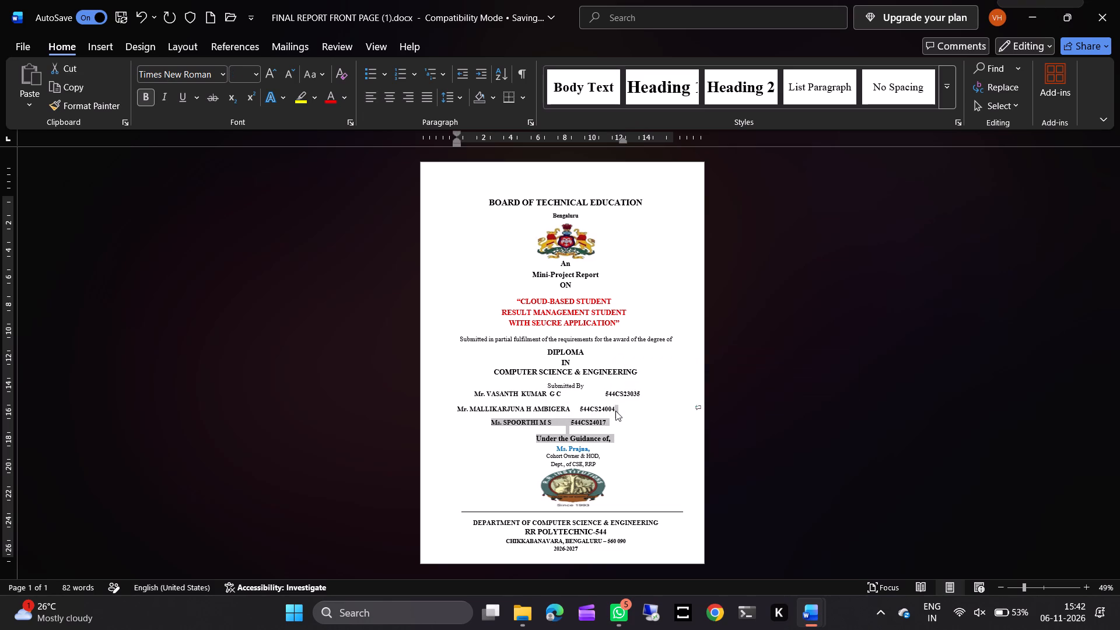
key("BackSpace")
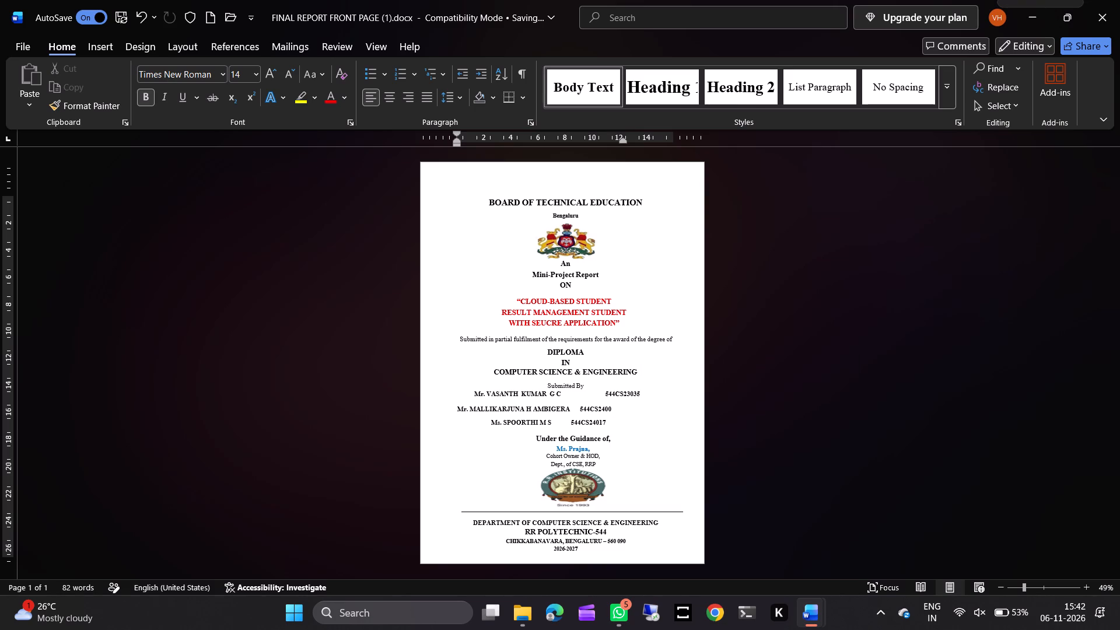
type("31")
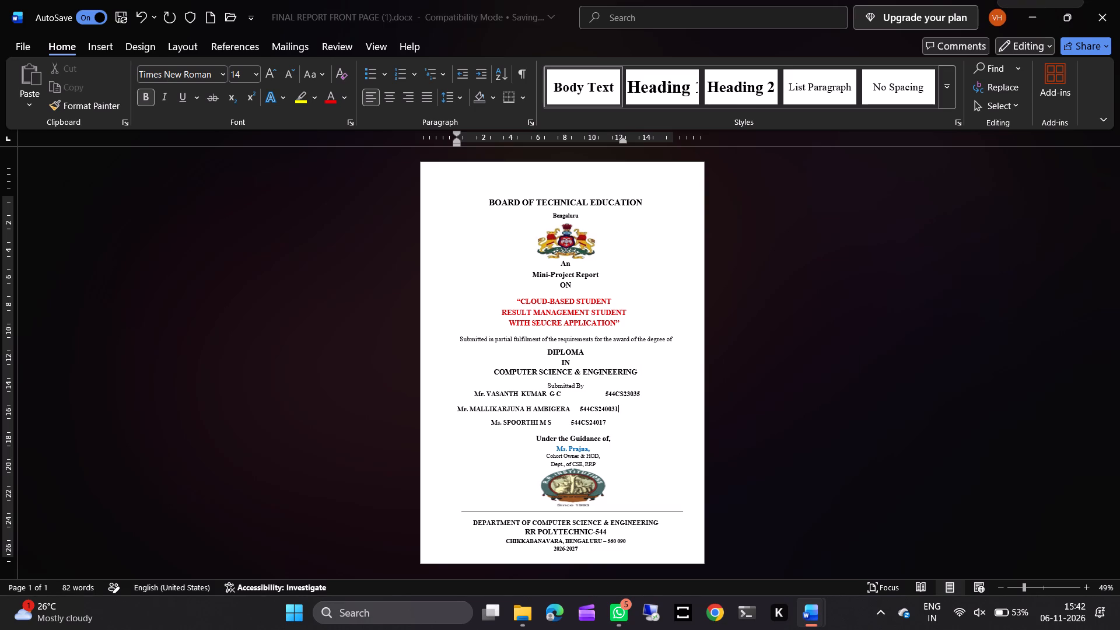
Replace the last digit of the third student's registration number with 51.
left_click(611, 422)
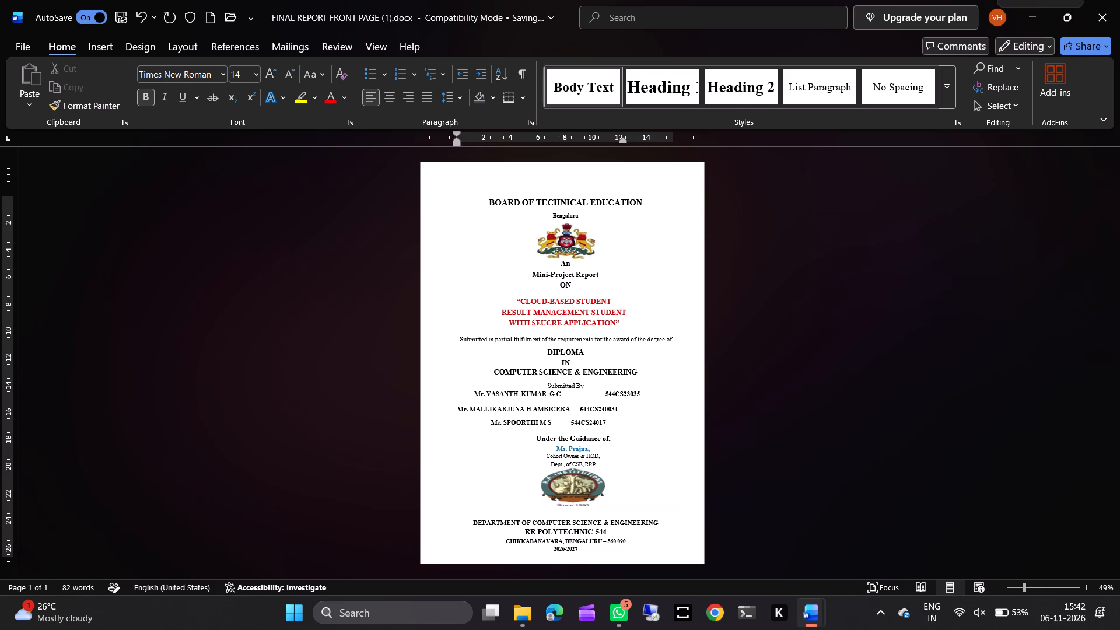
key("BackSpace")
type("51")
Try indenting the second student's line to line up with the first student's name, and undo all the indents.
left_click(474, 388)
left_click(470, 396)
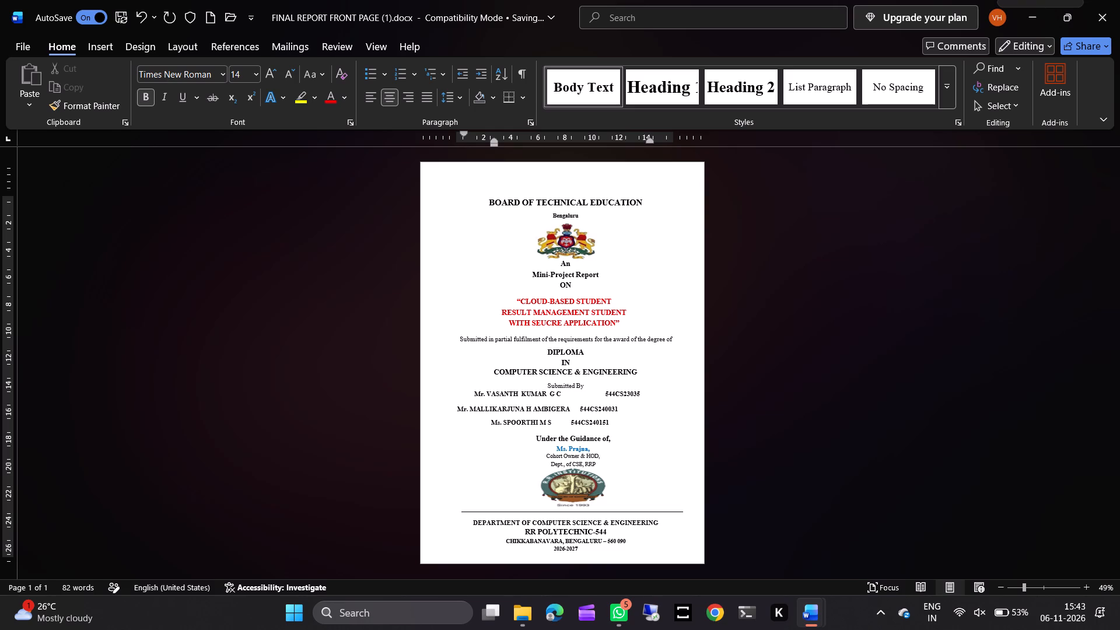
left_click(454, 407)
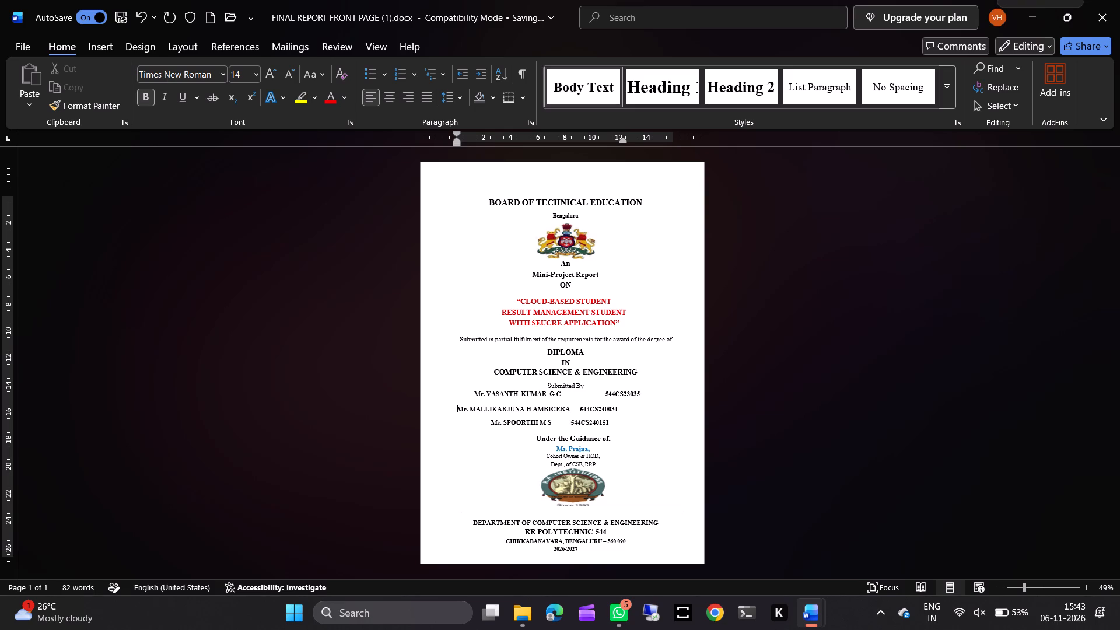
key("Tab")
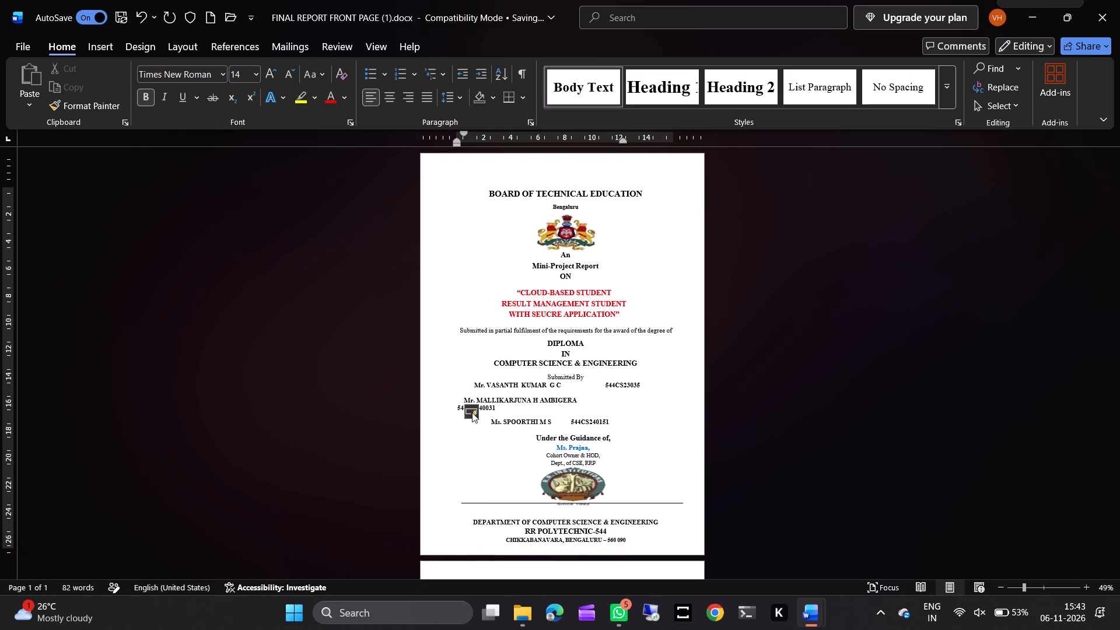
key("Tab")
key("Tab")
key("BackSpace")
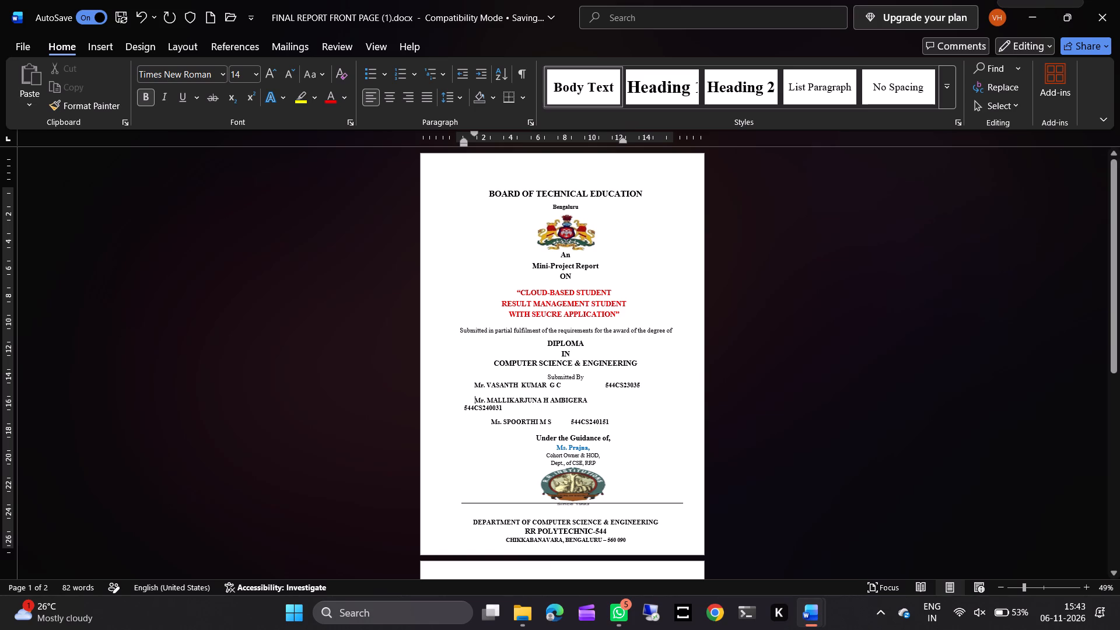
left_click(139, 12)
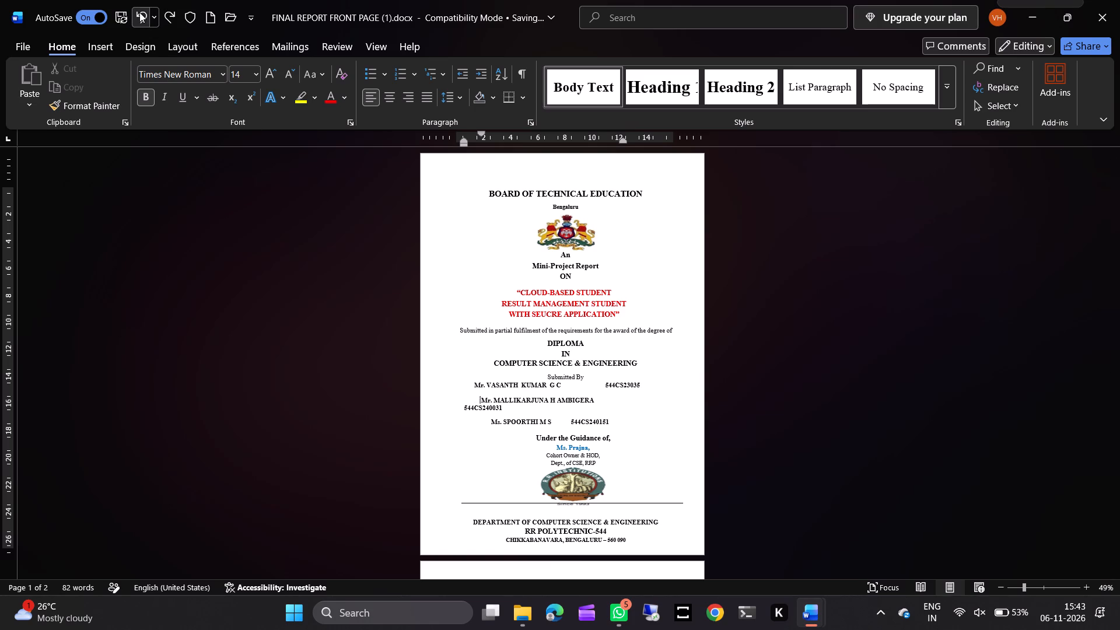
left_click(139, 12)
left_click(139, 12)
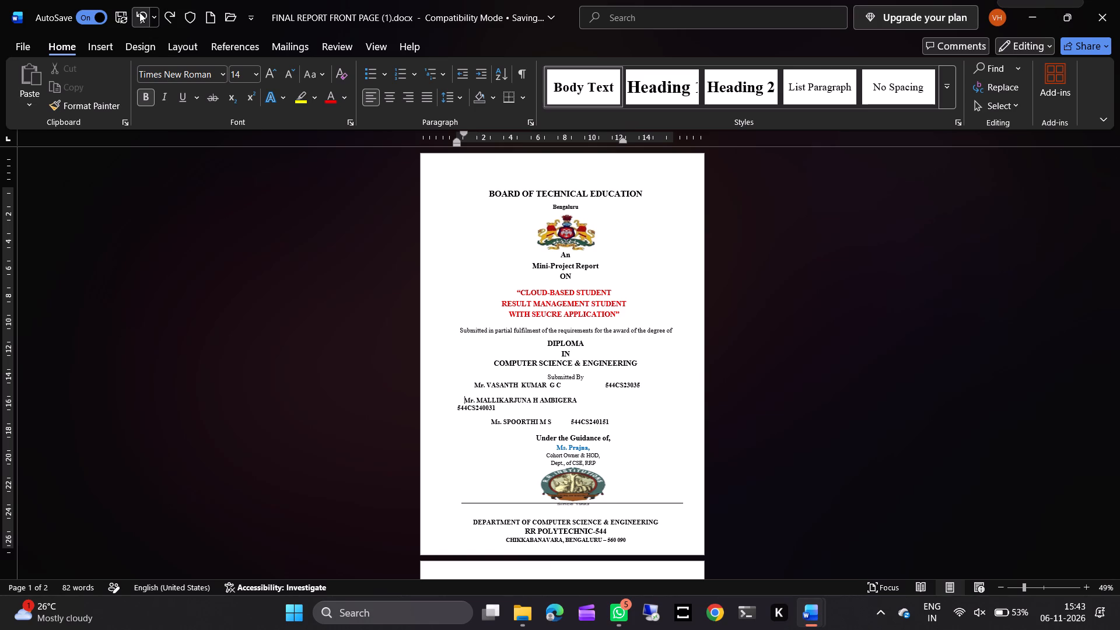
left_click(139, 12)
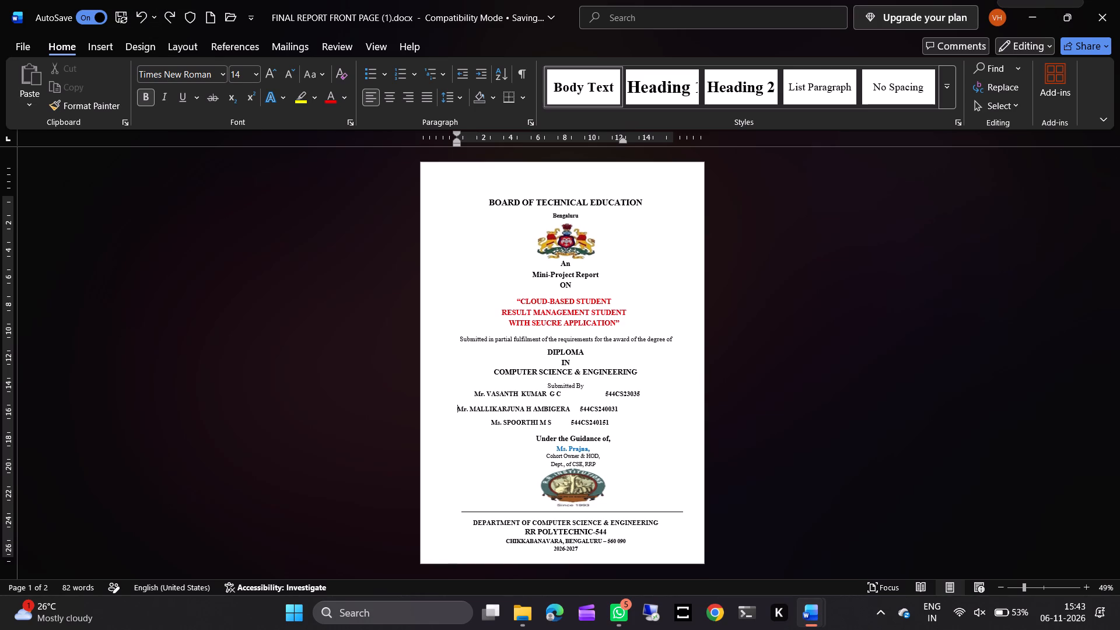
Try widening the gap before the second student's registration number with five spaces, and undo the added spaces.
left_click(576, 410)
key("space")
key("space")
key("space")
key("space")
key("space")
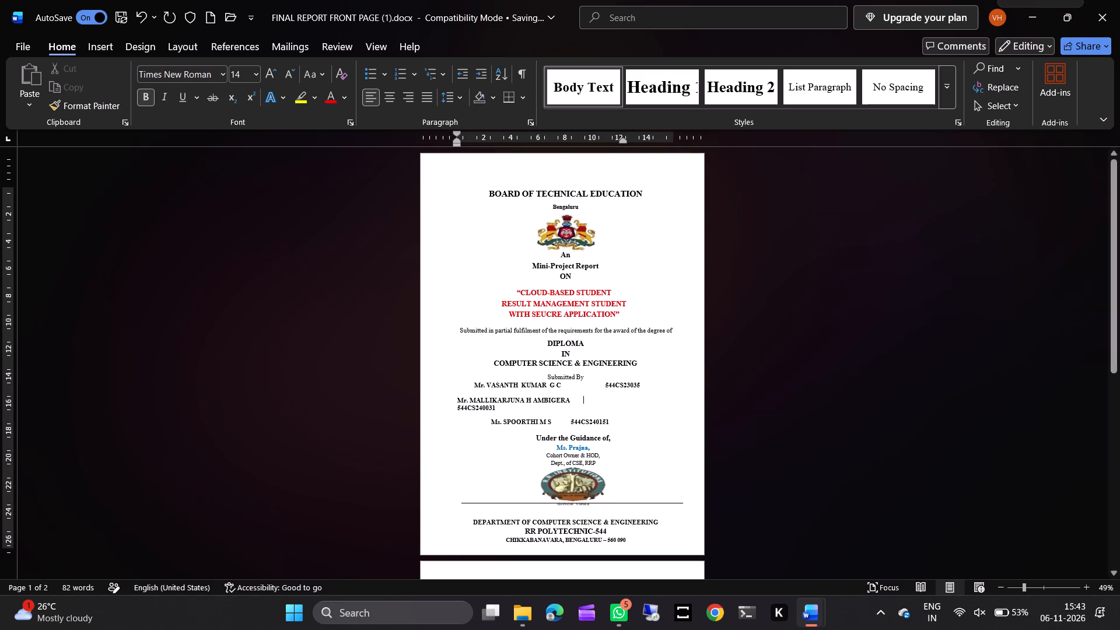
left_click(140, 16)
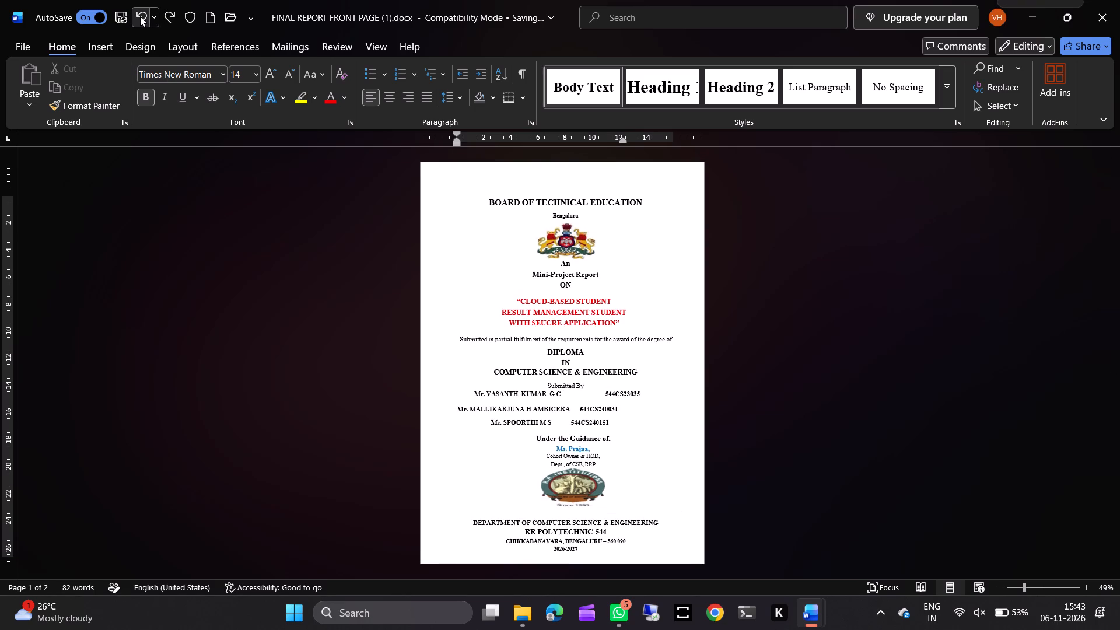
Narrow the gap between the first student's name and registration number.
left_click(600, 394)
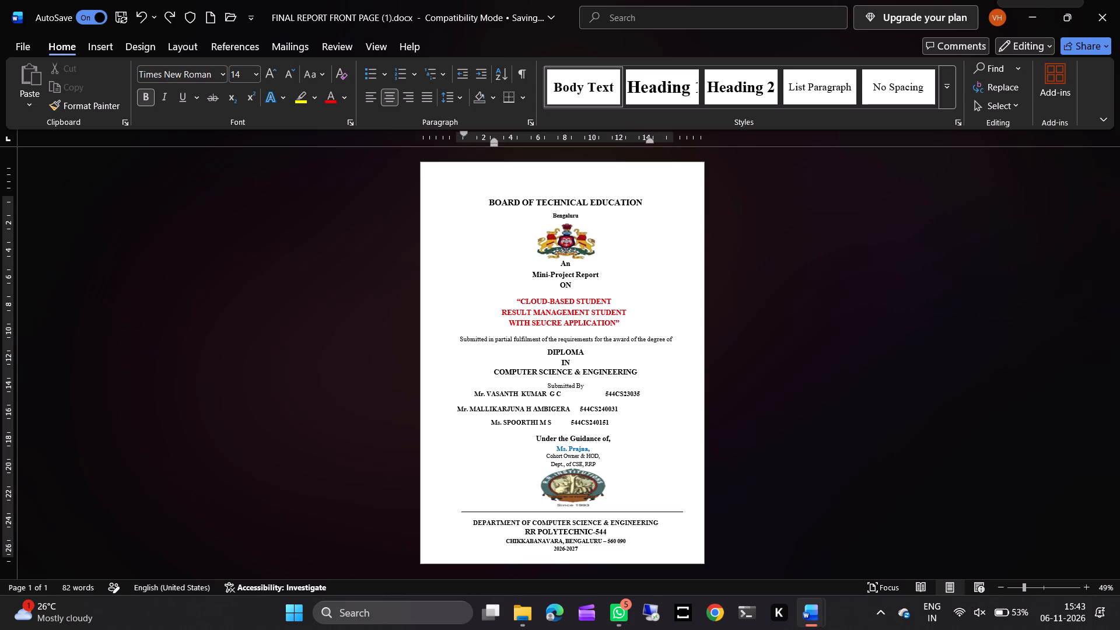
key("BackSpace")
key("BackSpace")
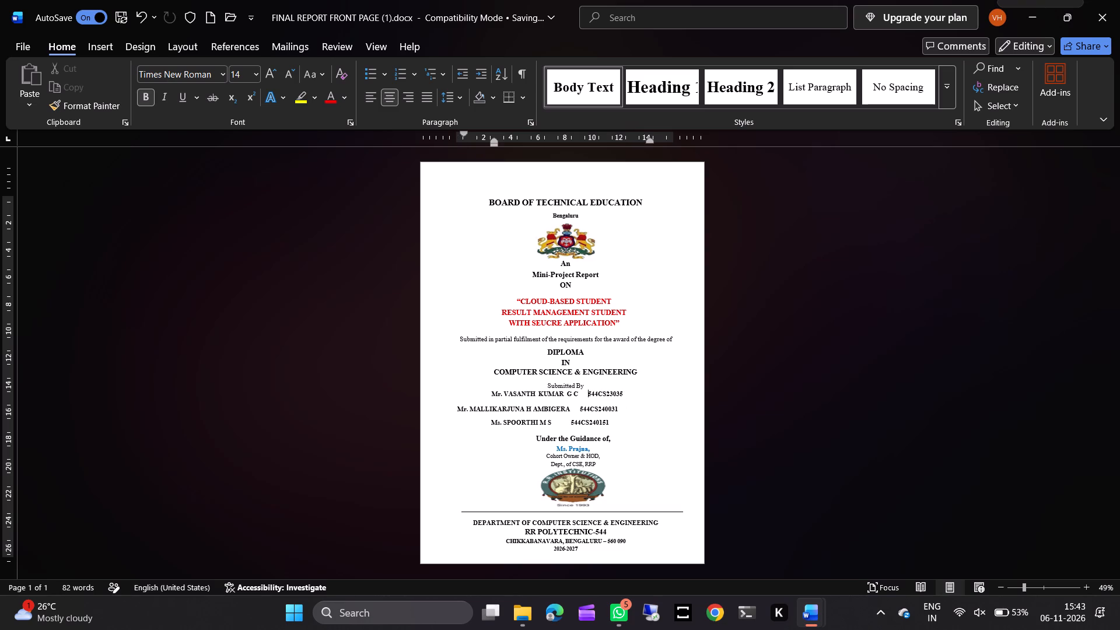
Widen the gap between the second student's name and registration number by three spaces.
left_click(578, 404)
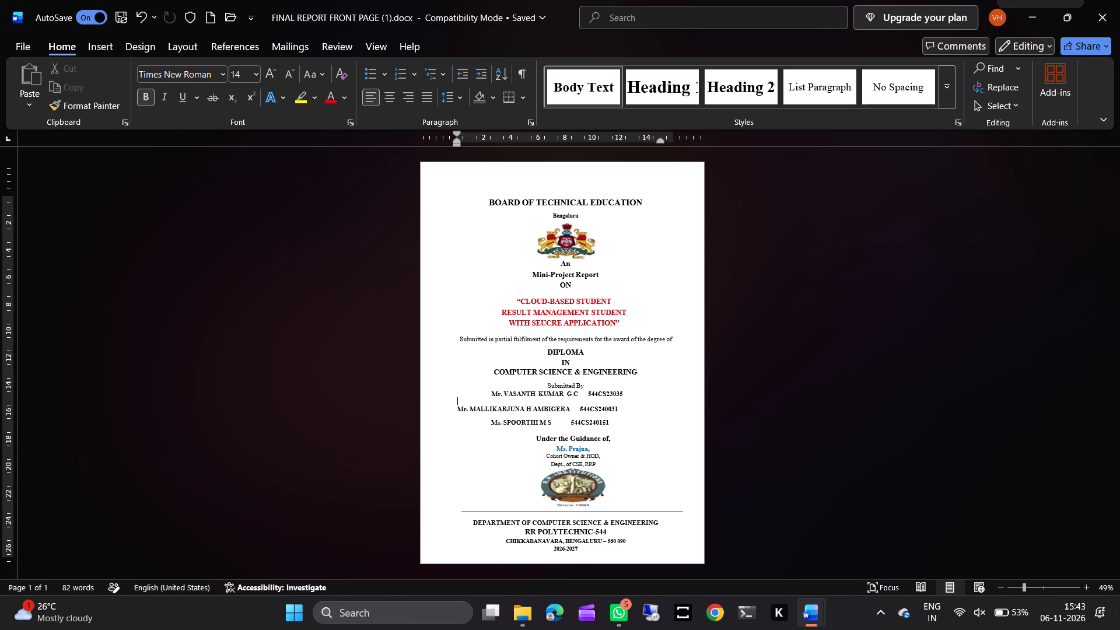
left_click_drag(579, 407, 621, 415)
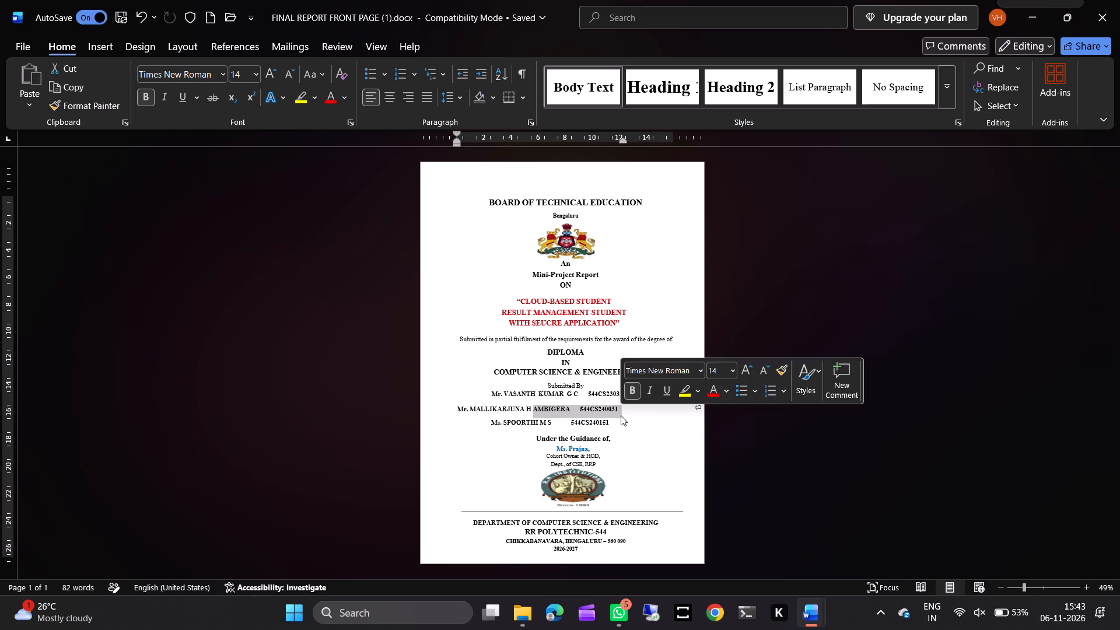
left_click(577, 407)
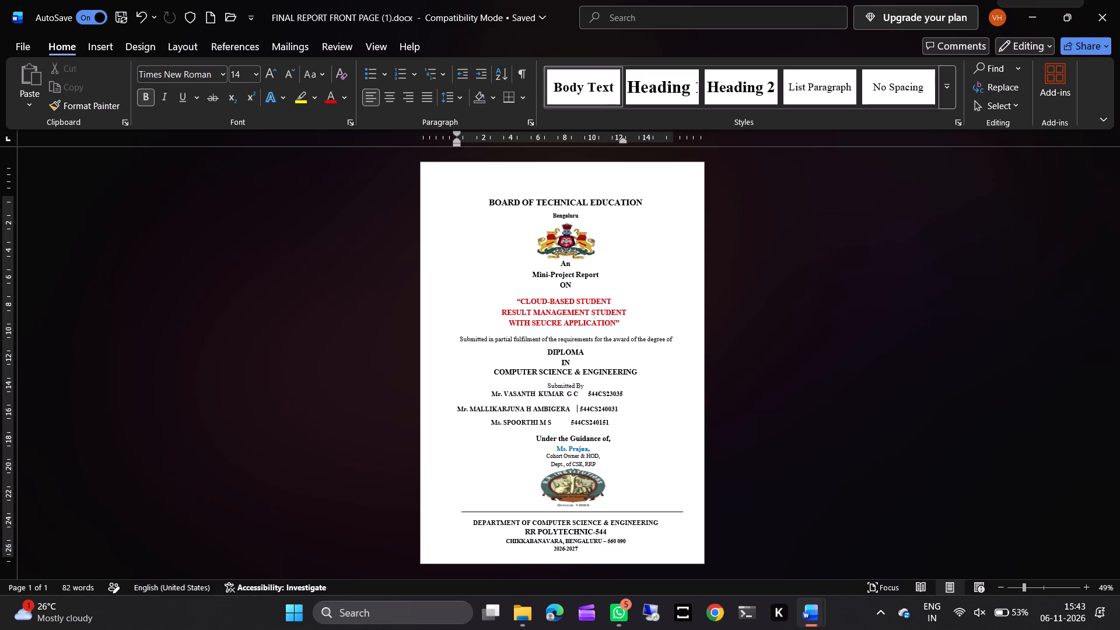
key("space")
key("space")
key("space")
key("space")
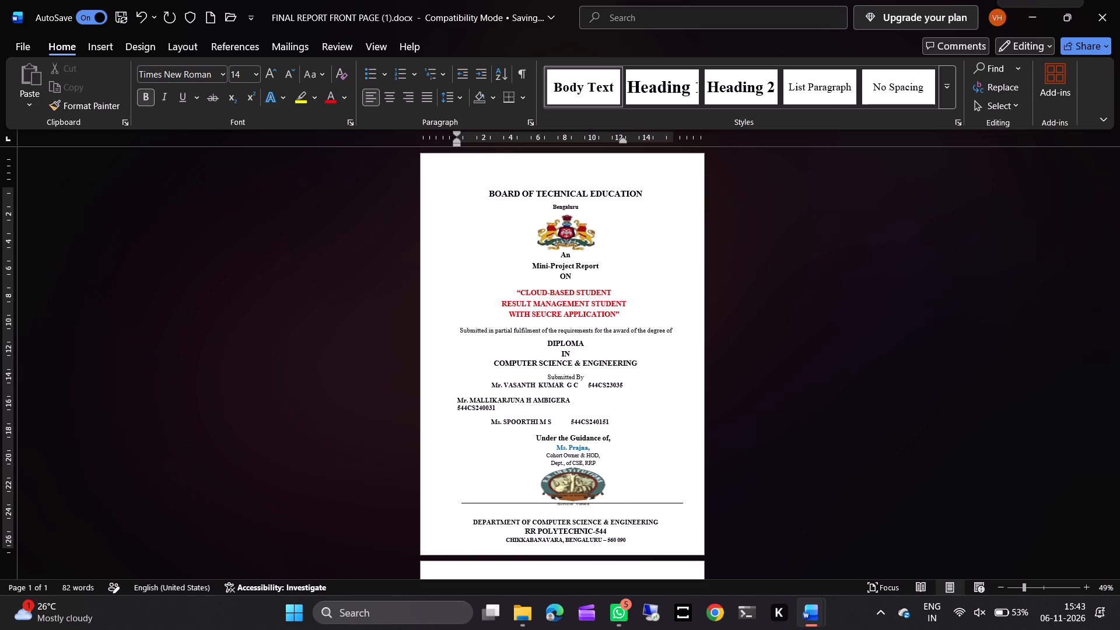
key("BackSpace")
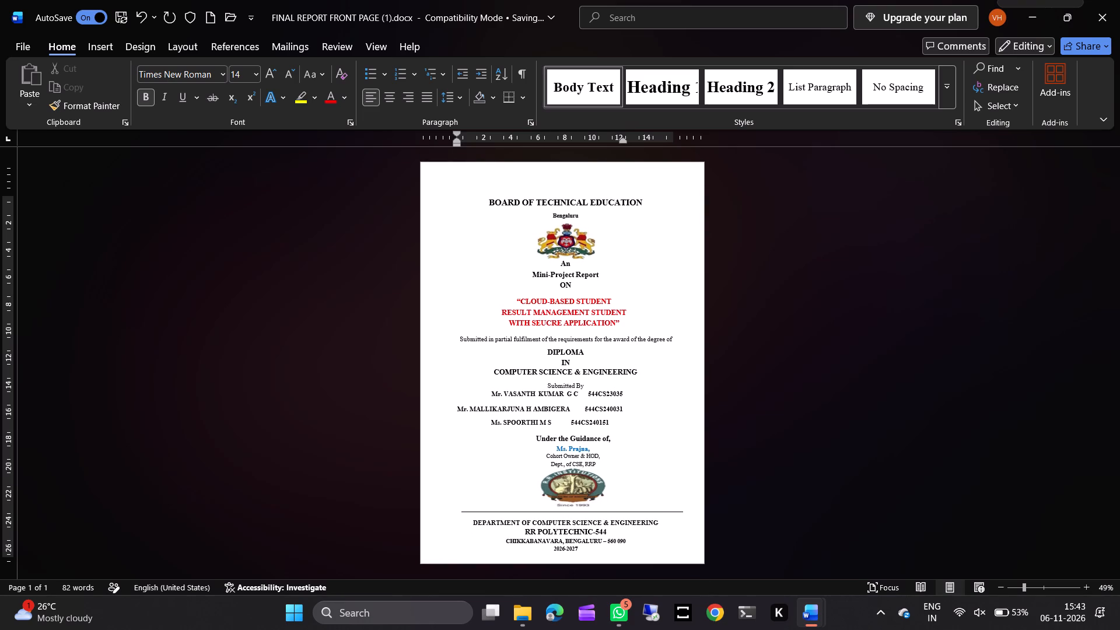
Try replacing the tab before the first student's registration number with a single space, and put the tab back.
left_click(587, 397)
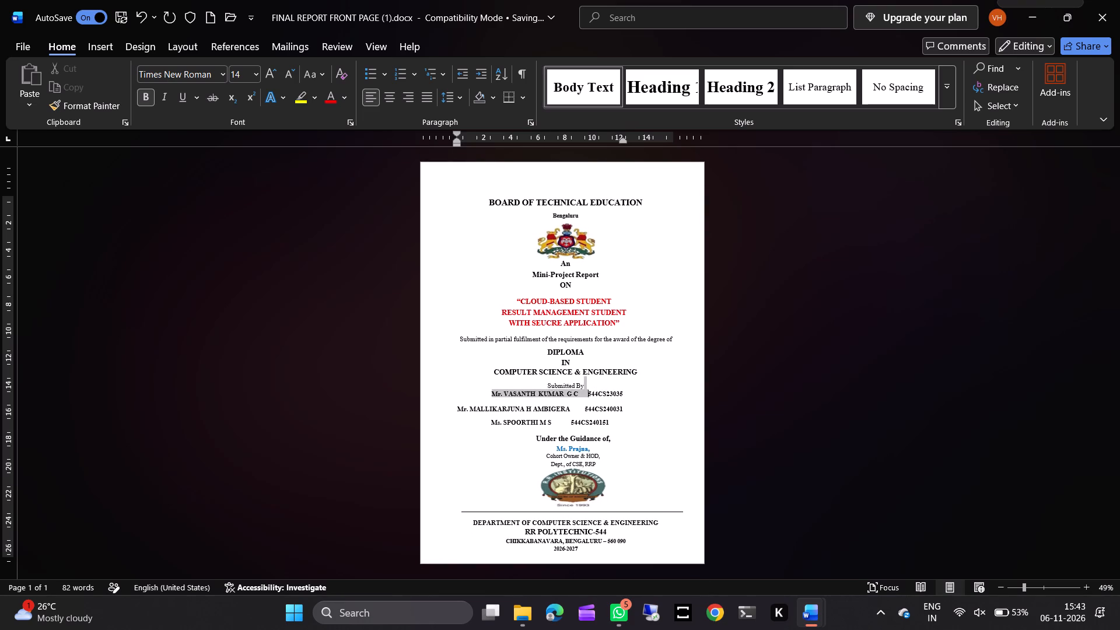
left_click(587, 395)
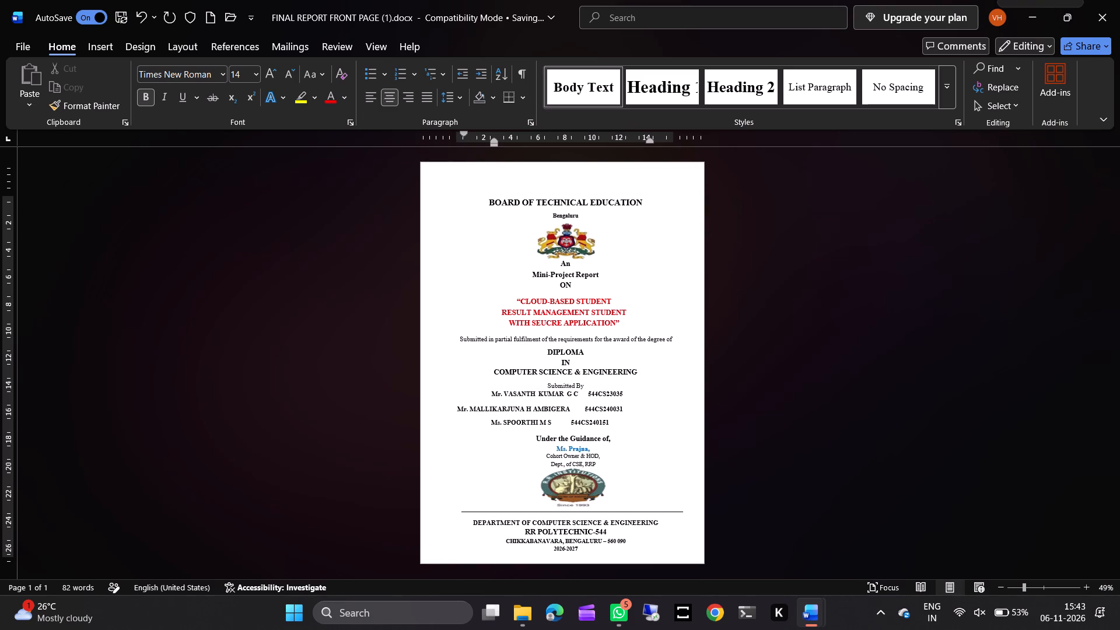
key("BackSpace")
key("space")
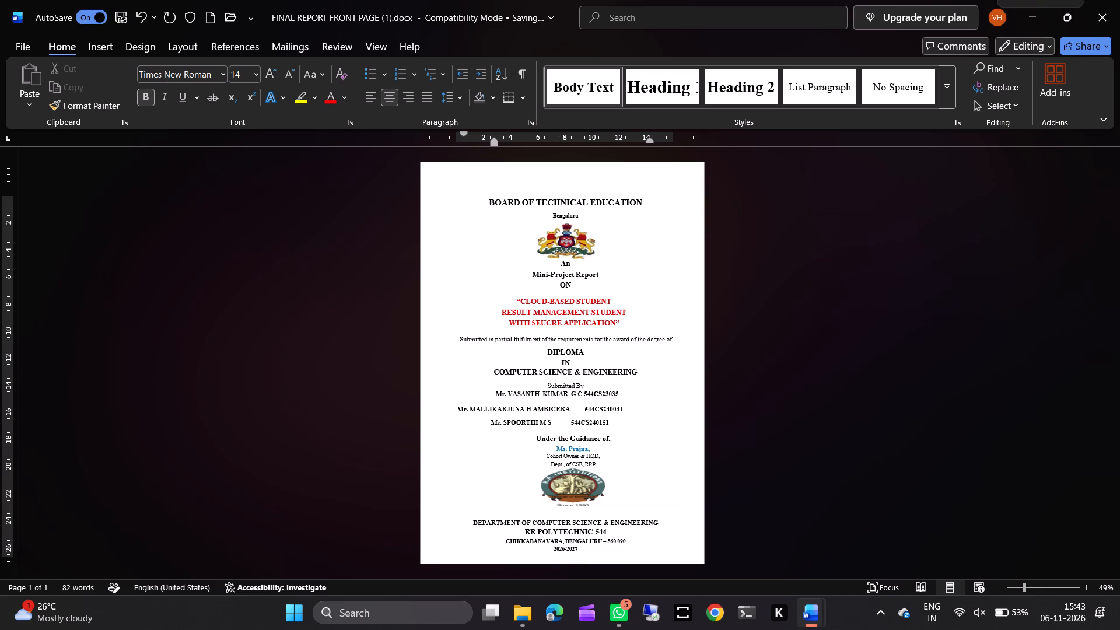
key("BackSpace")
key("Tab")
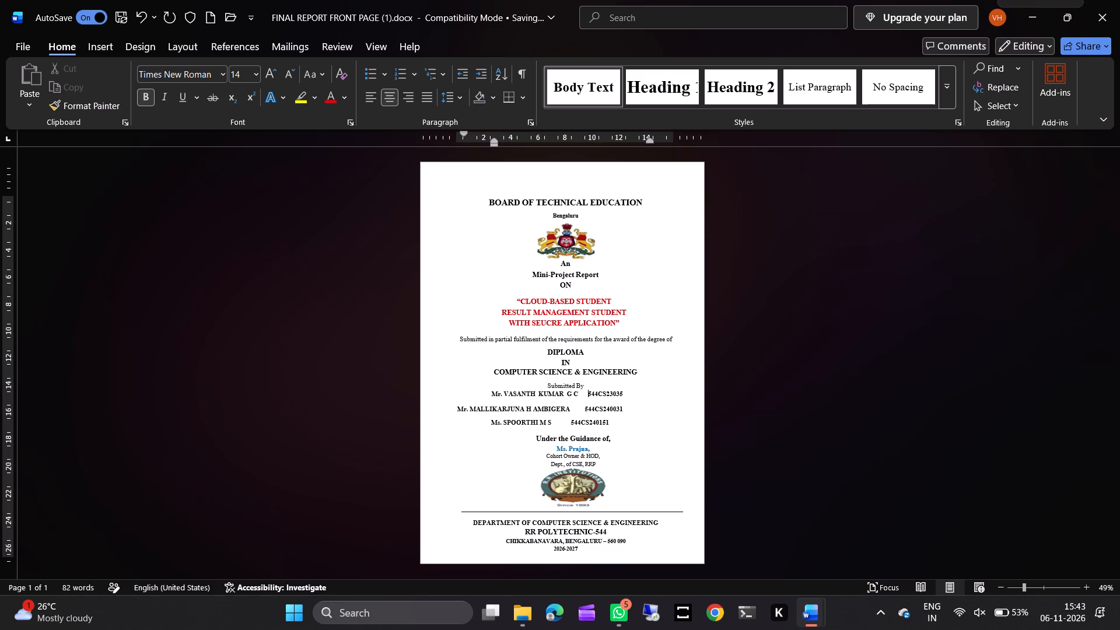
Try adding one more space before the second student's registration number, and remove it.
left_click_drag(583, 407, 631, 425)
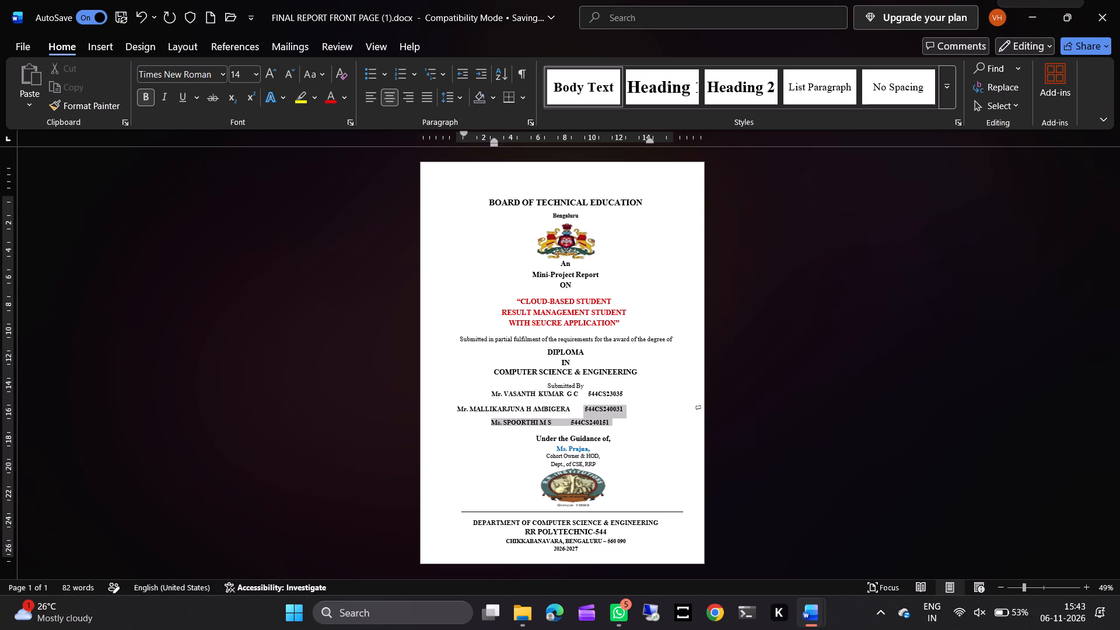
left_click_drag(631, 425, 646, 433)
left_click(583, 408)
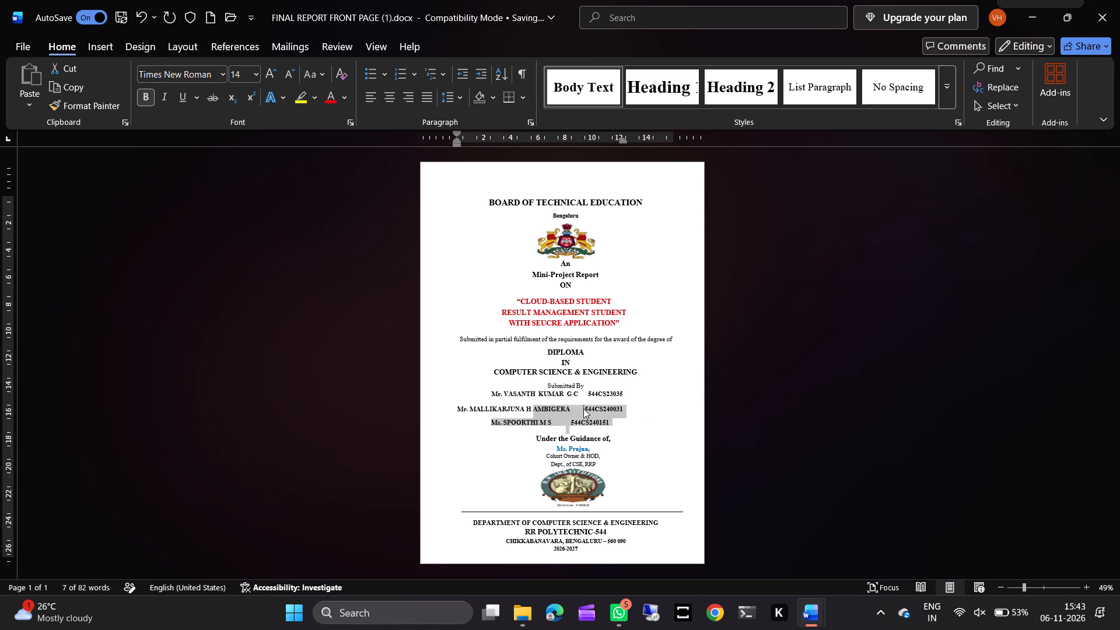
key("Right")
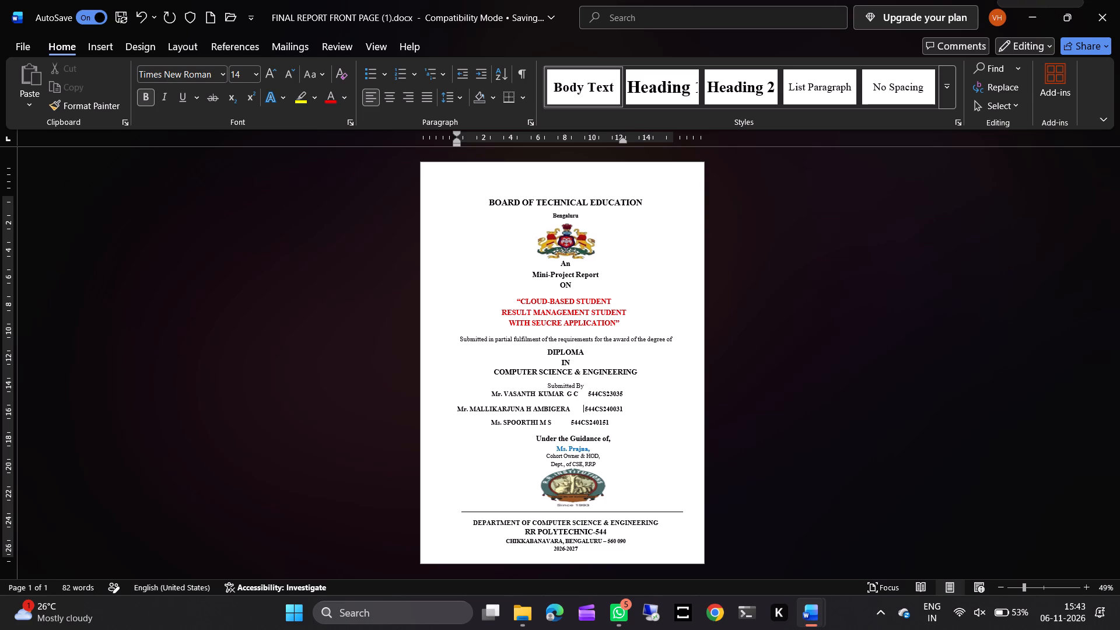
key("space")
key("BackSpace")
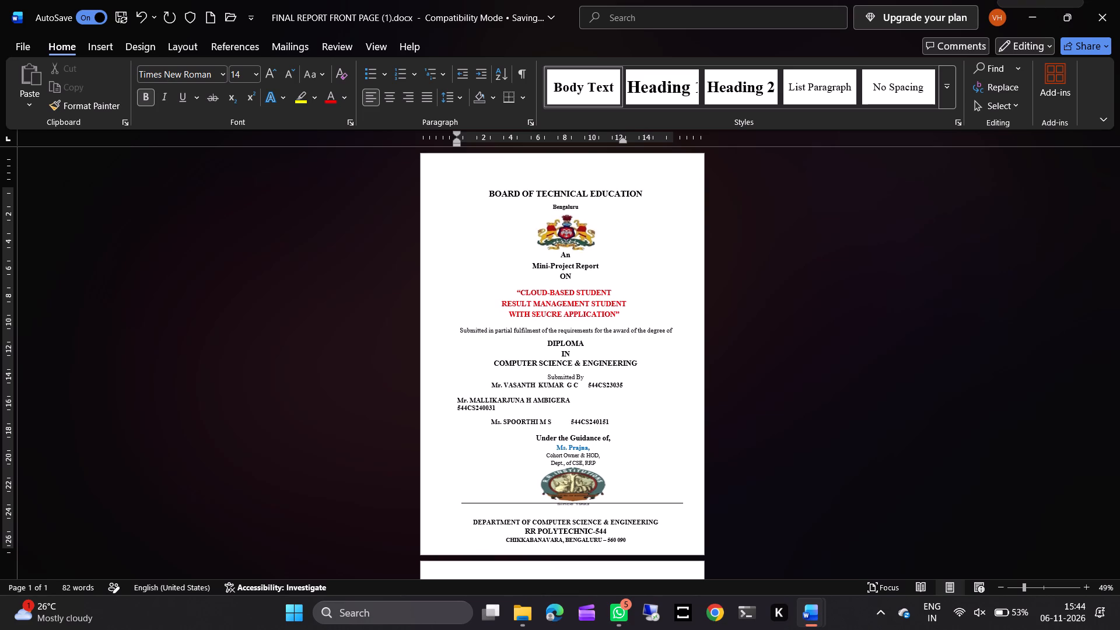
Widen the gap before the third student's registration number by eight spaces to line it up with the second student's number.
left_click(566, 421)
left_click(570, 422)
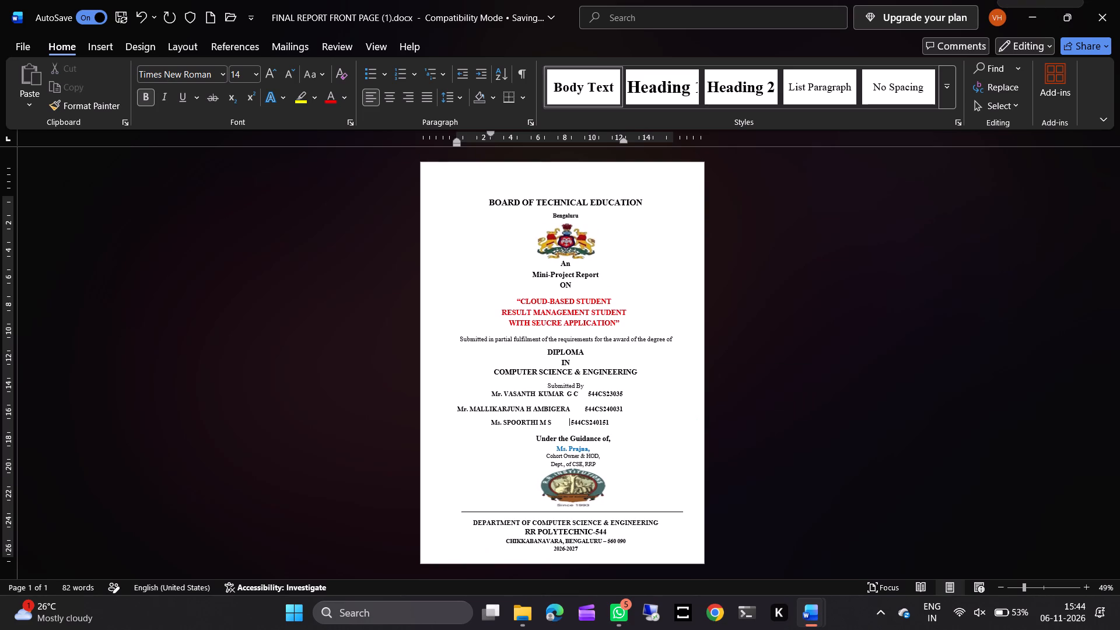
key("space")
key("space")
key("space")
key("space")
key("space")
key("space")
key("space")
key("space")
left_click(633, 474)
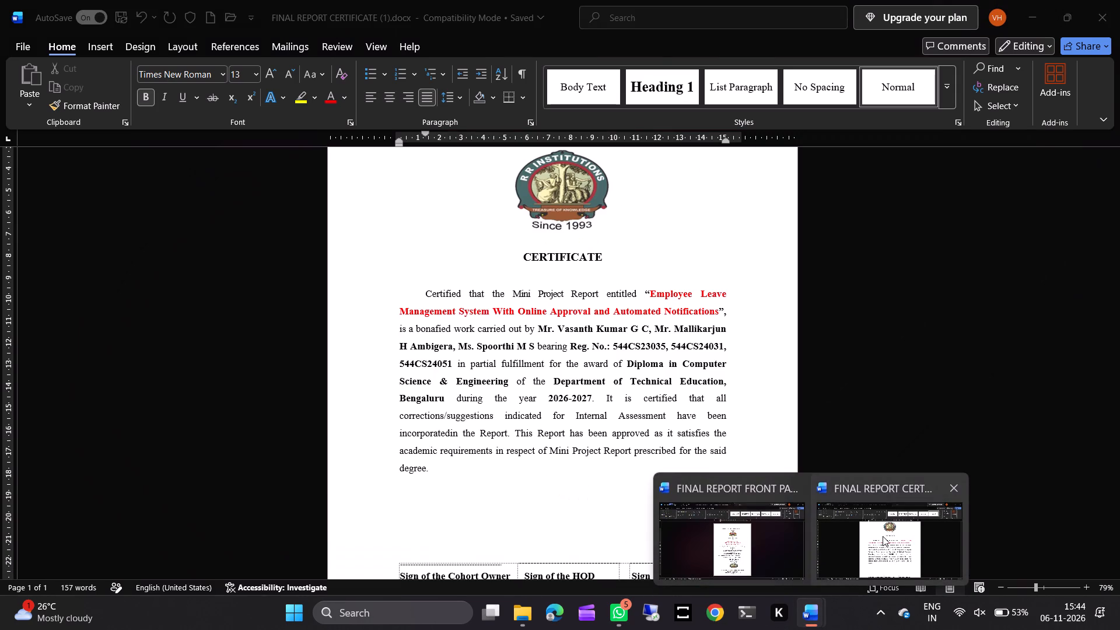
Replace the front page's project title with the certificate's "Employee Leave Management System With Online Approval and Automated Notifications", keeping source formatting.
left_click(883, 536)
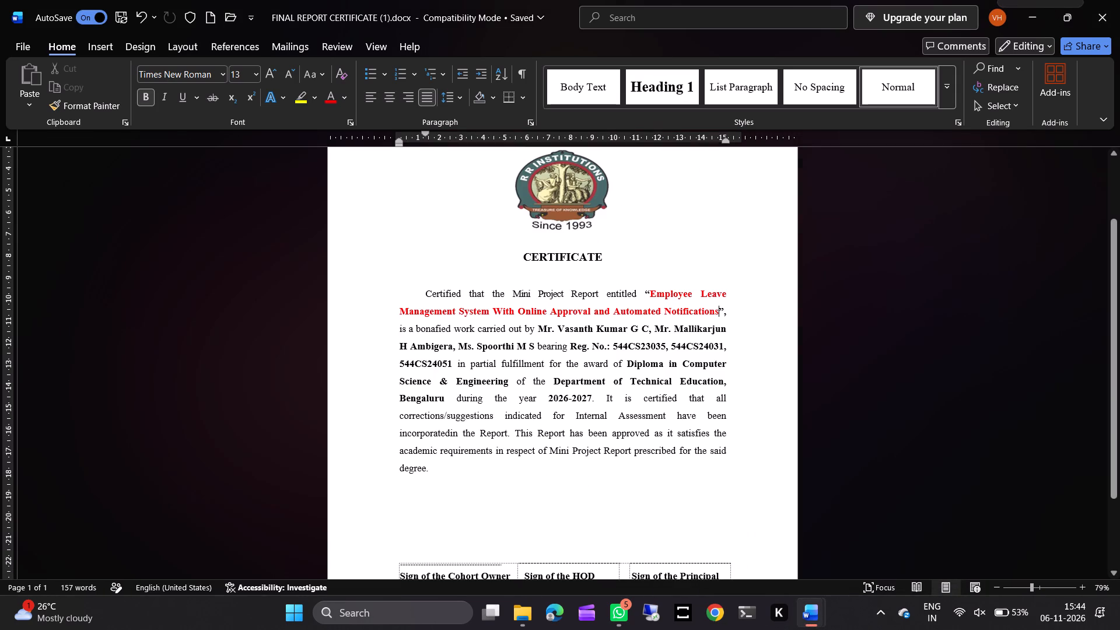
left_click_drag(649, 292, 717, 317)
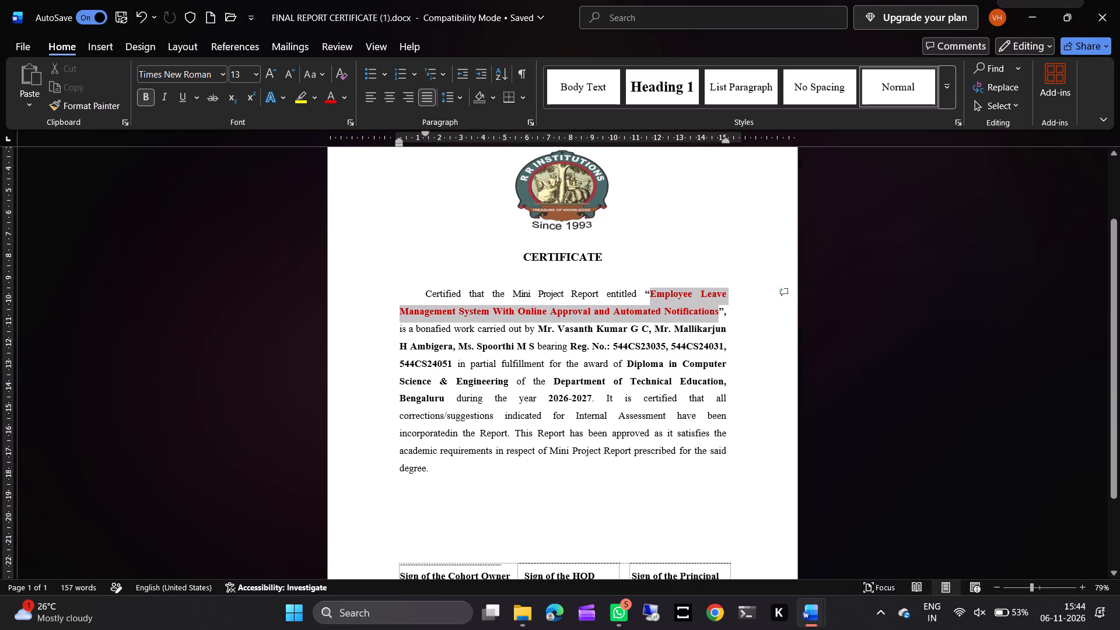
left_click_drag(717, 317, 717, 317)
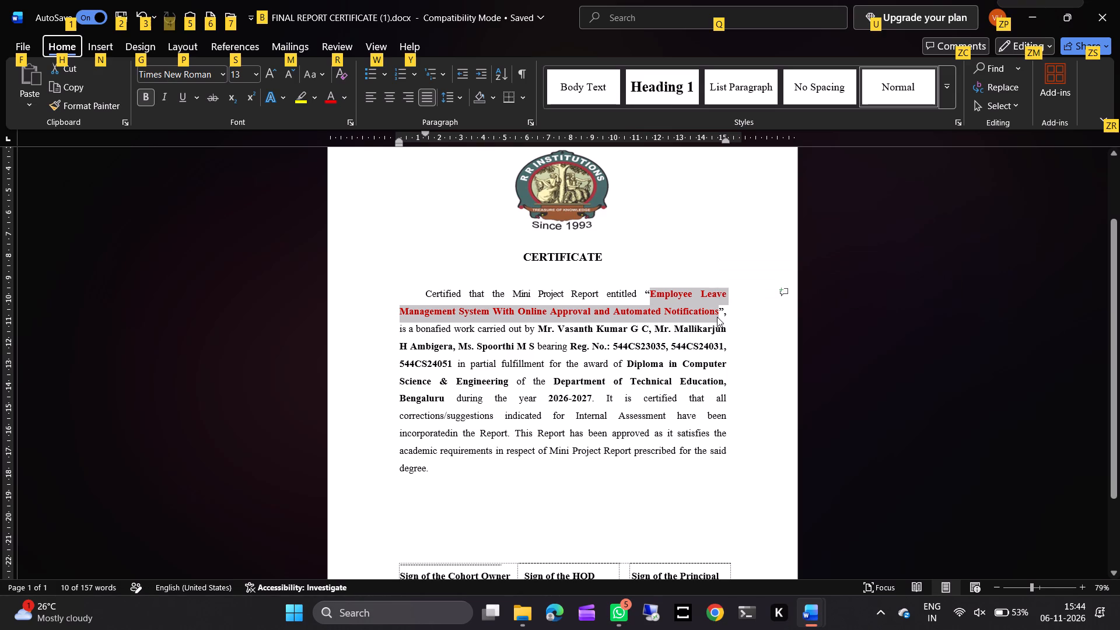
key("ctrl+c")
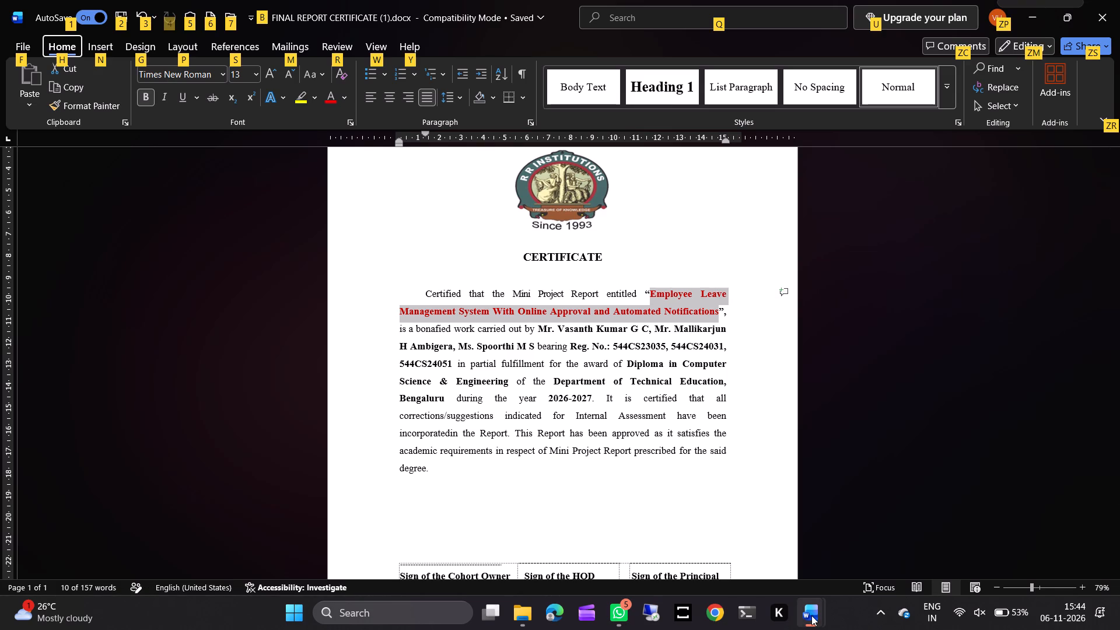
left_click(752, 537)
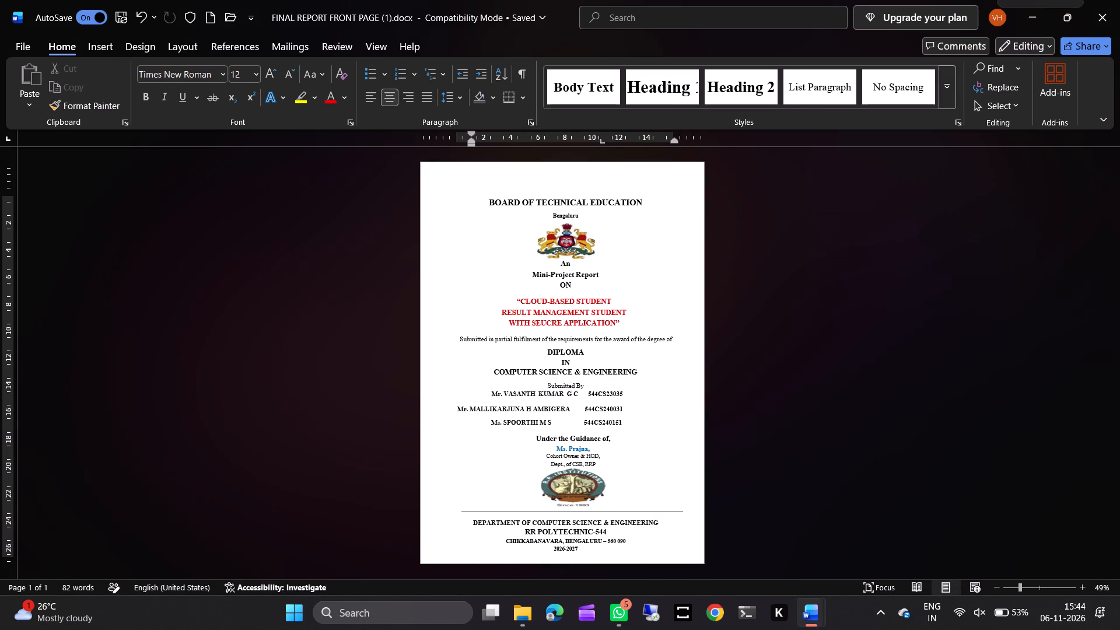
left_click_drag(519, 300, 611, 323)
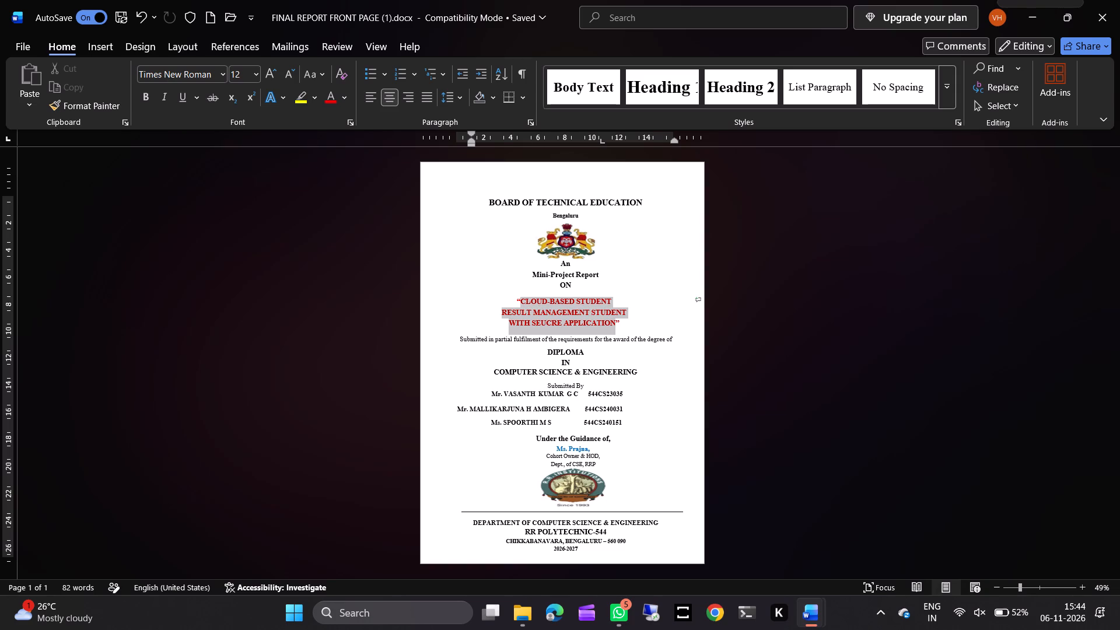
left_click_drag(611, 323, 611, 324)
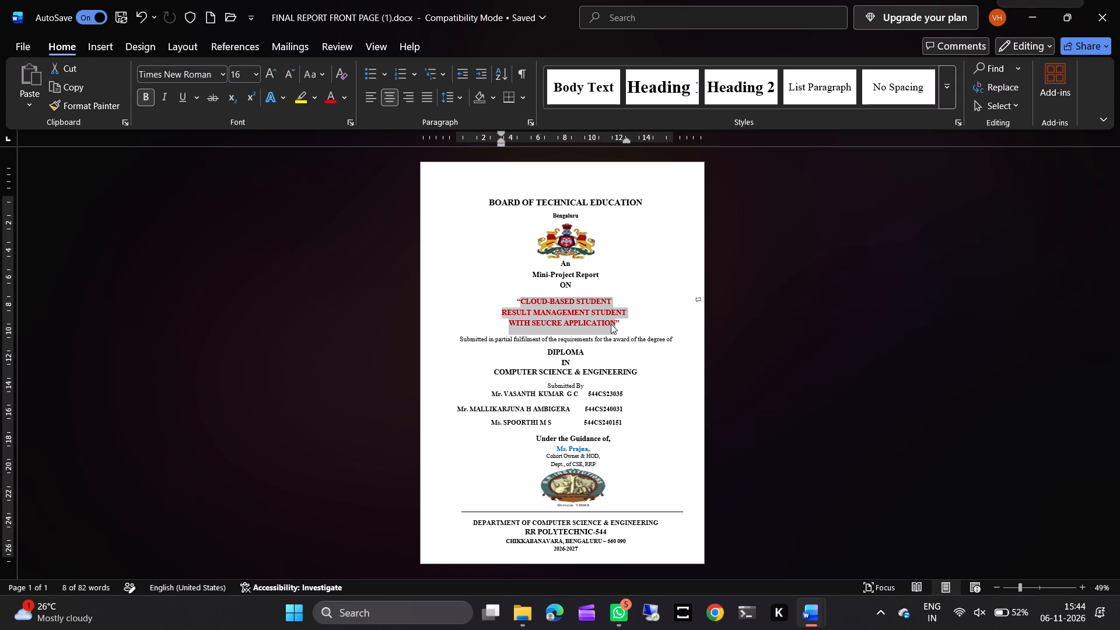
key("ctrl+v")
key("ctrl+v")
key("ctrl+v")
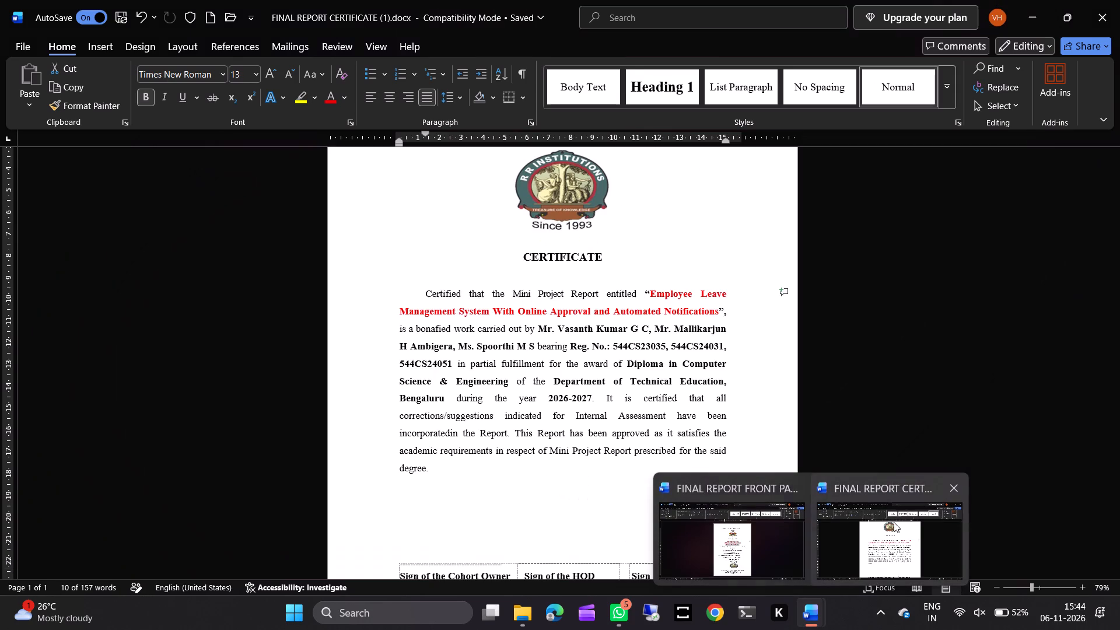
left_click(894, 522)
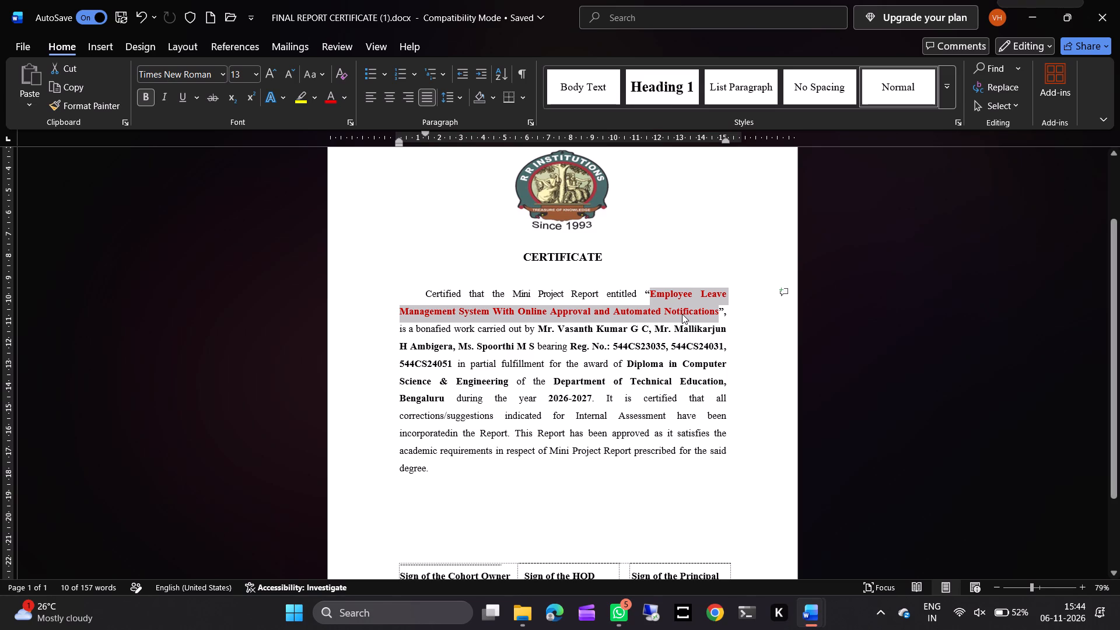
key("ctrl+c")
right_click(692, 291)
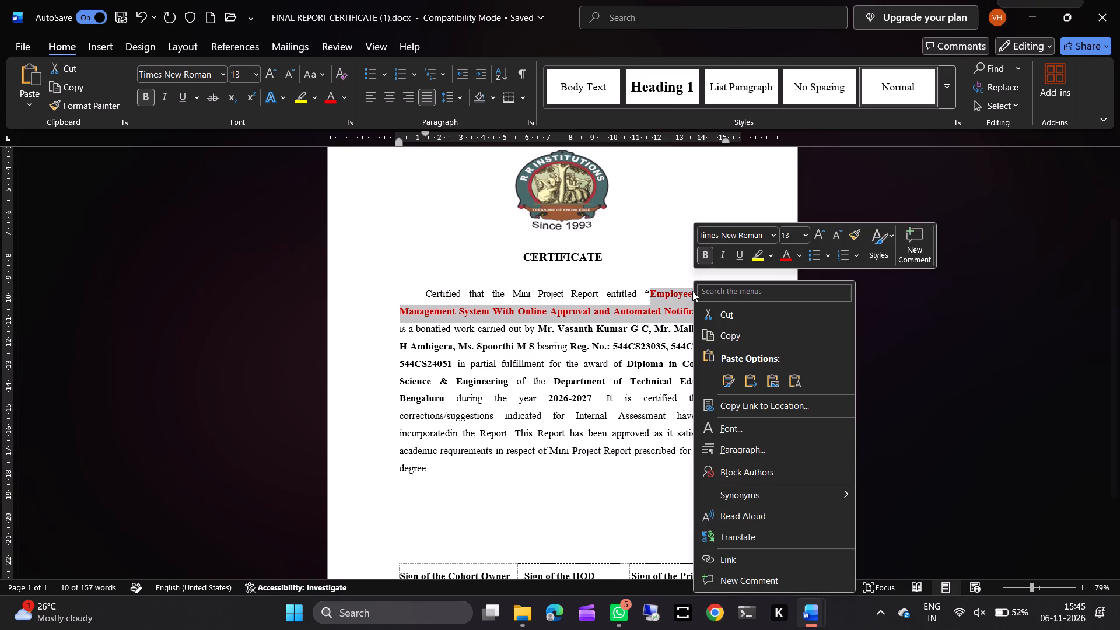
left_click(738, 330)
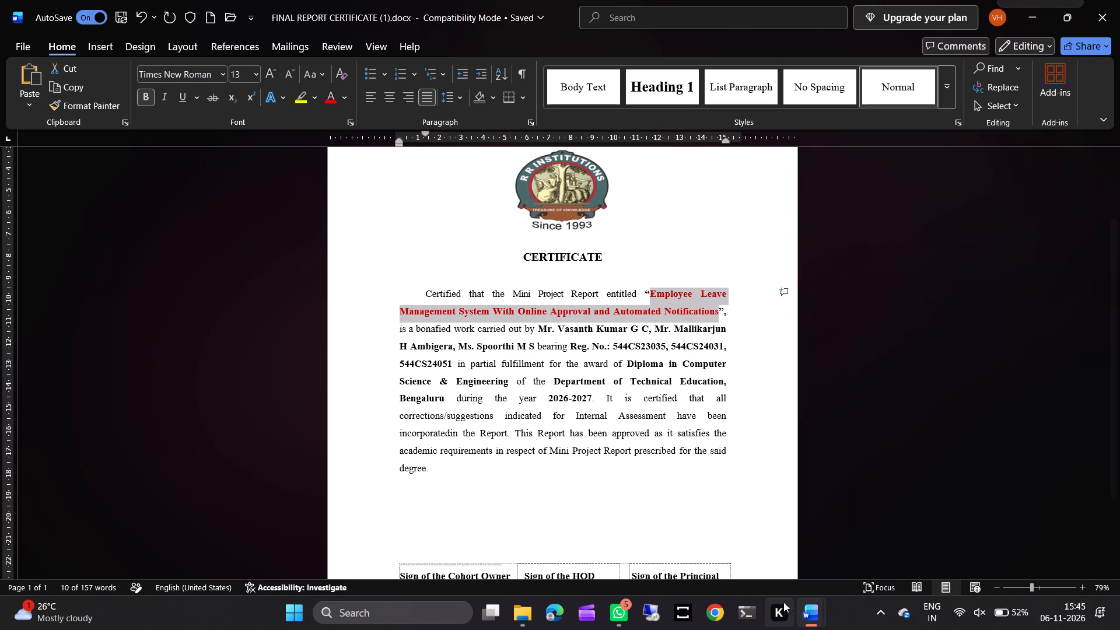
left_click(768, 559)
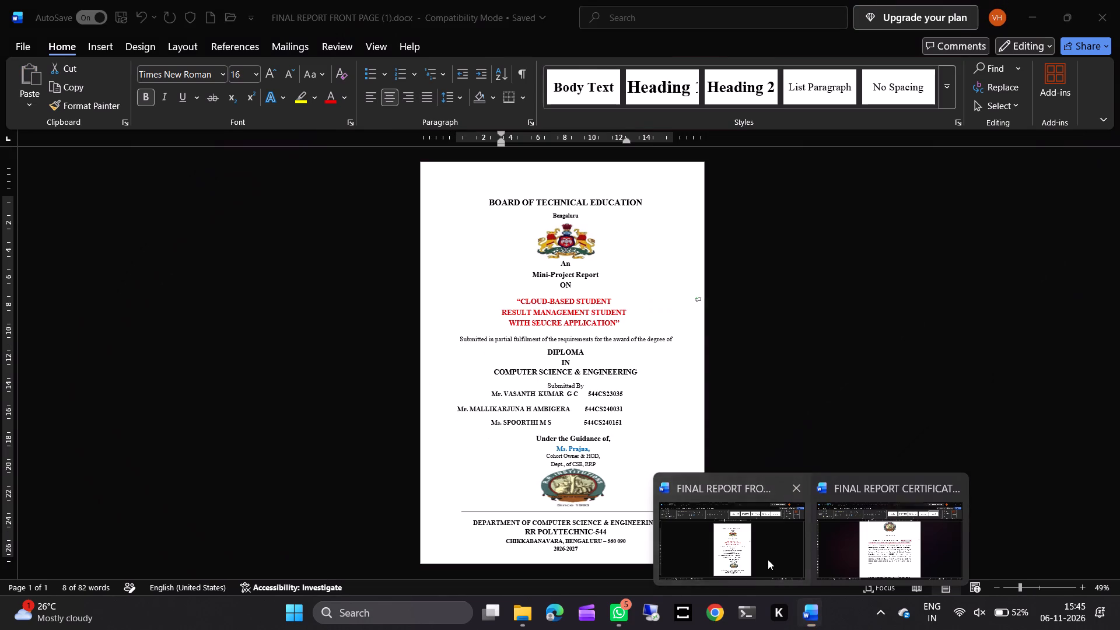
right_click(553, 321)
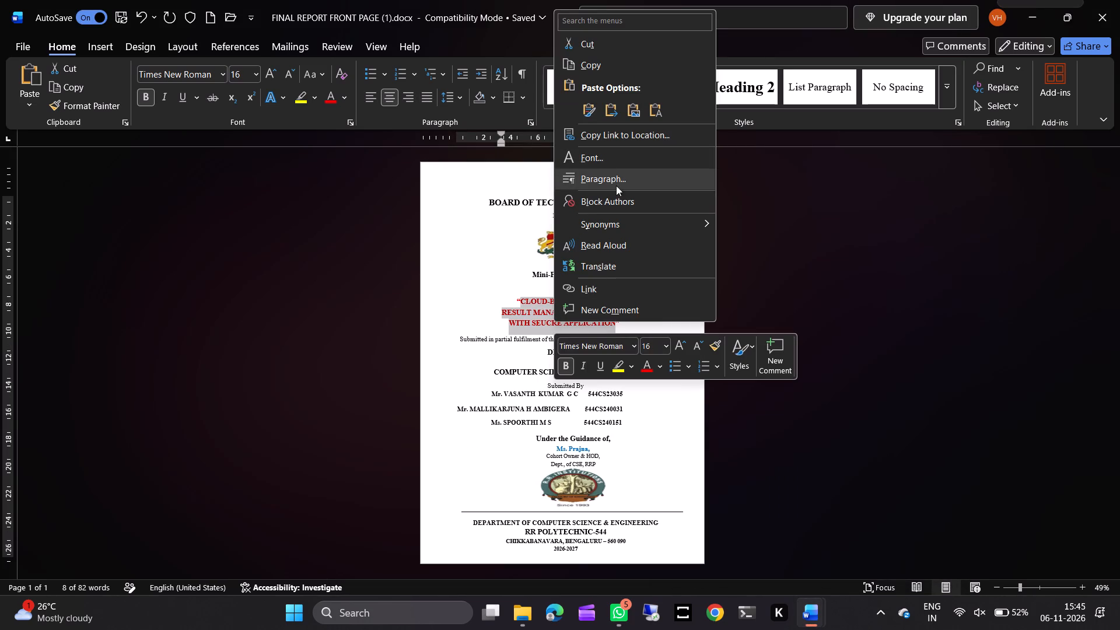
left_click(592, 113)
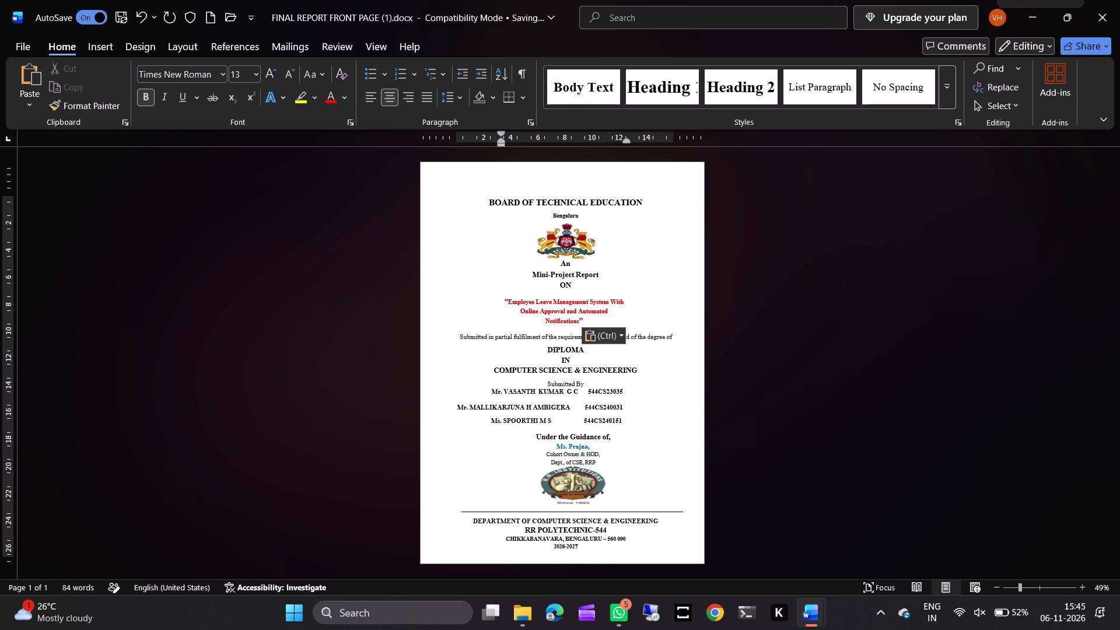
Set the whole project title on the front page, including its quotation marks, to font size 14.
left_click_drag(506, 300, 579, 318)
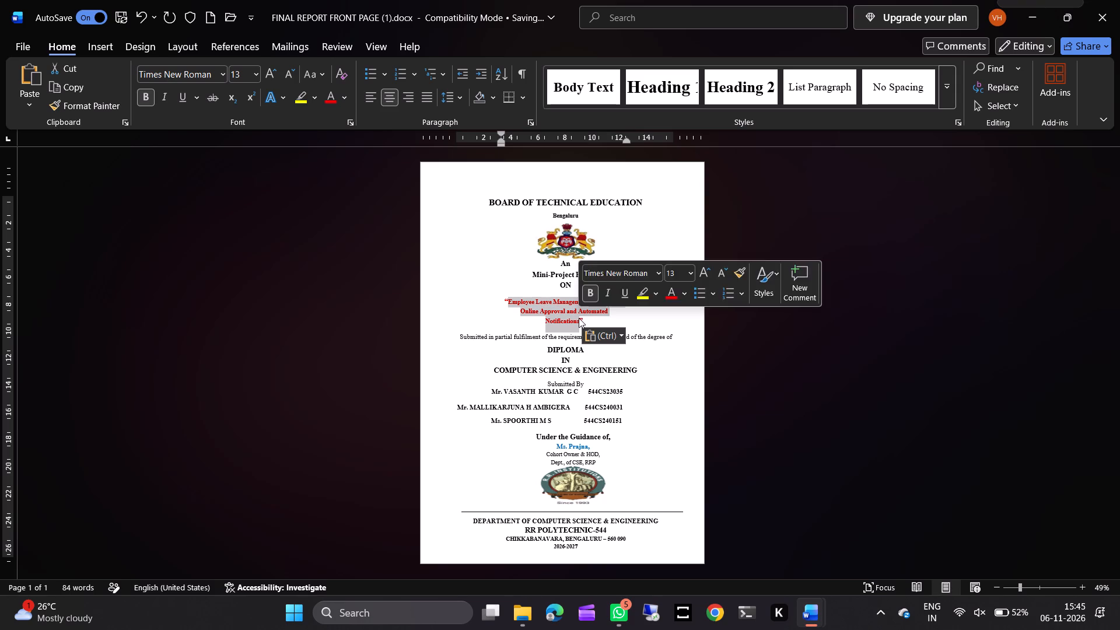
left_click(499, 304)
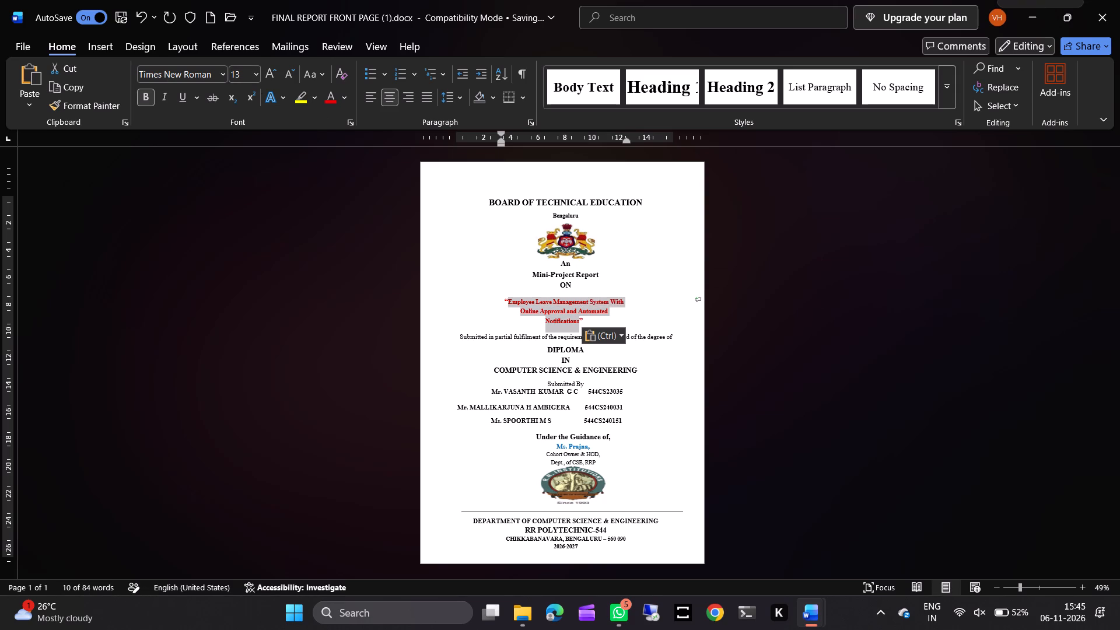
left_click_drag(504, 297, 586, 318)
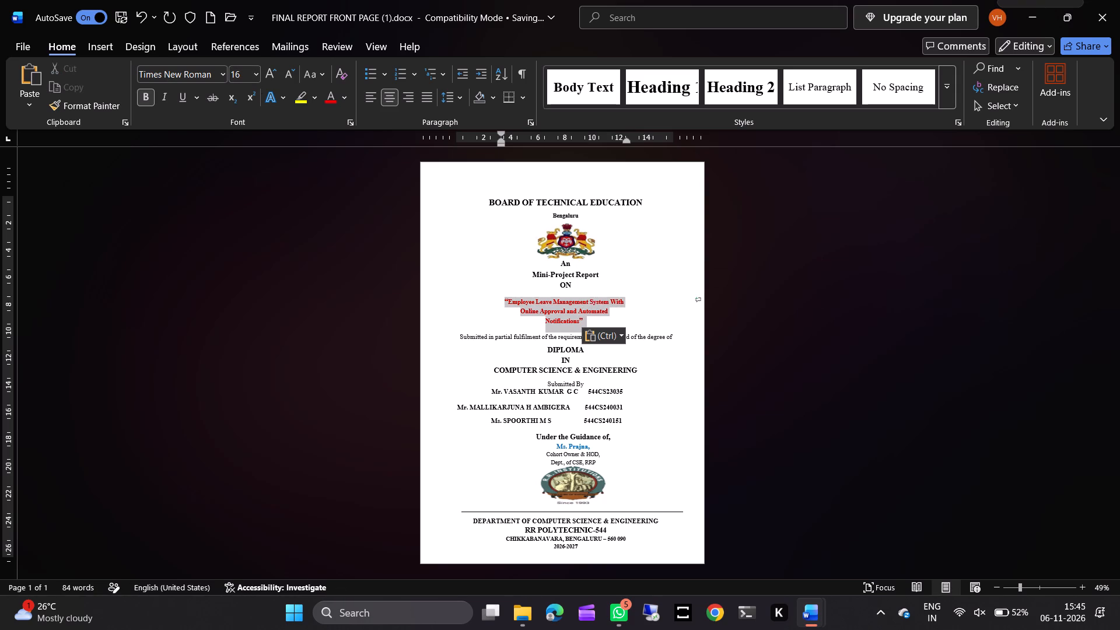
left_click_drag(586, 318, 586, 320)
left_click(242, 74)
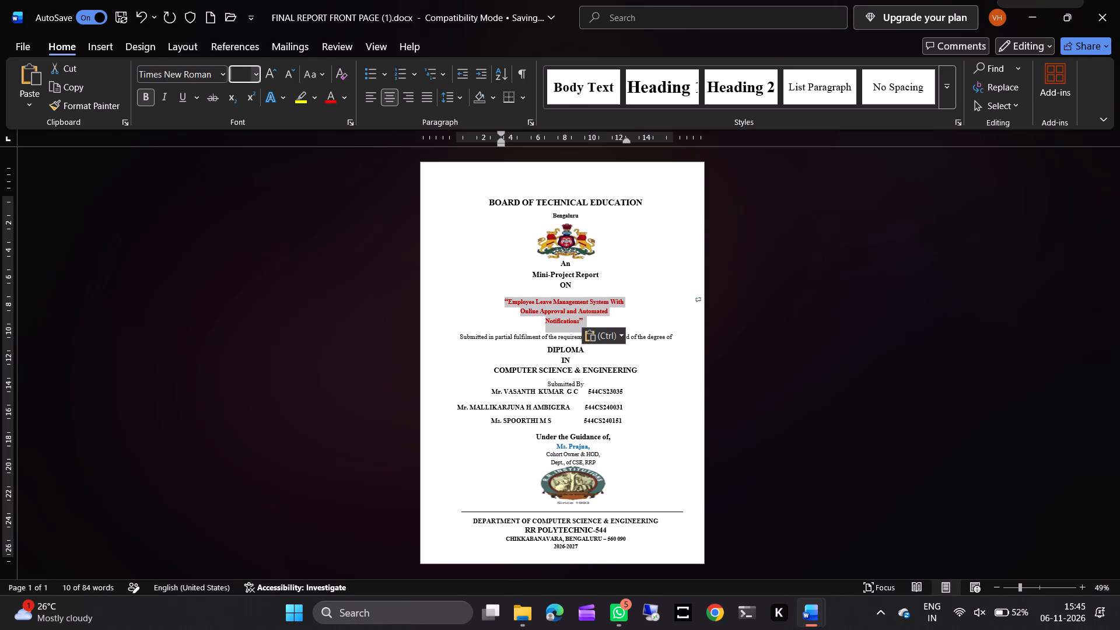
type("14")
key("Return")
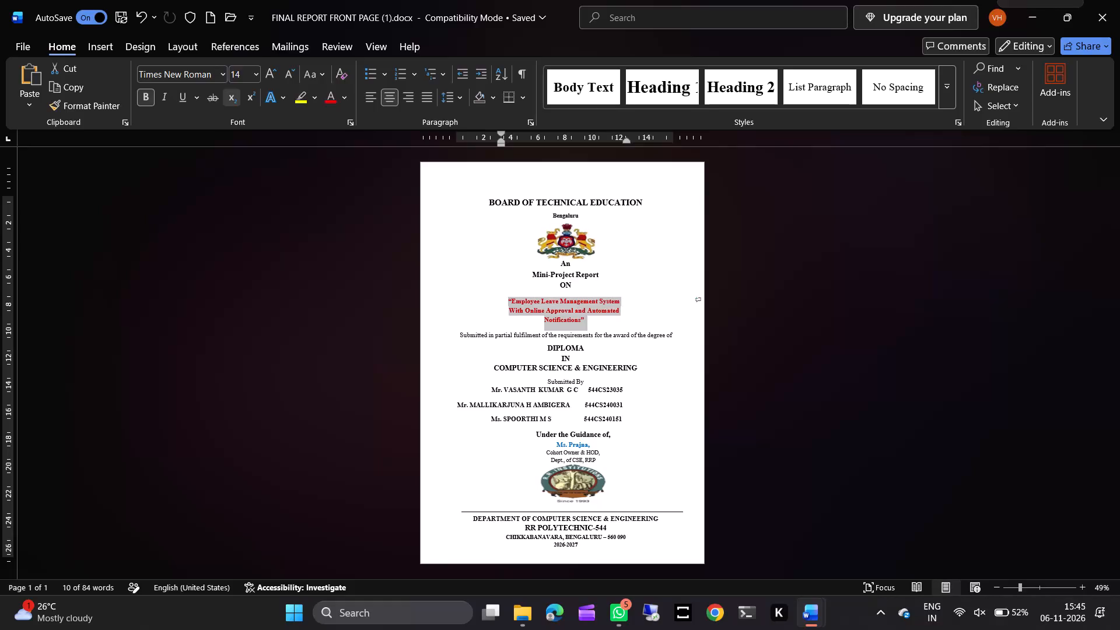
Compare the project title's font size with the degree, department and "Mini-Project Report" lines on the front page.
scroll(340, 261, "up", 4, "ctrl")
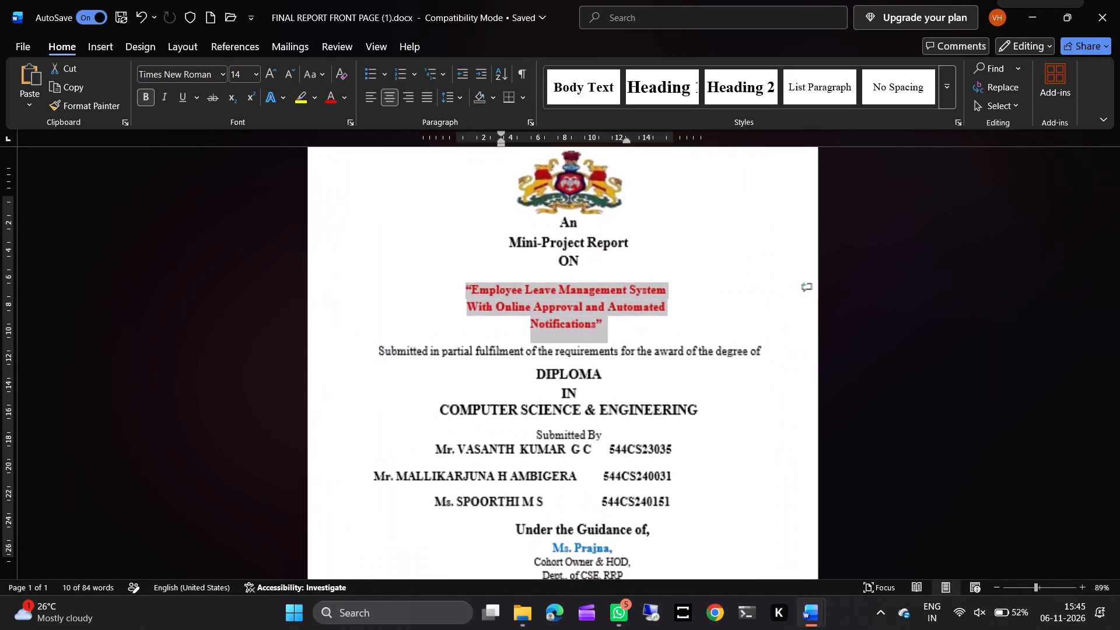
scroll(340, 261, "up", 3, "ctrl")
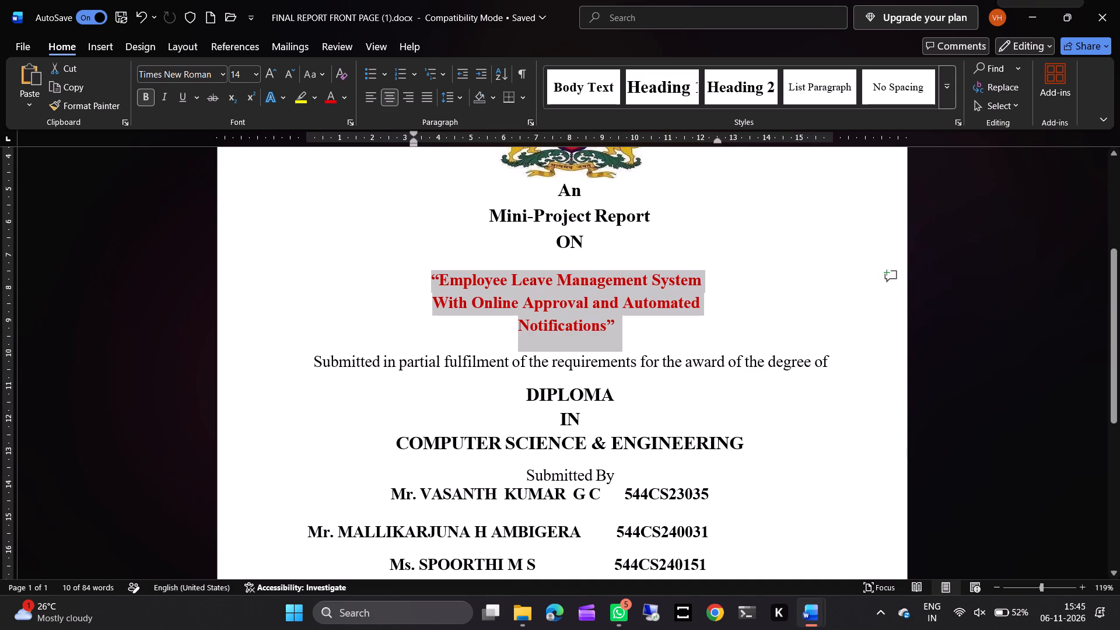
scroll(340, 261, "down", 5, "ctrl")
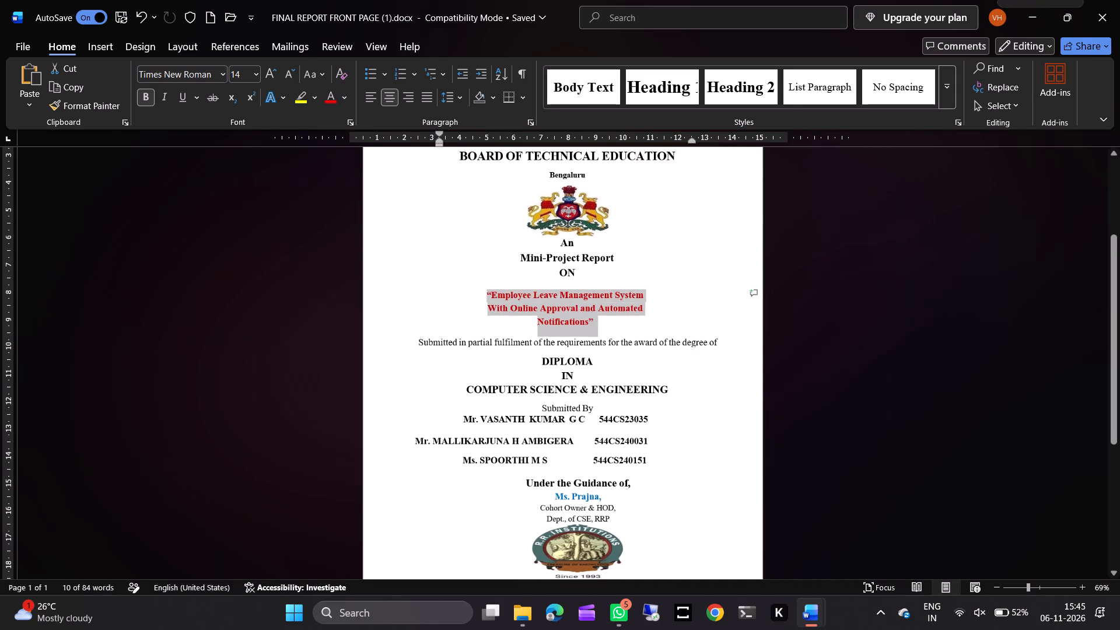
scroll(340, 261, "up", 1, "ctrl")
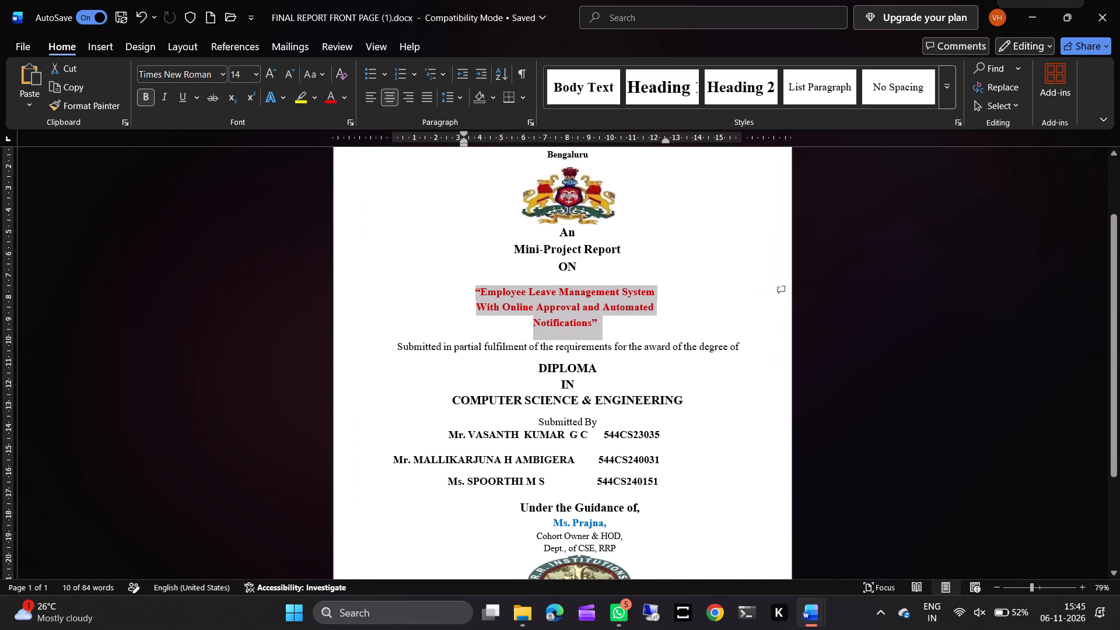
left_click(470, 402)
left_click(549, 327)
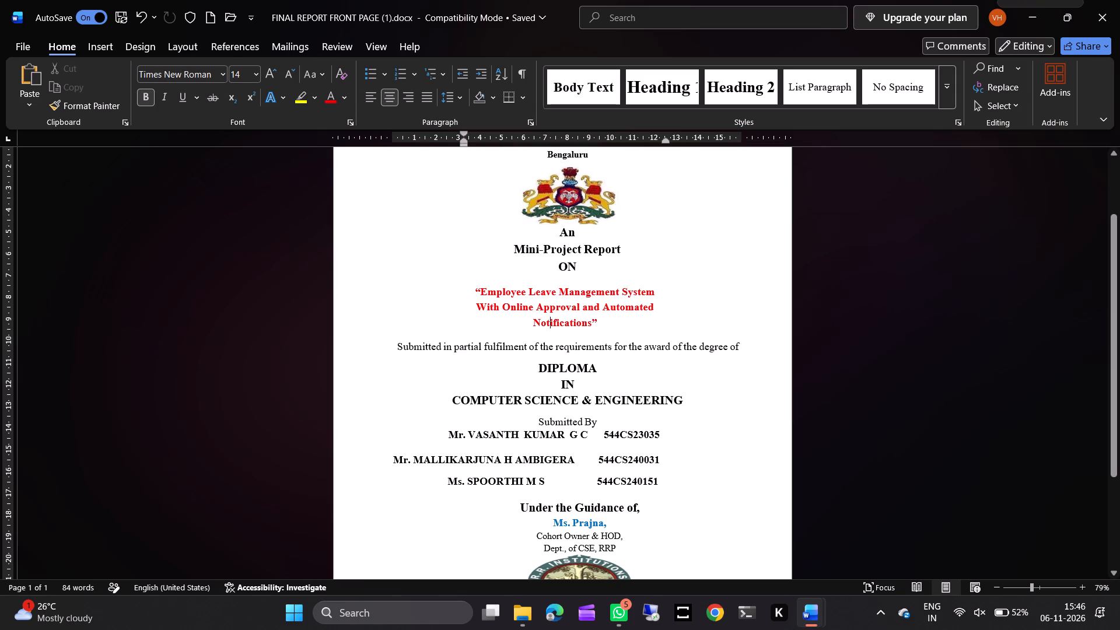
left_click(531, 397)
left_click(510, 400)
left_click(563, 324)
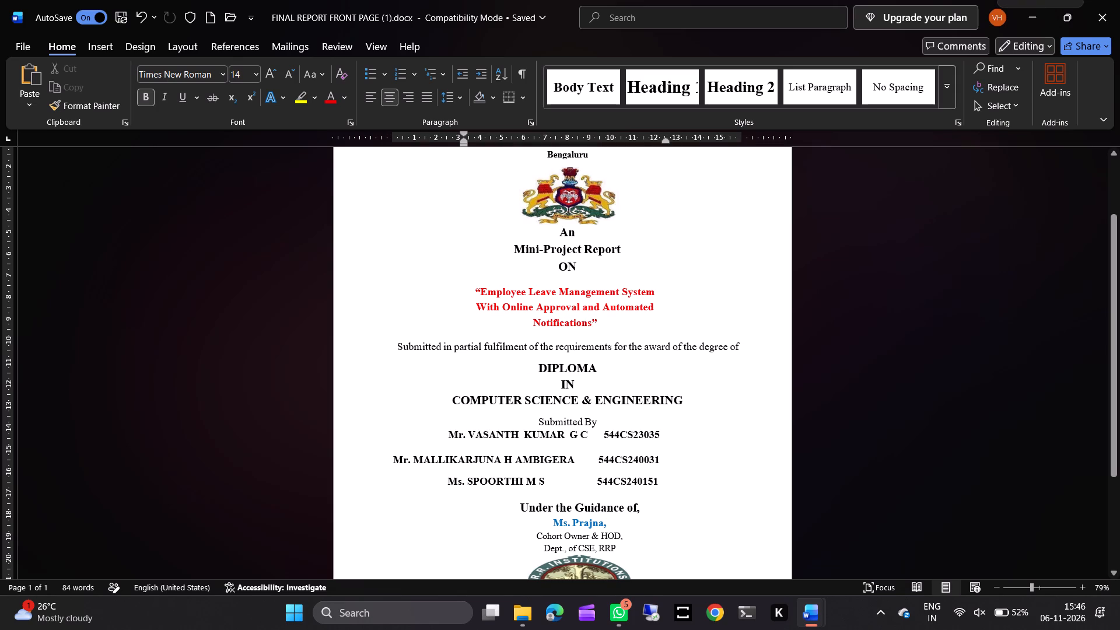
left_click(554, 251)
Set the whole front-page project title, including its quotation marks, to font size 16.
left_click_drag(476, 288, 582, 332)
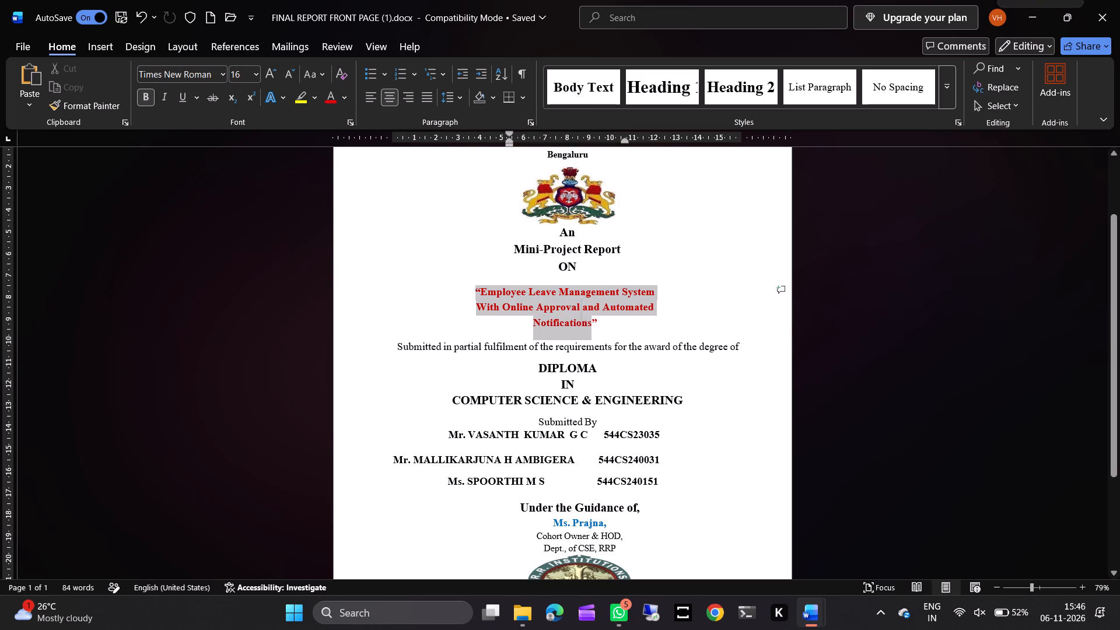
left_click(602, 330)
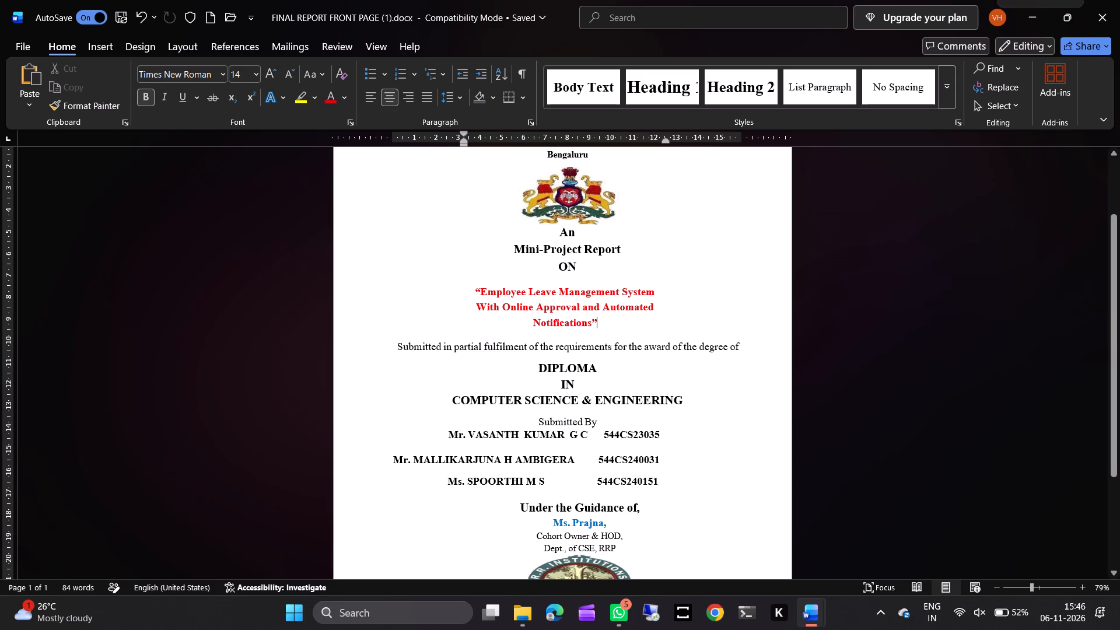
left_click_drag(470, 288, 611, 322)
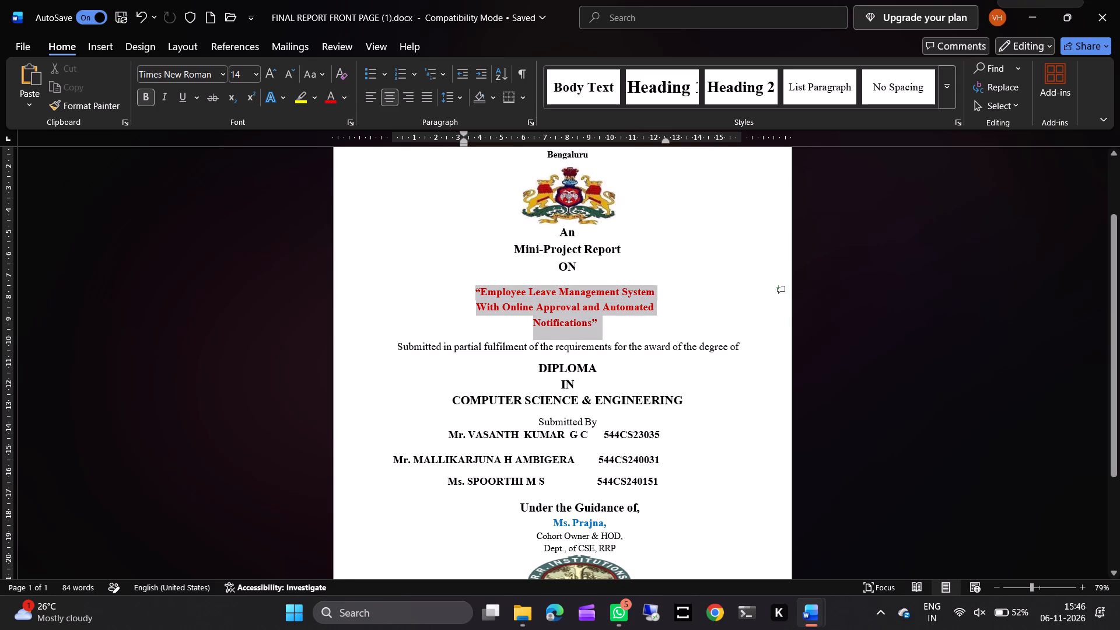
left_click(241, 72)
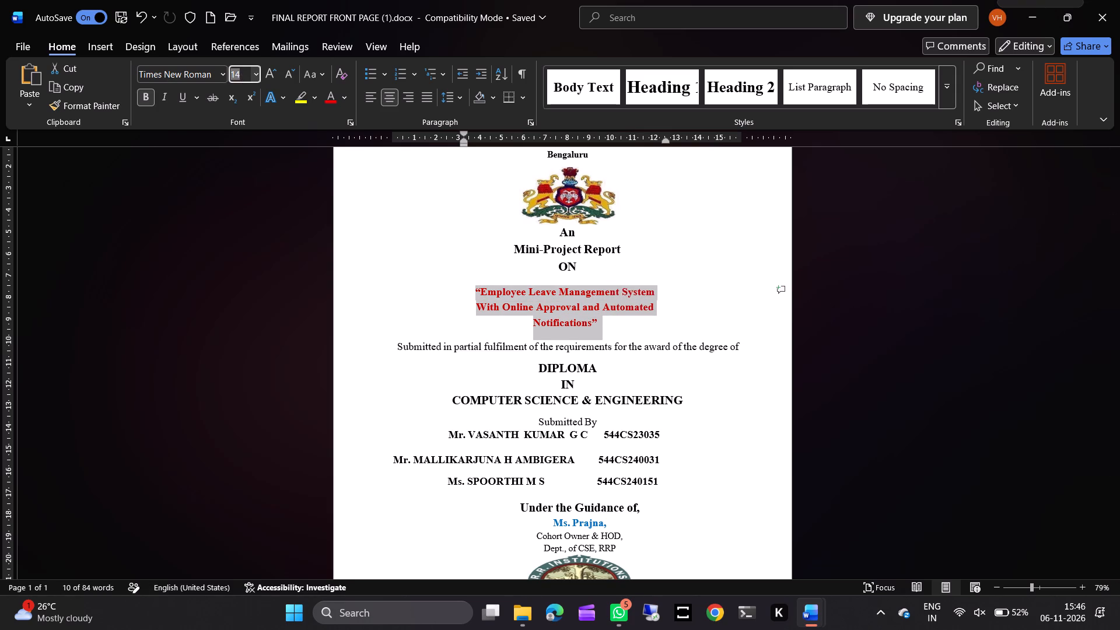
key("BackSpace")
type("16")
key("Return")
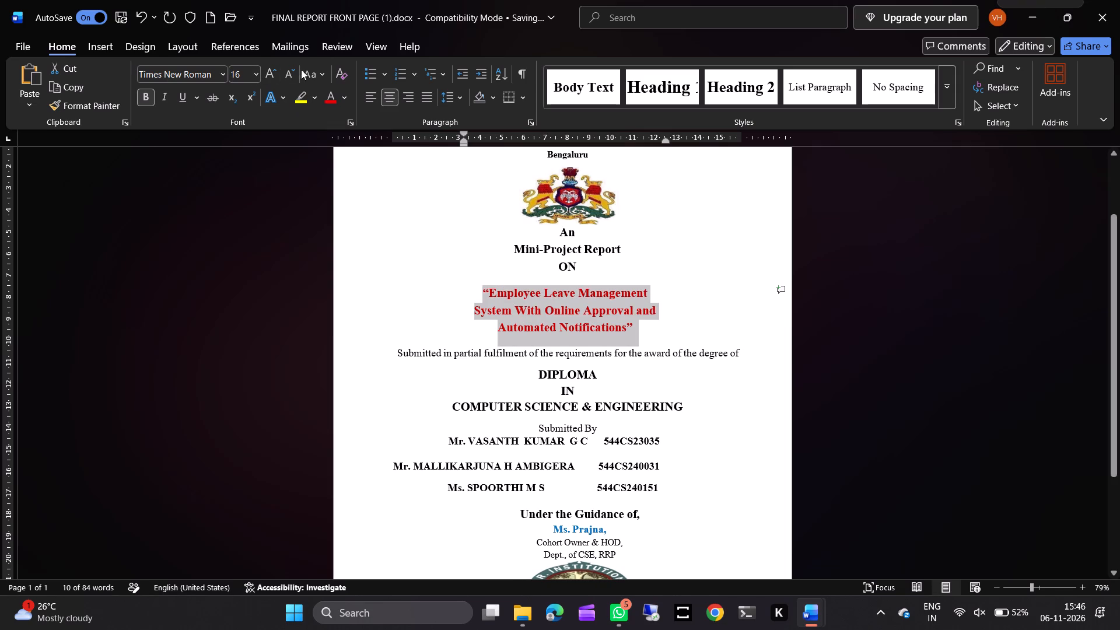
Change the front page's project title to all uppercase letters.
left_click(314, 69)
left_click(342, 132)
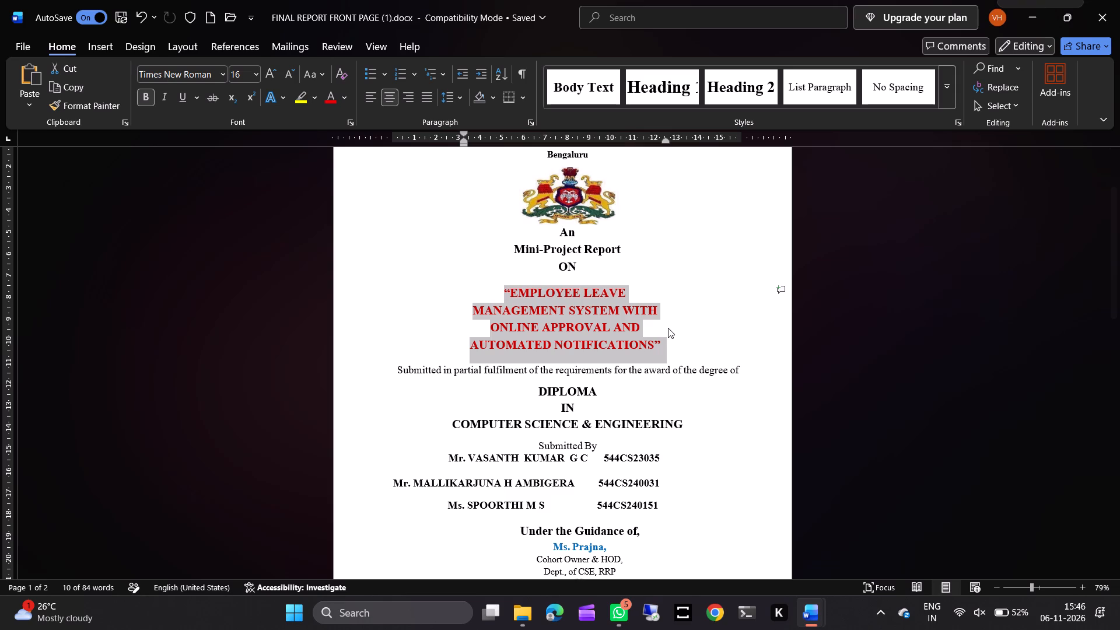
Shrink the RR Institutions logo slightly so the front page, including the 2026-2027 line, fits on one page.
scroll(668, 328, "down", 4)
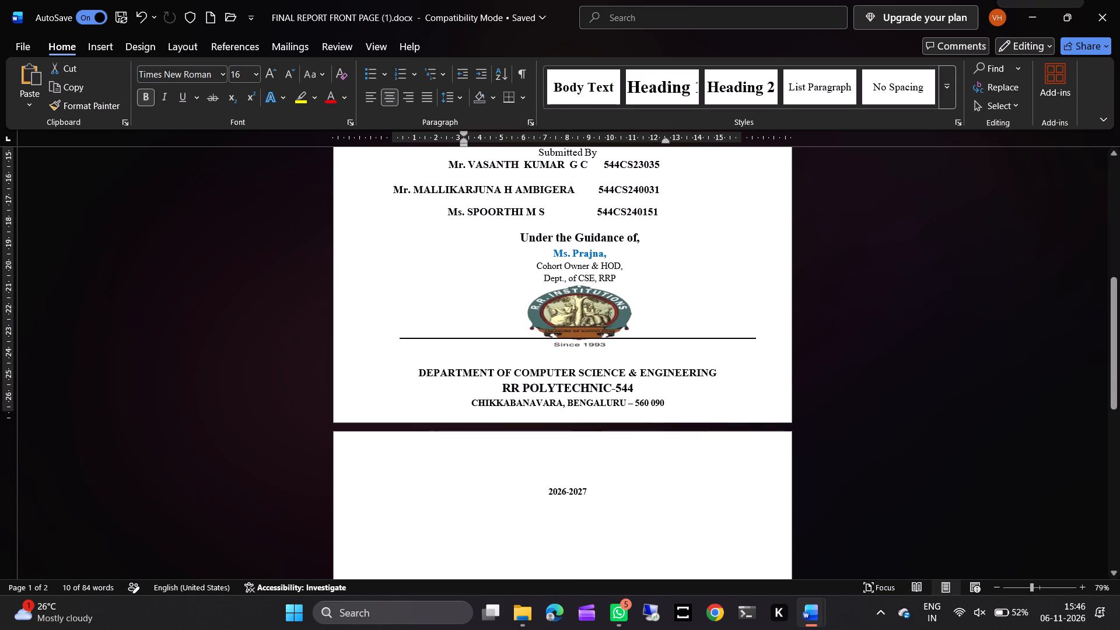
scroll(668, 328, "up", 4)
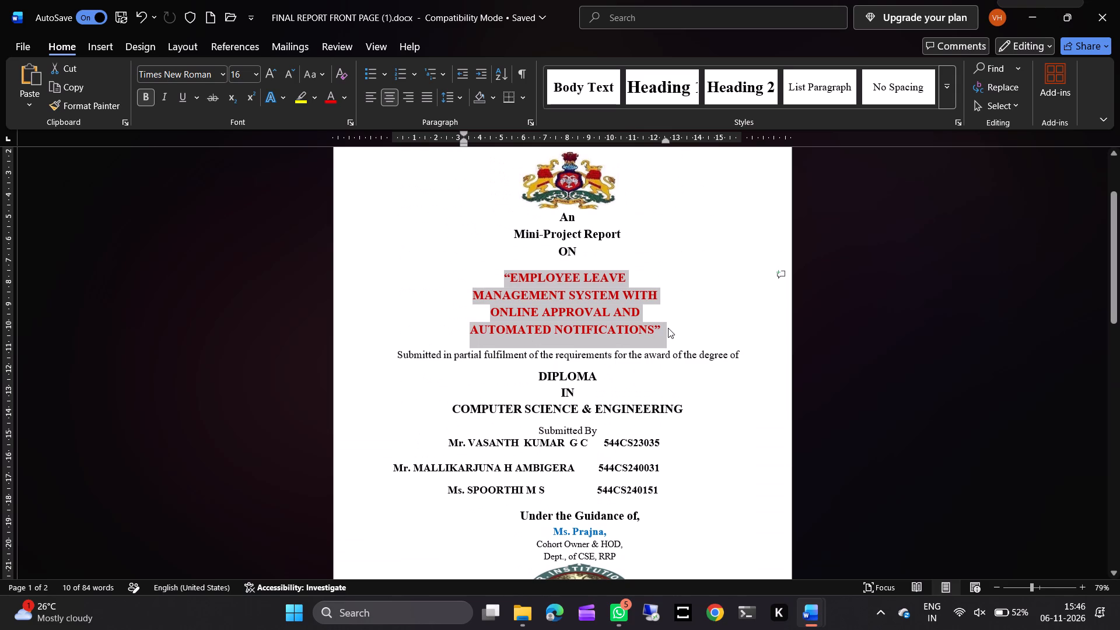
scroll(636, 322, "down", 3)
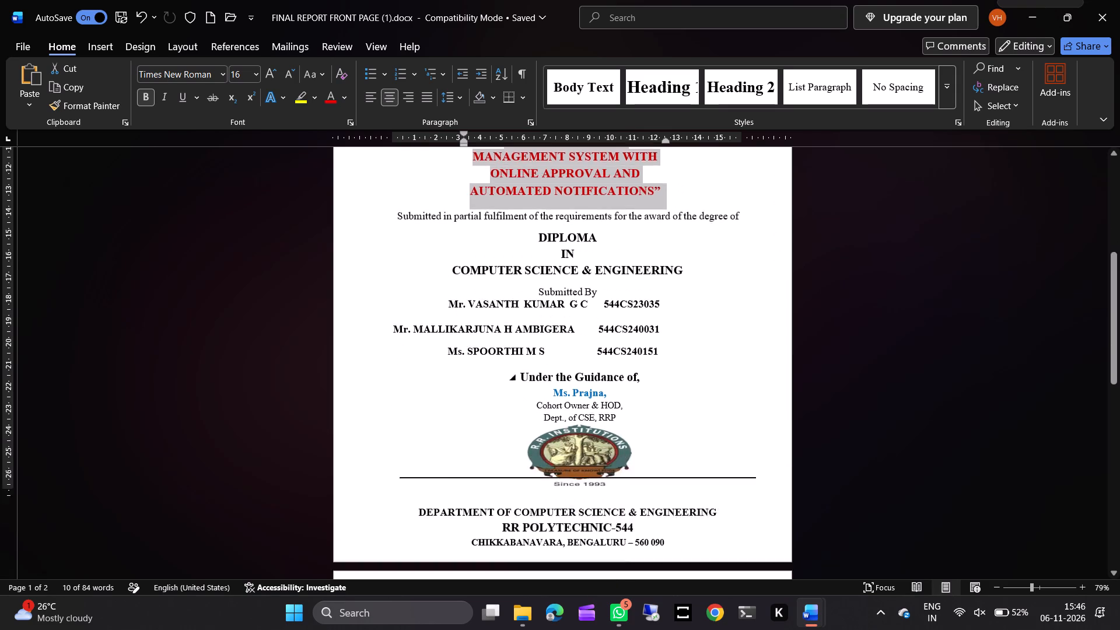
scroll(636, 322, "down", 1)
left_click(608, 355)
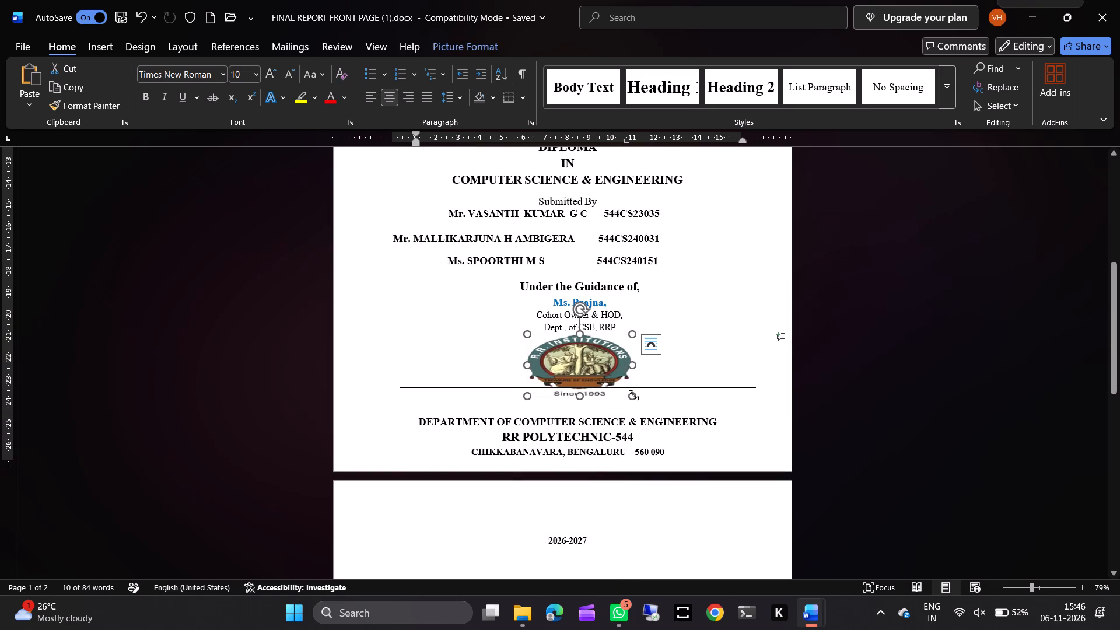
left_click_drag(633, 395, 617, 382)
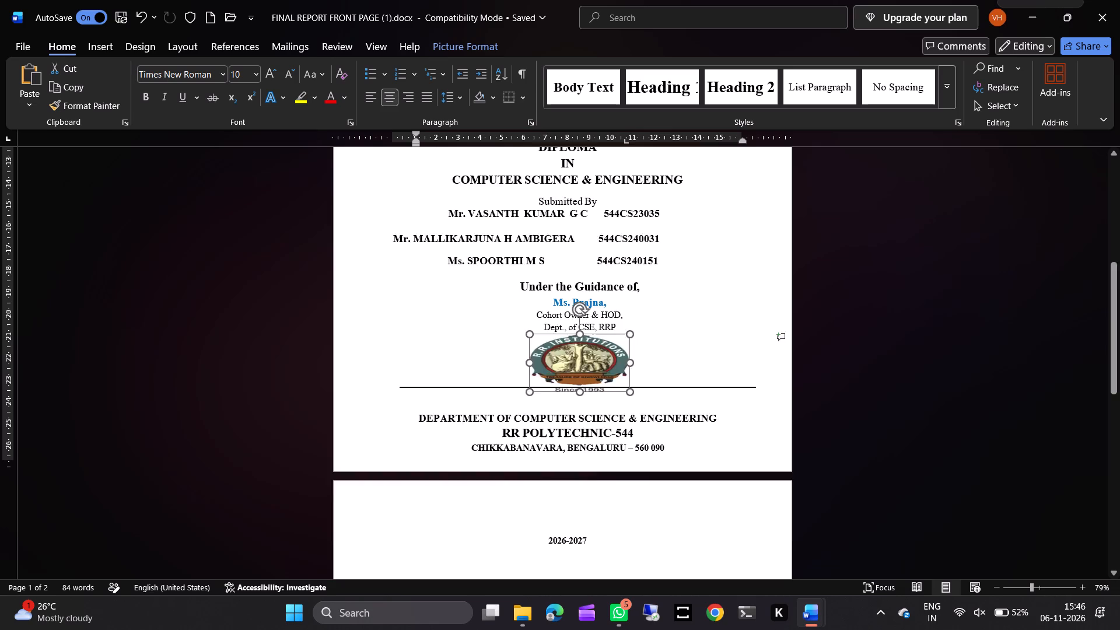
left_click_drag(617, 382, 604, 388)
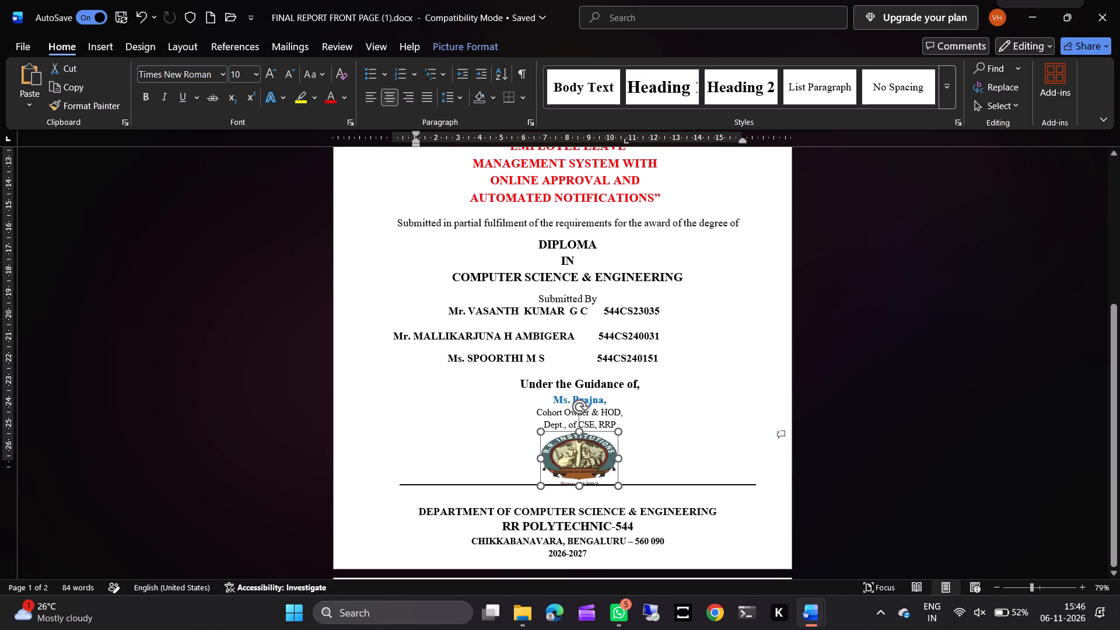
left_click_drag(604, 388, 610, 382)
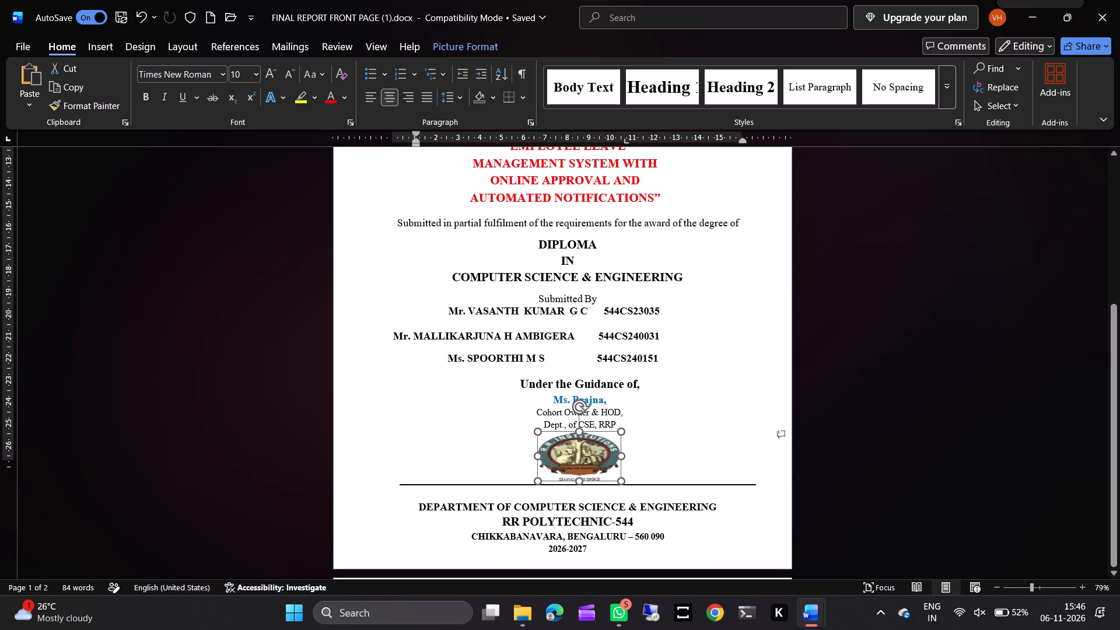
left_click_drag(610, 382, 610, 381)
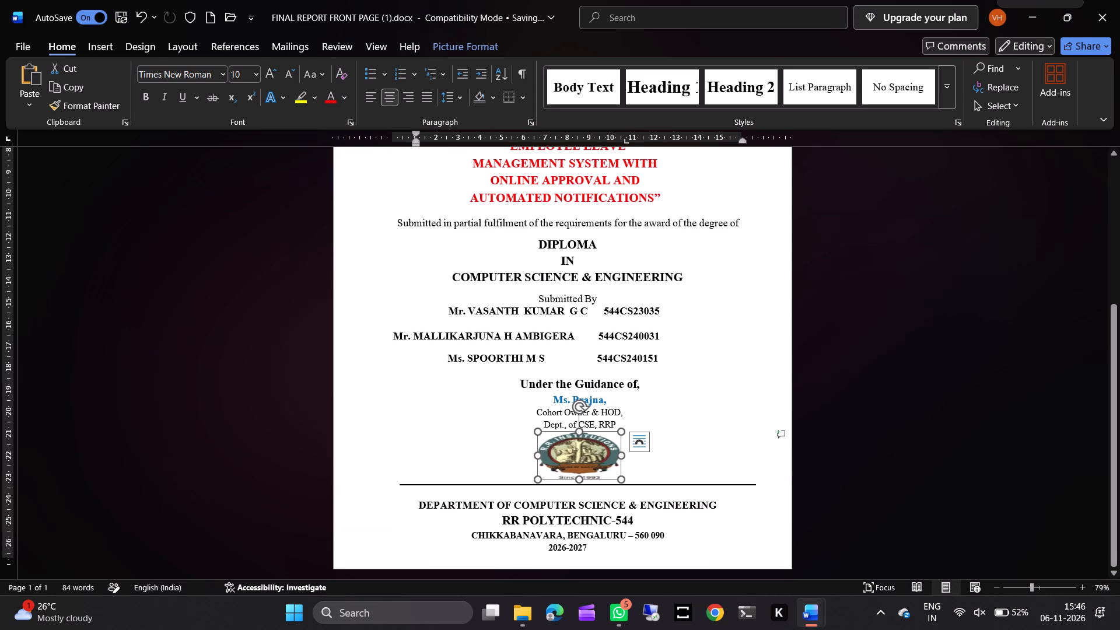
Move the horizontal line above the department name slightly down, leaving a gap below the RR Institutions logo.
left_click(684, 483)
left_click(703, 482)
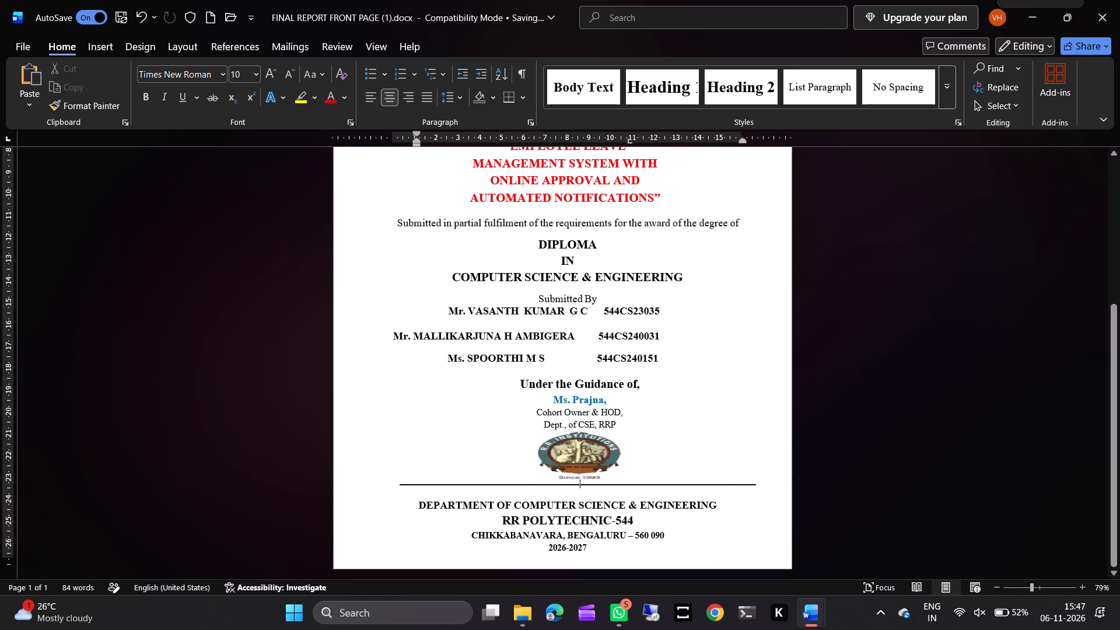
key("Down")
key("Down")
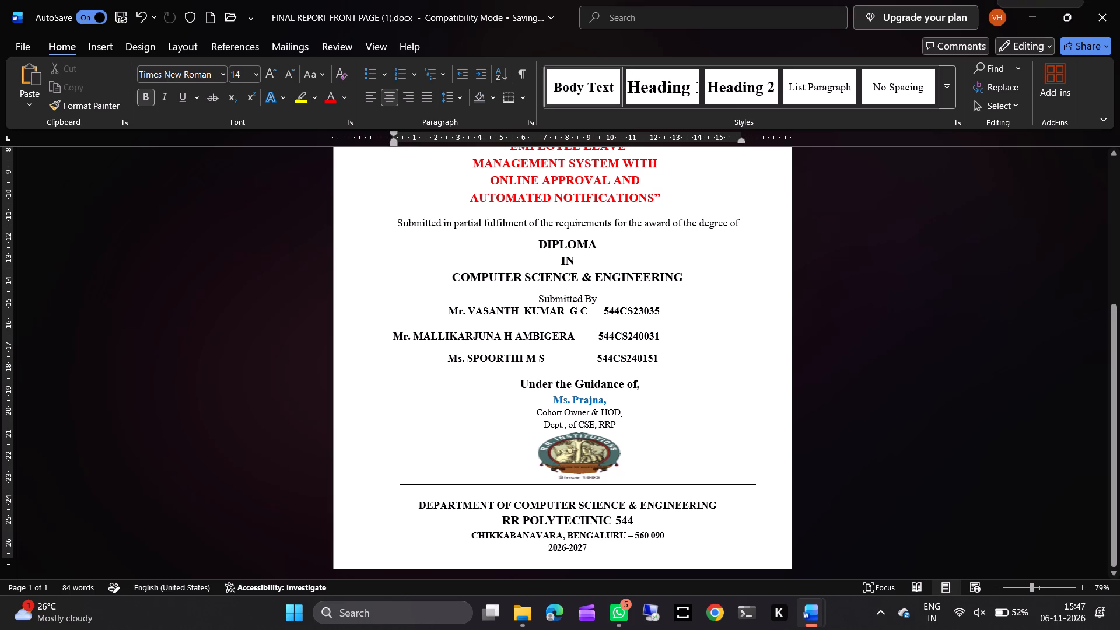
left_click(663, 484)
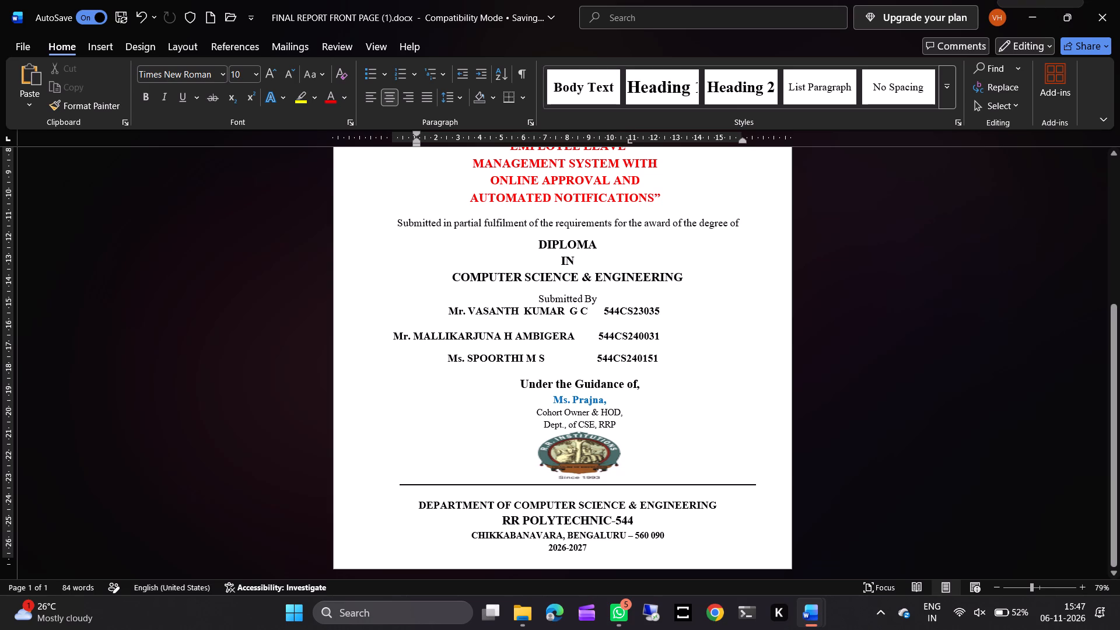
left_click_drag(661, 484, 661, 490)
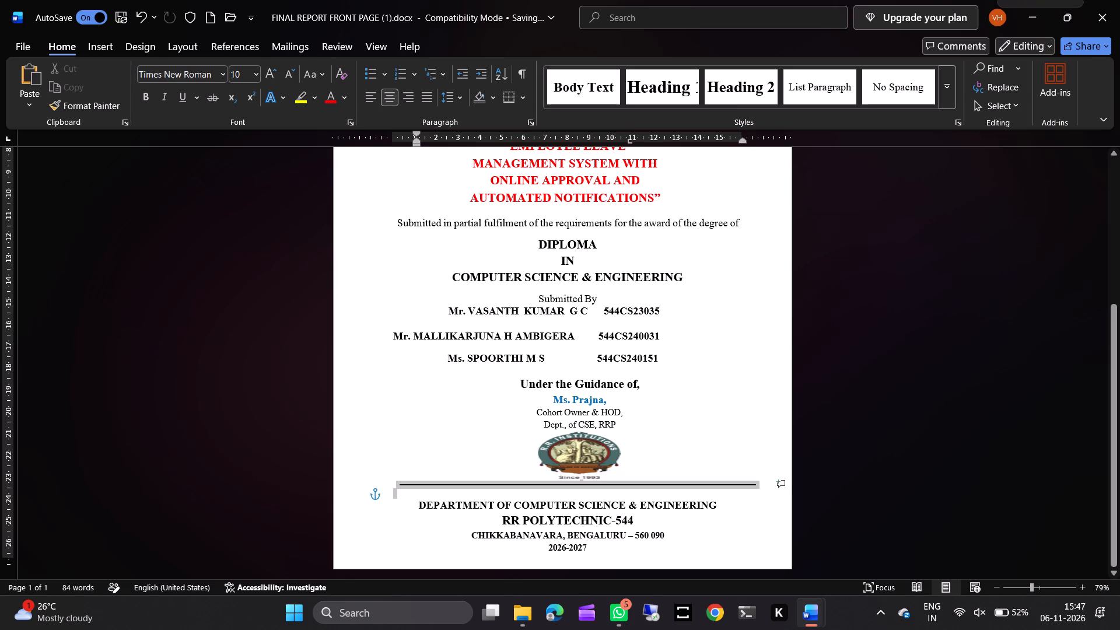
left_click_drag(661, 490, 664, 498)
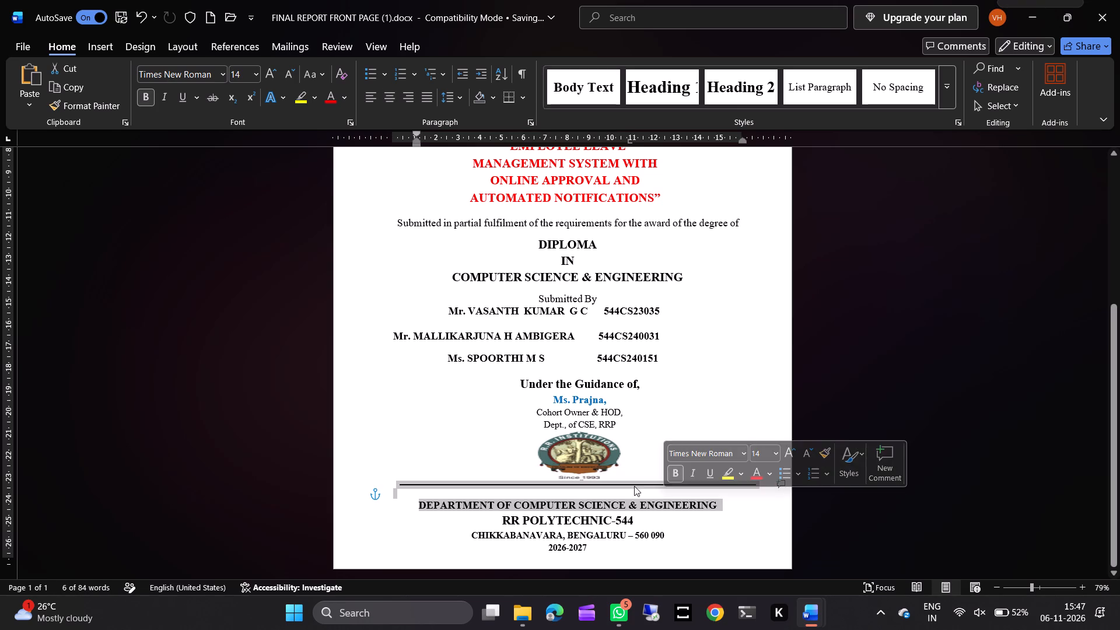
left_click(637, 487)
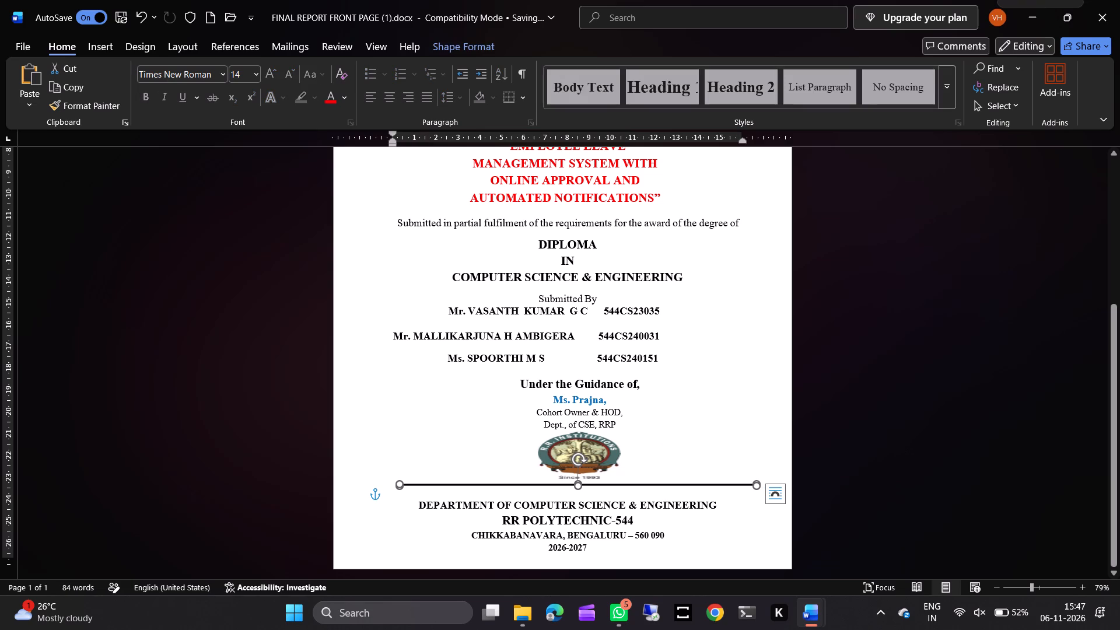
key("Down")
key("Down")
key("Down")
key("Down")
key("Down")
key("Down")
key("Down")
key("Down")
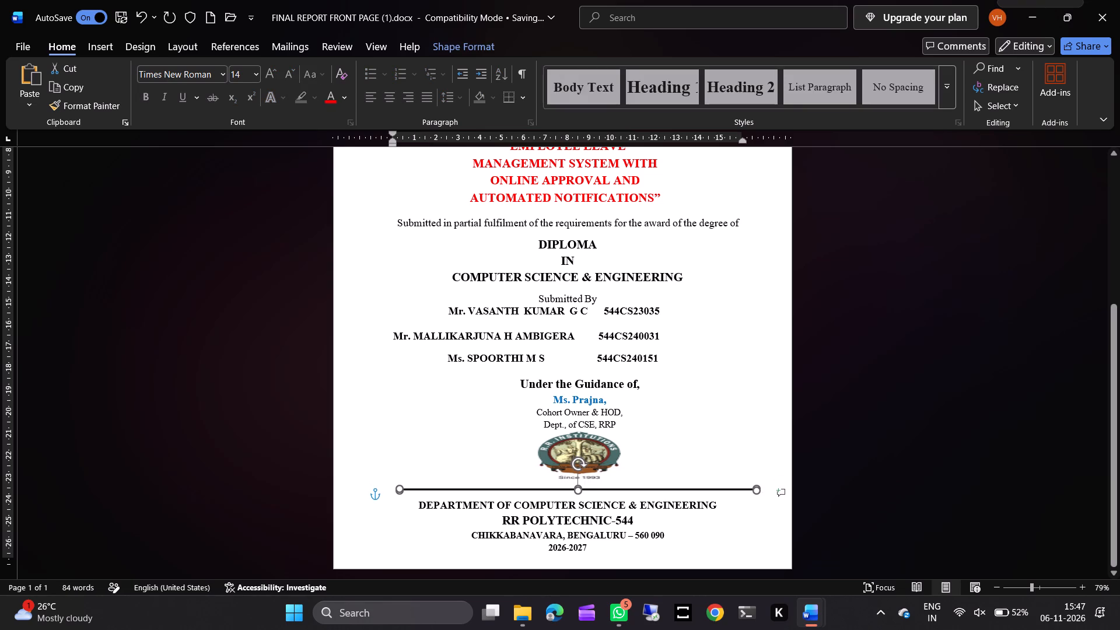
key("Down")
key("Down")
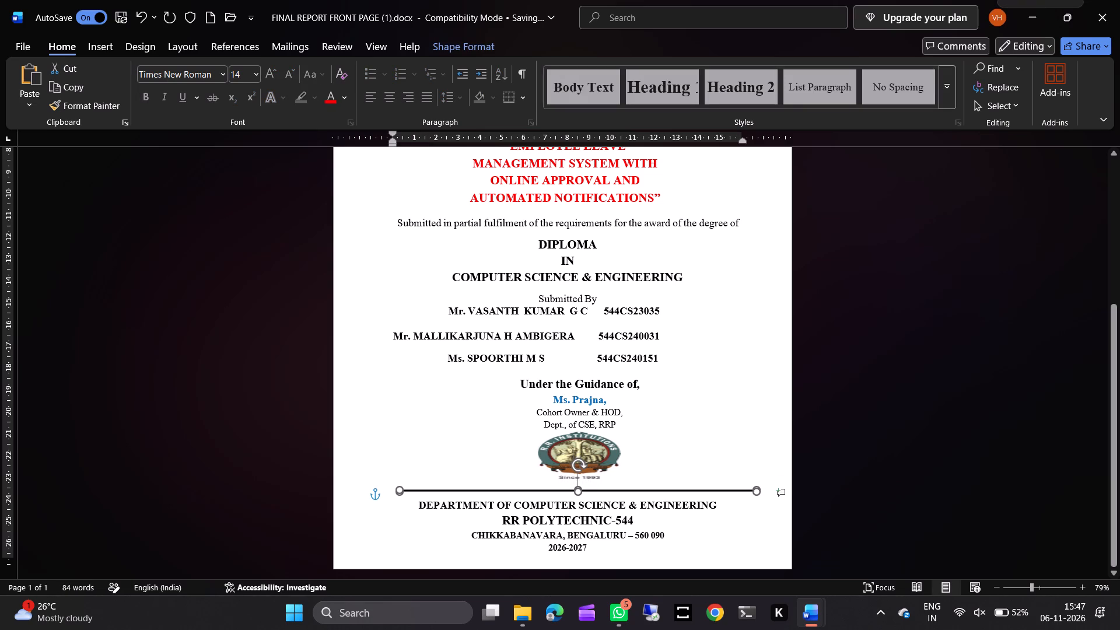
key("Down")
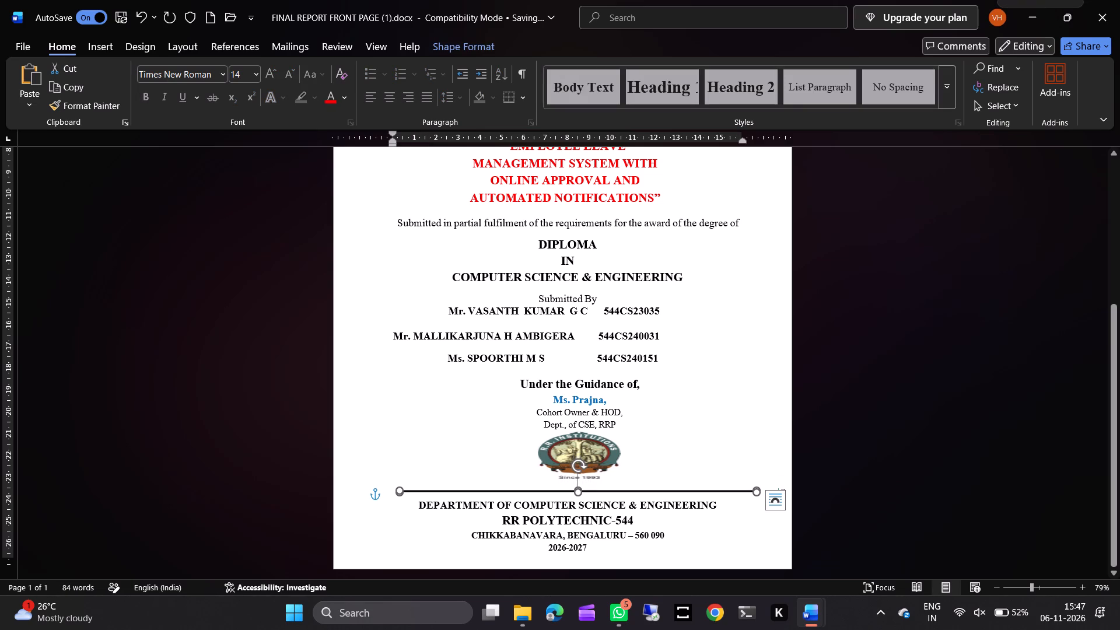
Resize the RR Institutions logo to be slightly taller and narrower, keeping it above the horizontal line.
left_click(712, 429)
left_click(569, 464)
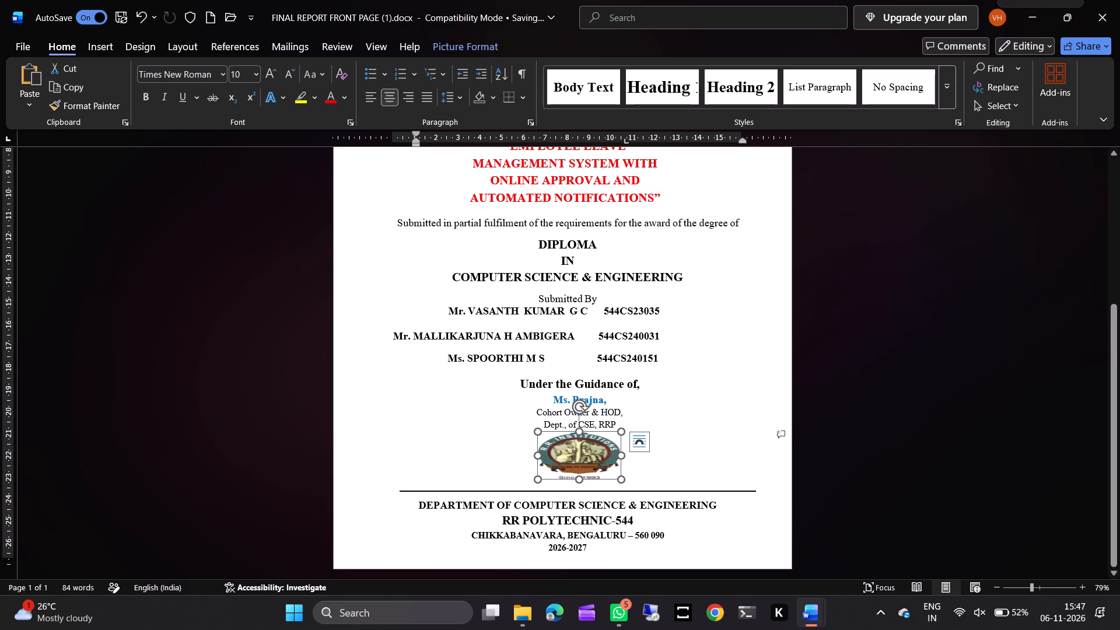
left_click(579, 481)
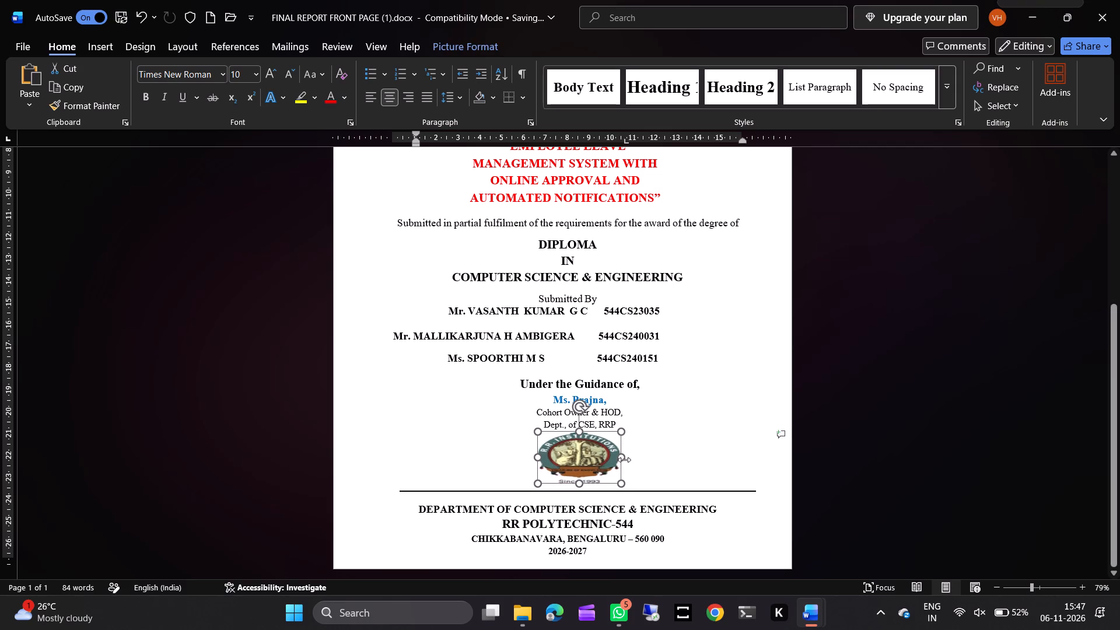
left_click_drag(619, 455, 611, 455)
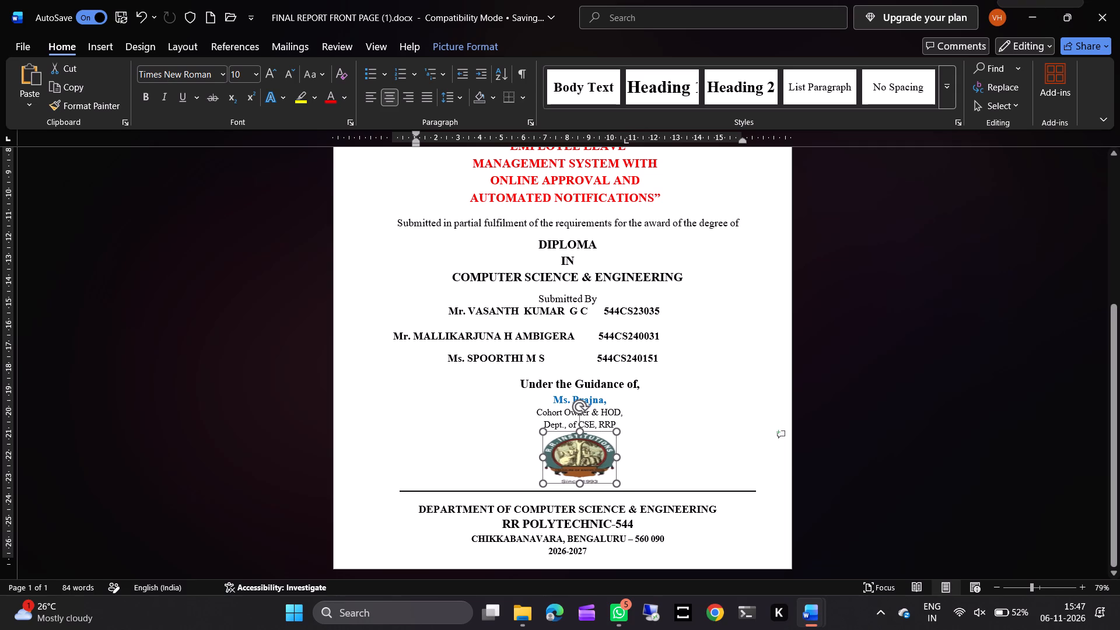
left_click_drag(611, 455, 611, 457)
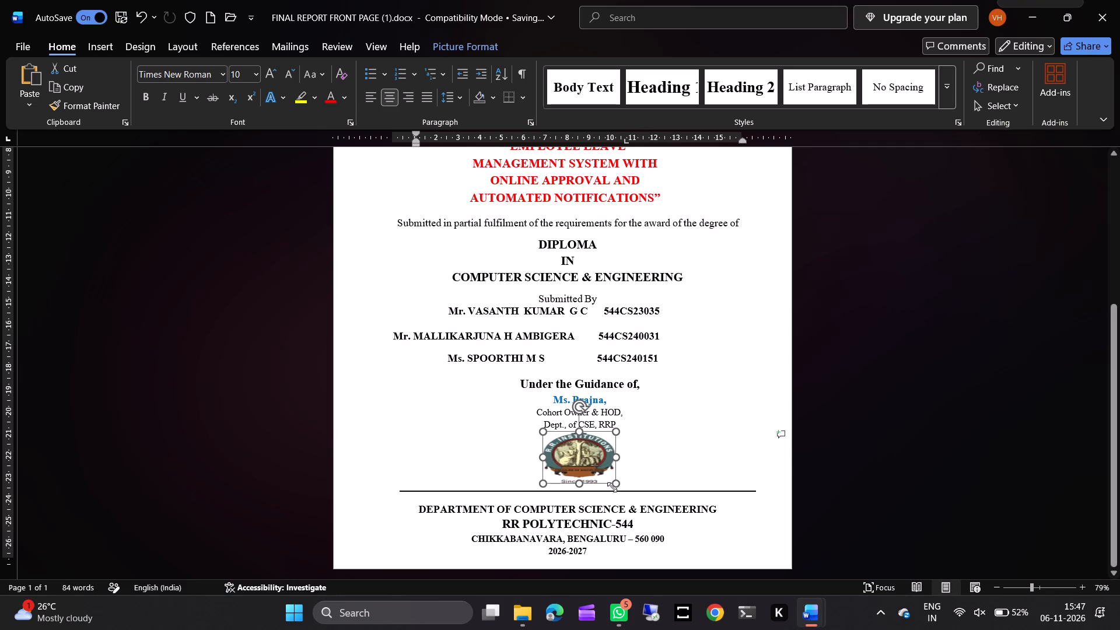
left_click(617, 484)
left_click(898, 398)
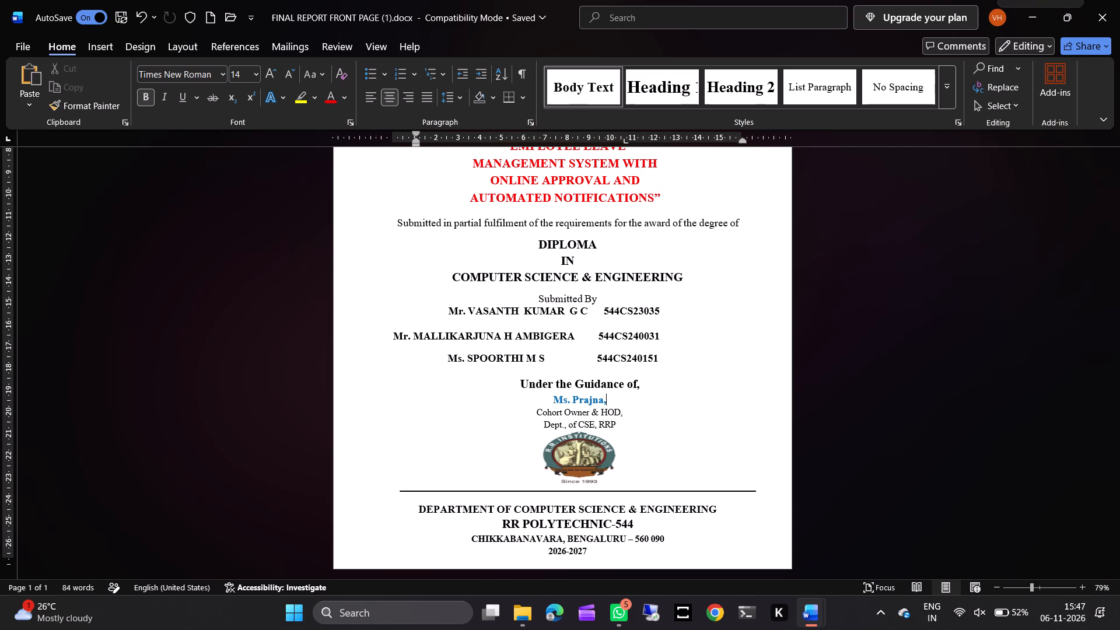
Review the whole front page from the Board of Technical Education heading to the 2026-2027 line for layout and fit.
scroll(737, 372, "up", 2)
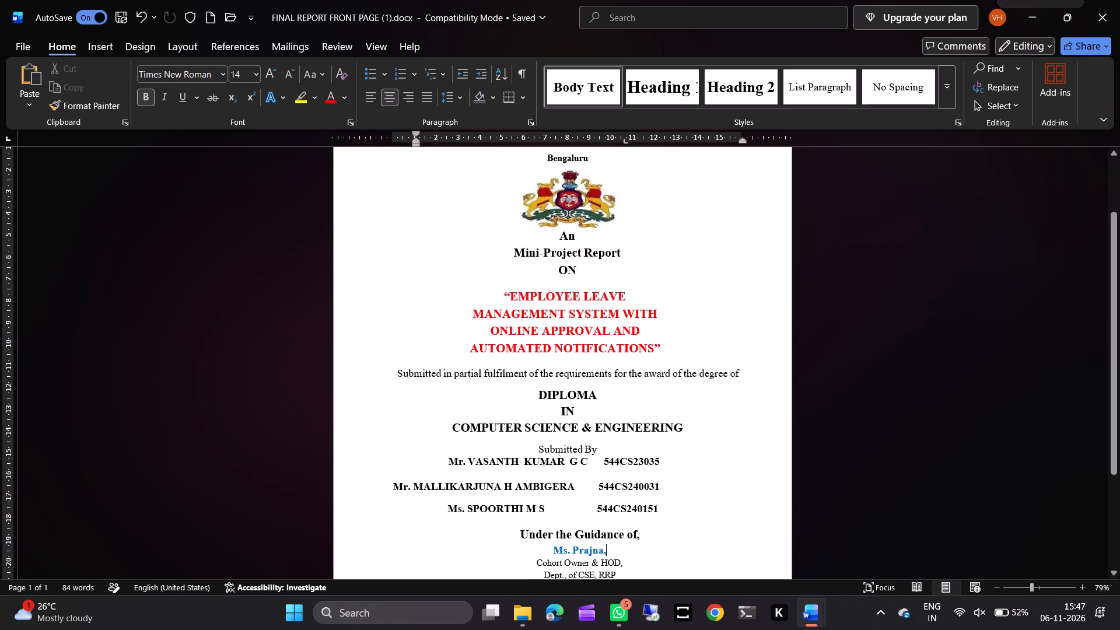
scroll(737, 372, "up", 2)
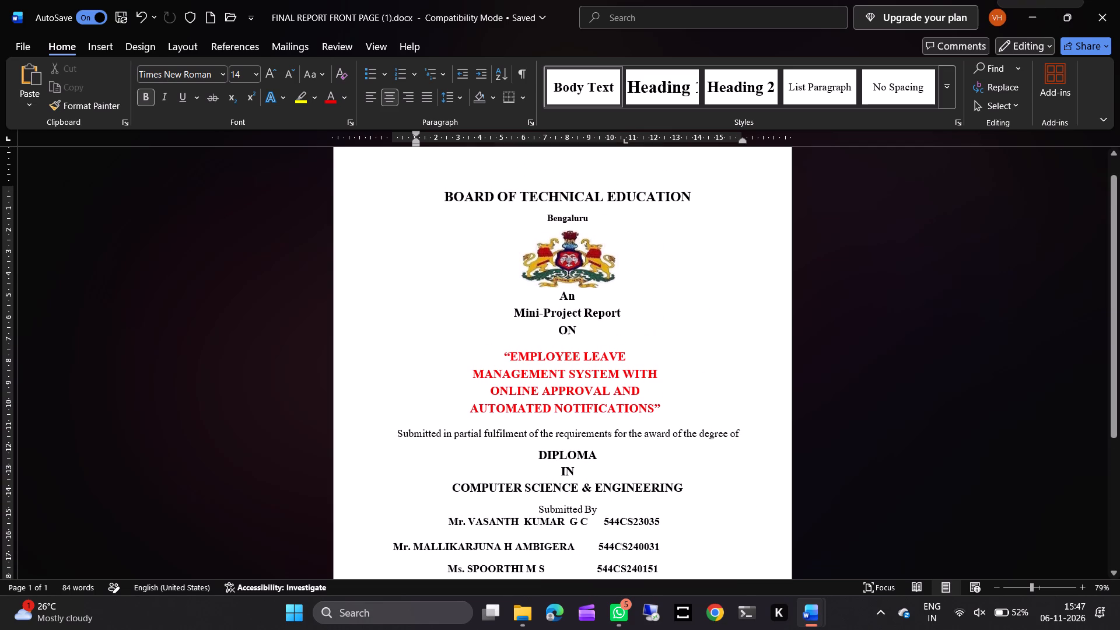
scroll(737, 372, "up", 3)
scroll(737, 372, "down", 3)
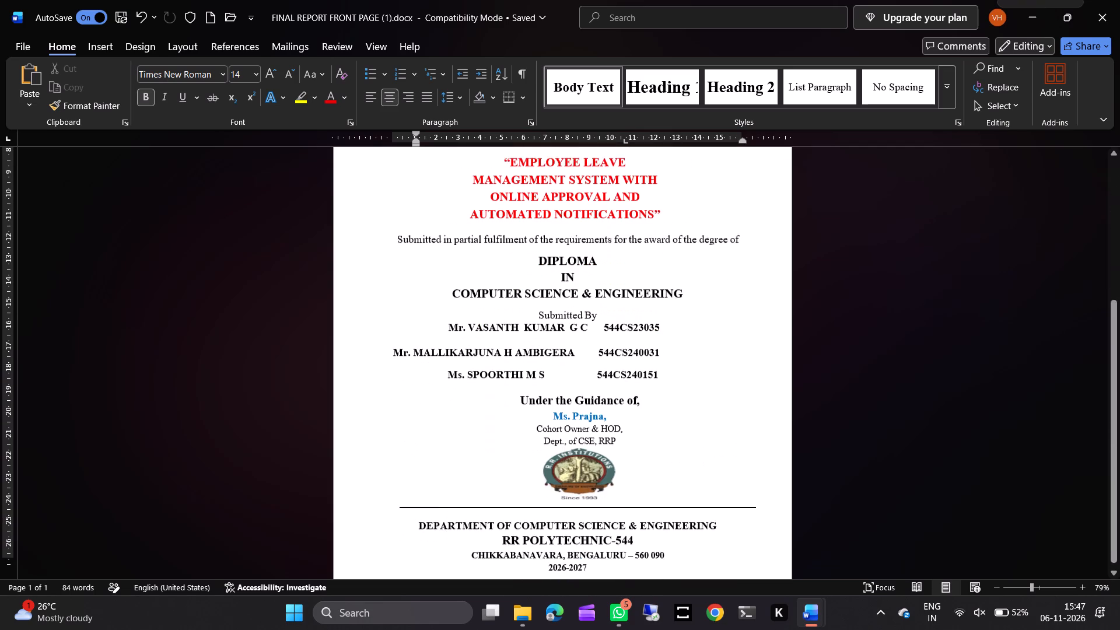
scroll(737, 372, "down", 4)
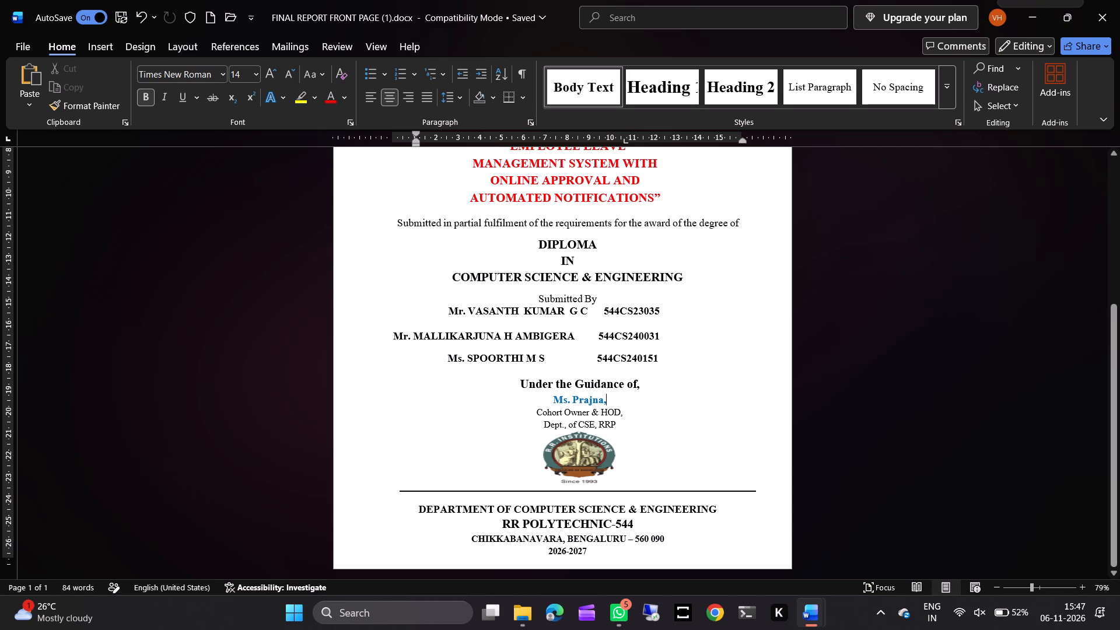
scroll(737, 372, "up", 6)
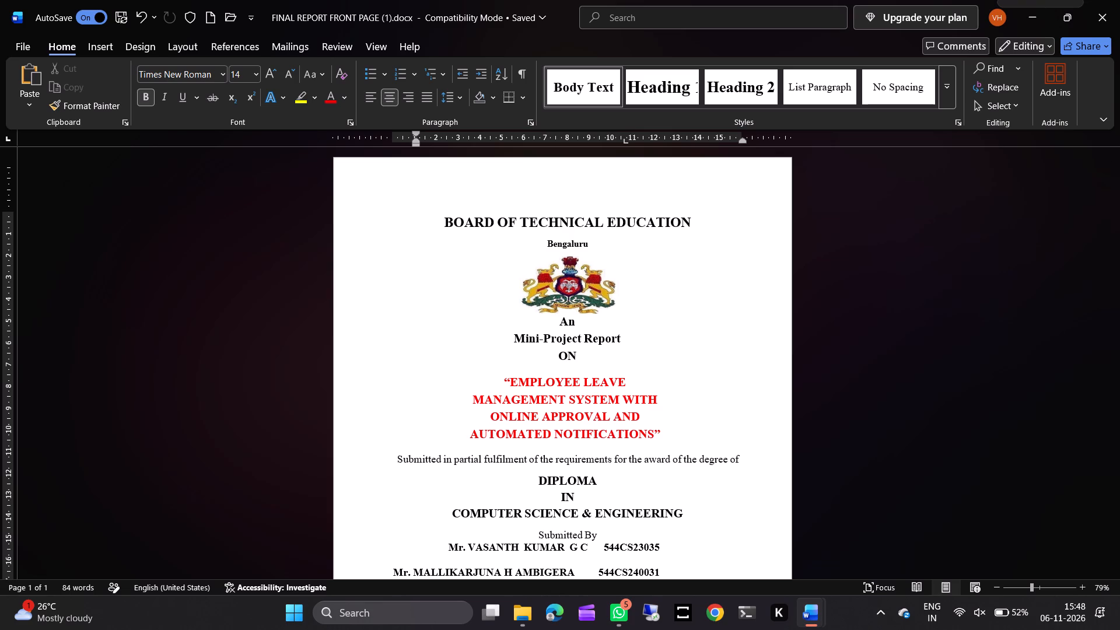
scroll(737, 372, "down", 3)
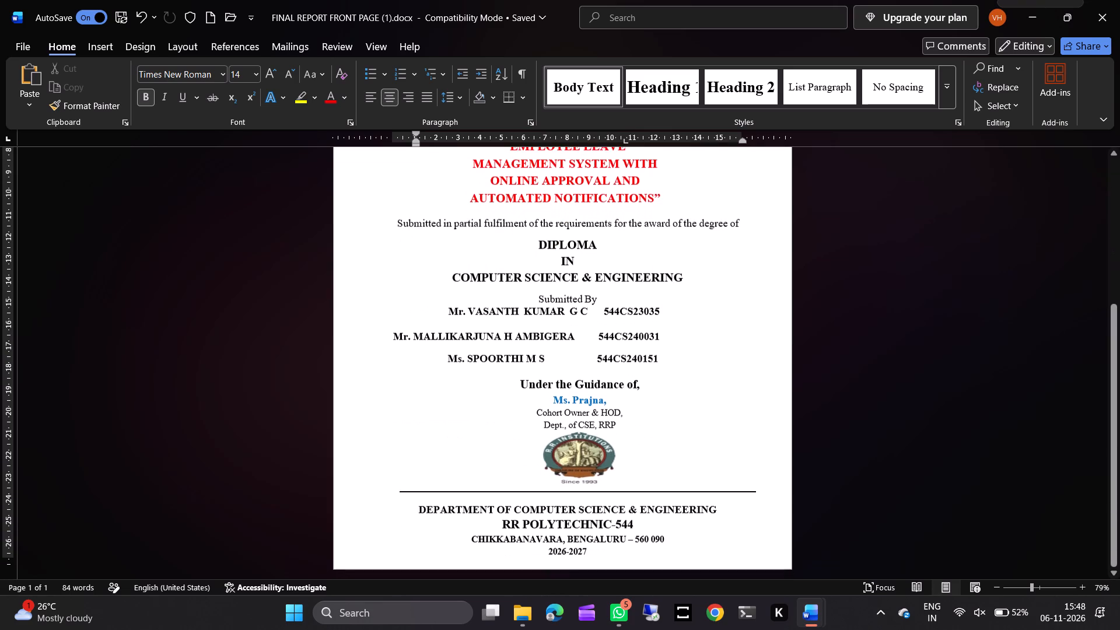
scroll(737, 372, "down", 2)
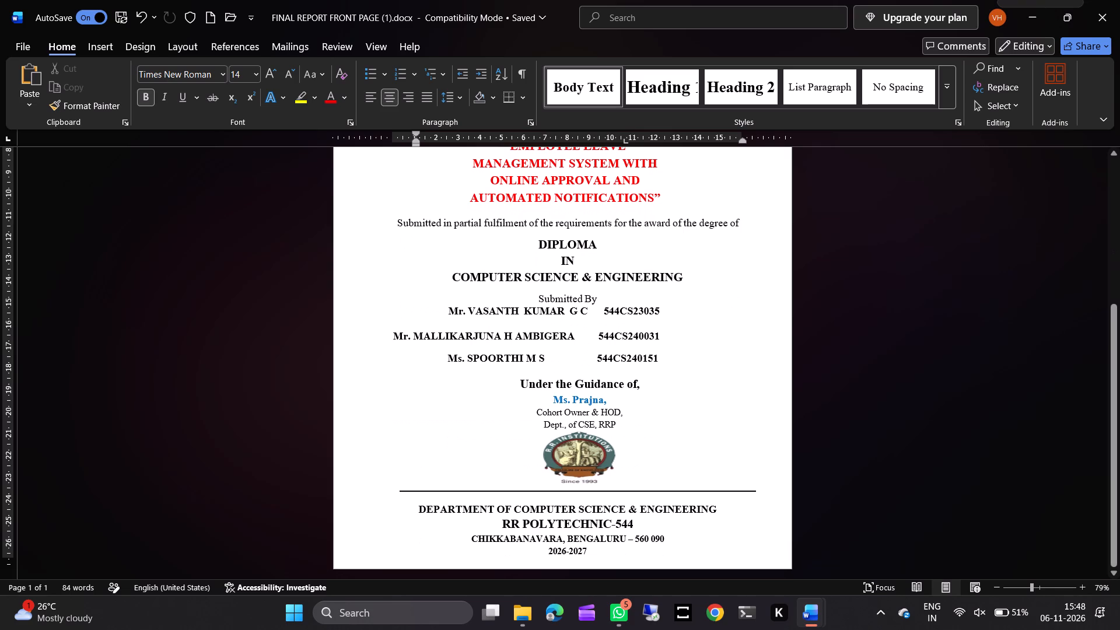
scroll(737, 372, "up", 2)
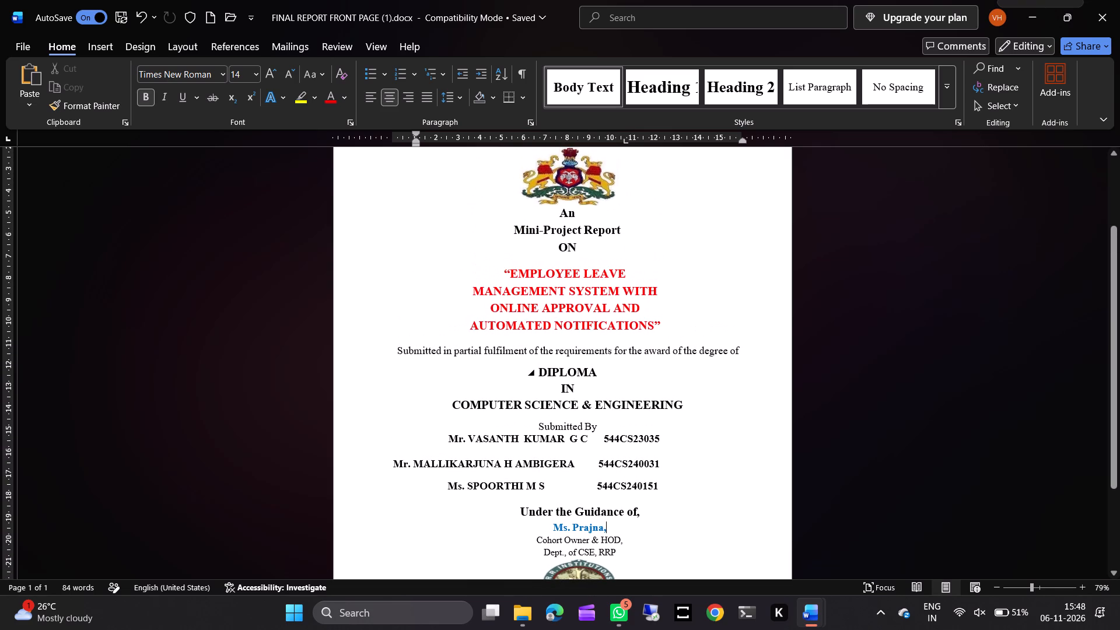
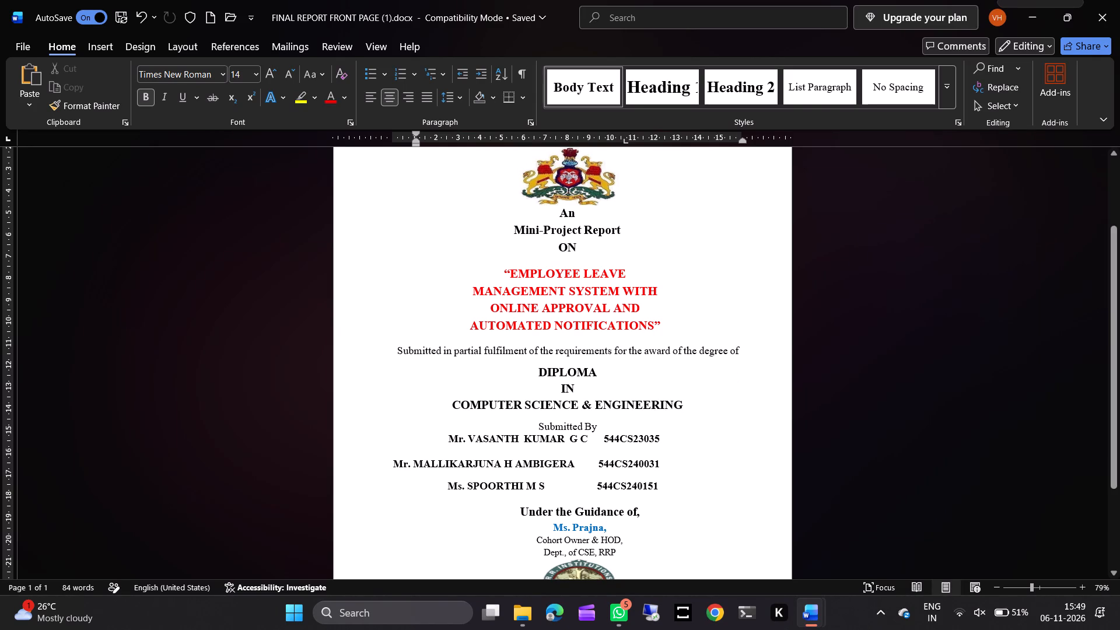
Justify the first and second student lines under Submitted By and delete the blank line between them.
left_click(449, 435)
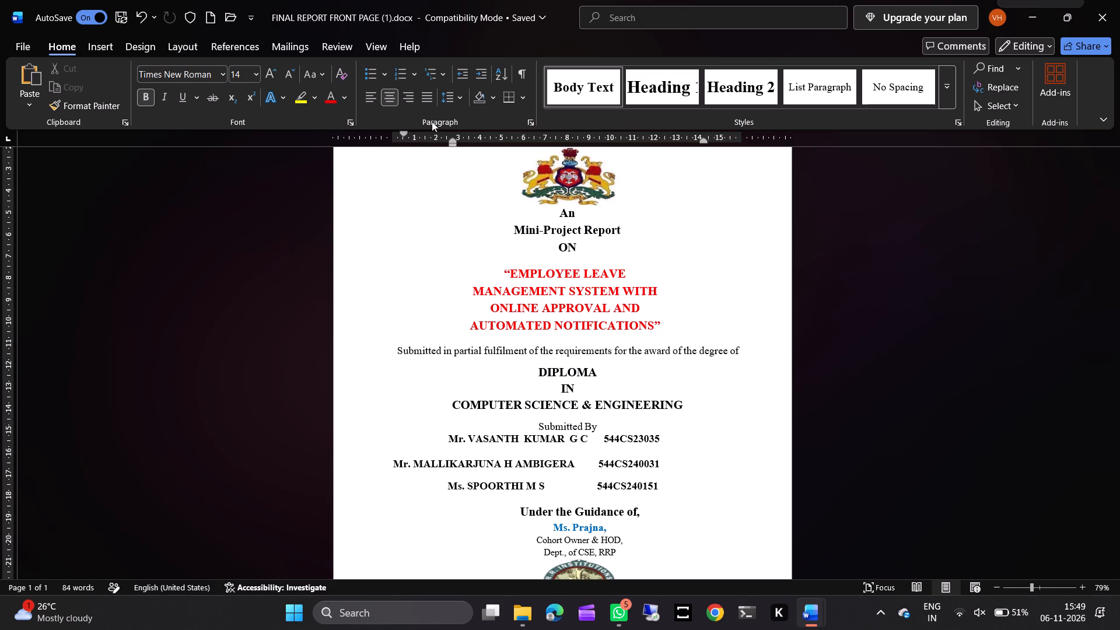
left_click(429, 95)
key("Down")
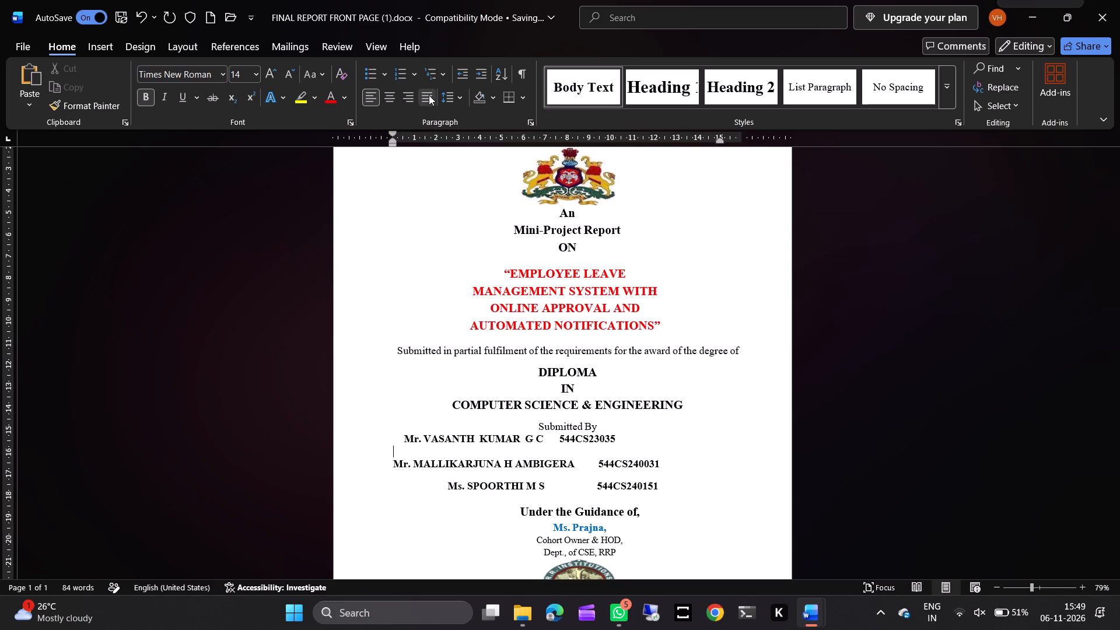
key("Down")
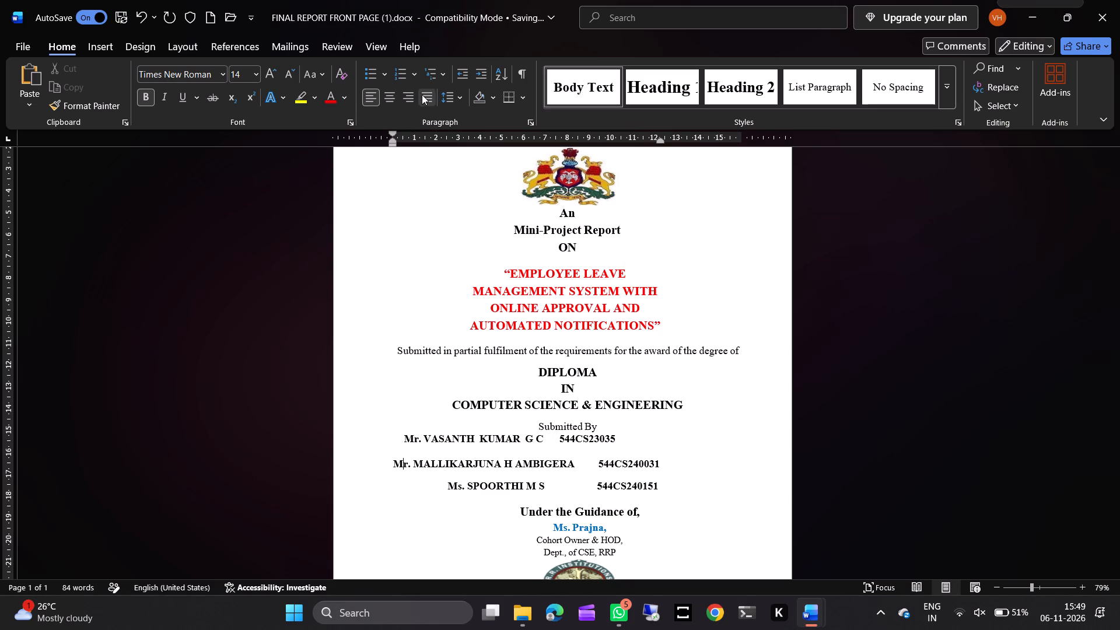
left_click(422, 94)
key("Up")
key("BackSpace")
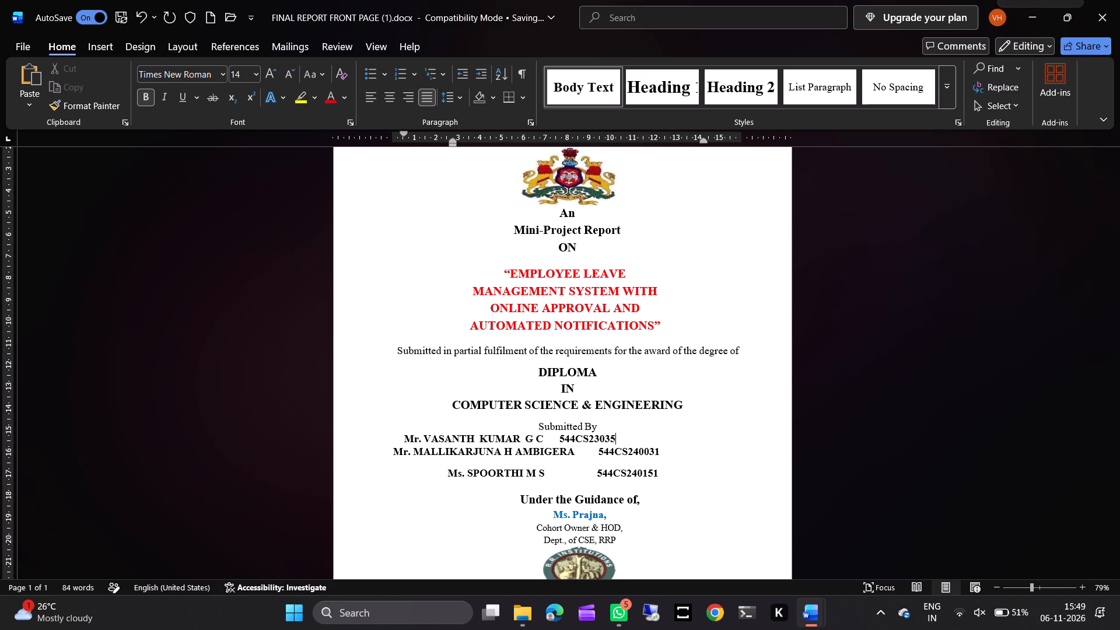
Remove the first-line indents from the first and third student lines so all three names start at the same margin.
left_click(404, 436)
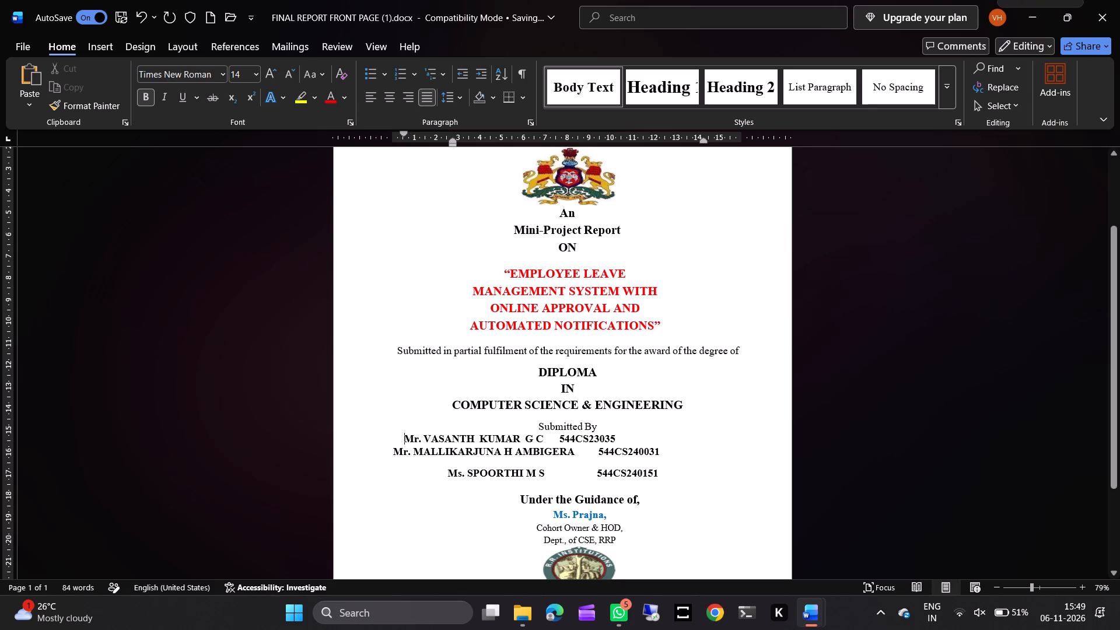
key("BackSpace")
key("Down")
key("Down")
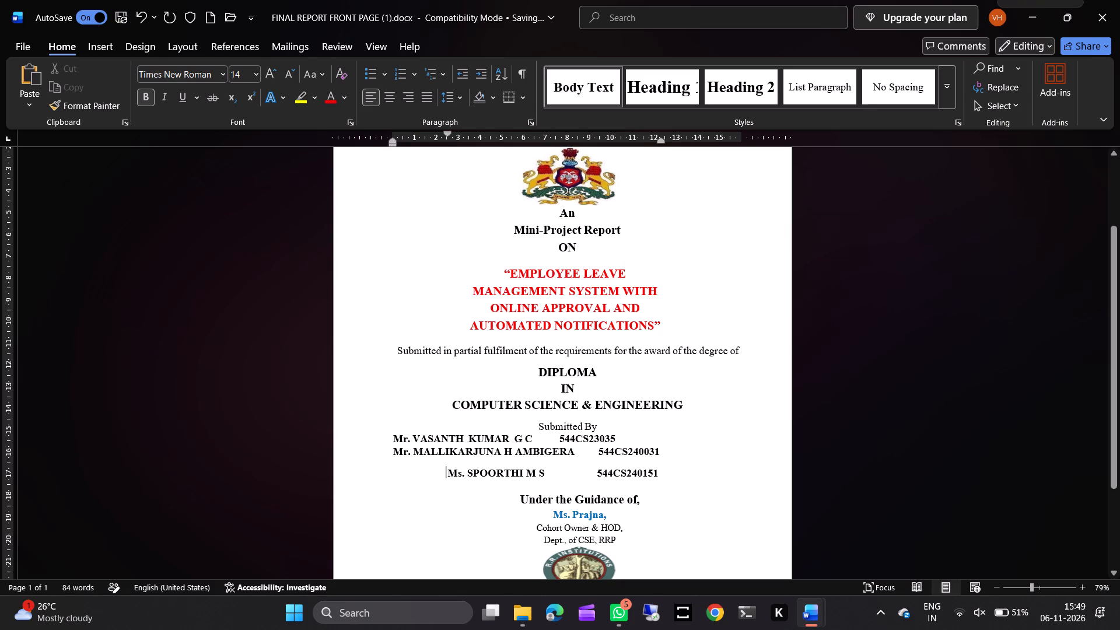
key("BackSpace")
Remove the space before and after the second student's paragraph so the three student lines sit close together.
key("Up")
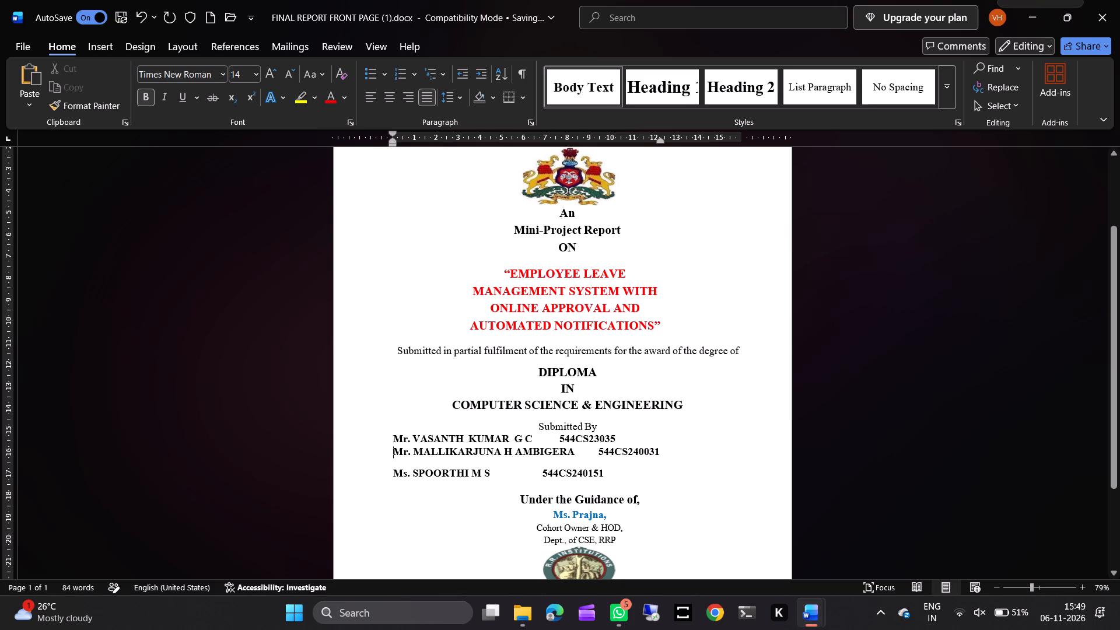
left_click(456, 93)
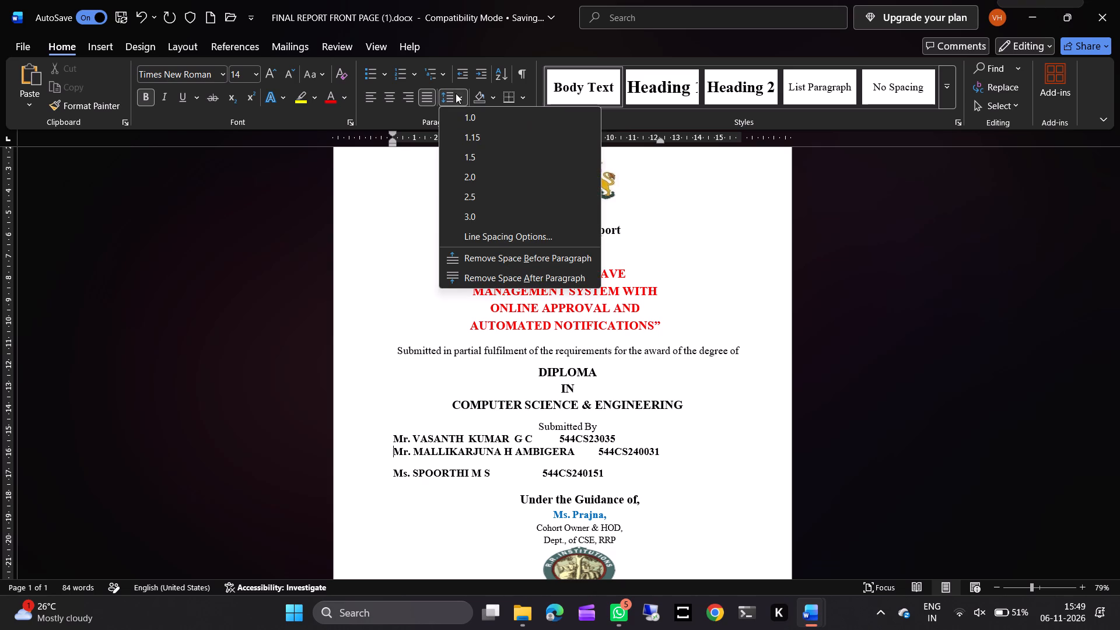
left_click(503, 263)
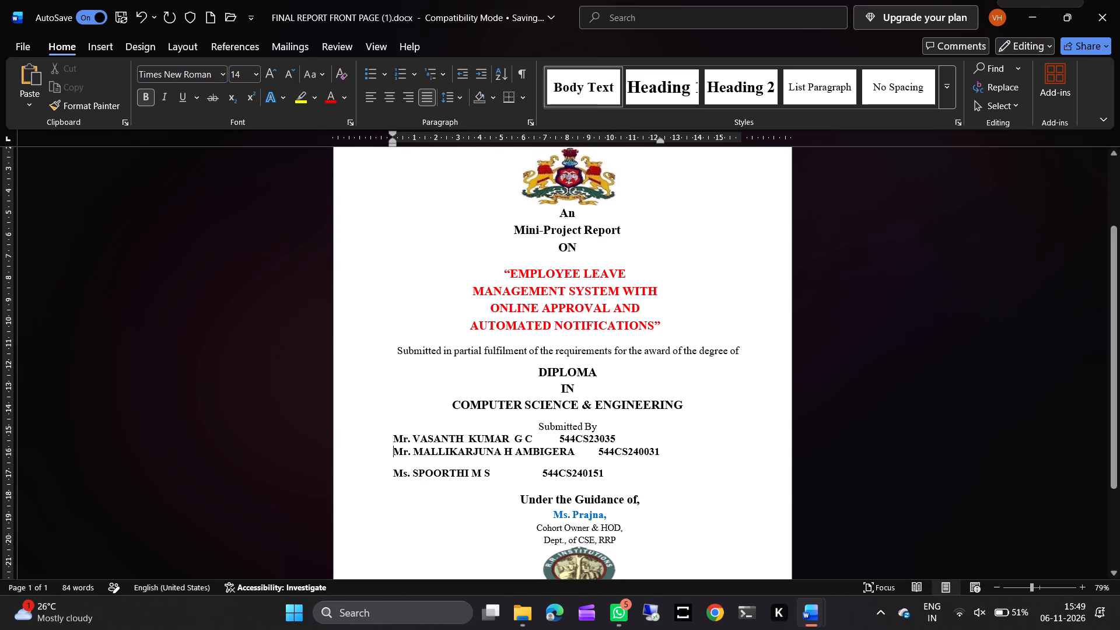
left_click(461, 100)
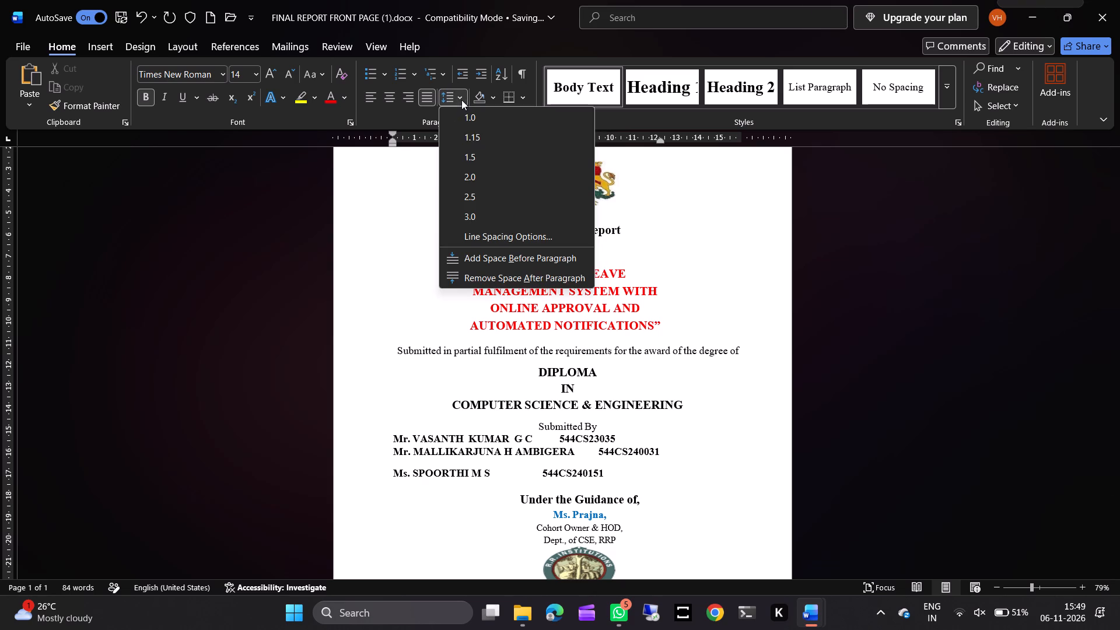
left_click(532, 274)
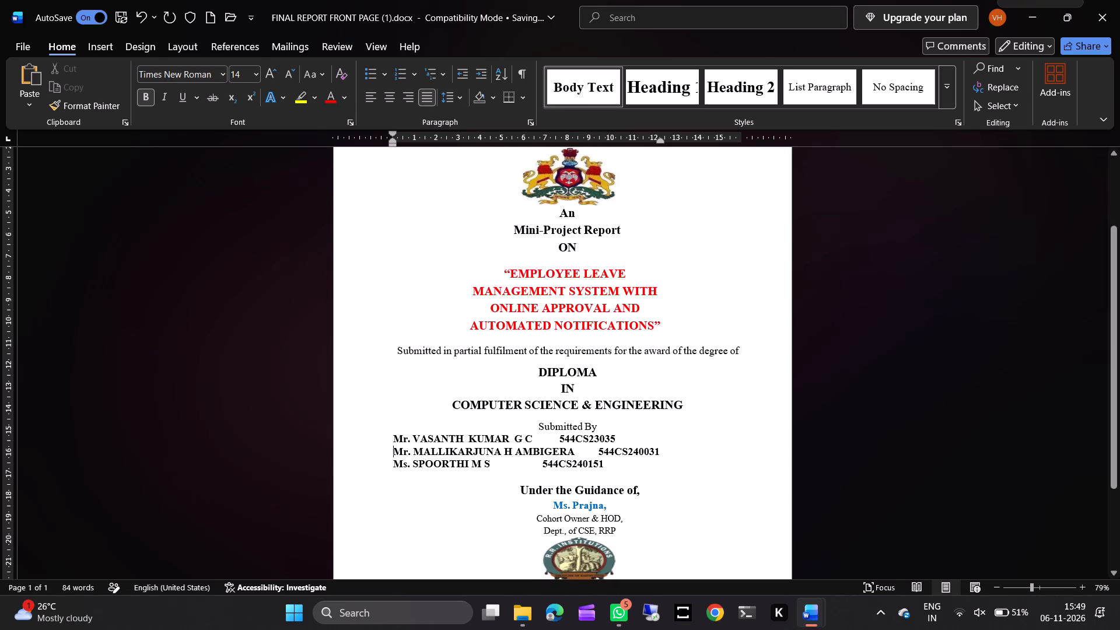
Add spaces before the first student's registration number to move it across towards the second student's number.
left_click(559, 440)
key("space")
key("space")
key("space")
key("space")
key("space")
key("space")
key("space")
key("space")
key("space")
key("space")
key("space")
key("space")
key("space")
key("space")
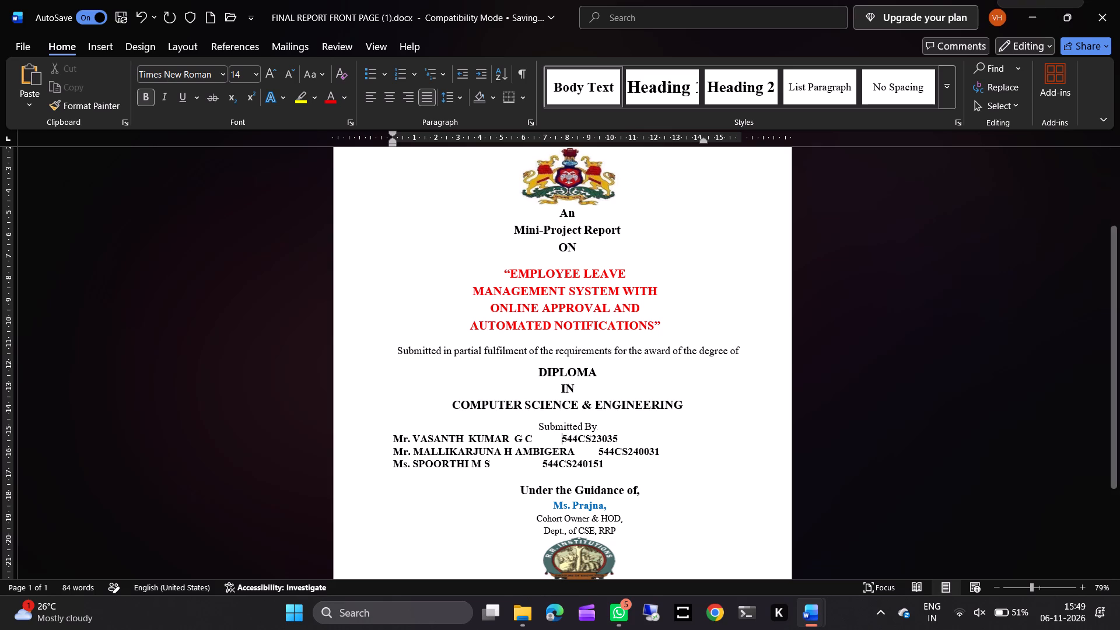
key("space")
key("space")
key("space")
key("space")
key("space")
key("space")
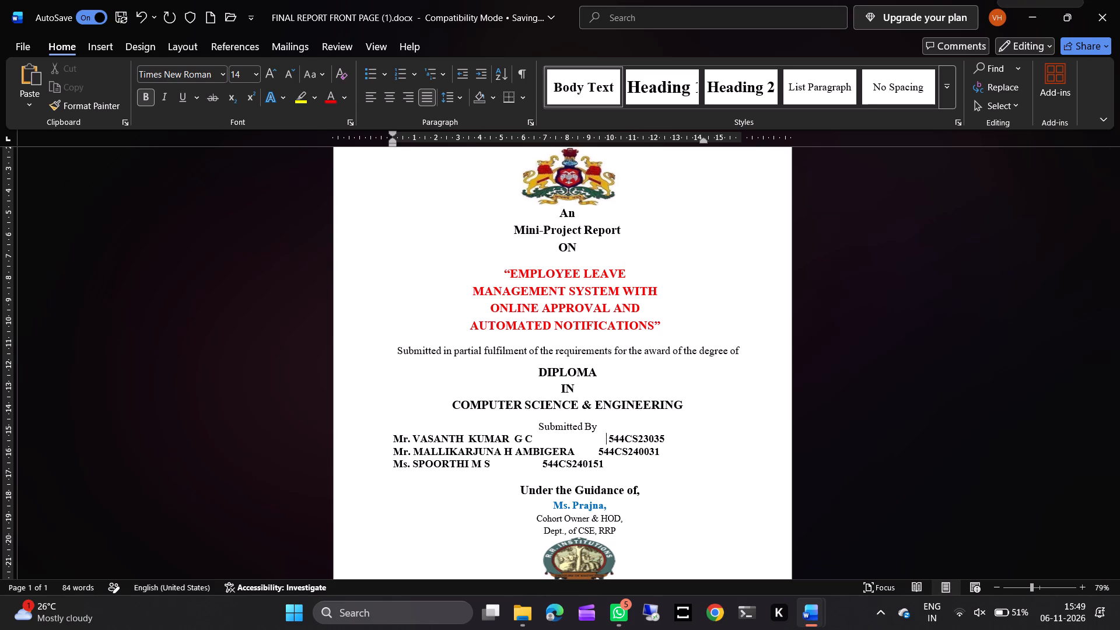
key("space")
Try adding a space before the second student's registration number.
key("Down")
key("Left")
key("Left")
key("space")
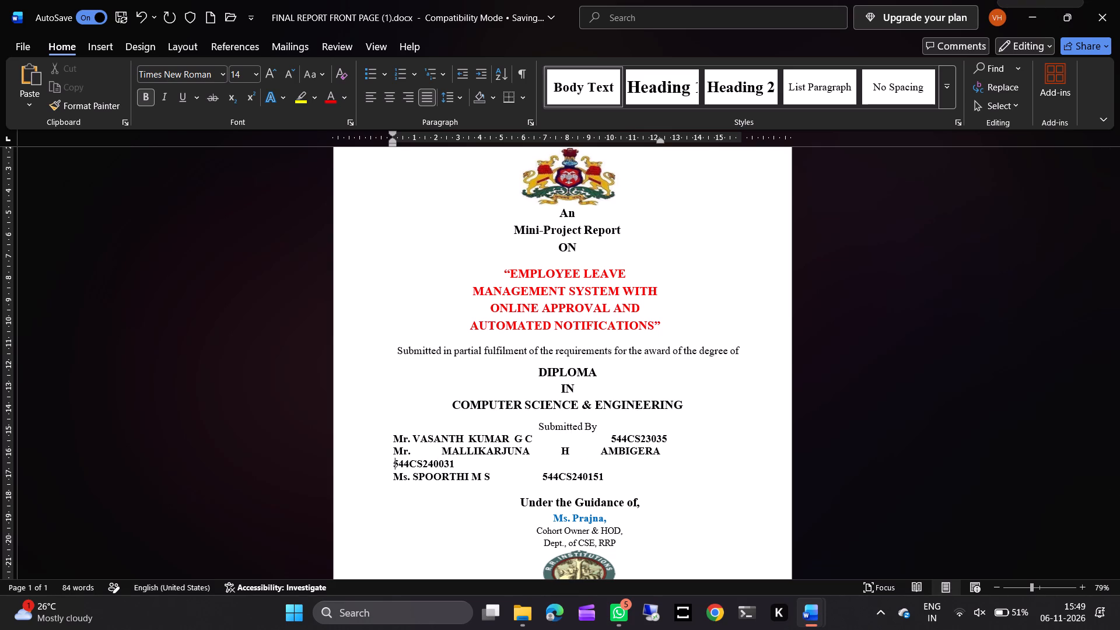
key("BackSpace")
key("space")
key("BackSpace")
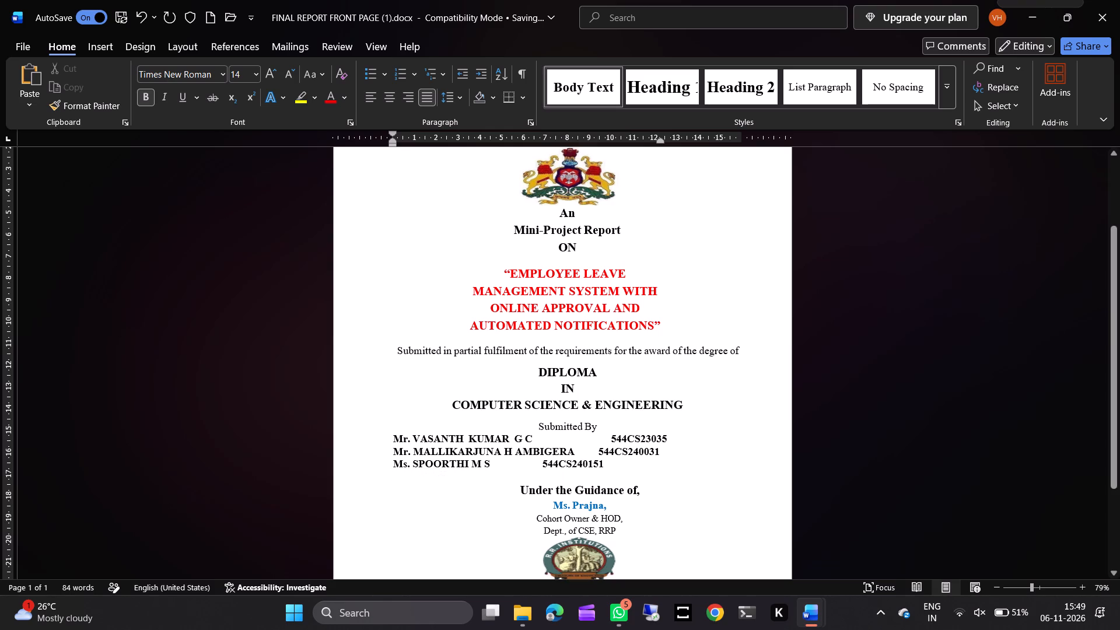
Copy the line "Submitted in partial fulfilment of the requirements for the award of the degree of".
left_click_drag(738, 351, 328, 365)
left_click_drag(328, 365, 303, 347)
key("ctrl+c")
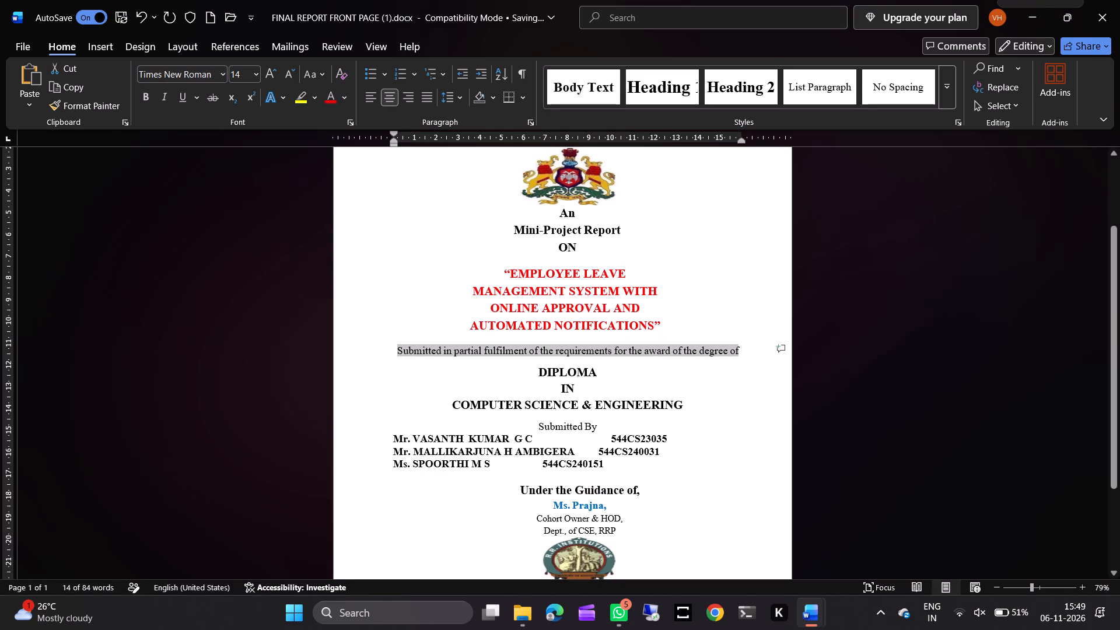
Remove surplus spaces before the first student's registration number to align it with the second student's number.
left_click(611, 436)
key("BackSpace")
key("BackSpace")
key("BackSpace")
key("BackSpace")
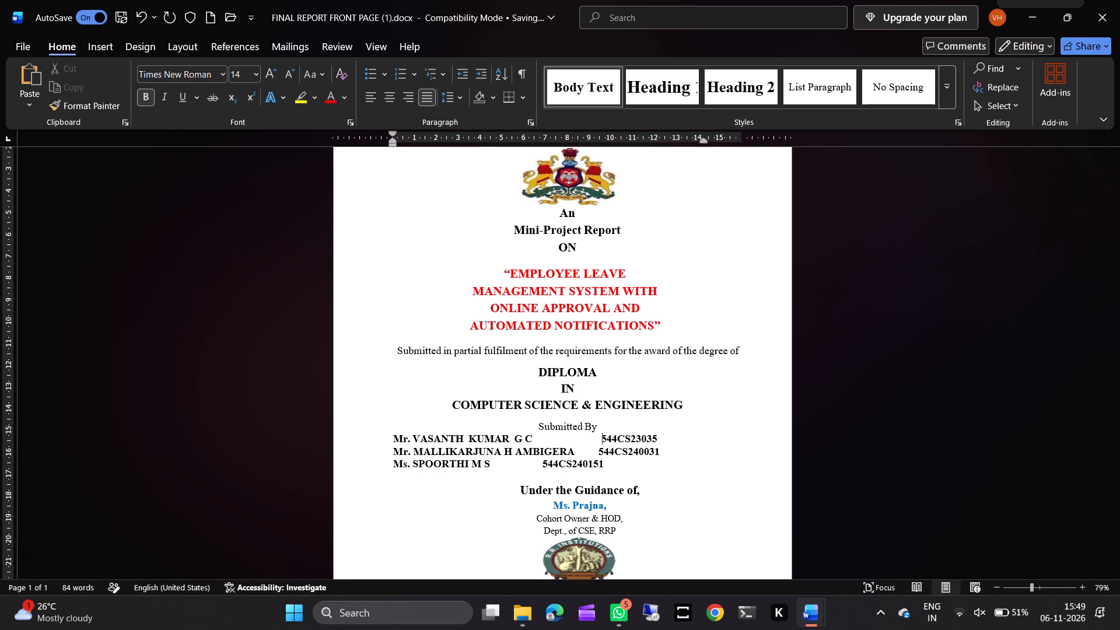
key("BackSpace")
Add spaces before the third student's registration number to align it with the two numbers above, and save the document.
key("Down")
key("Down")
key("Left")
key("Left")
key("Left")
key("Left")
key("Left")
key("Left")
key("Left")
key("Left")
key("Left")
key("Left")
key("space")
key("space")
key("space")
key("space")
key("space")
key("space")
key("space")
key("space")
key("space")
key("space")
key("space")
key("space")
key("space")
key("space")
key("space")
key("space")
key("space")
key("space")
key("space")
key("space")
key("space")
key("space")
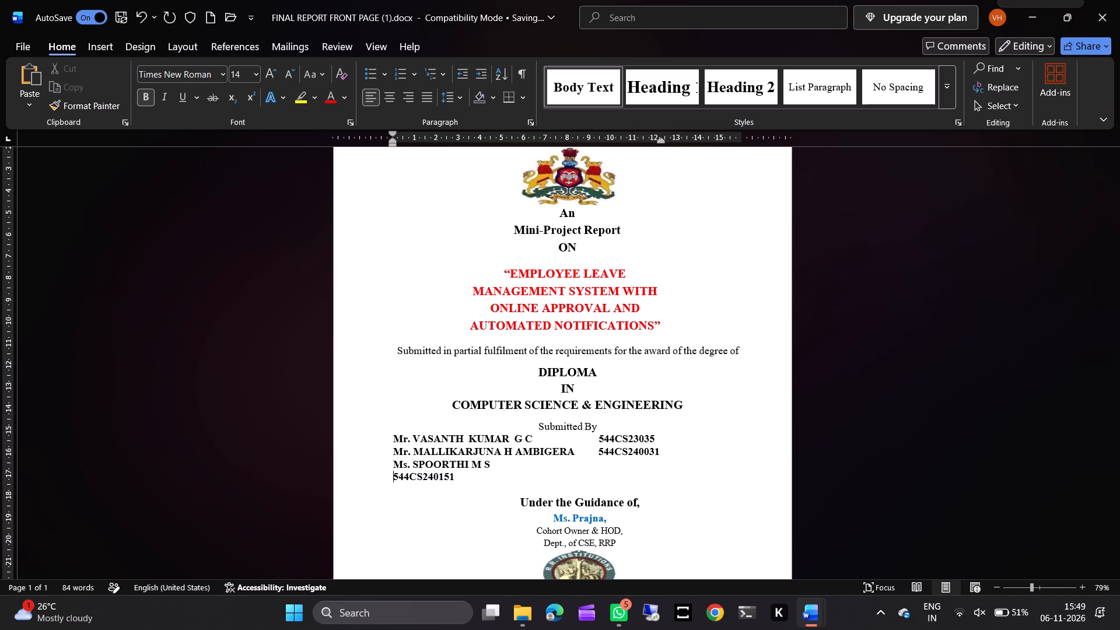
key("BackSpace")
key("ctrl+s")
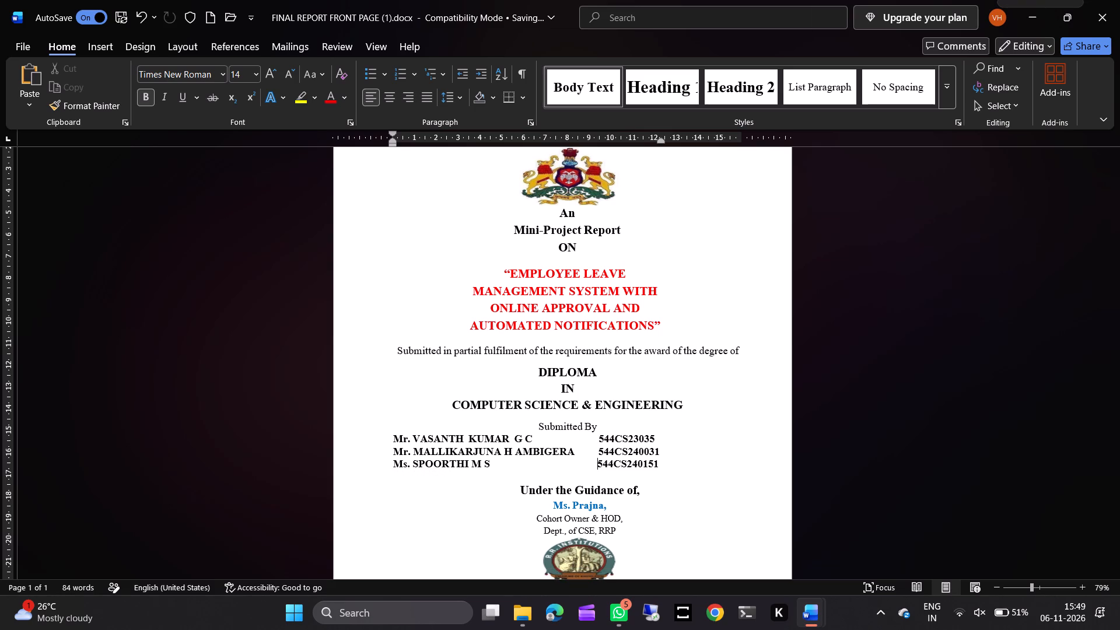
Replace the 1 before the last two digits of the third student's registration number with 0, and save the document.
left_click(646, 463)
key("BackSpace")
key("Insert")
key("Insert")
key("0")
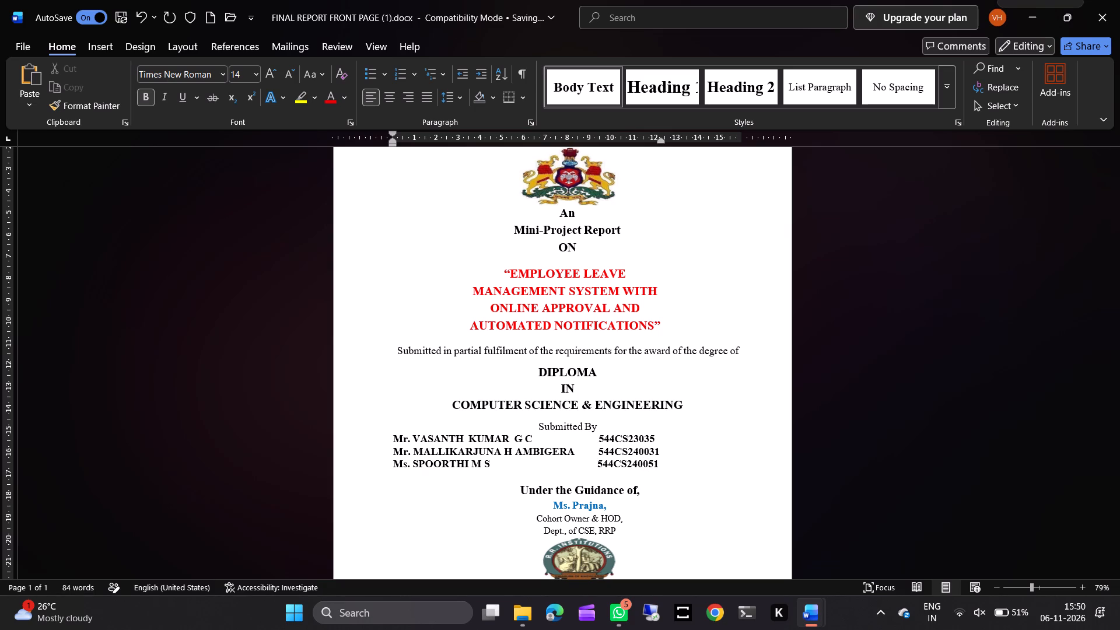
key("ctrl+s")
Delete the extra 0 after 24 in the second and third students' registration numbers.
left_click(644, 436)
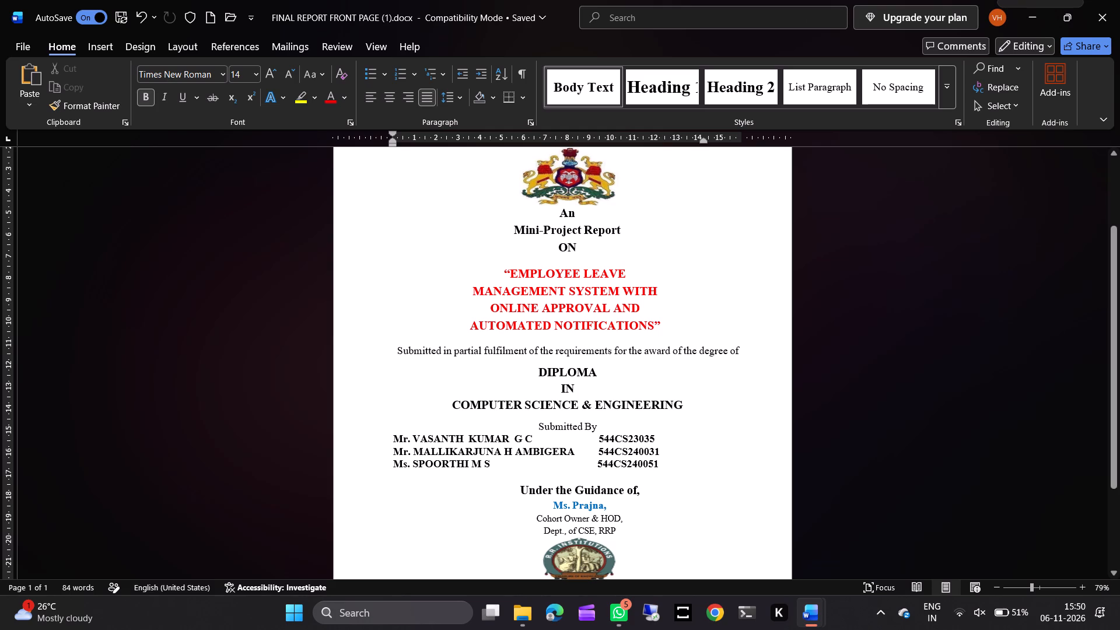
key("Down")
key("Delete")
key("0")
key("BackSpace")
key("Down")
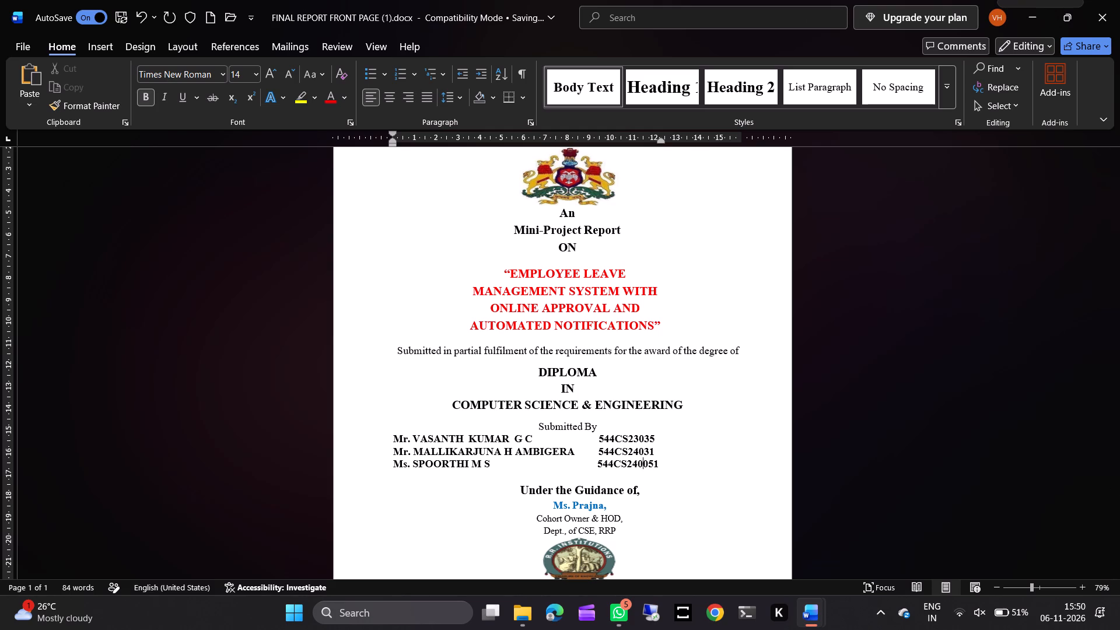
key("Delete")
Insert one more space before each of the three registration numbers, keeping them aligned, and save the document.
key("Left")
key("Left")
key("Left")
key("Left")
key("Left")
key("Left")
key("Left")
key("Left")
key("space")
key("Up")
key("space")
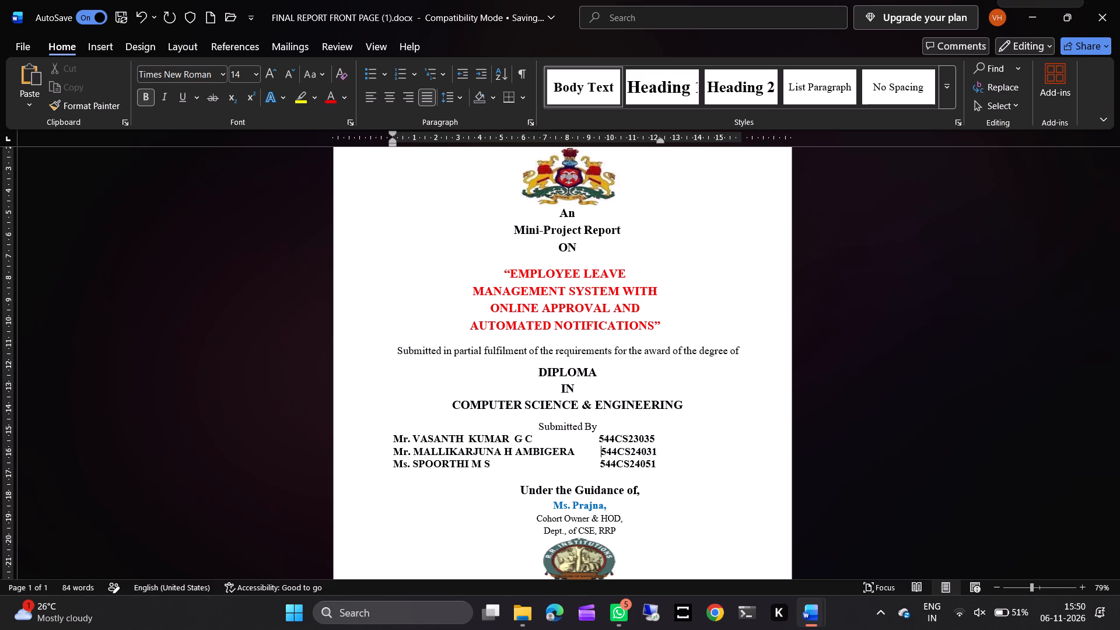
key("Up")
key("space")
key("ctrl+s")
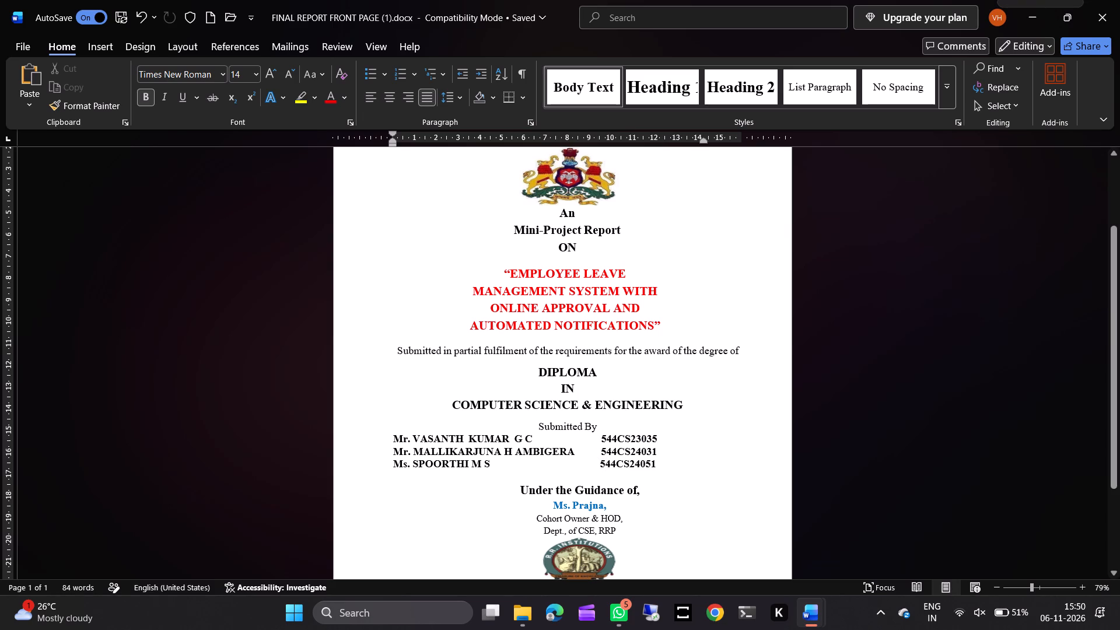
Paste the copied "Submitted in partial fulfilment" text on a new line between ON and the red project title.
left_click(603, 249)
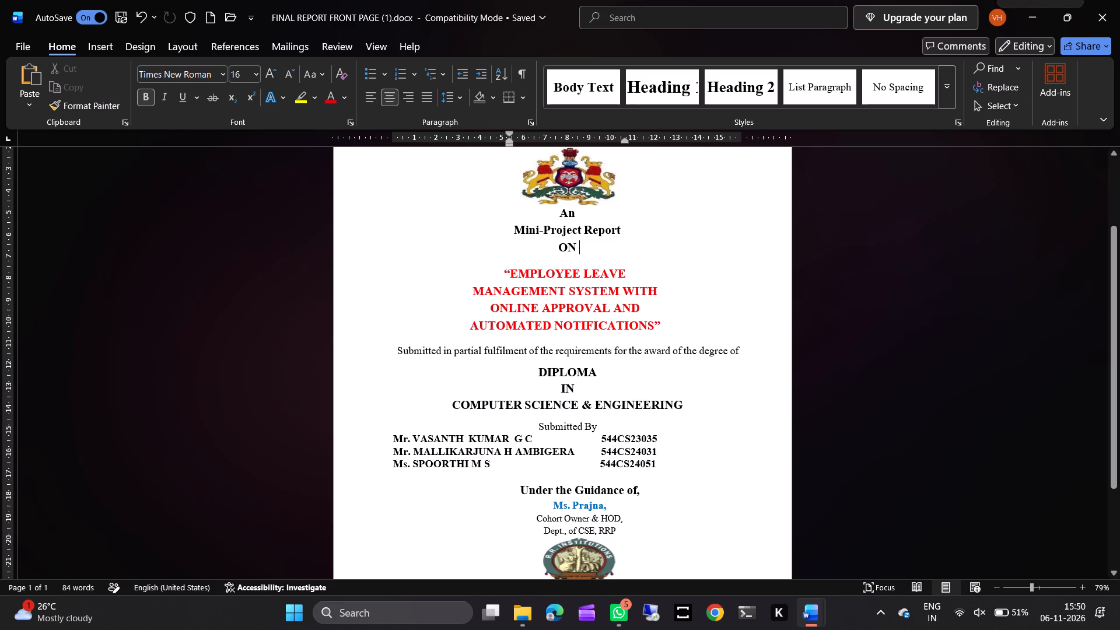
key("Return")
key("ctrl+v")
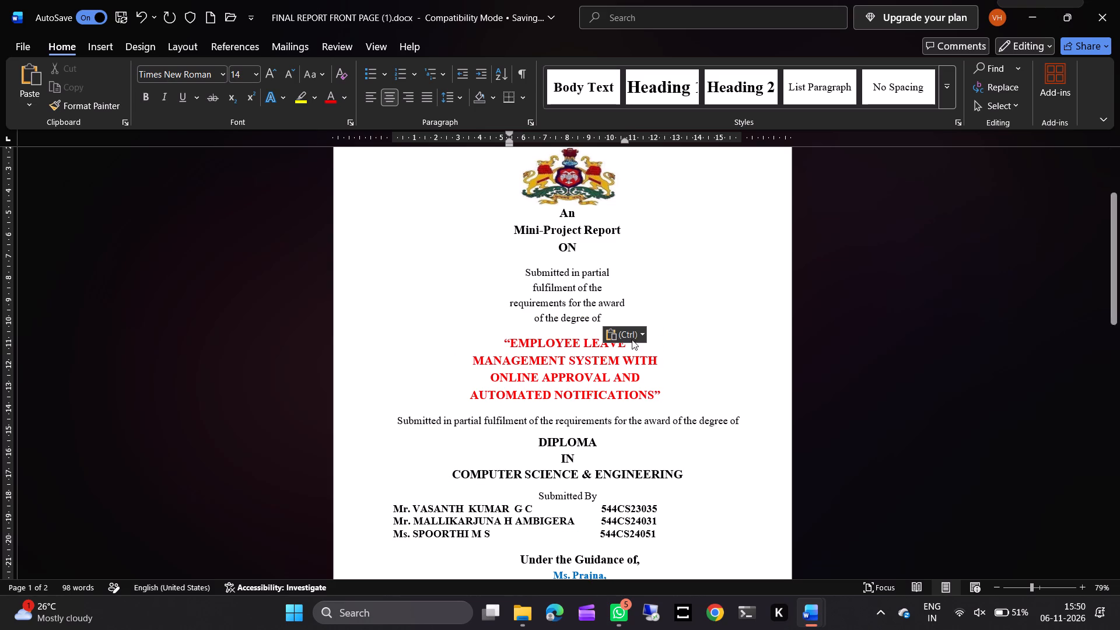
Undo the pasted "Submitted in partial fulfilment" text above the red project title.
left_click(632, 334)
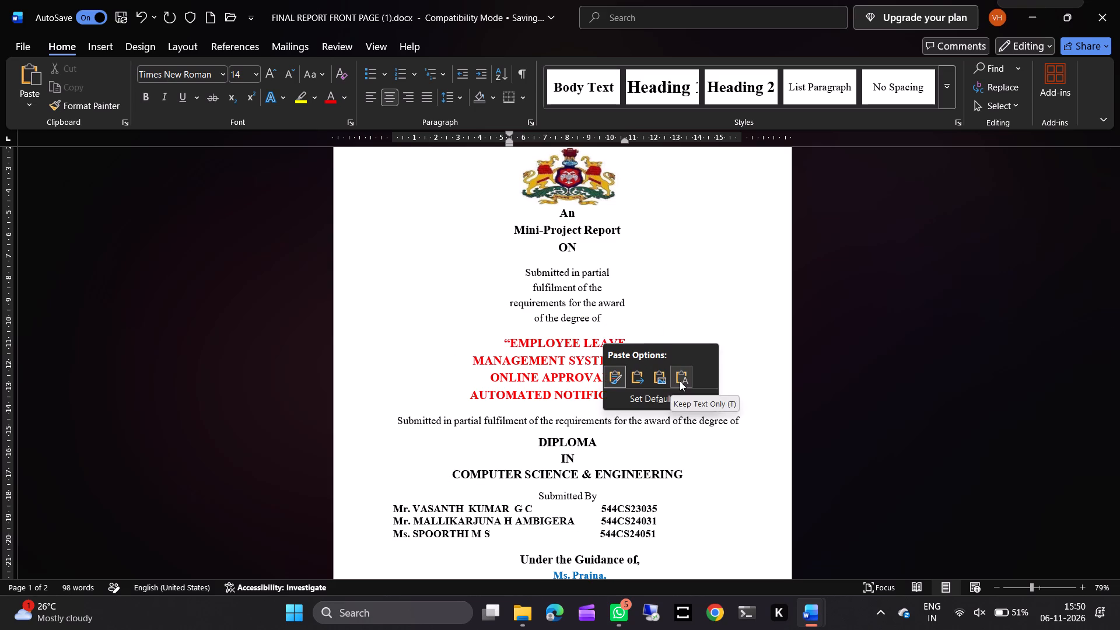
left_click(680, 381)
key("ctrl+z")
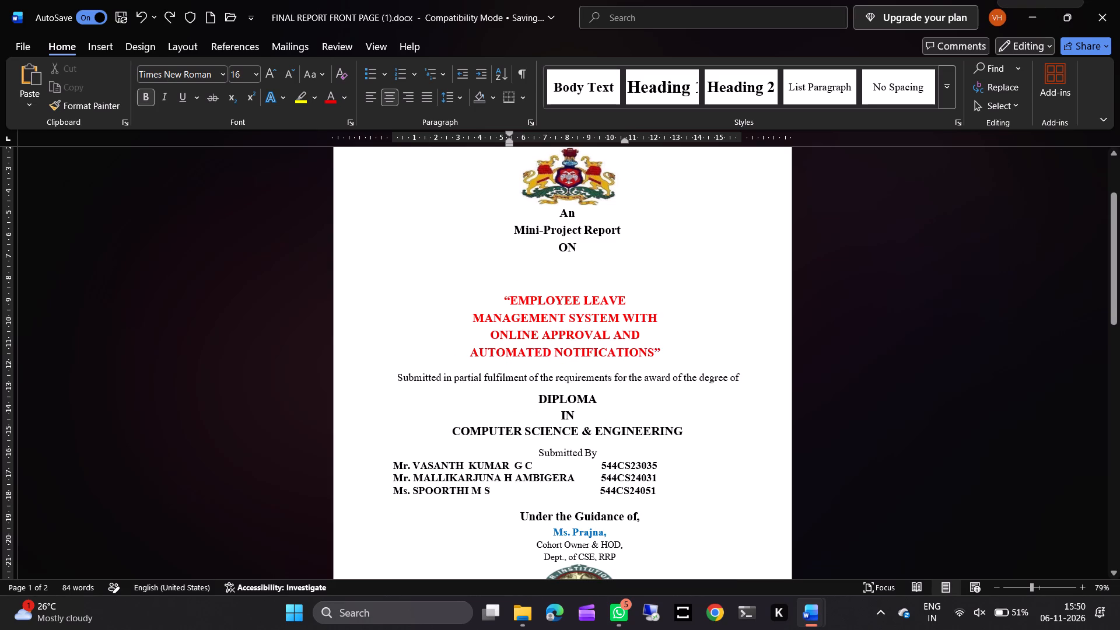
Copy the red project title and paste it as text only on its own line before "Submitted in partial fulfilment".
left_click(645, 374)
left_click_drag(665, 351, 601, 346)
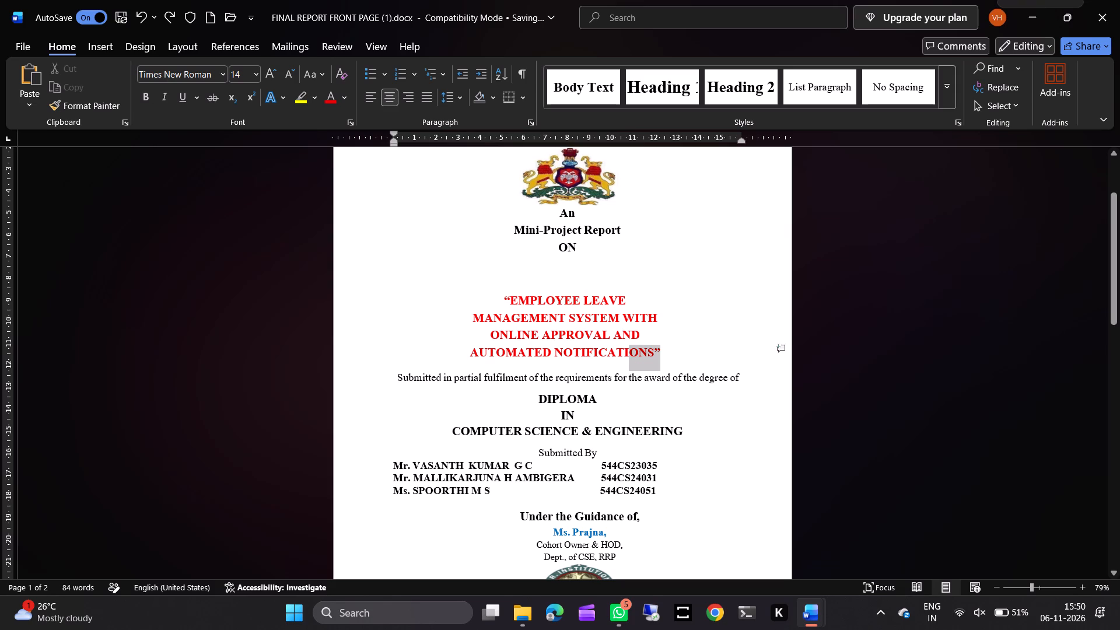
left_click_drag(601, 346, 494, 290)
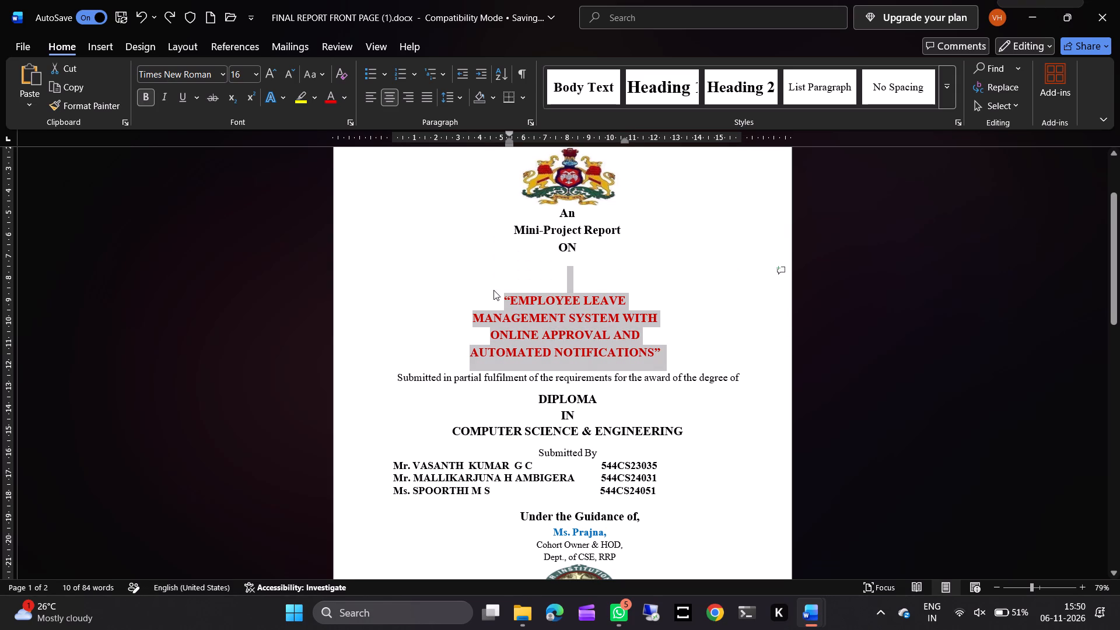
key("ctrl+c")
left_click(398, 377)
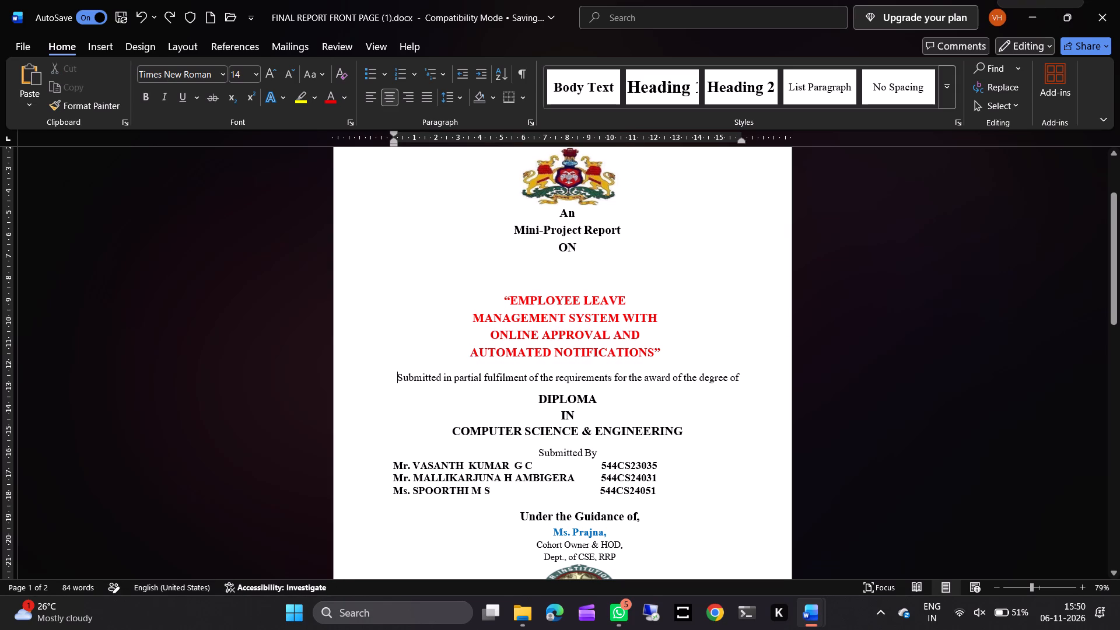
key("ctrl+v")
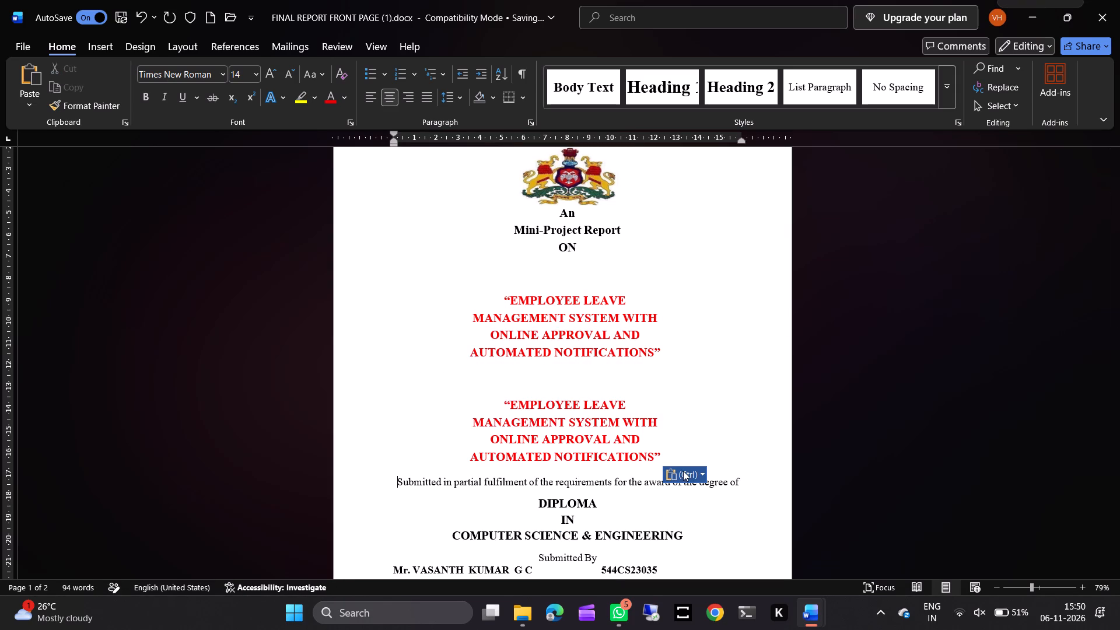
left_click(683, 471)
left_click(740, 512)
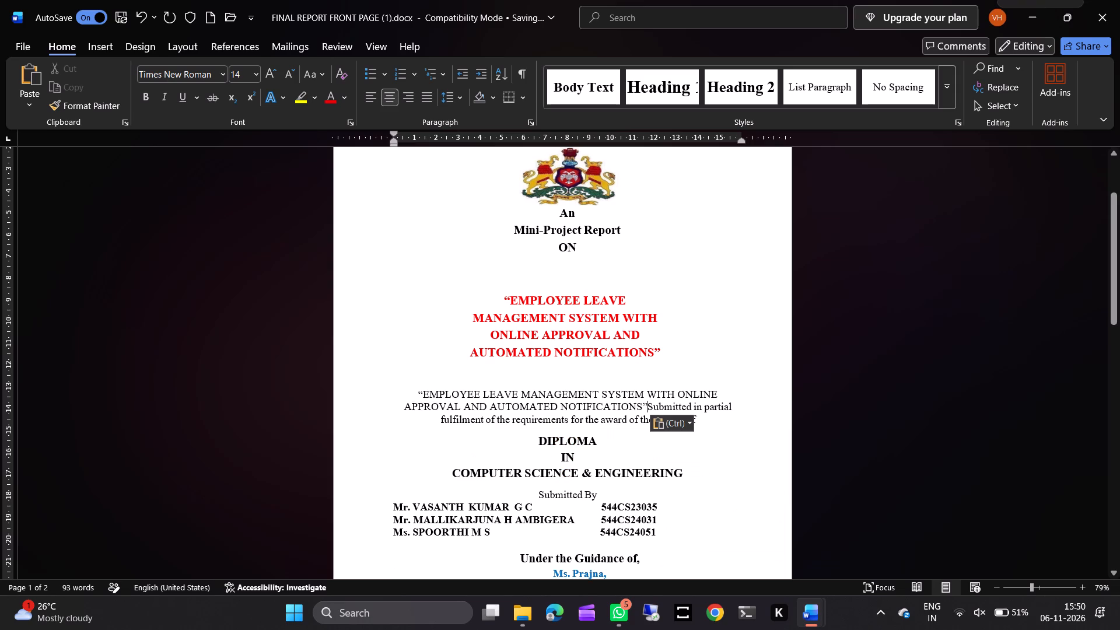
key("Return")
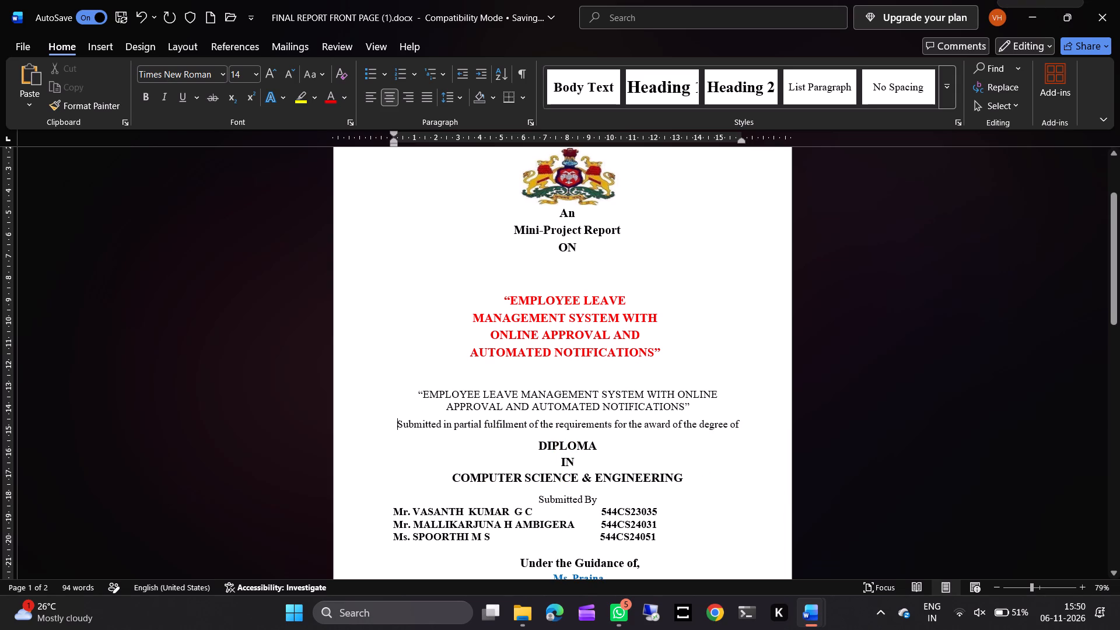
Delete the original four-line red project title, keeping the plain text copy.
left_click(583, 376)
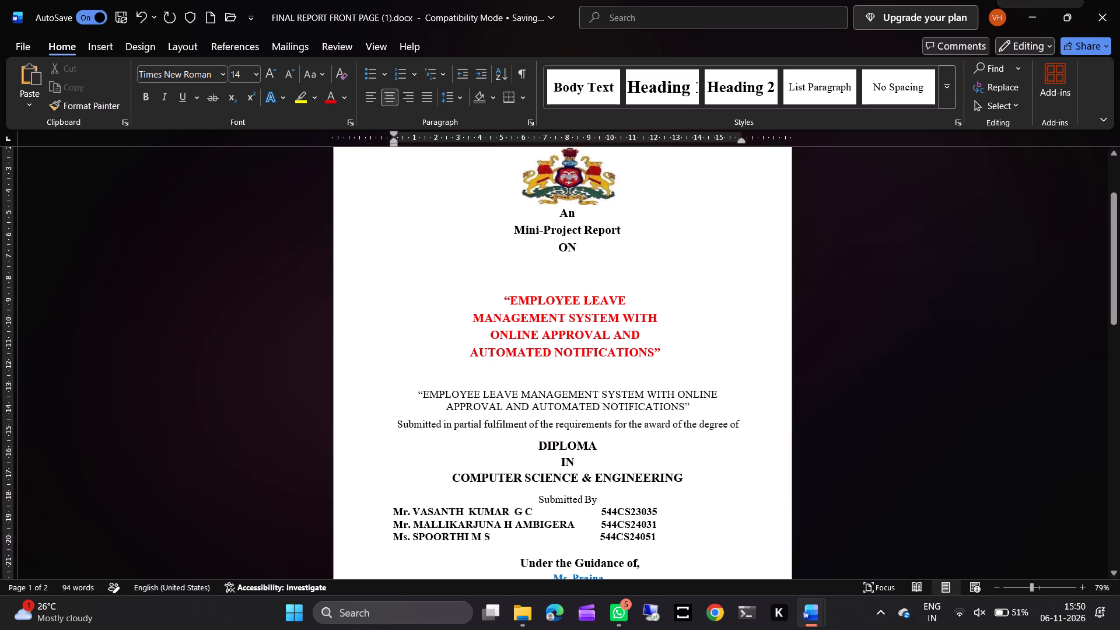
left_click(577, 346)
left_click_drag(538, 380, 505, 316)
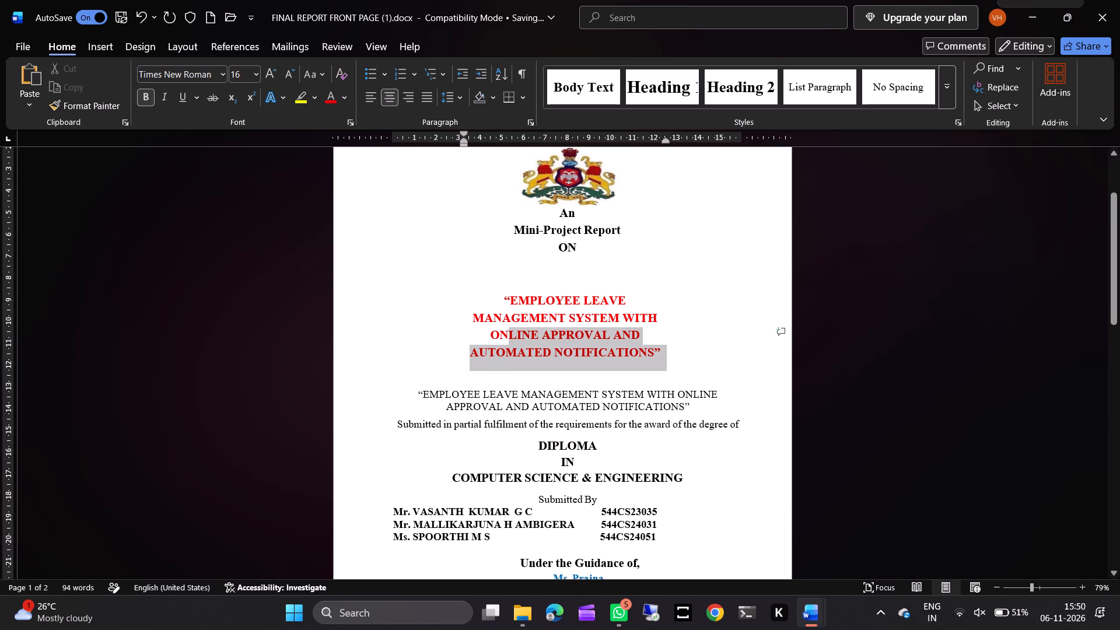
left_click_drag(505, 316, 481, 269)
key("BackSpace")
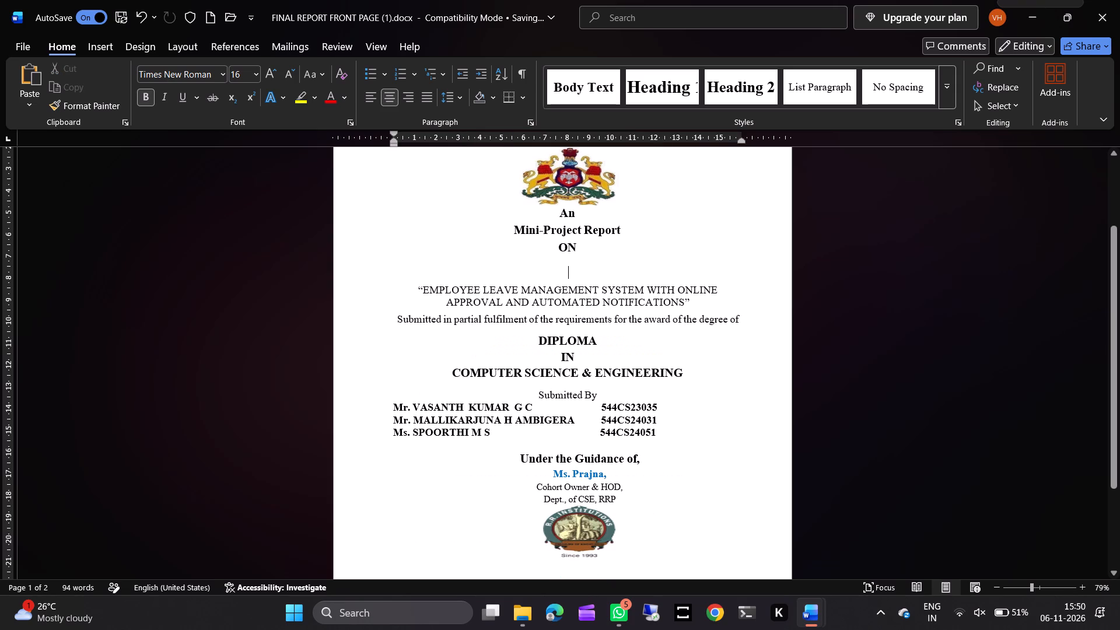
Format the plain "EMPLOYEE LEAVE MANAGEMENT SYSTEM" title in the red theme colour, bold, at size 16.
left_click_drag(696, 297, 414, 289)
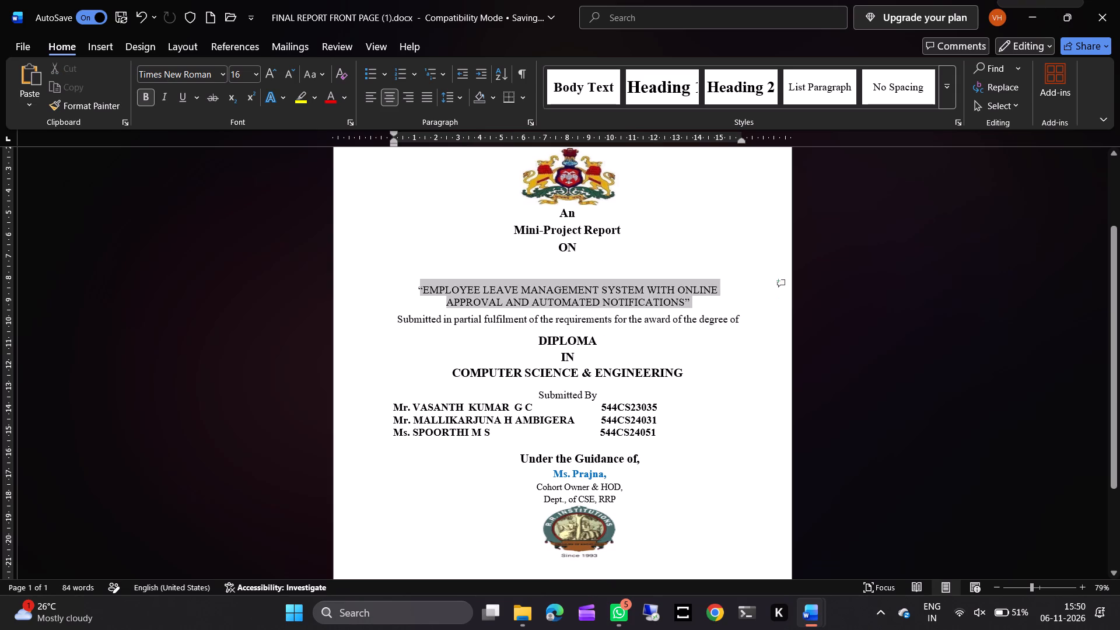
left_click_drag(414, 289, 412, 288)
left_click(348, 96)
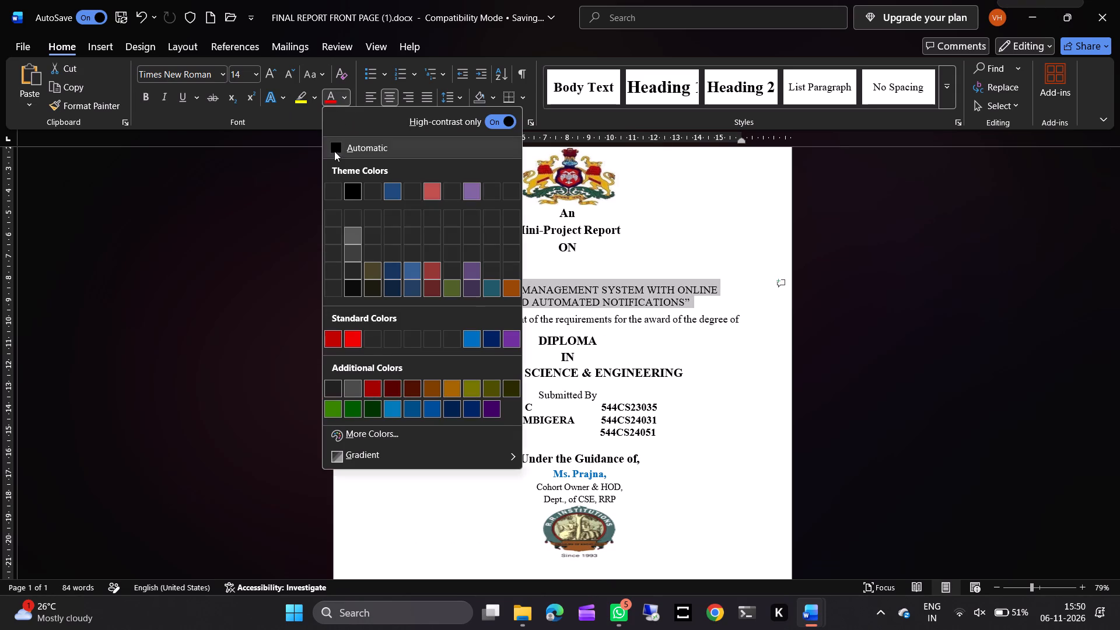
left_click(432, 196)
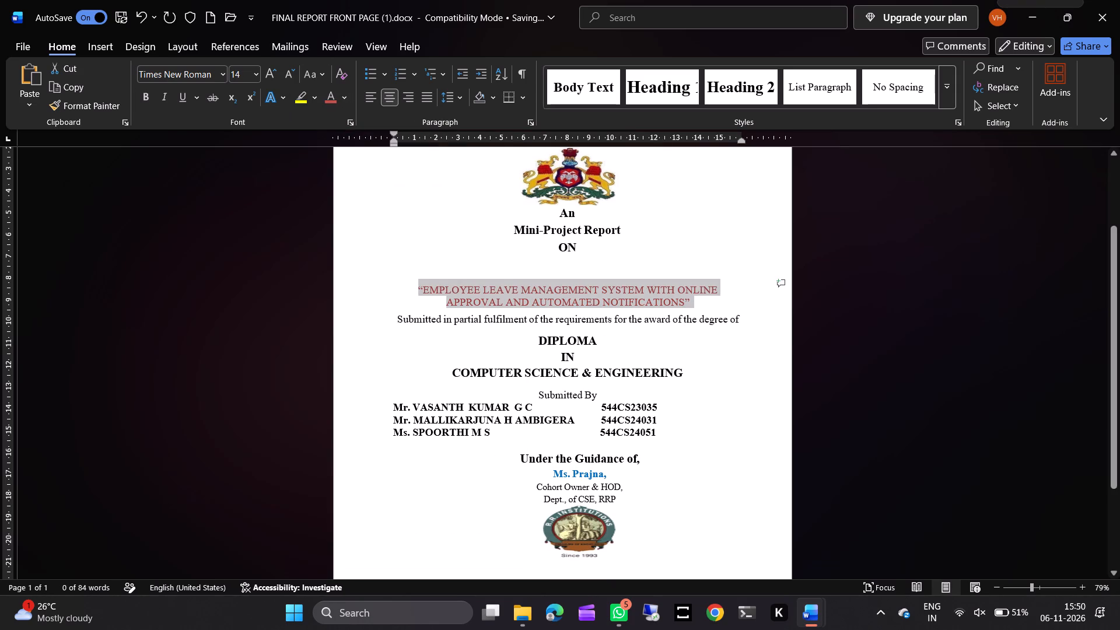
left_click(146, 97)
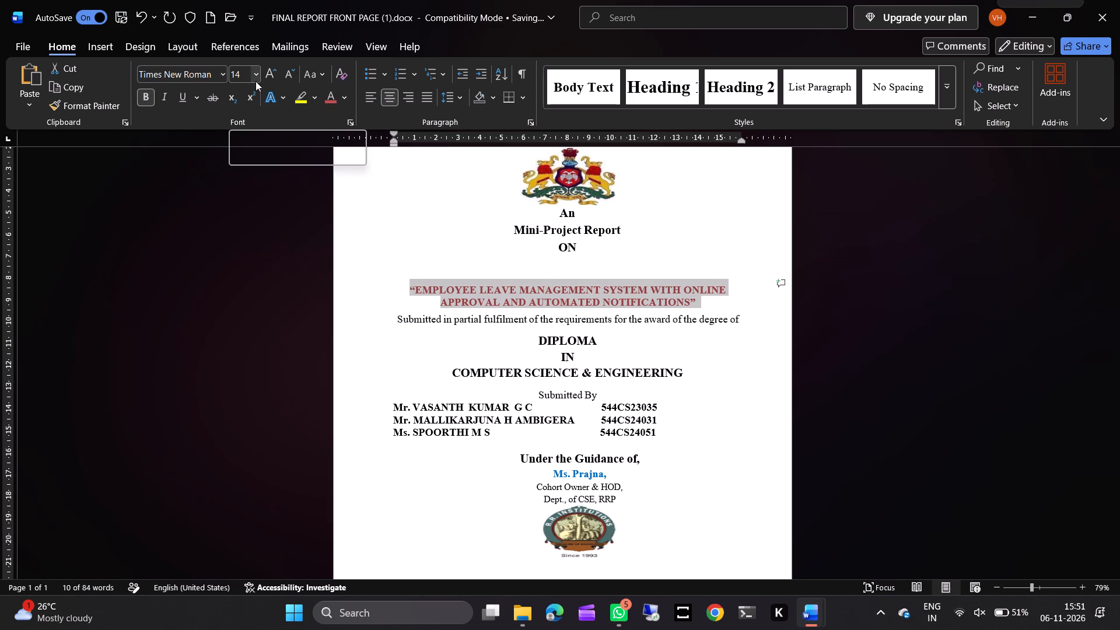
left_click(256, 81)
left_click(243, 199)
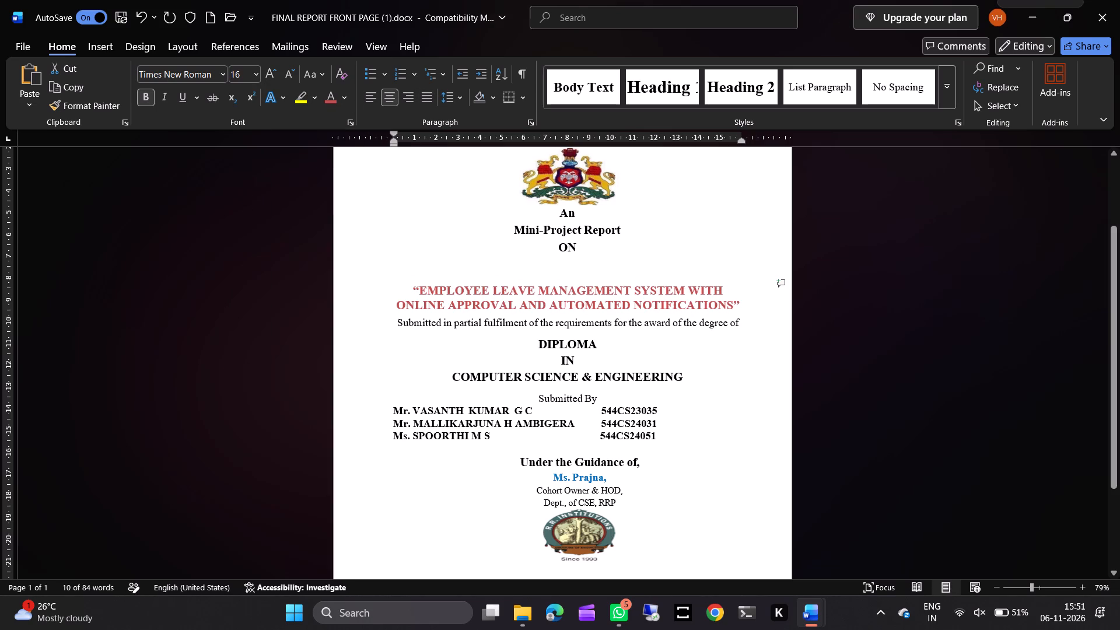
Look over the front page layout from the student list down and back up to the page heading.
left_click(707, 411)
key("Down")
key("Down")
key("Down")
key("Down")
key("Down")
key("Down")
key("Down")
key("Down")
key("Down")
key("Down")
key("Down")
key("Down")
key("Down")
key("Down")
key("Down")
key("Down")
key("Down")
key("Down")
key("Down")
key("Down")
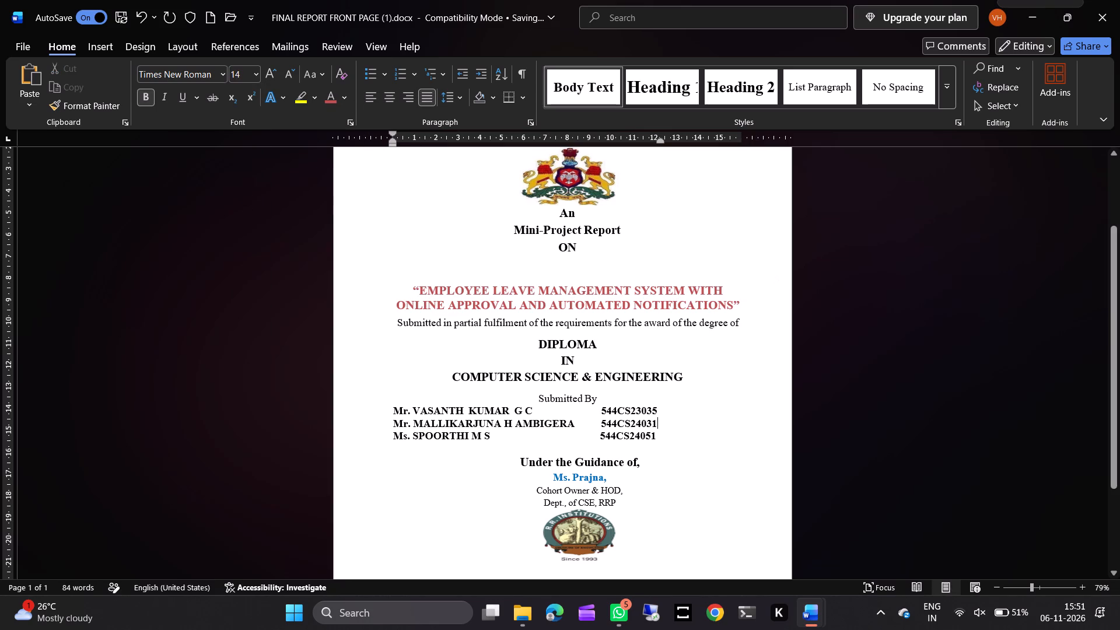
key("Up")
key("Up")
key("Up")
key("Up")
key("Up")
key("Up")
key("Up")
key("Up")
key("Up")
key("Up")
key("Up")
key("Up")
key("Up")
key("Up")
key("Up")
key("Up")
key("Up")
key("Up")
key("Up")
key("Up")
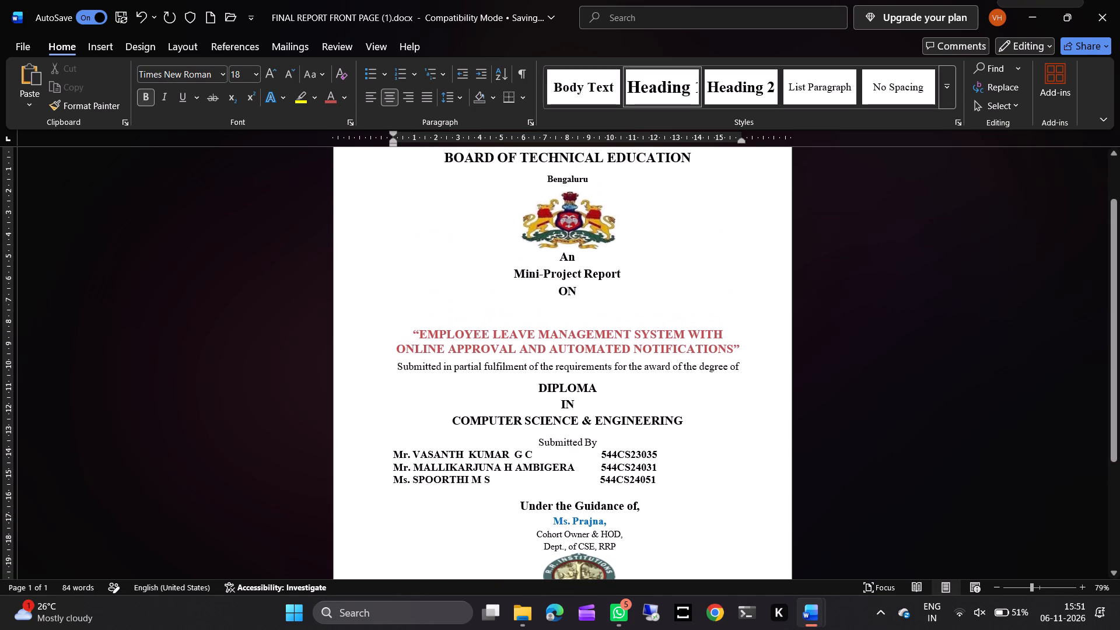
Remove the extra blank line between ON and the project title.
left_click(563, 316)
key("BackSpace")
key("BackSpace")
key("BackSpace")
Add a blank line between the project title and the "Submitted in partial fulfilment" line.
key("Down")
key("Down")
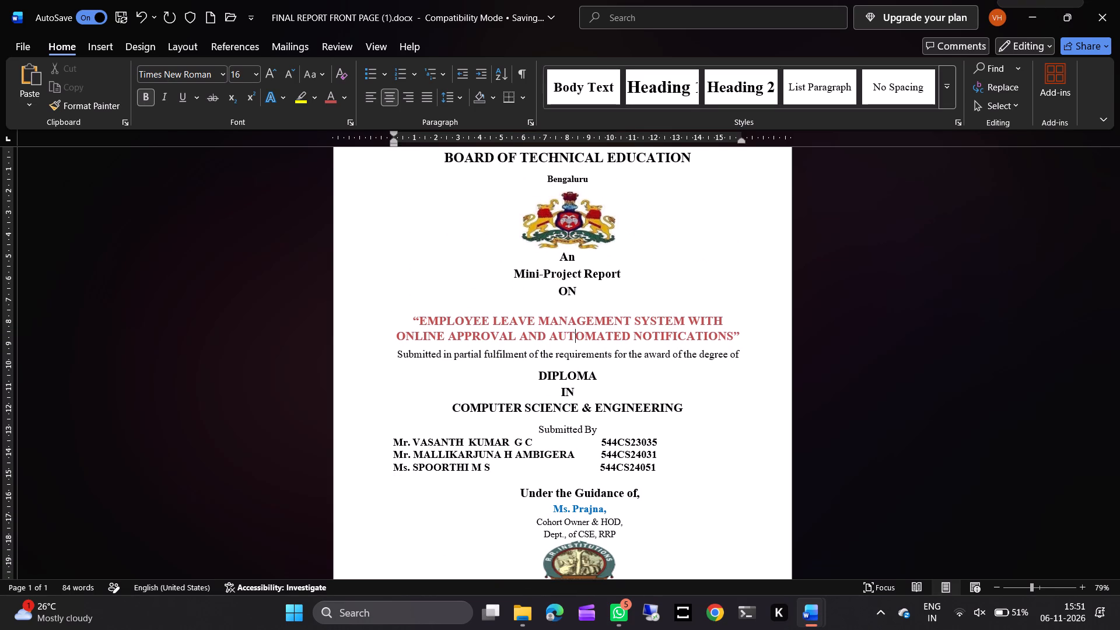
key("Down")
key("Down")
left_click(745, 334)
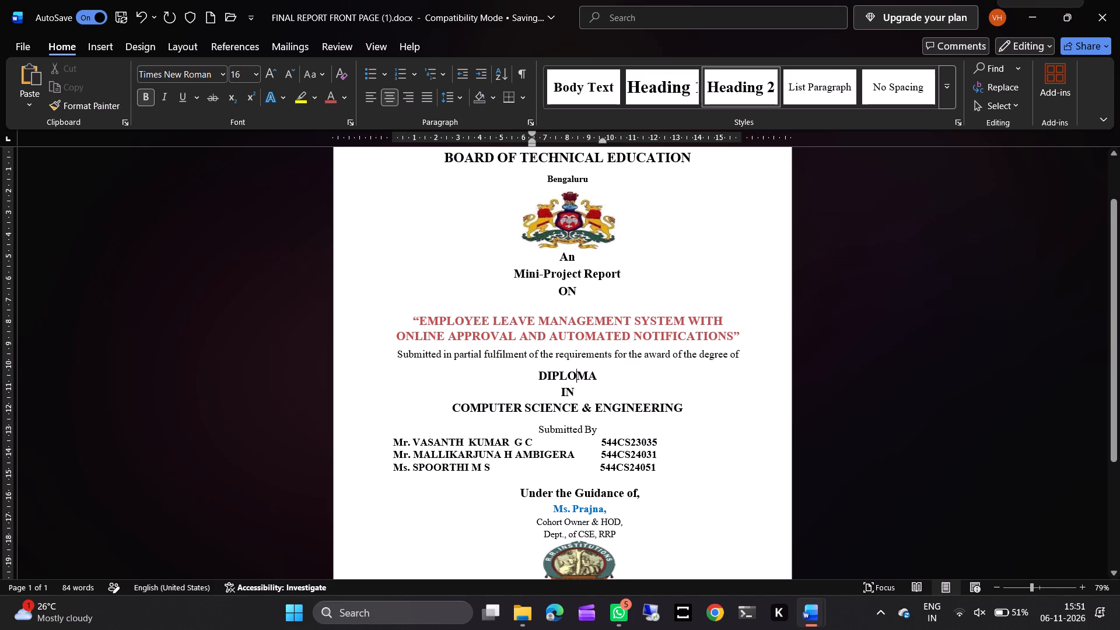
key("Return")
Move the horizontal line from above the CHIKKABANAVARA address up to between the college logo and the department heading.
key("Down")
key("Down")
key("Down")
key("Down")
key("Down")
key("Down")
key("Down")
key("Down")
key("Down")
key("Down")
key("Down")
key("Down")
key("Down")
key("Down")
key("Down")
key("Down")
key("Down")
key("Down")
key("Down")
key("Down")
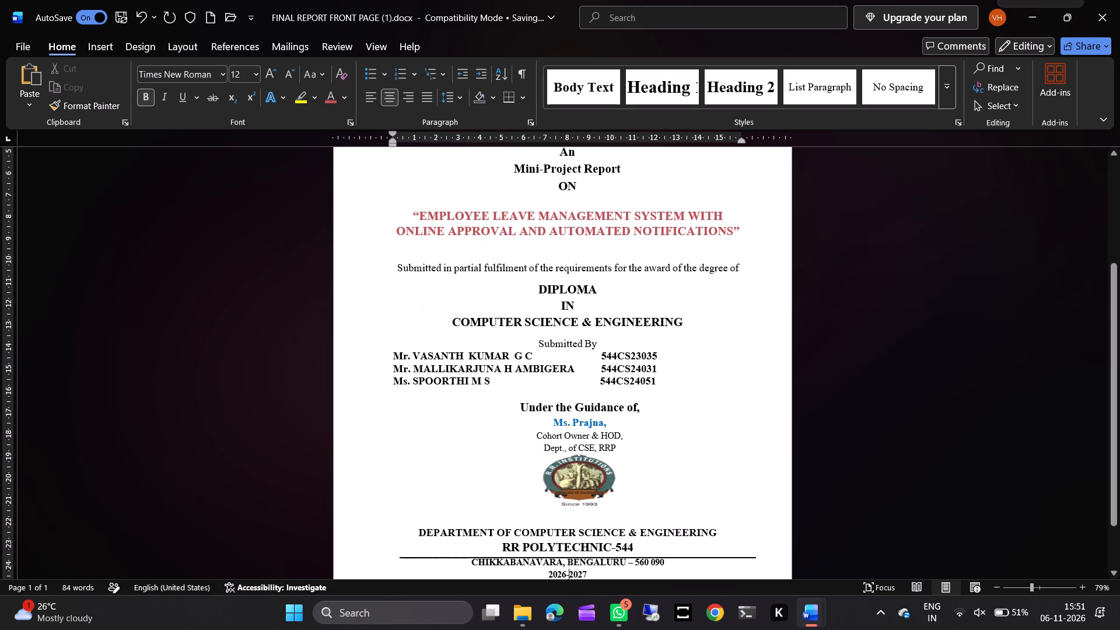
left_click(1114, 561)
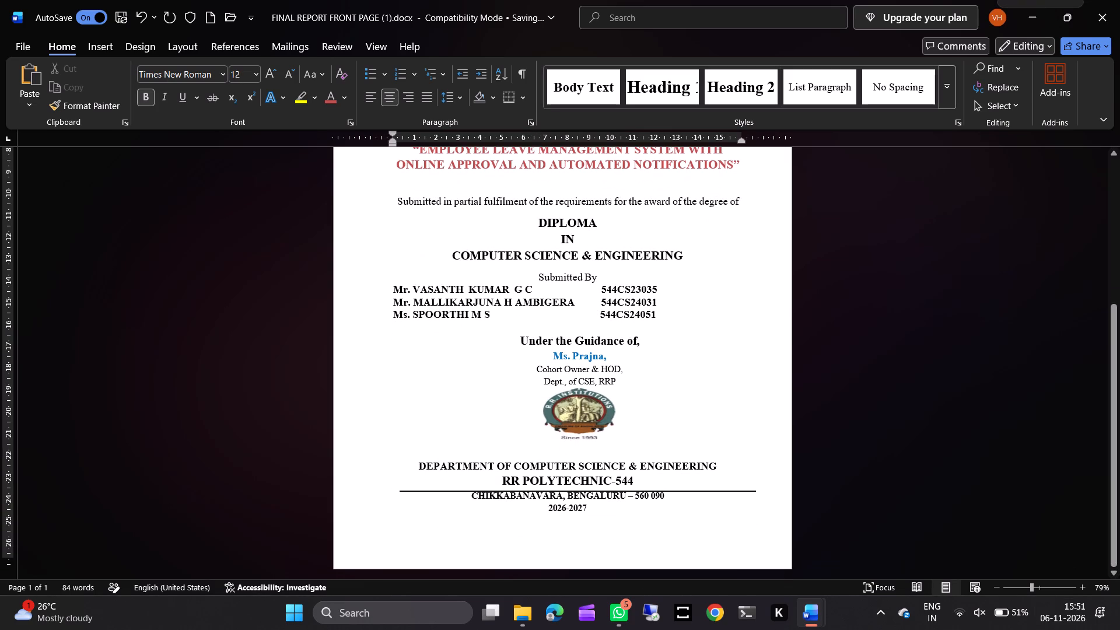
left_click(691, 492)
left_click_drag(680, 491, 672, 449)
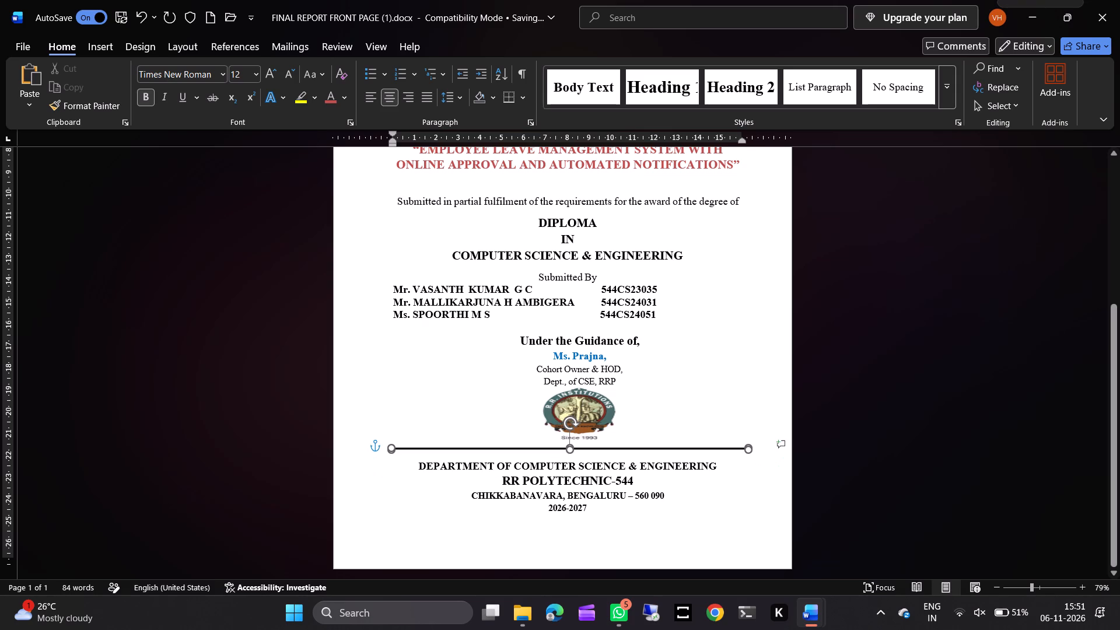
left_click_drag(672, 449, 677, 456)
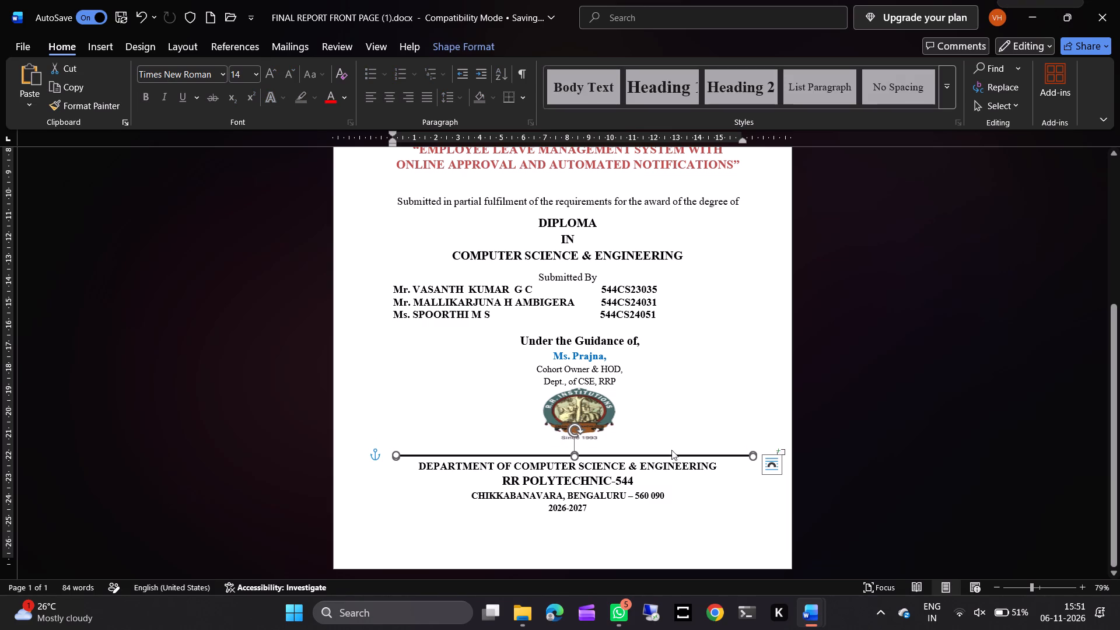
Stretch the college logo slightly taller, extending its bottom edge toward the horizontal line.
left_click(590, 402)
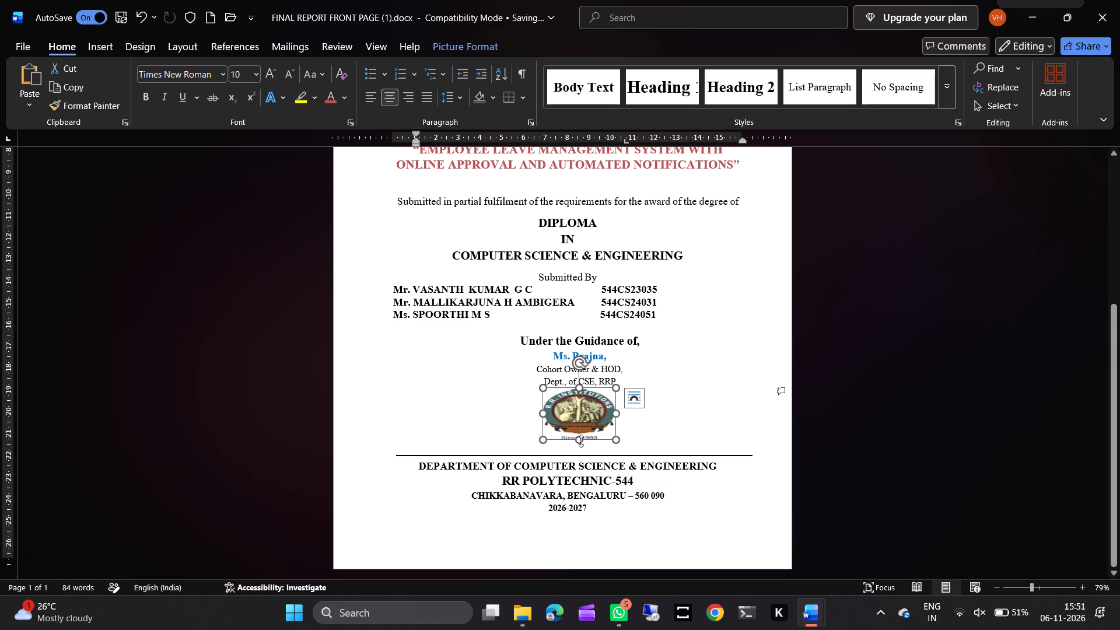
left_click_drag(581, 441, 584, 446)
Delete the blank line above the DEPARTMENT OF COMPUTER SCIENCE & ENGINEERING heading, centre the heading, and save the document.
left_click(614, 461)
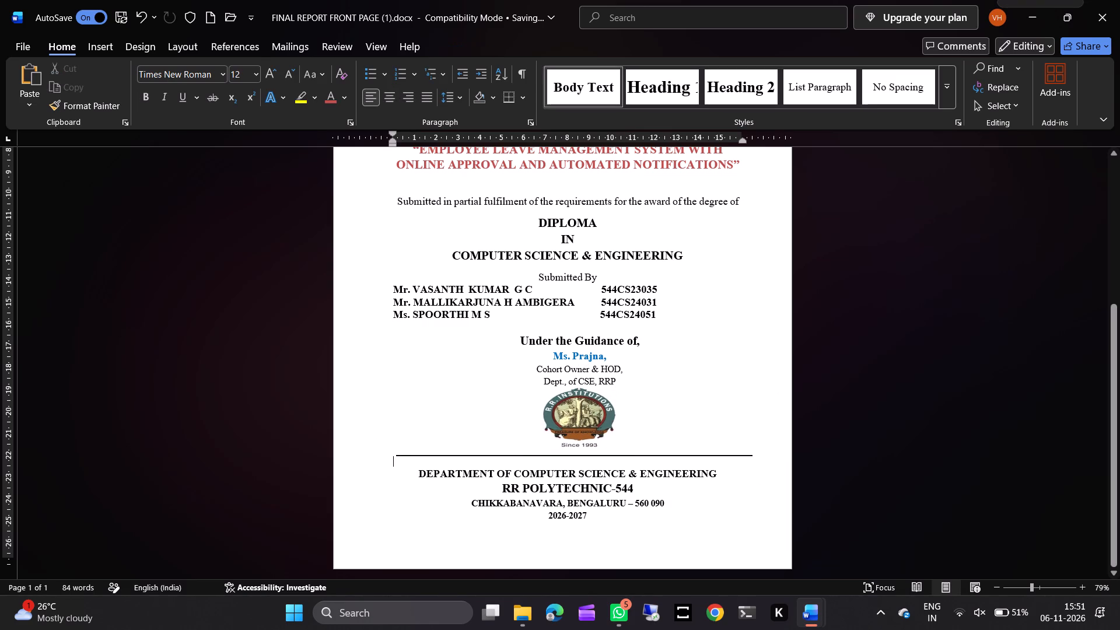
key("Delete")
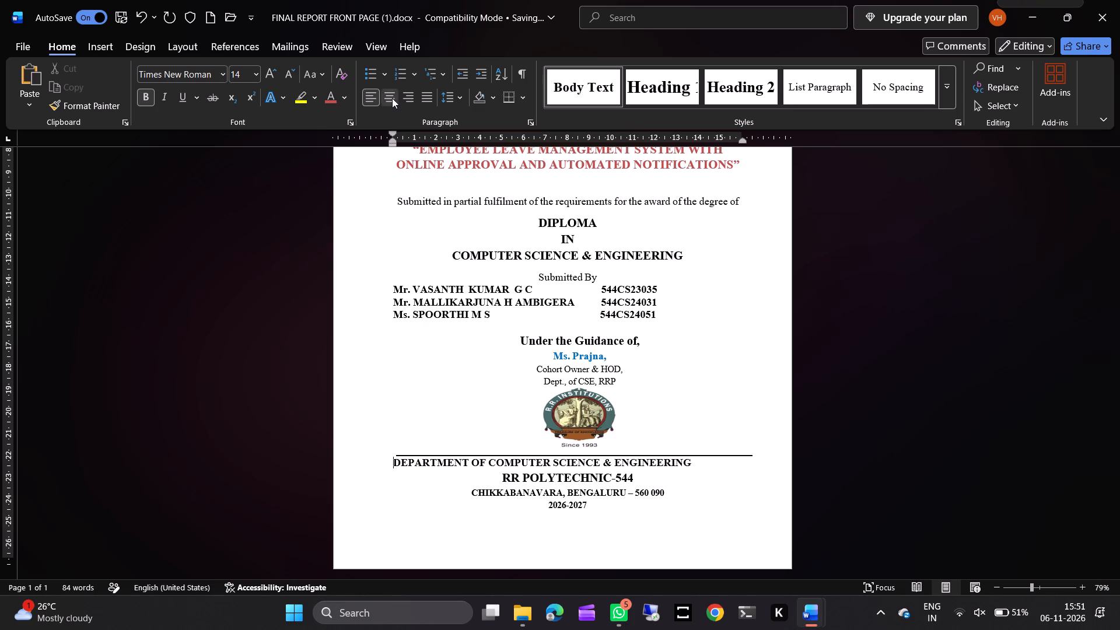
left_click(391, 97)
key("ctrl+s")
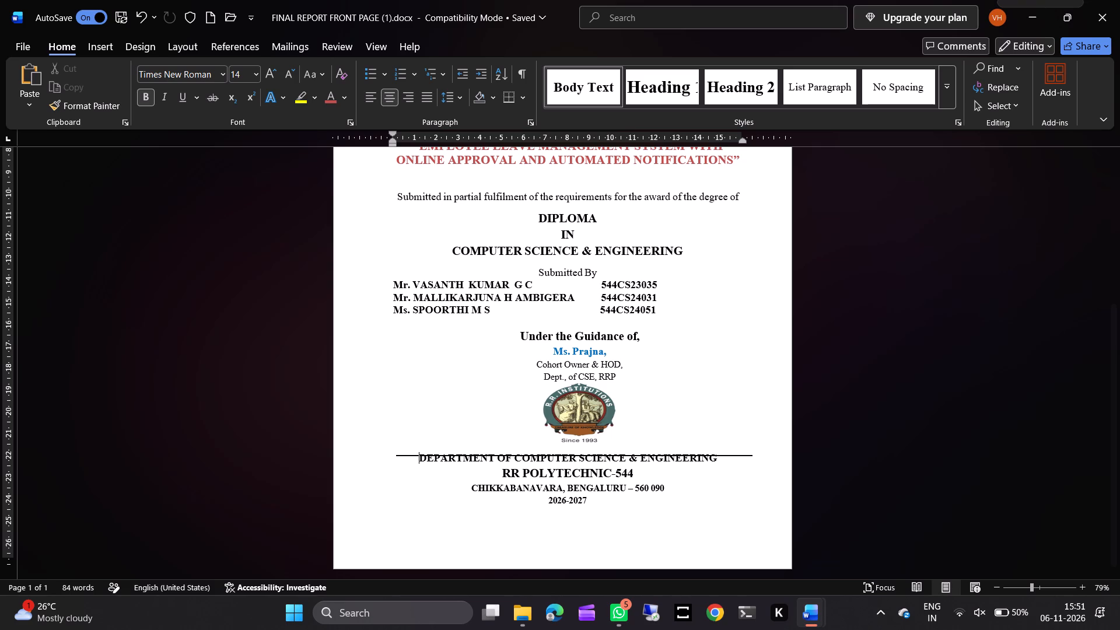
Switch to the FINAL REPORT CERTIFICATE (1) document and deselect the project title.
left_click(808, 604)
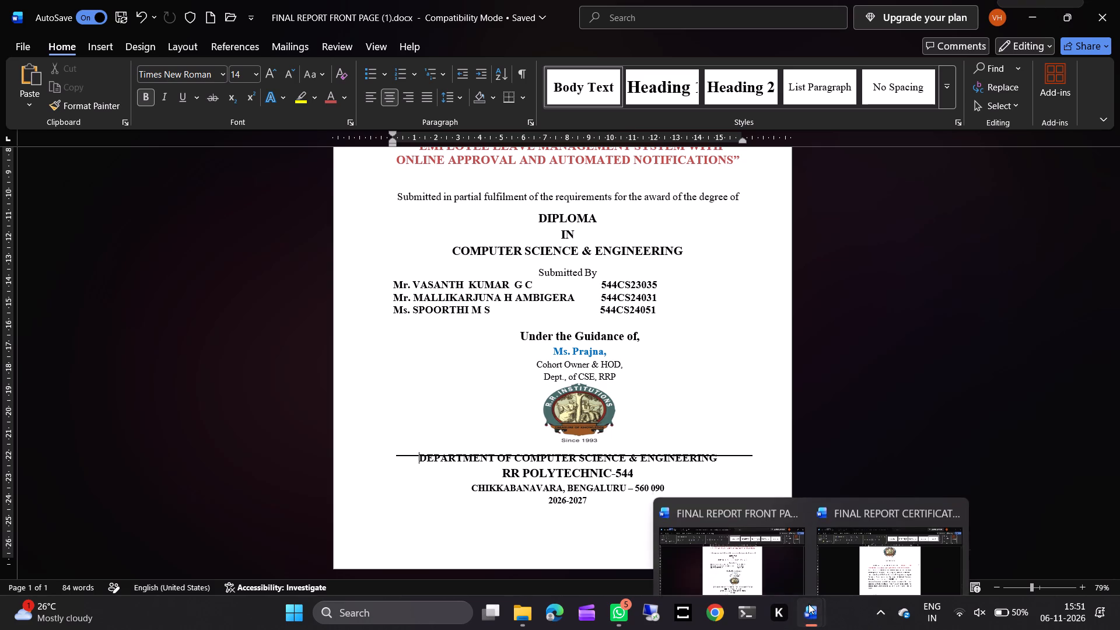
left_click(876, 519)
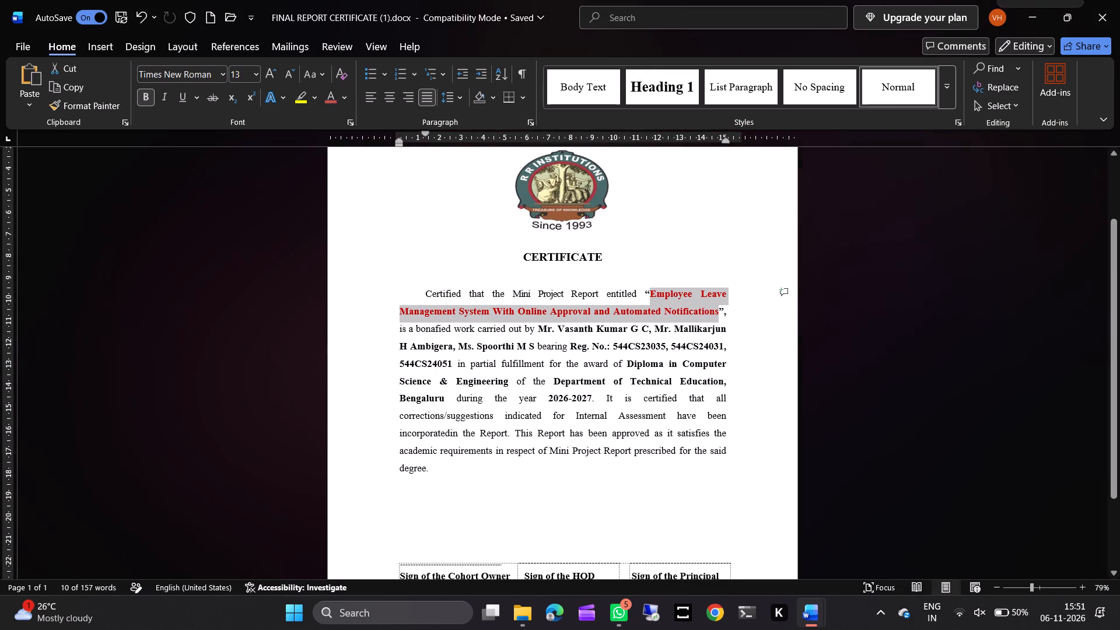
left_click(752, 400)
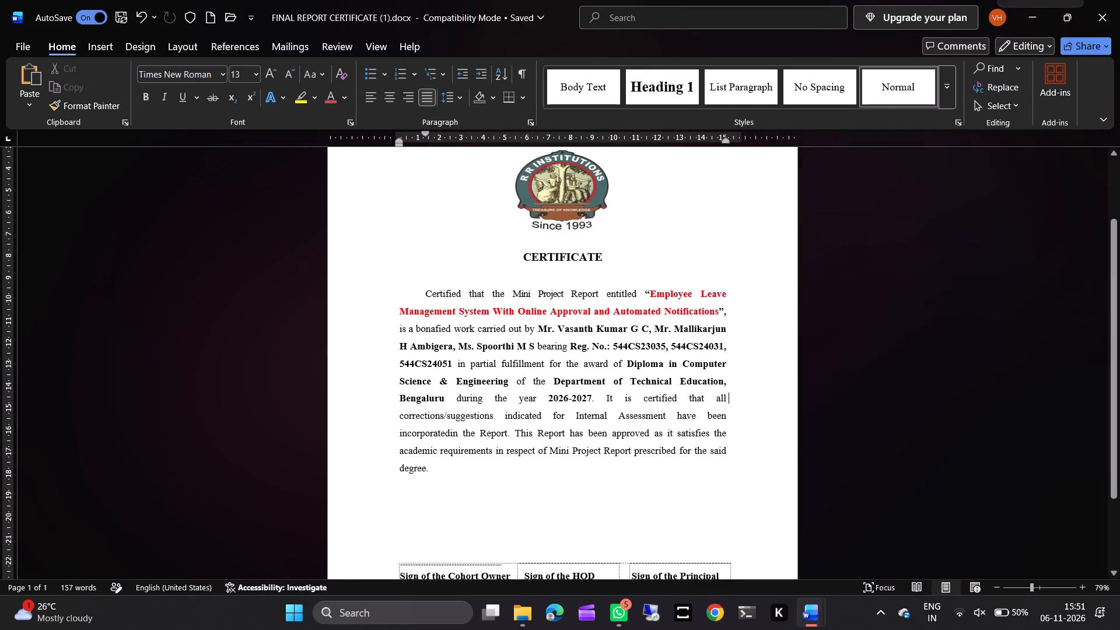
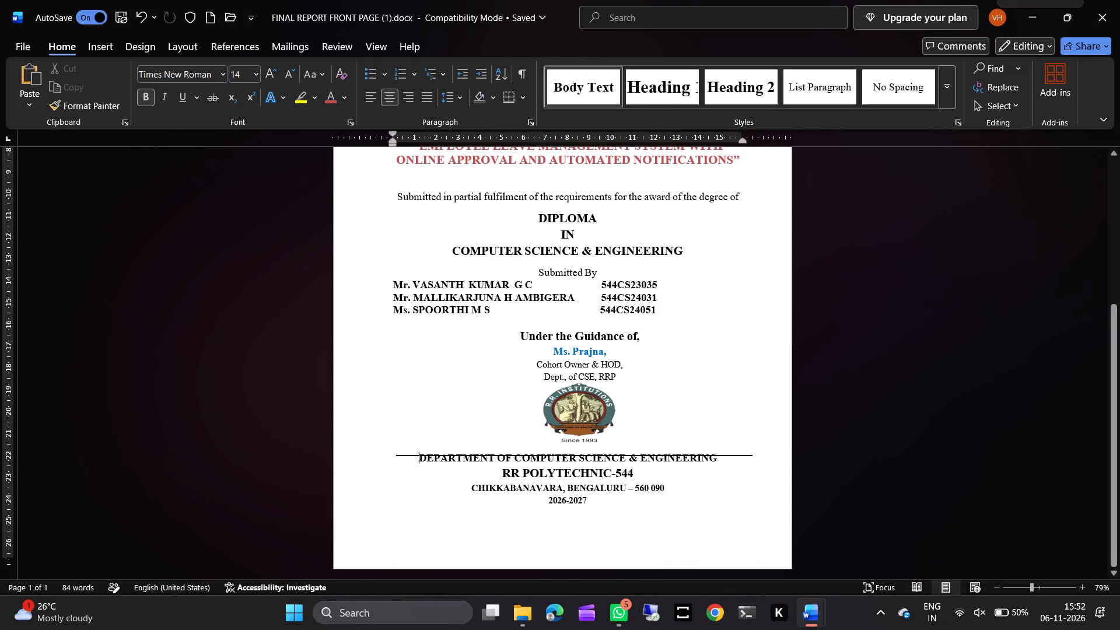
Nudge the horizontal line upward until it sits between the college logo and the DEPARTMENT OF COMPUTER SCIENCE & ENGINEERING heading without overlapping either.
left_click(748, 456)
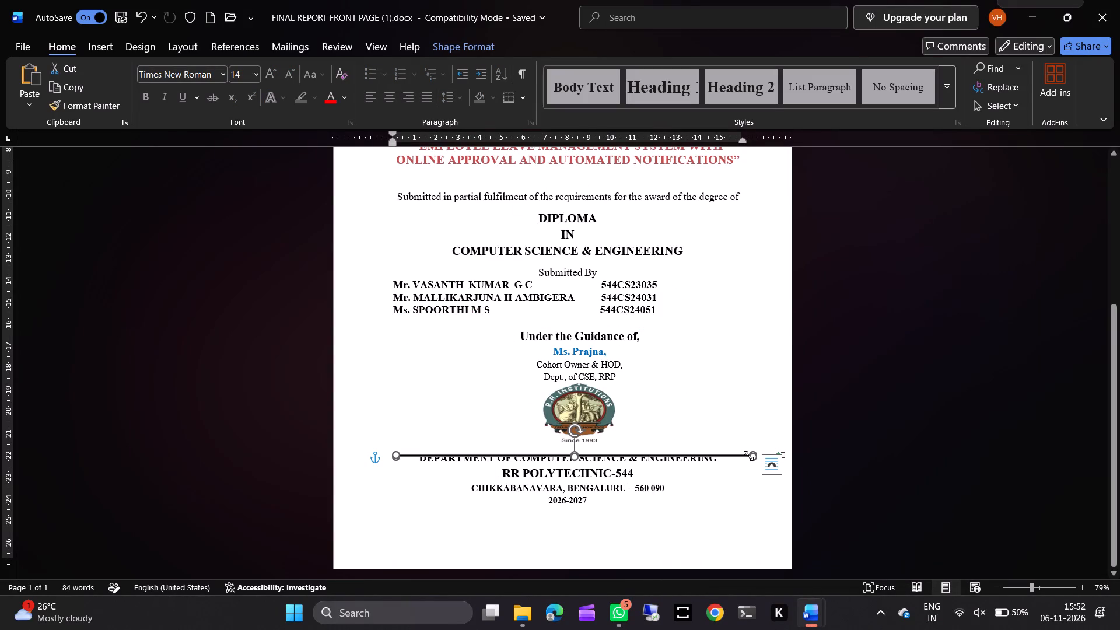
key("Up")
key("Up")
key("Up")
key("Up")
key("Up")
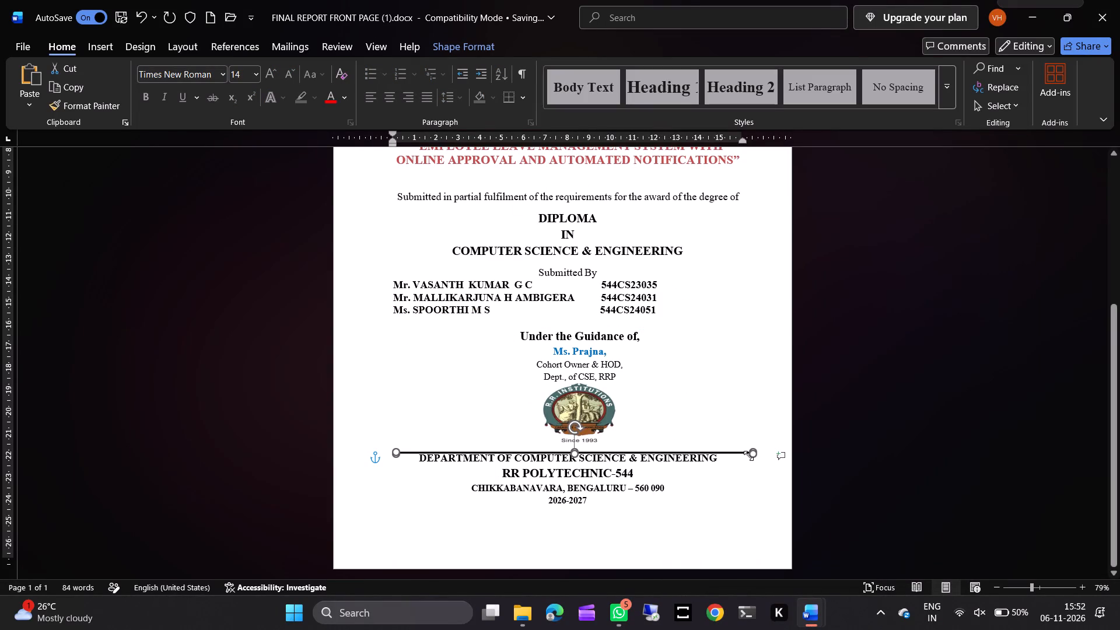
key("Up")
key("Up")
key("Up")
key("Up")
key("Up")
key("Up")
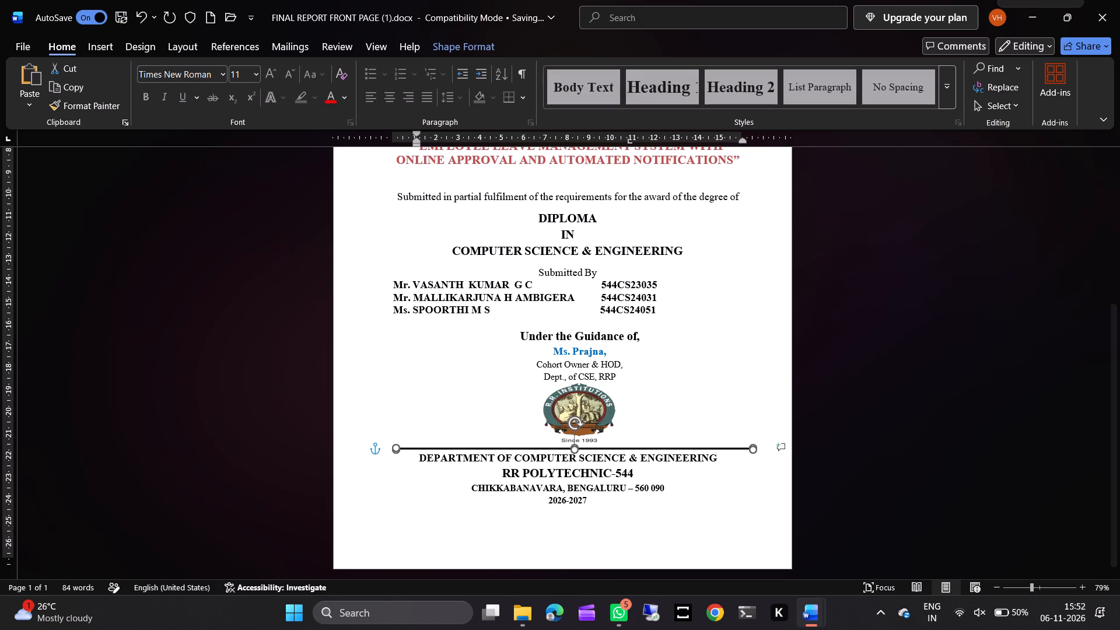
key("Up")
key("Up")
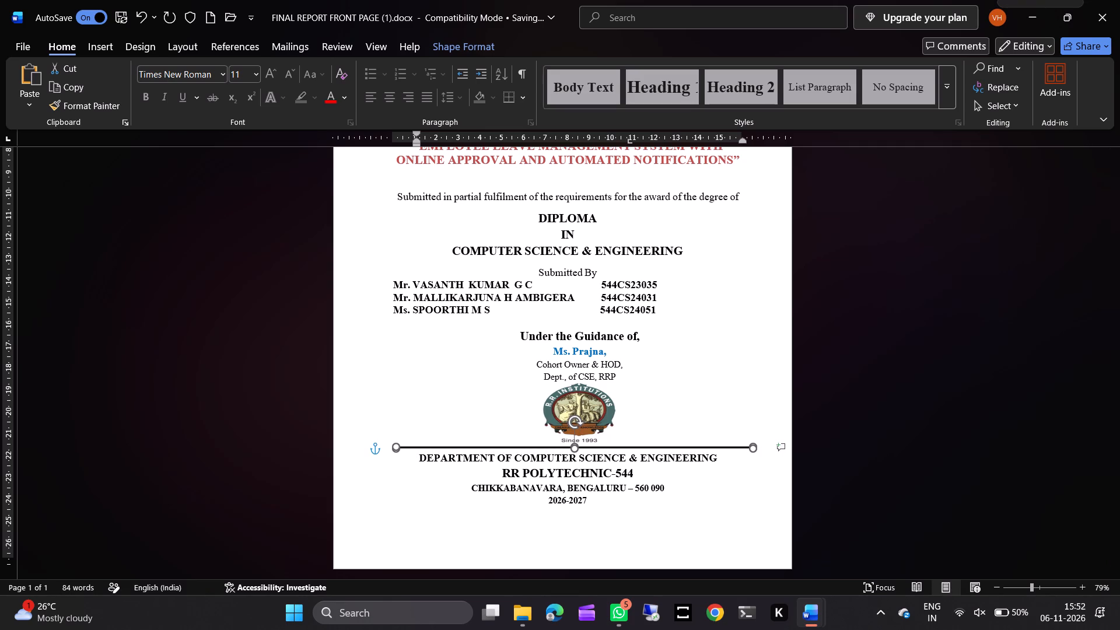
left_click(934, 391)
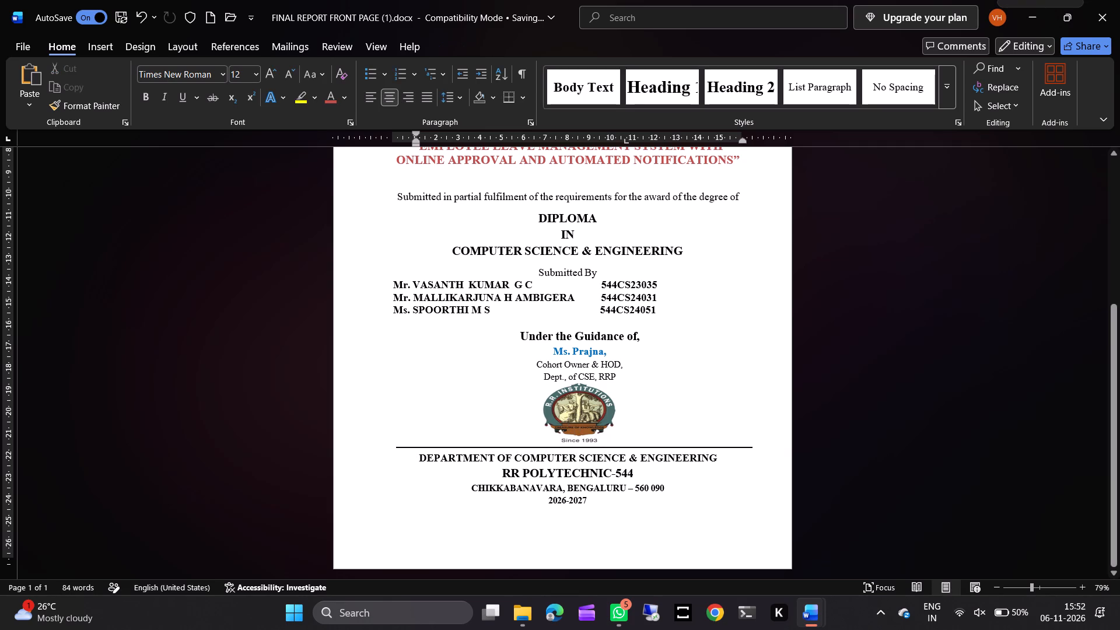
Save a PDF copy of the front page in the AMRUTHA folder with the file name mallikarjun team.
scroll(934, 391, "up", 1)
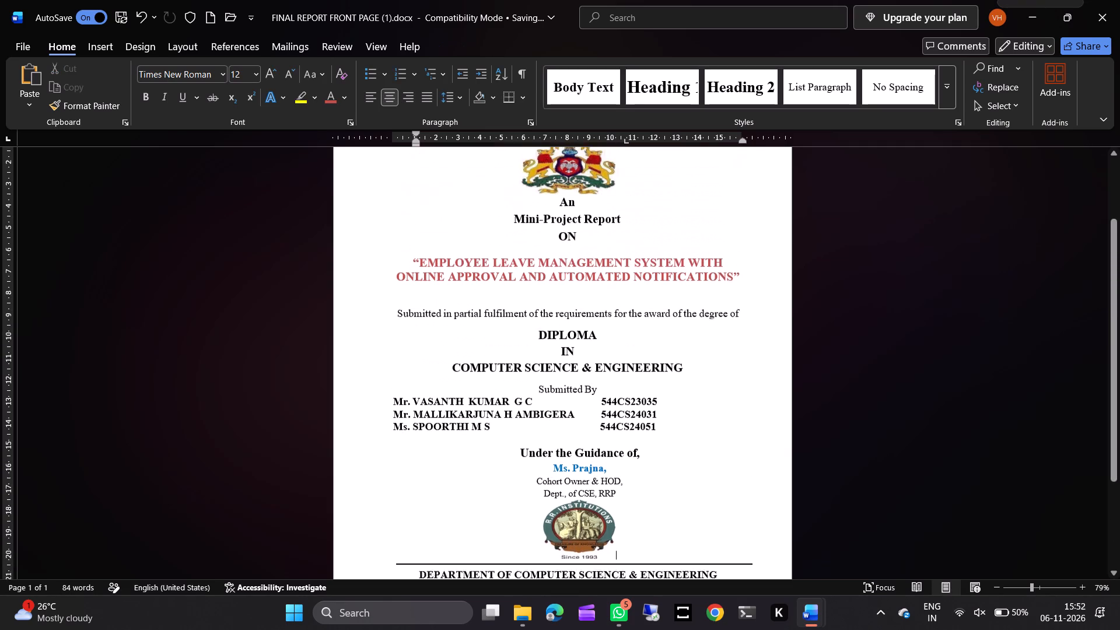
scroll(934, 391, "up", 1)
scroll(934, 391, "down", 1)
scroll(934, 391, "up", 1)
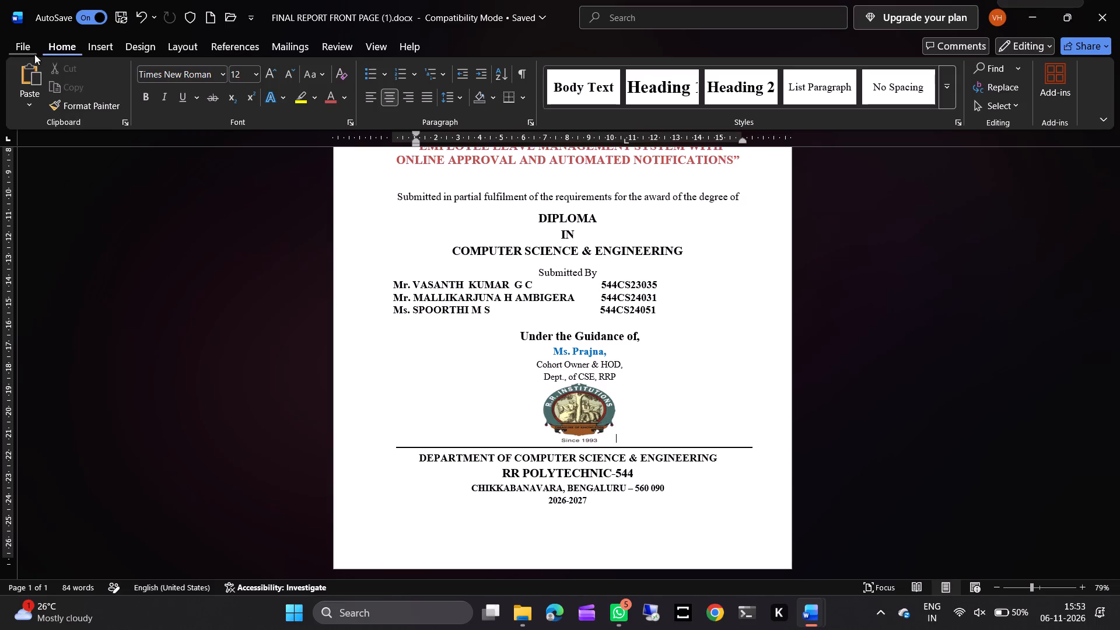
left_click(17, 43)
left_click(51, 246)
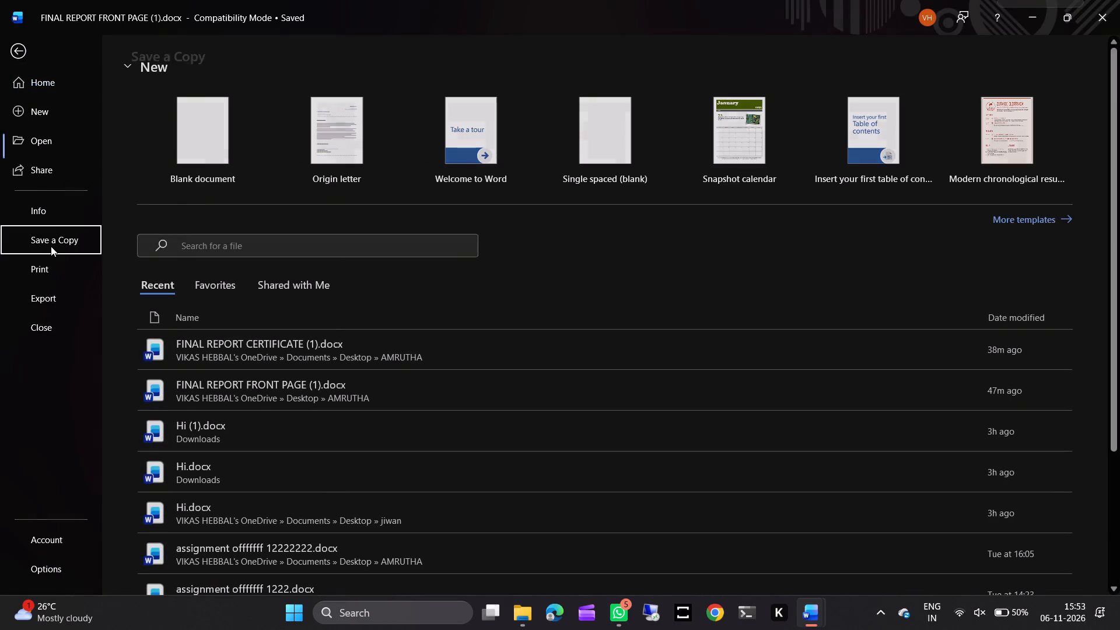
left_click(170, 320)
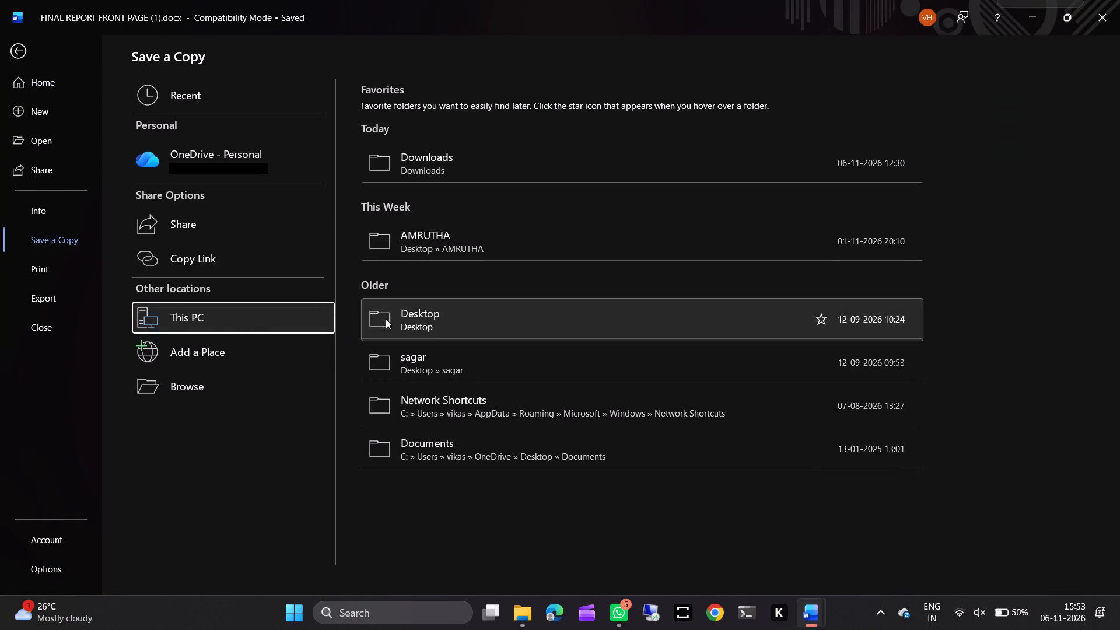
double_click(432, 222)
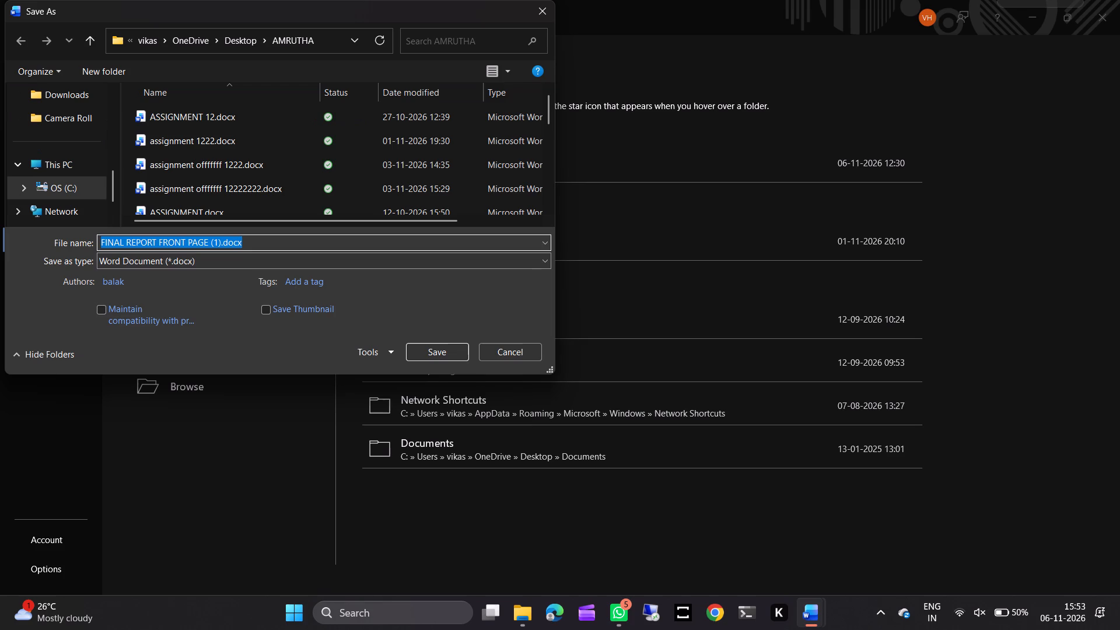
key("BackSpace")
type("sp")
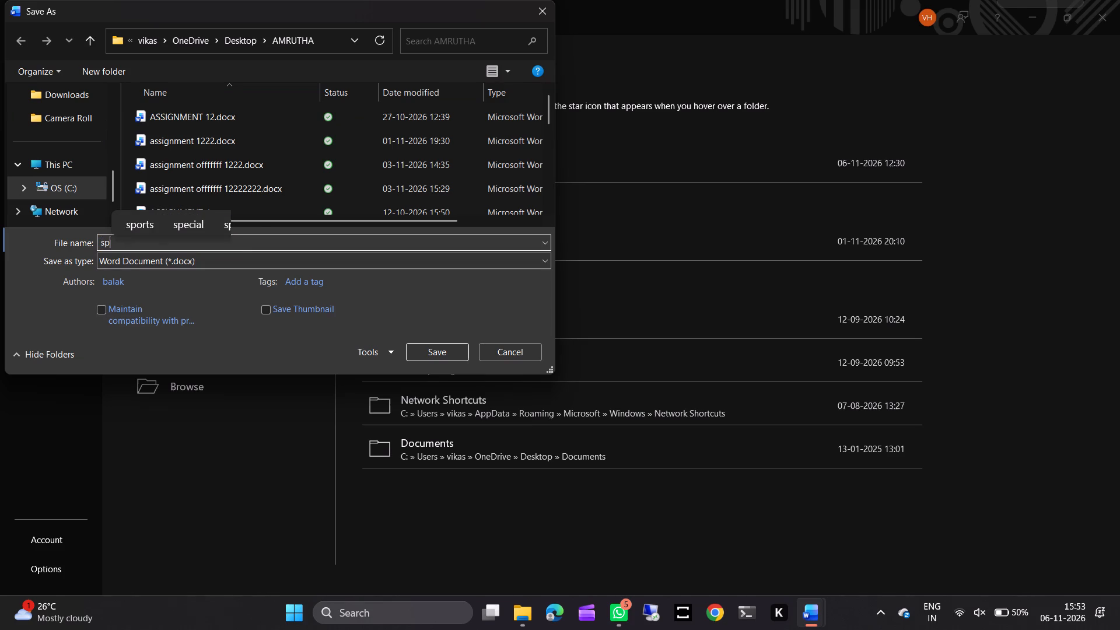
type("oo")
key("BackSpace")
key("BackSpace")
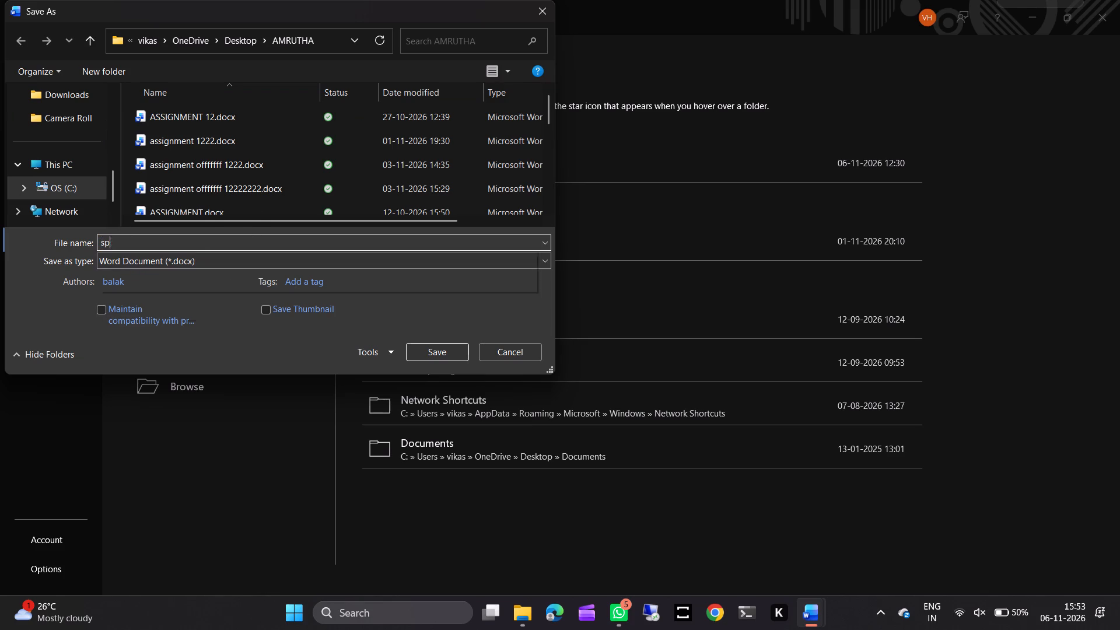
key("BackSpace")
key("BackSpace")
type("mallikarh")
key("BackSpace")
type("jun team")
left_click(352, 265)
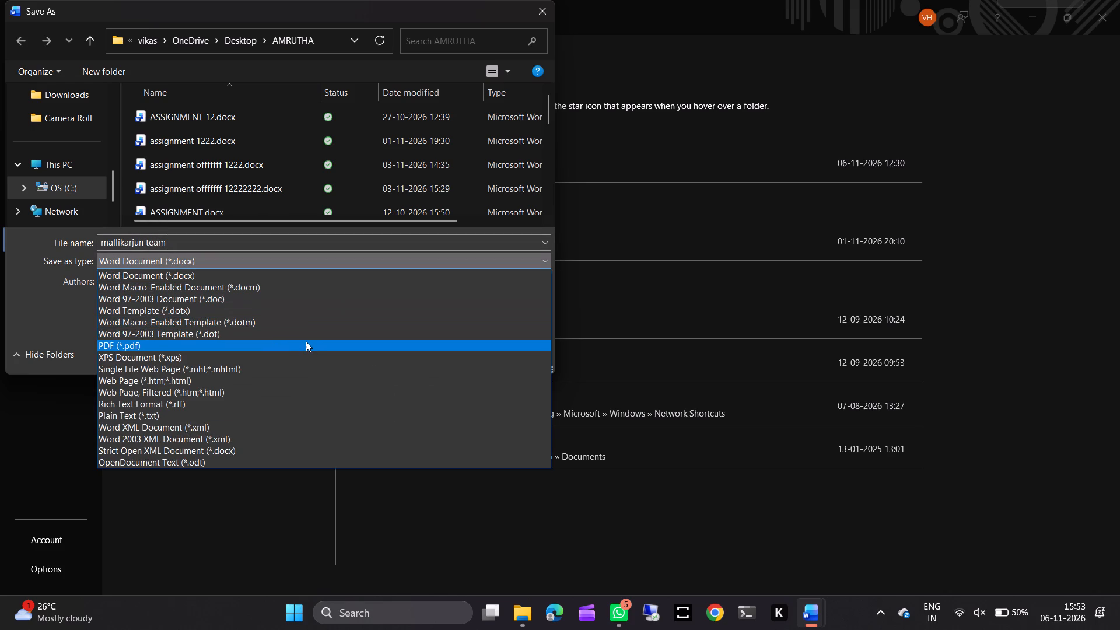
left_click(305, 341)
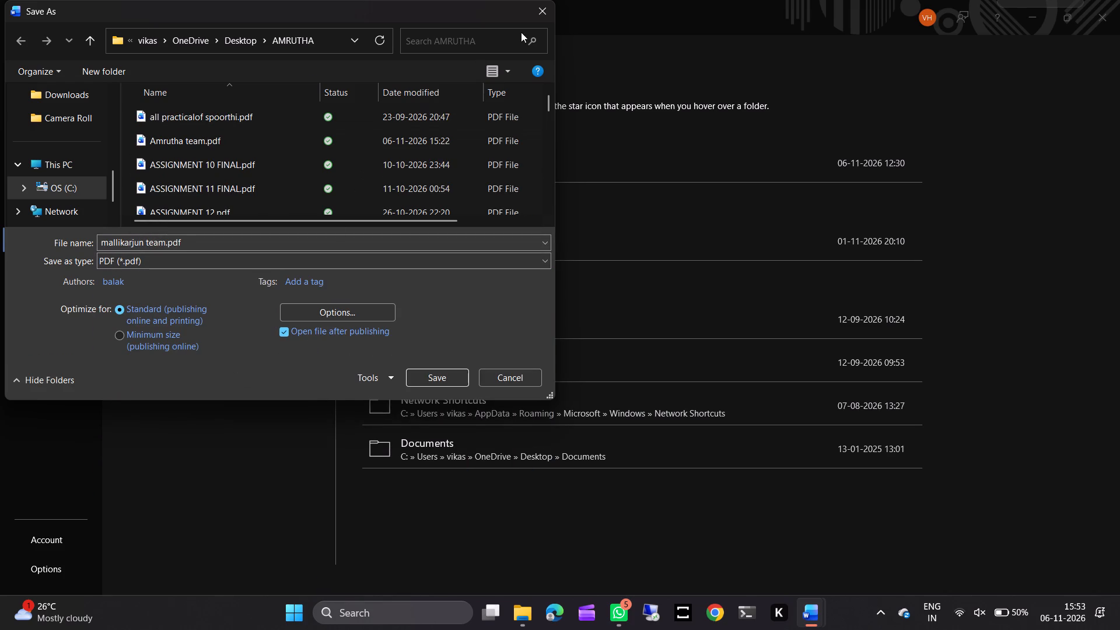
left_click(453, 374)
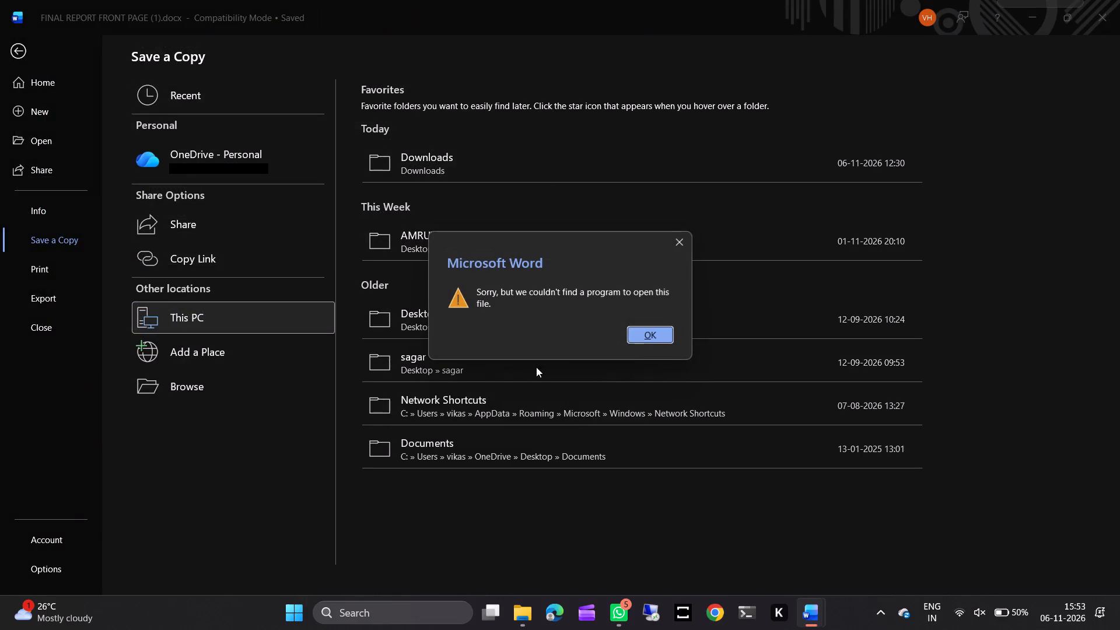
left_click(643, 328)
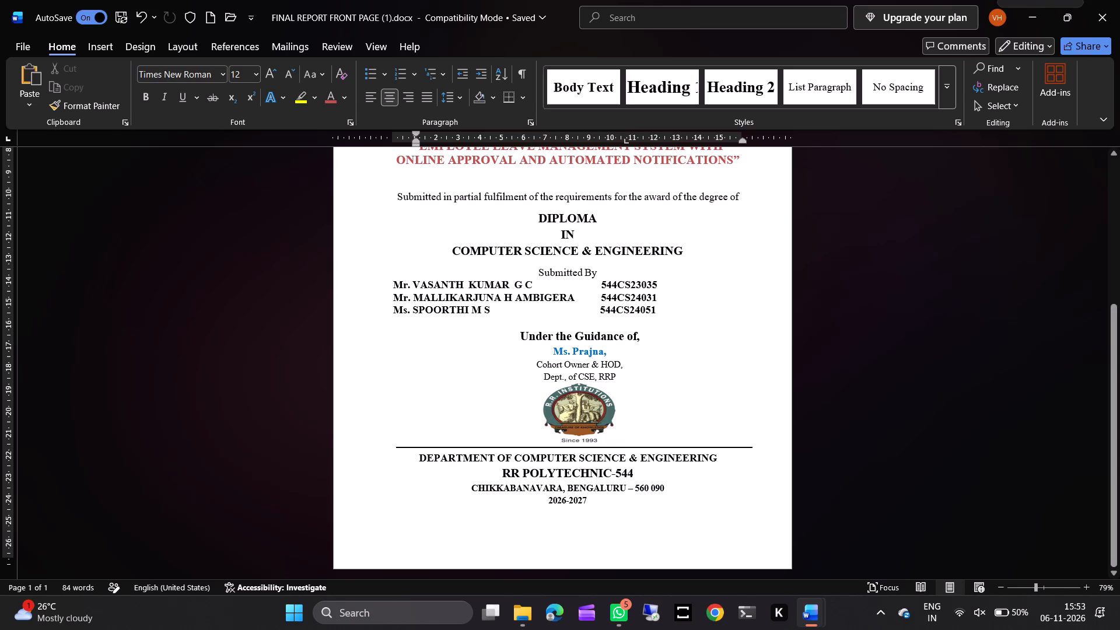
Undo the front page's layout edits, including the title formatting, student row alignment, horizontal line moves and college logo resizing.
key("ctrl+z")
key("ctrl+z")
key("ctrl+z")
key("ctrl+z")
key("ctrl+z")
key("ctrl+z")
key("ctrl+z")
key("ctrl+z")
key("ctrl+z")
key("ctrl+z")
key("ctrl+z")
key("ctrl+z")
key("ctrl+z")
key("ctrl+z")
key("ctrl+z")
key("ctrl+z")
key("ctrl+z")
key("ctrl+z")
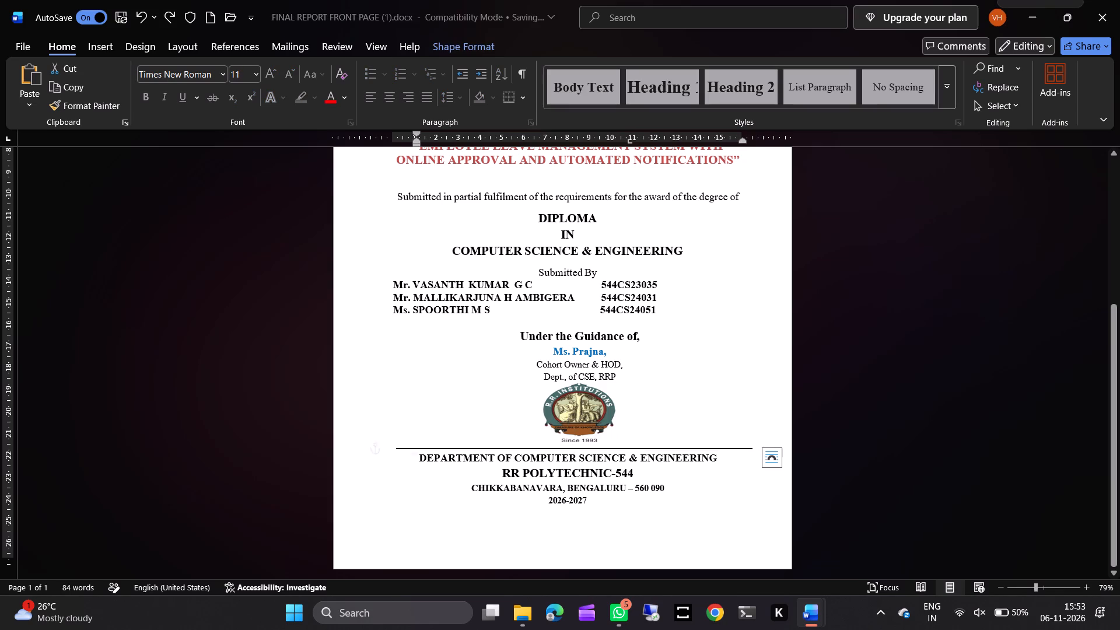
key("ctrl+z")
key("ctrl+z")
key("ctrl+z")
key("ctrl+z")
key("ctrl+z")
key("ctrl+z")
key("ctrl+z")
key("ctrl+z")
key("ctrl+z")
key("ctrl+z")
key("ctrl+z")
key("ctrl+z")
key("ctrl+z")
key("ctrl+z")
key("ctrl+z")
key("ctrl+z")
key("ctrl+z")
key("ctrl+z")
key("ctrl+z")
key("ctrl+z")
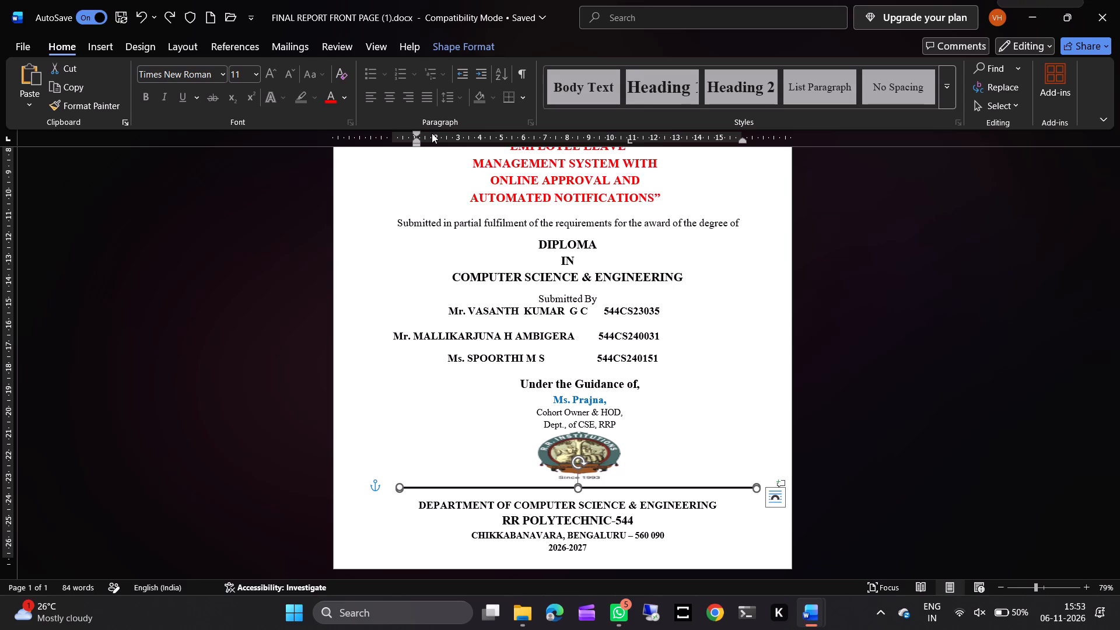
key("ctrl+z")
key("ctrl+z")
key("ctrl+z")
key("ctrl+z")
key("ctrl+z")
key("ctrl+z")
key("ctrl+z")
key("ctrl+z")
key("ctrl+z")
key("ctrl+z")
key("ctrl+z")
key("ctrl+z")
key("ctrl+z")
key("ctrl+z")
key("ctrl+z")
key("ctrl+z")
key("ctrl+z")
key("ctrl+z")
key("ctrl+z")
key("ctrl+z")
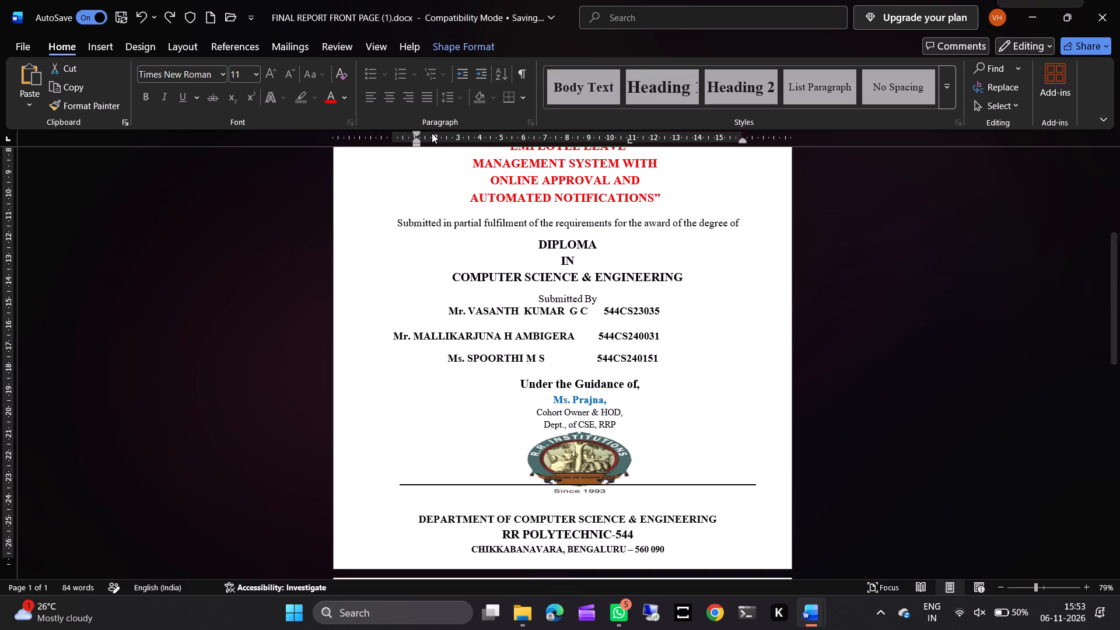
Undo the title and student edits back to the CLOUD-BASED STUDENT RESULT MANAGEMENT title and the earlier team's names and registration numbers.
key("ctrl+z")
key("ctrl+z")
key("ctrl+z")
key("ctrl+z")
key("ctrl+z")
key("ctrl+z")
key("ctrl+z")
key("ctrl+z")
key("ctrl+z")
key("ctrl+z")
key("ctrl+z")
key("ctrl+z")
key("ctrl+z")
key("ctrl+z")
key("ctrl+z")
key("ctrl+z")
key("ctrl+z")
key("ctrl+z")
key("ctrl+z")
key("ctrl+z")
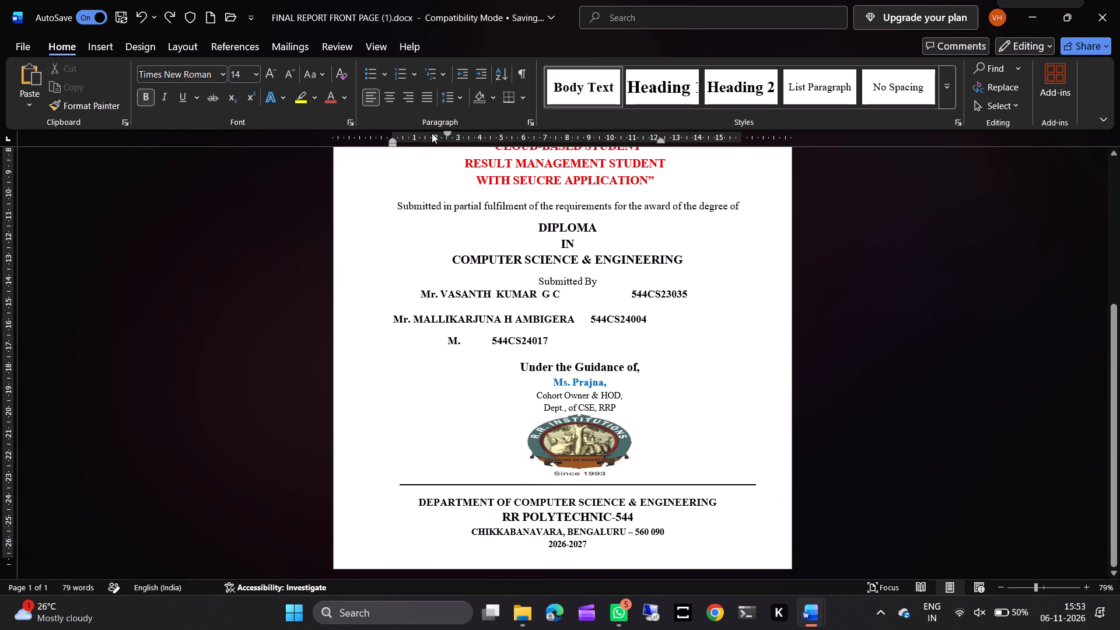
key("ctrl+z")
key("ctrl+z")
key("ctrl+z")
key("ctrl+z")
key("ctrl+z")
key("ctrl+z")
key("ctrl+z")
key("ctrl+z")
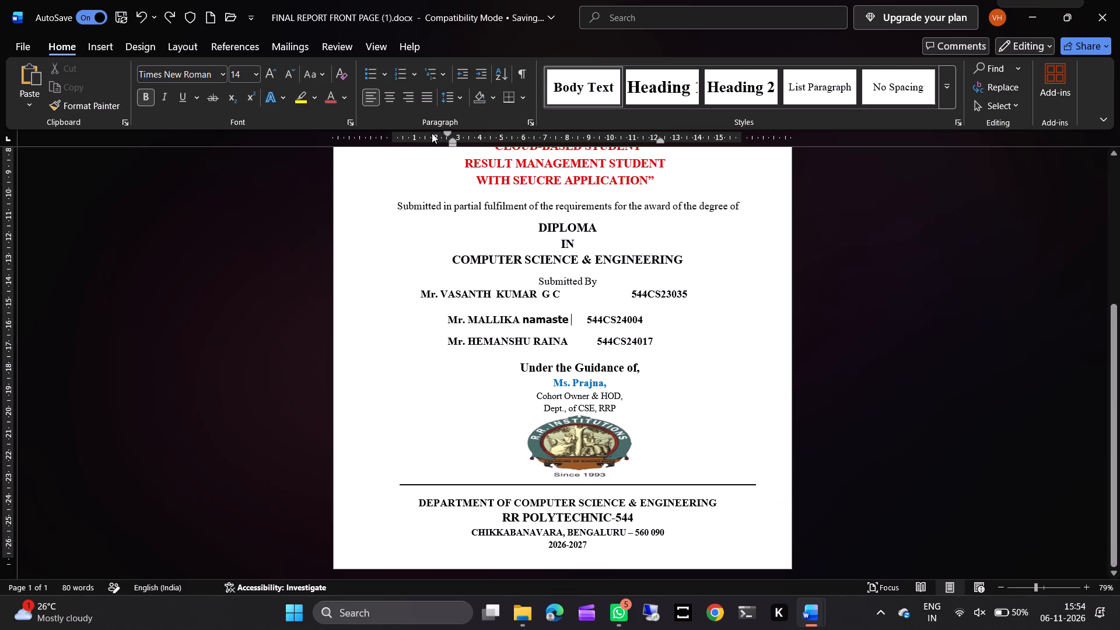
key("ctrl+z")
key("ctrl+z")
key("ctrl+z")
key("ctrl+z")
key("ctrl+z")
key("ctrl+z")
key("ctrl+z")
key("ctrl+z")
key("ctrl+z")
key("ctrl+z")
key("ctrl+z")
key("ctrl+z")
key("ctrl+z")
key("ctrl+z")
key("ctrl+z")
key("ctrl+z")
key("ctrl+z")
key("ctrl+z")
key("ctrl+z")
key("ctrl+z")
key("ctrl+z")
key("ctrl+z")
key("ctrl+z")
key("ctrl+z")
key("ctrl+z")
key("ctrl+z")
key("ctrl+z")
key("ctrl+z")
key("ctrl+z")
key("ctrl+z")
key("ctrl+z")
key("ctrl+z")
key("ctrl+z")
key("ctrl+z")
key("ctrl+z")
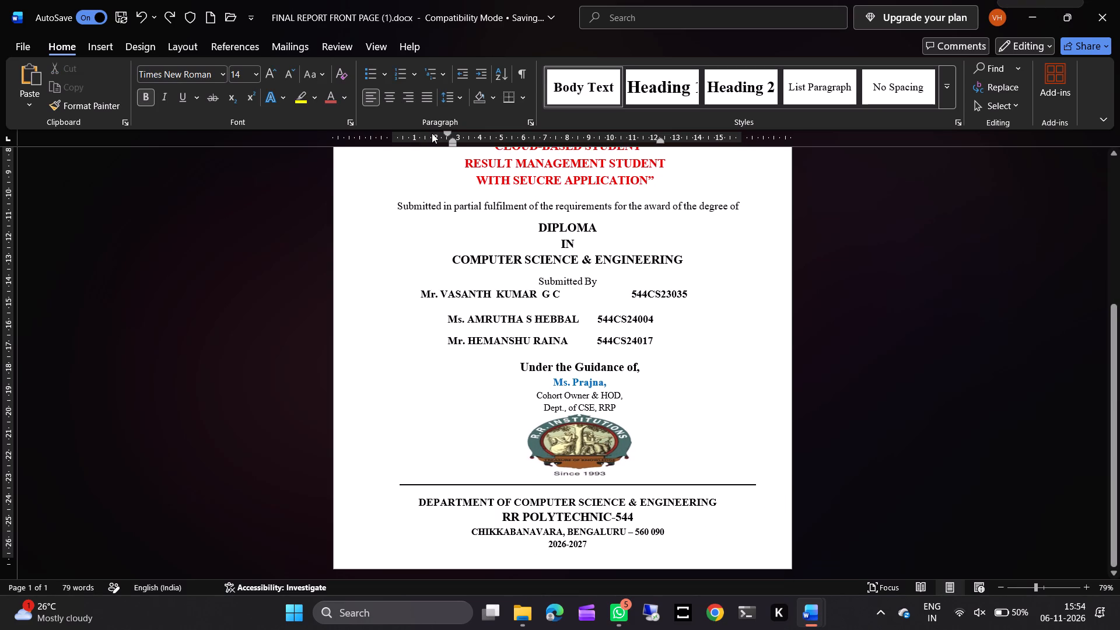
Undo the first student row's name, registration number and alignment edits, along with the remaining college logo resizing.
key("ctrl+z")
key("ctrl+z")
key("ctrl+z")
key("ctrl+z")
key("ctrl+z")
key("ctrl+z")
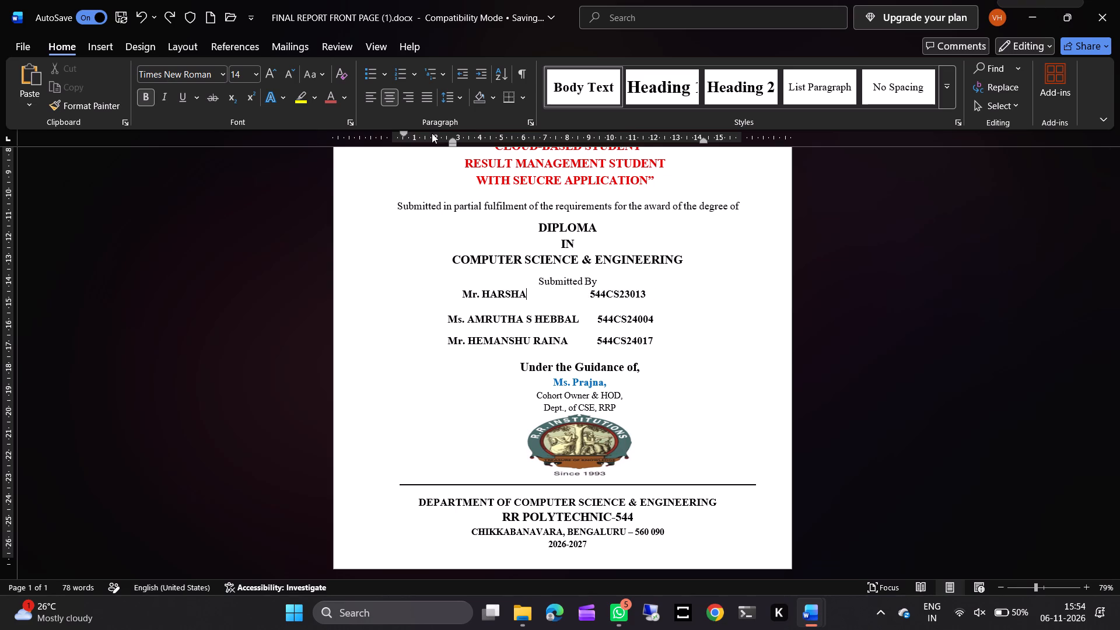
key("ctrl+z")
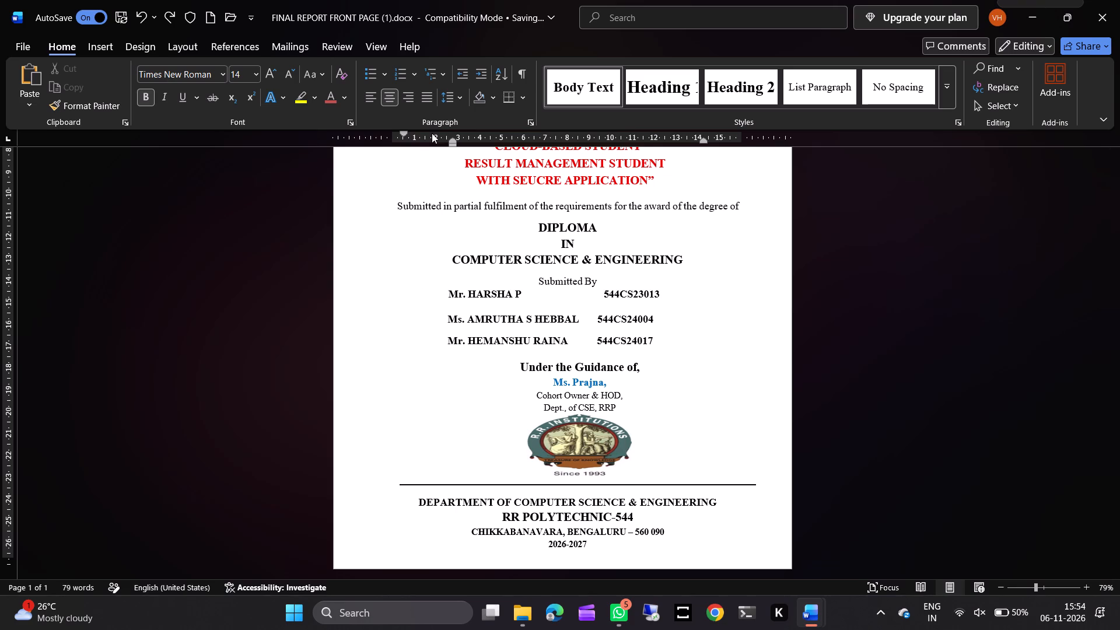
key("ctrl+z")
key("ctrl+z")
key("ctrl+z")
key("ctrl+z")
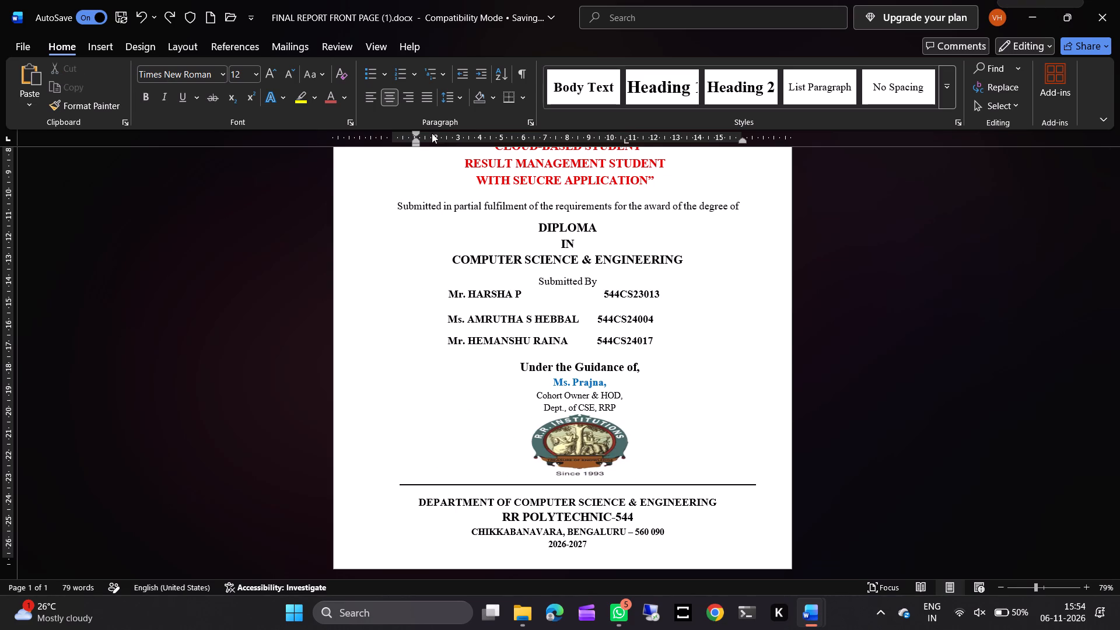
scroll(432, 133, "up", 2)
Remove the space before the paragraphs of the three student rows under Submitted By.
left_click_drag(444, 286, 615, 340)
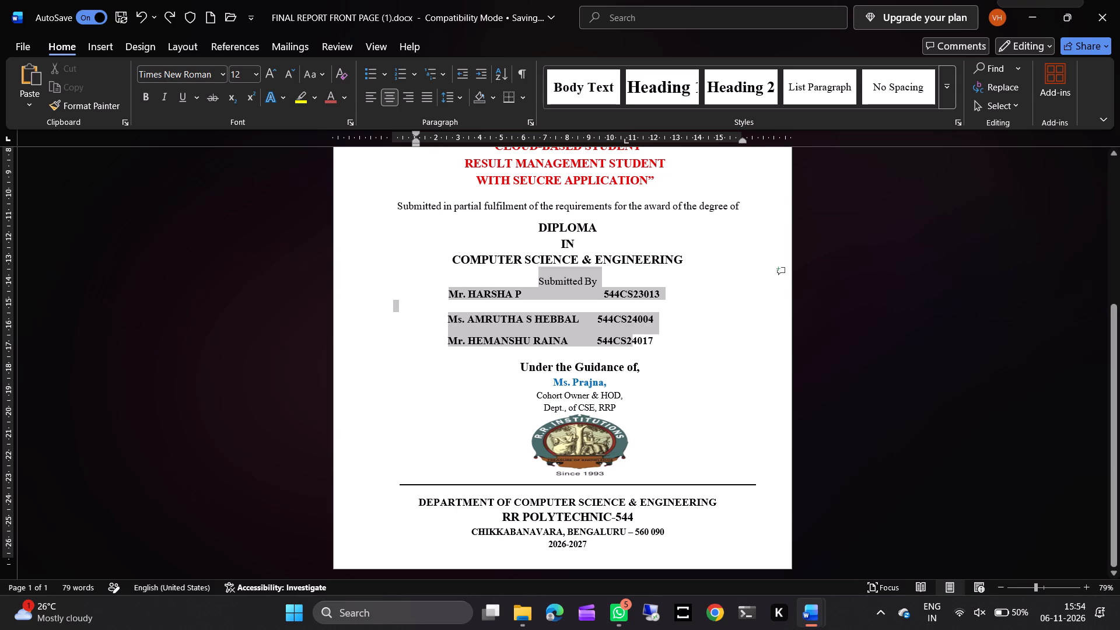
left_click_drag(615, 340, 650, 343)
left_click(650, 343)
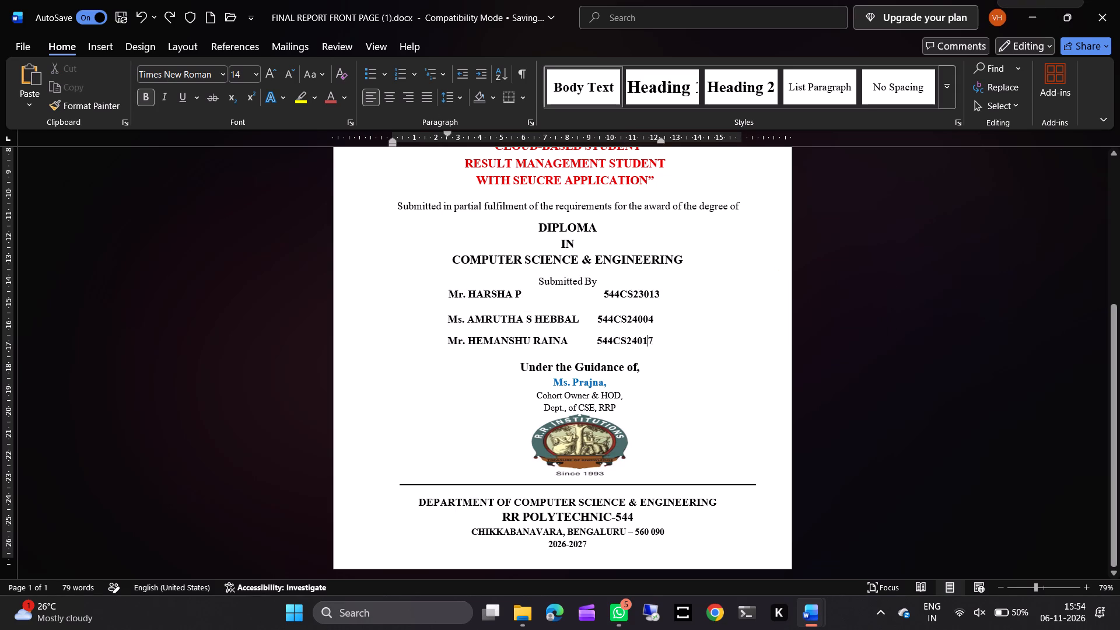
left_click_drag(450, 296, 664, 337)
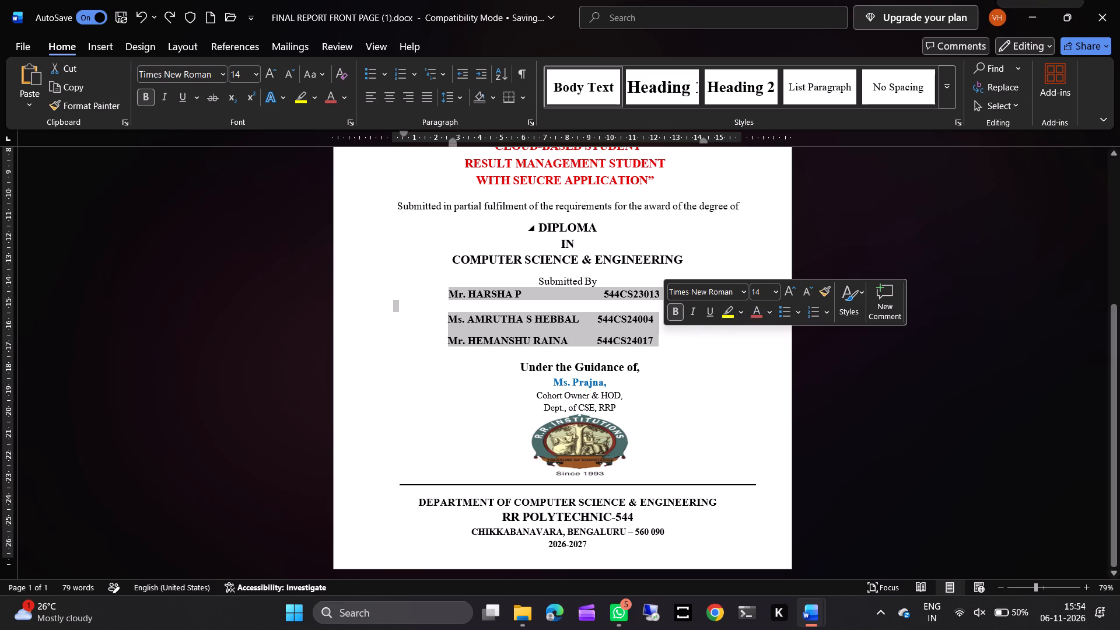
left_click_drag(462, 104, 505, 254)
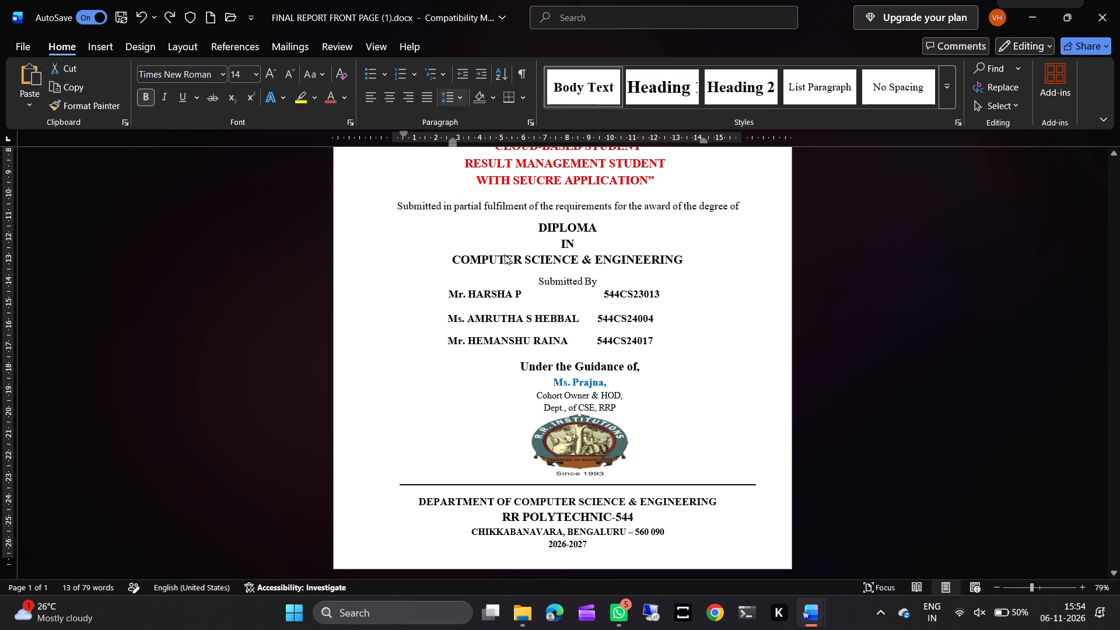
left_click(505, 254)
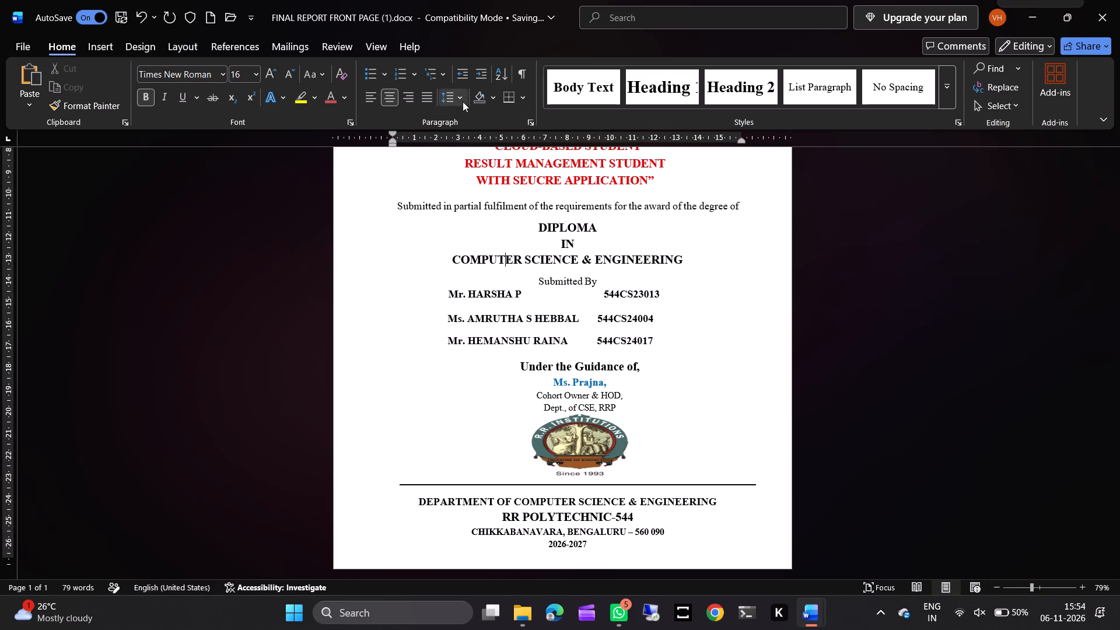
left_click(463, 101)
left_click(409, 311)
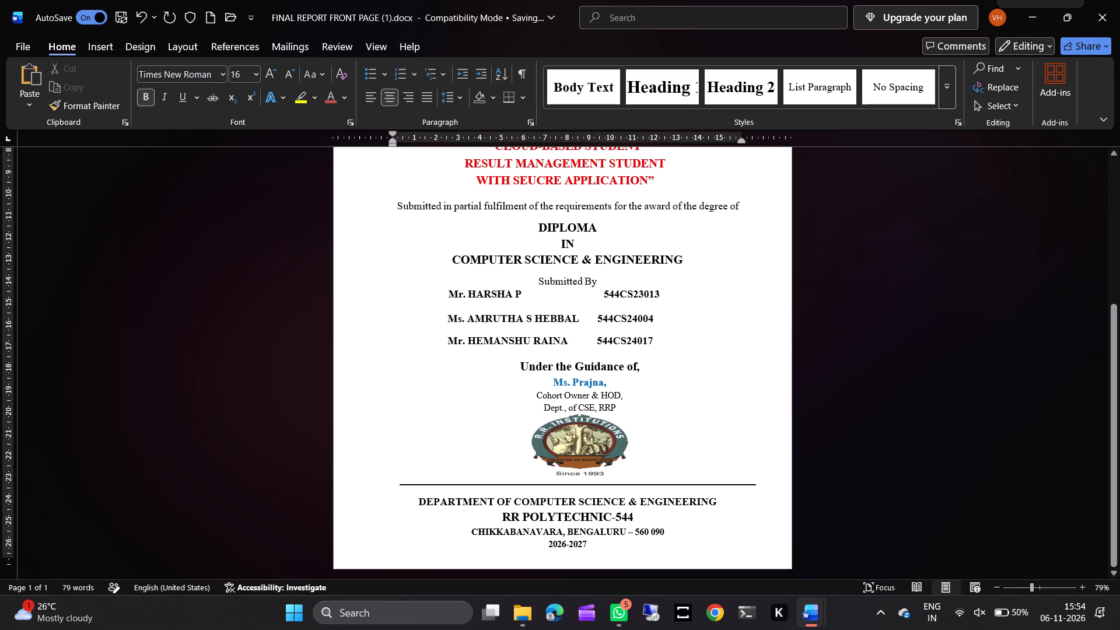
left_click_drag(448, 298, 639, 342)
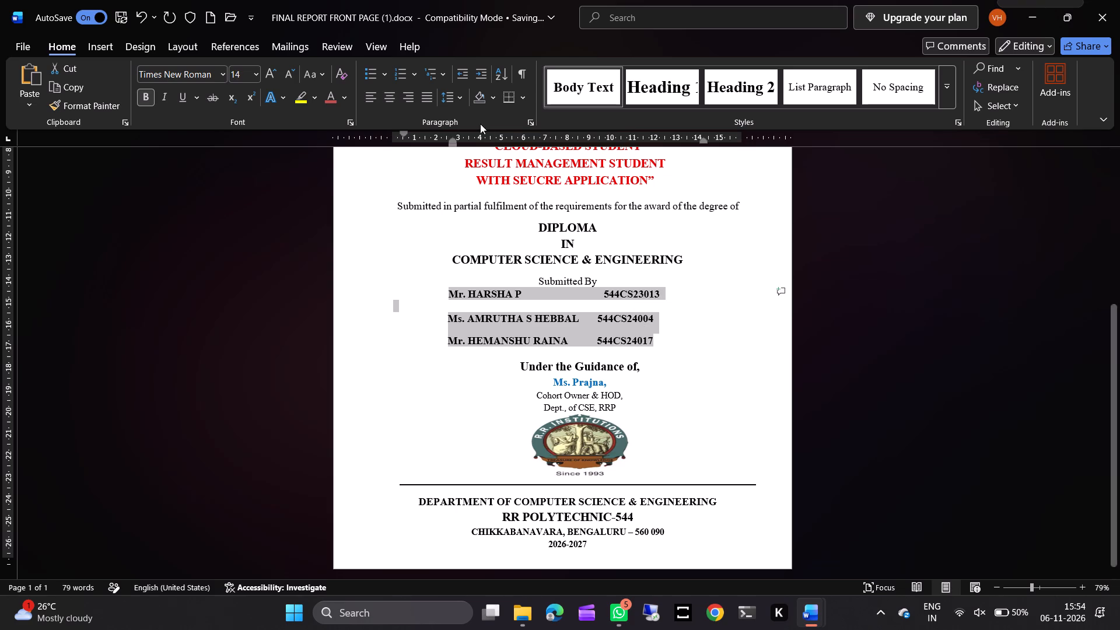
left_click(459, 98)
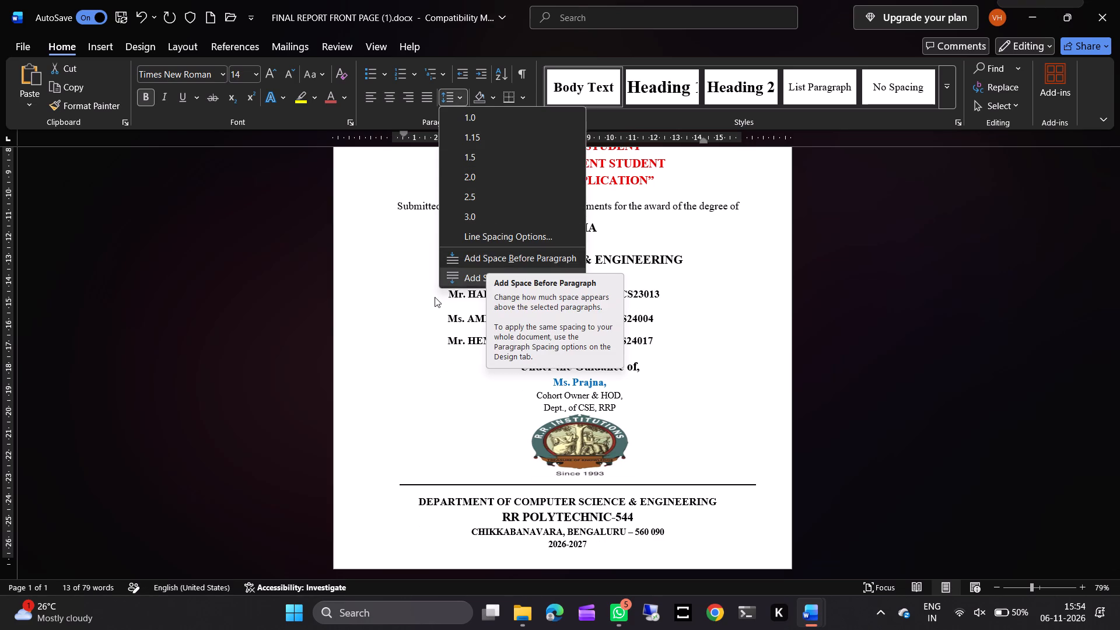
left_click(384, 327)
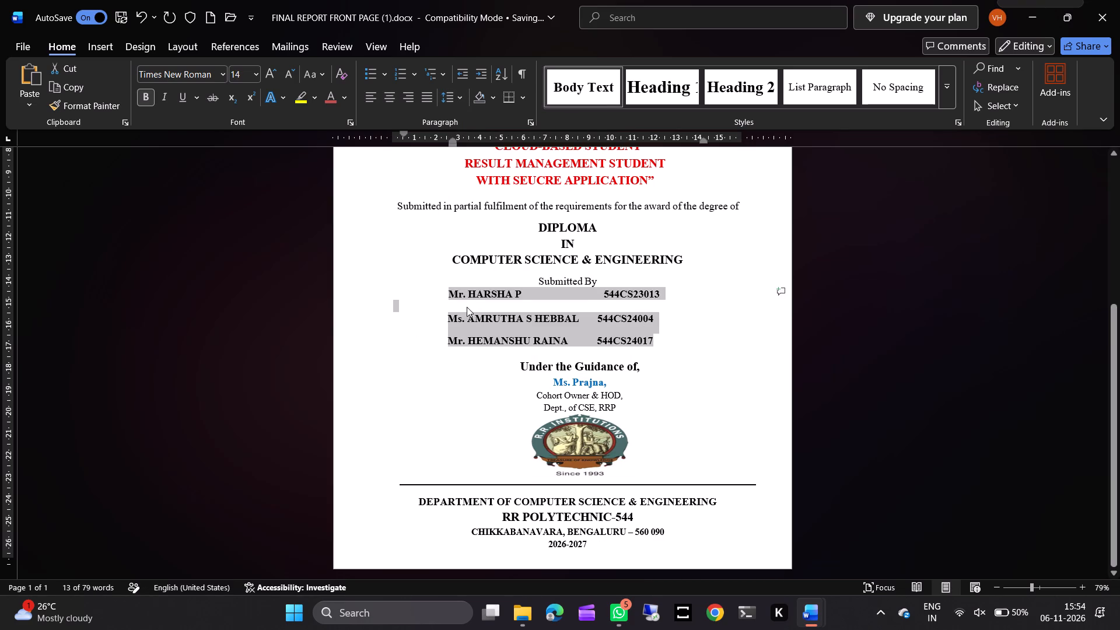
Close the gaps between the three student rows by deleting the empty line and removing the space after the second row's paragraph.
left_click(467, 307)
key("BackSpace")
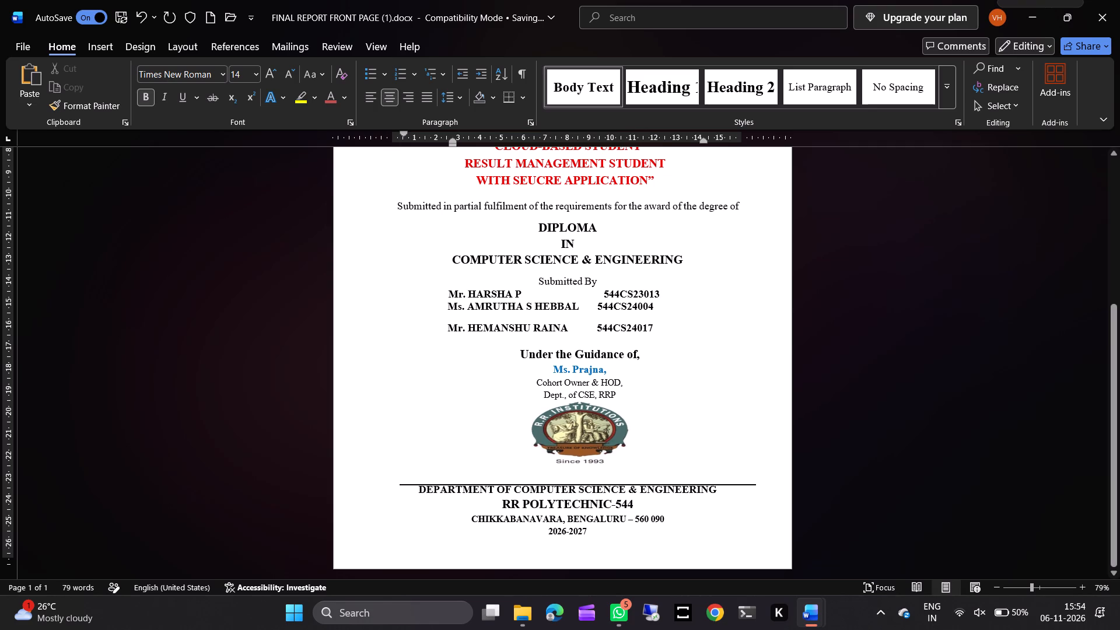
key("Down")
key("Down")
key("Left")
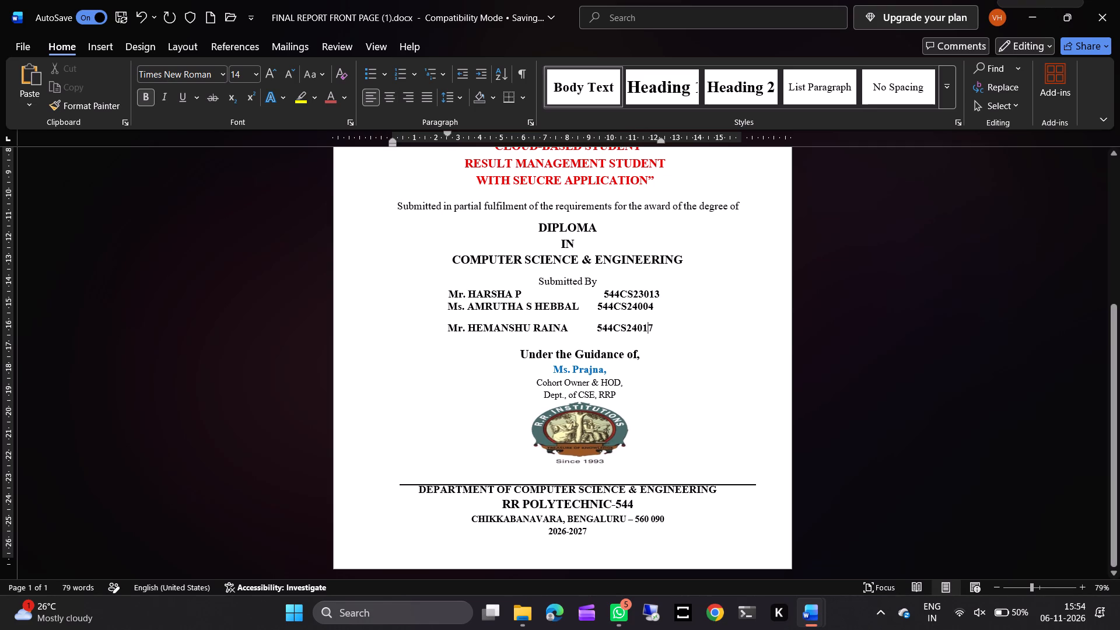
key("Up")
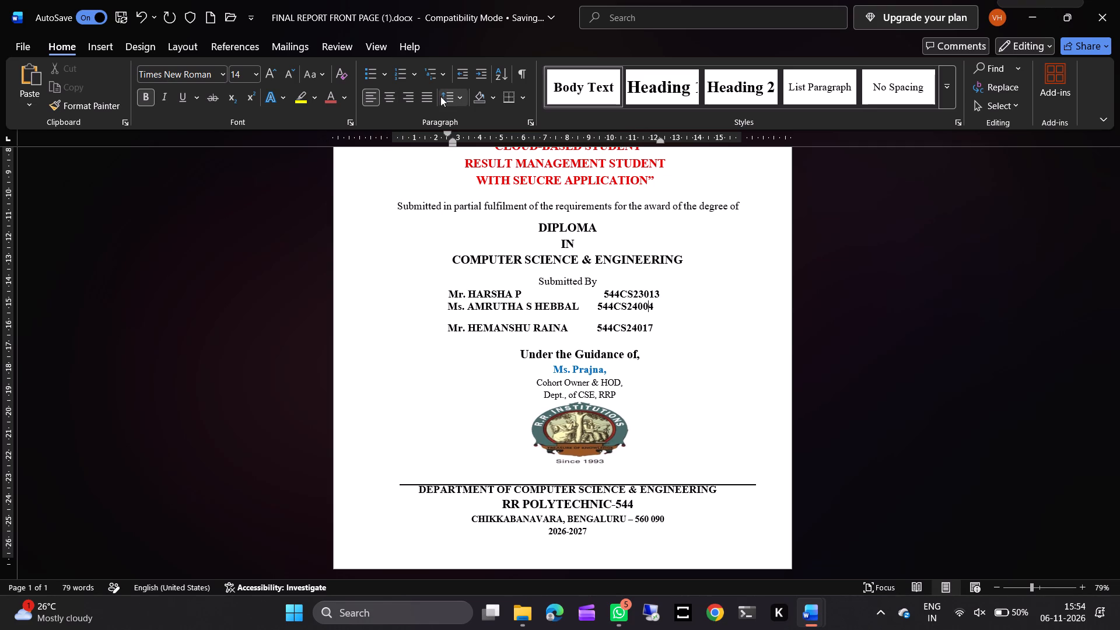
left_click(448, 99)
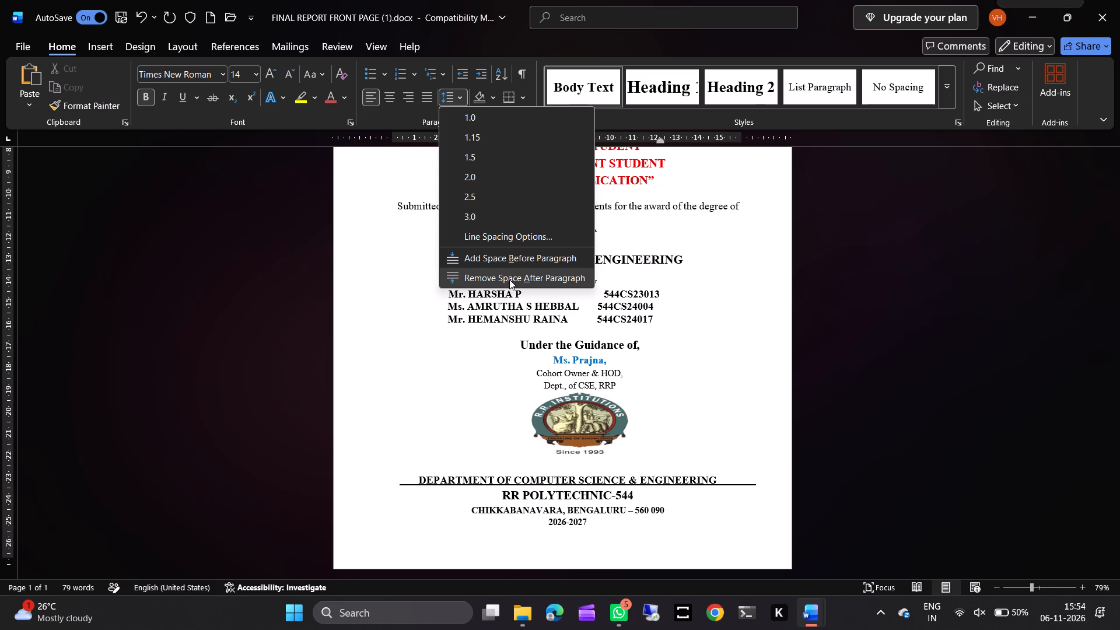
left_click(509, 279)
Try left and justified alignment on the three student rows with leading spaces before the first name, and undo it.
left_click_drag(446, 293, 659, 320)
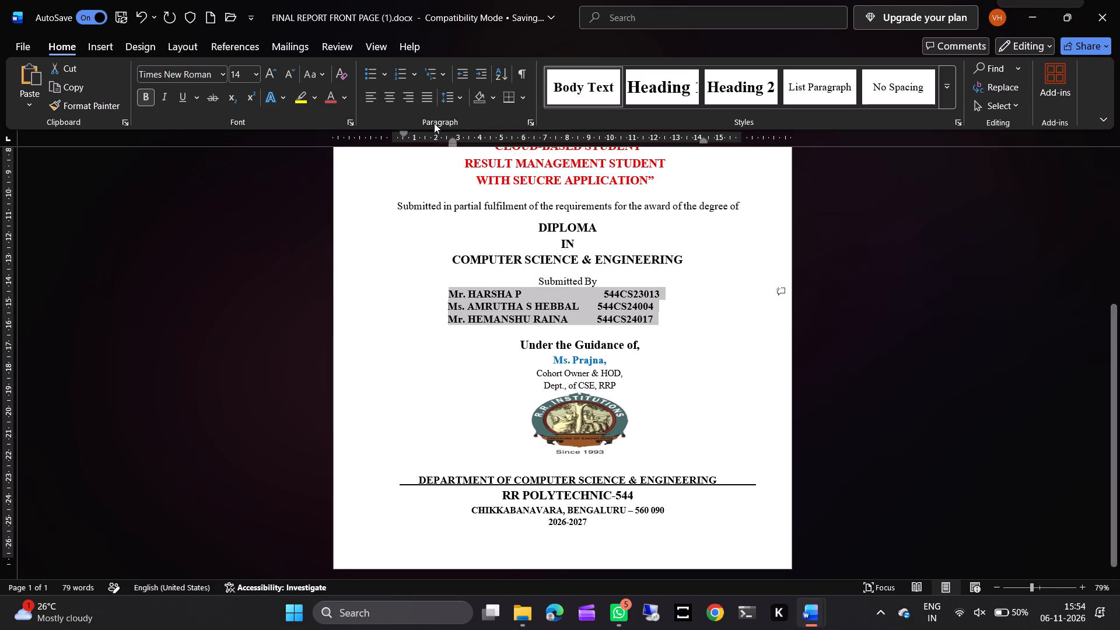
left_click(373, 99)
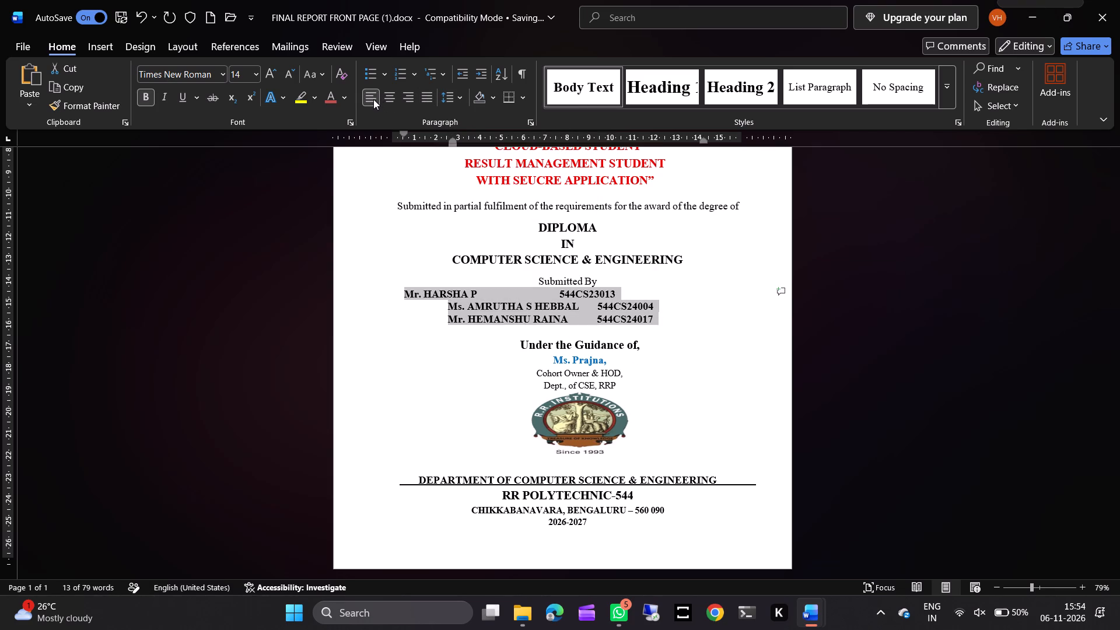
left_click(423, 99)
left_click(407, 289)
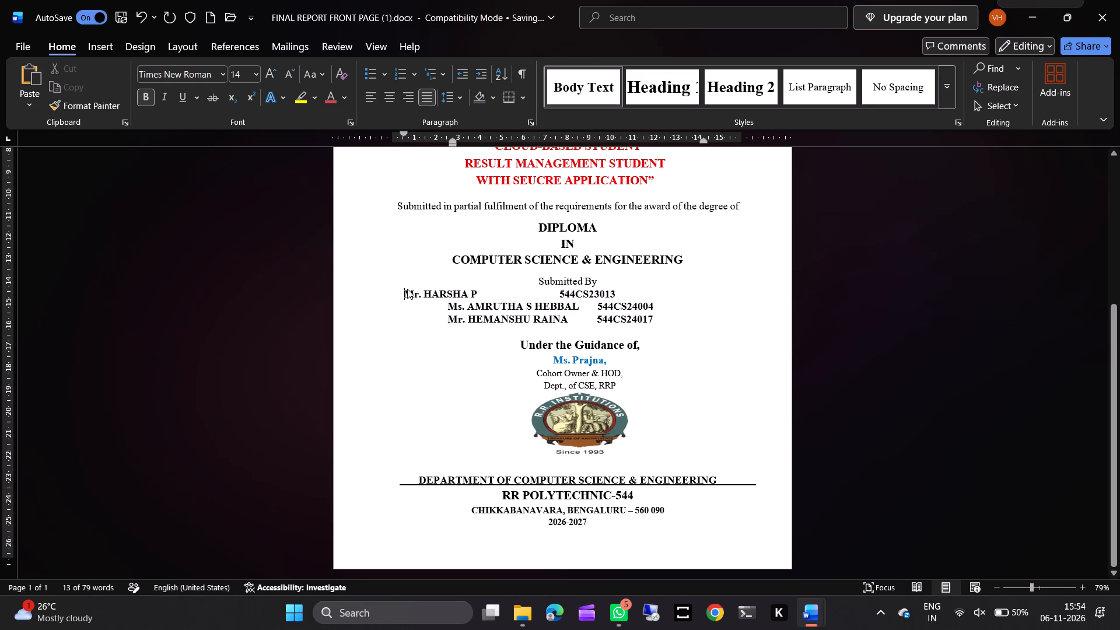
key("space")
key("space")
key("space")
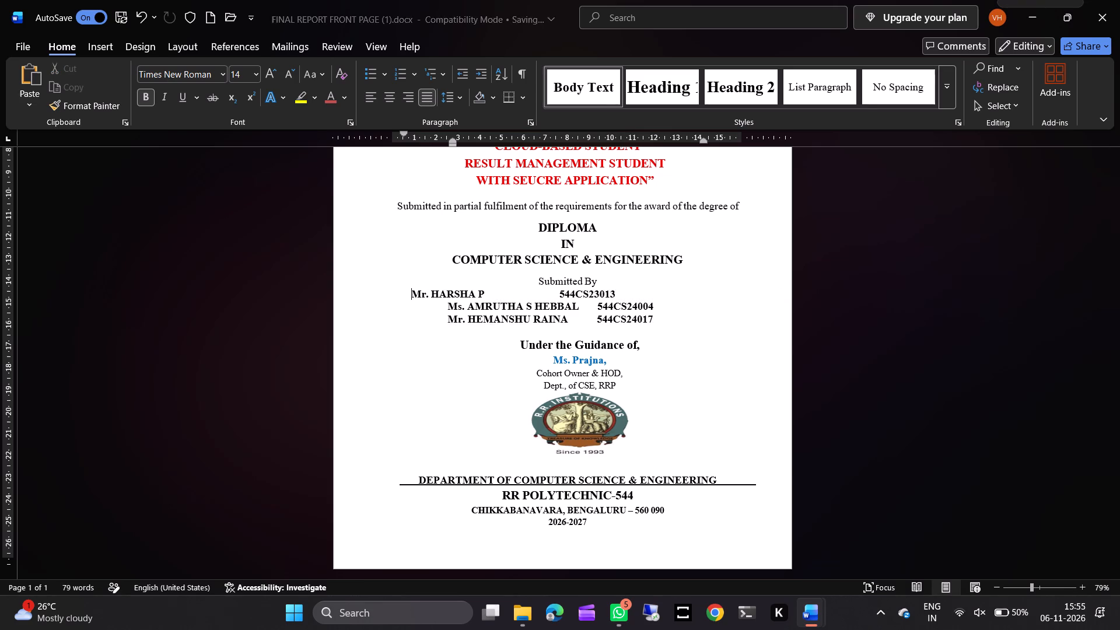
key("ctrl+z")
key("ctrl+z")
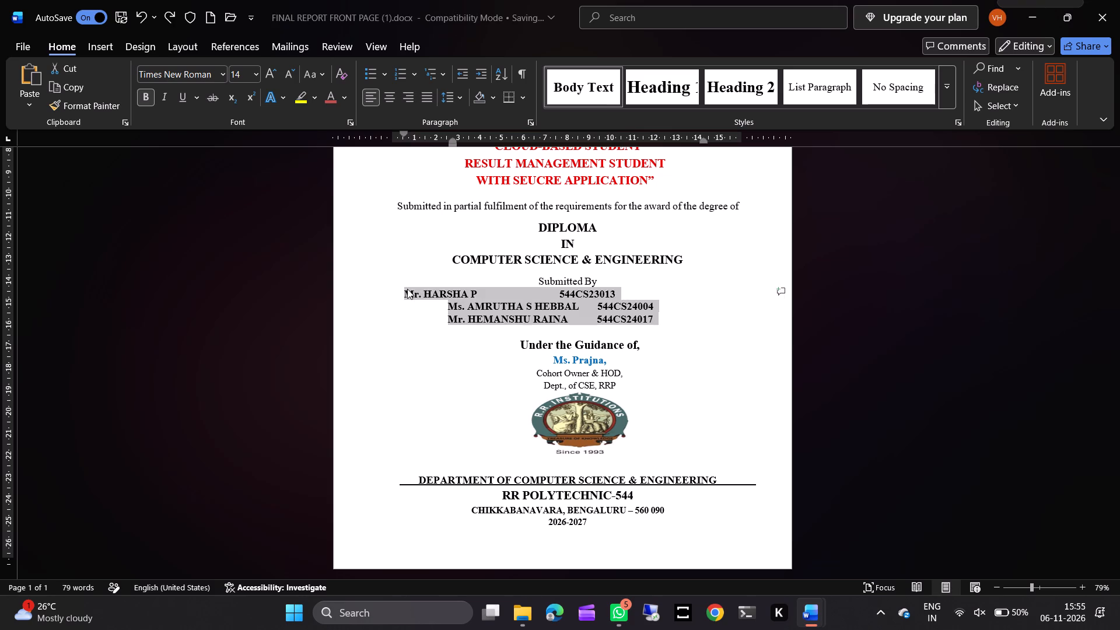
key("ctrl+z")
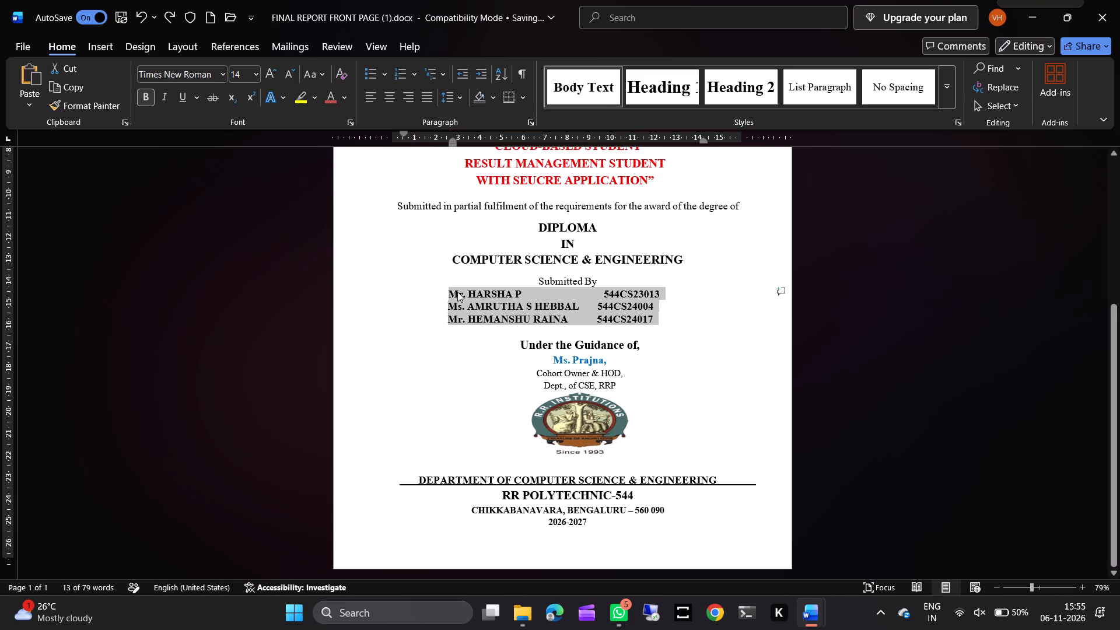
Justify the three student rows and re-indent the second and third so their names start in line with the first.
left_click(425, 94)
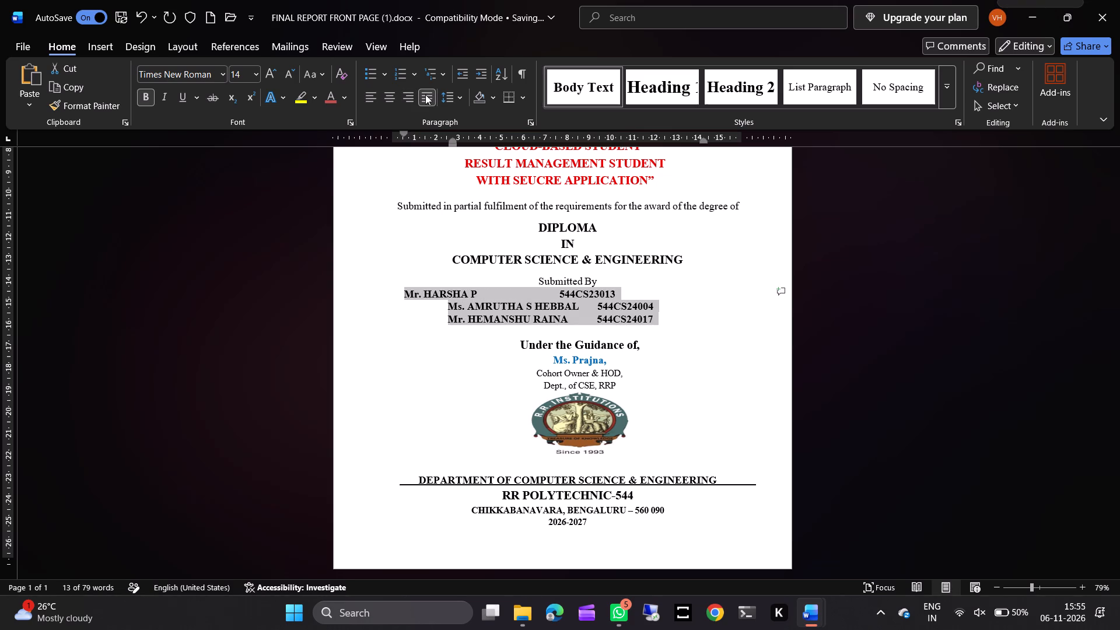
left_click(447, 305)
key("BackSpace")
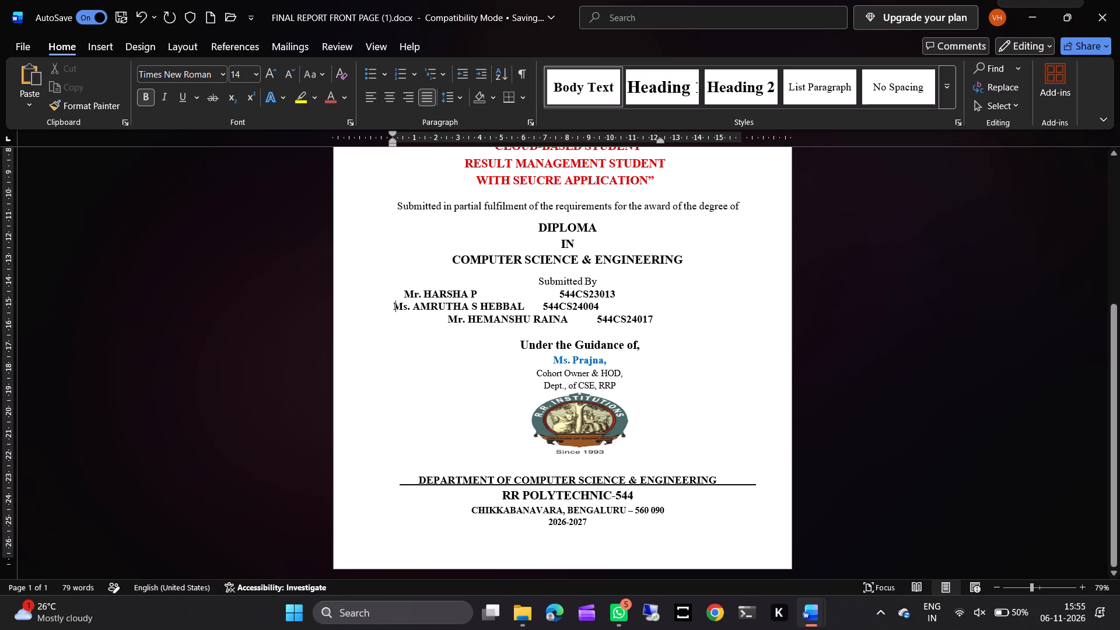
key("Tab")
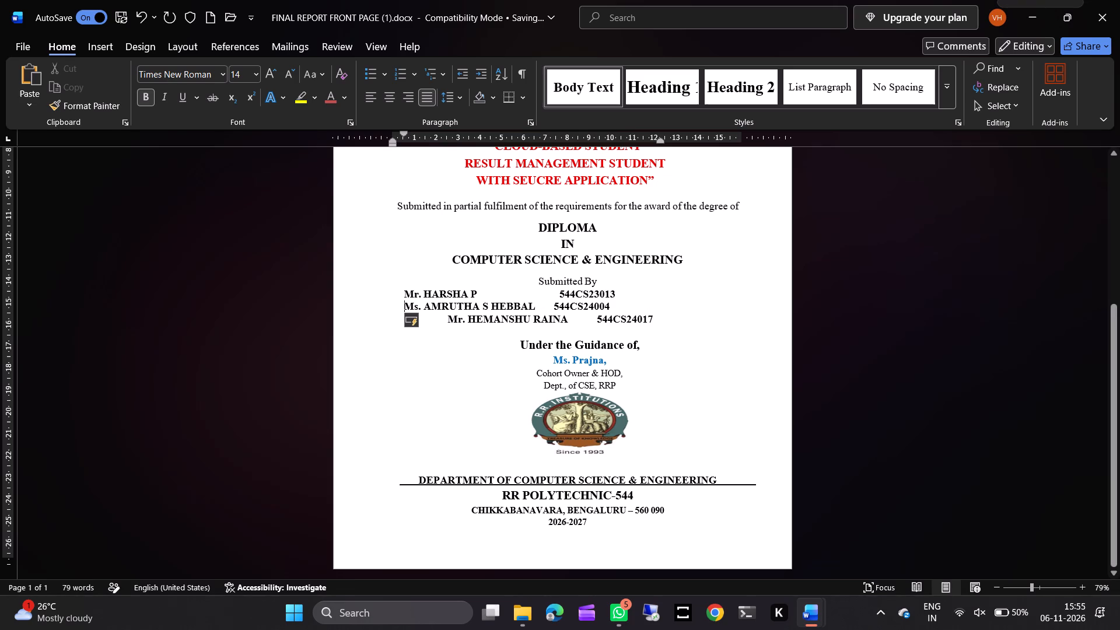
key("Down")
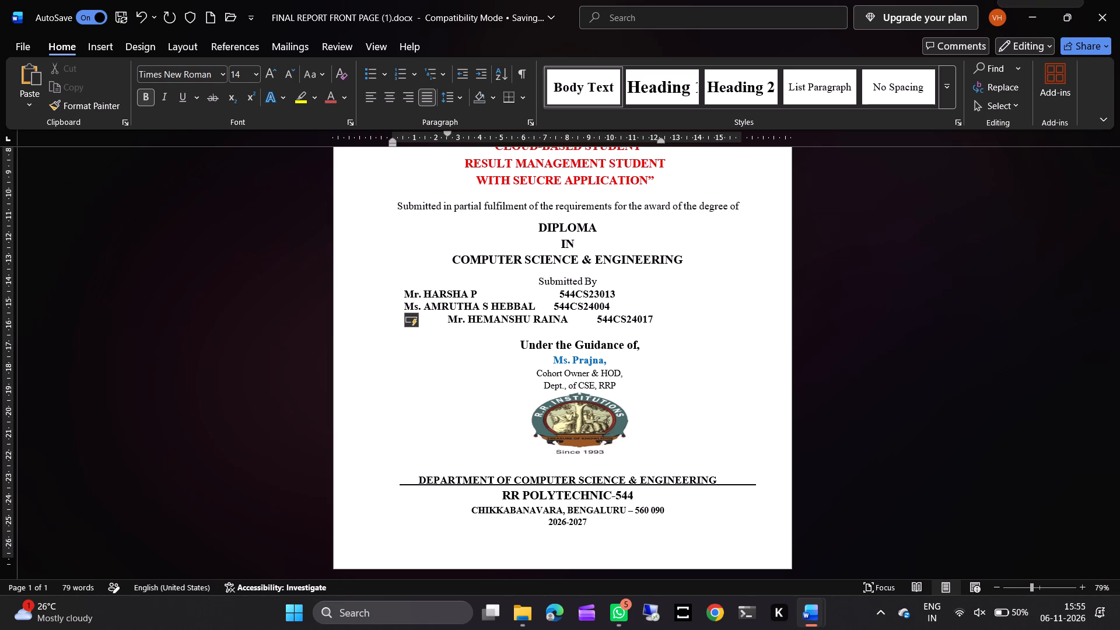
key("BackSpace")
key("Tab")
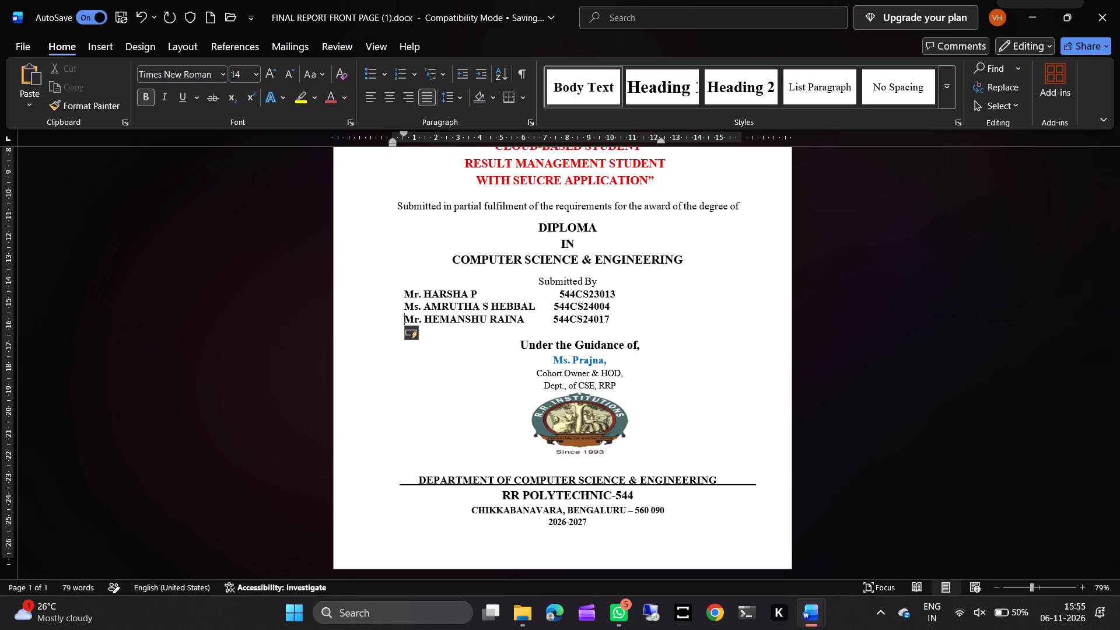
Line up the three students' registration numbers in one column further from the names, using tab spacing and removing the extra space.
left_click(559, 297)
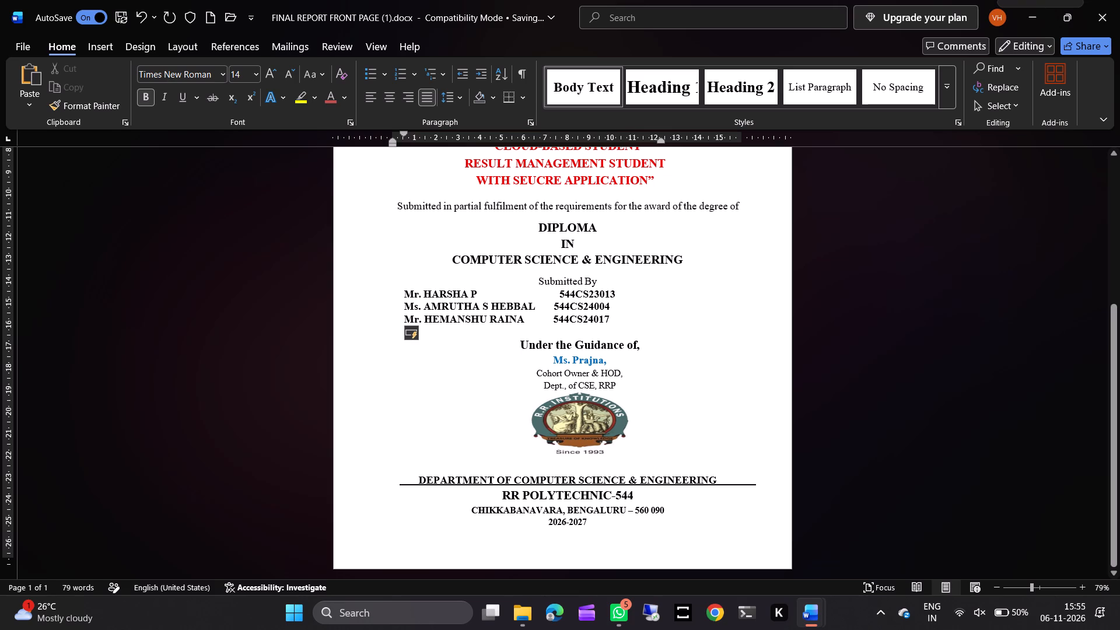
key("BackSpace")
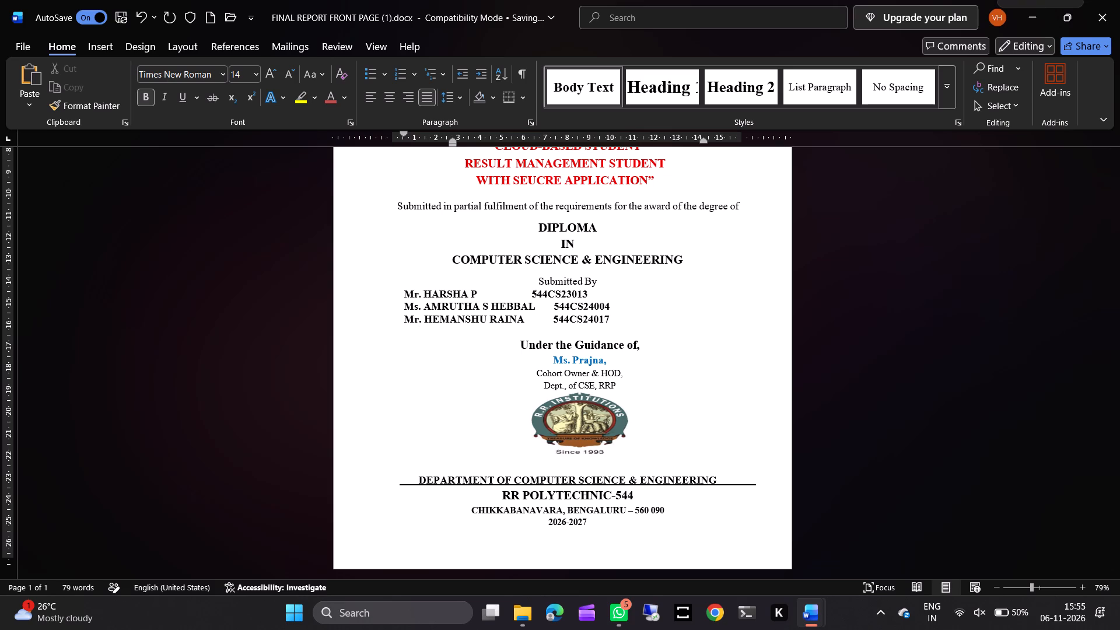
key("Tab")
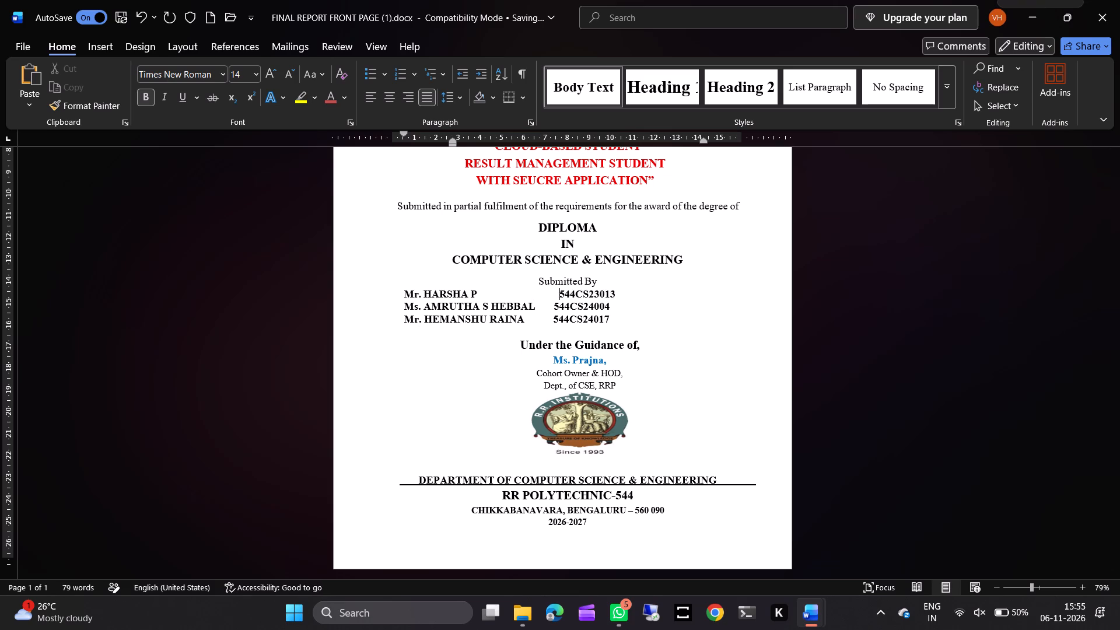
key("Tab")
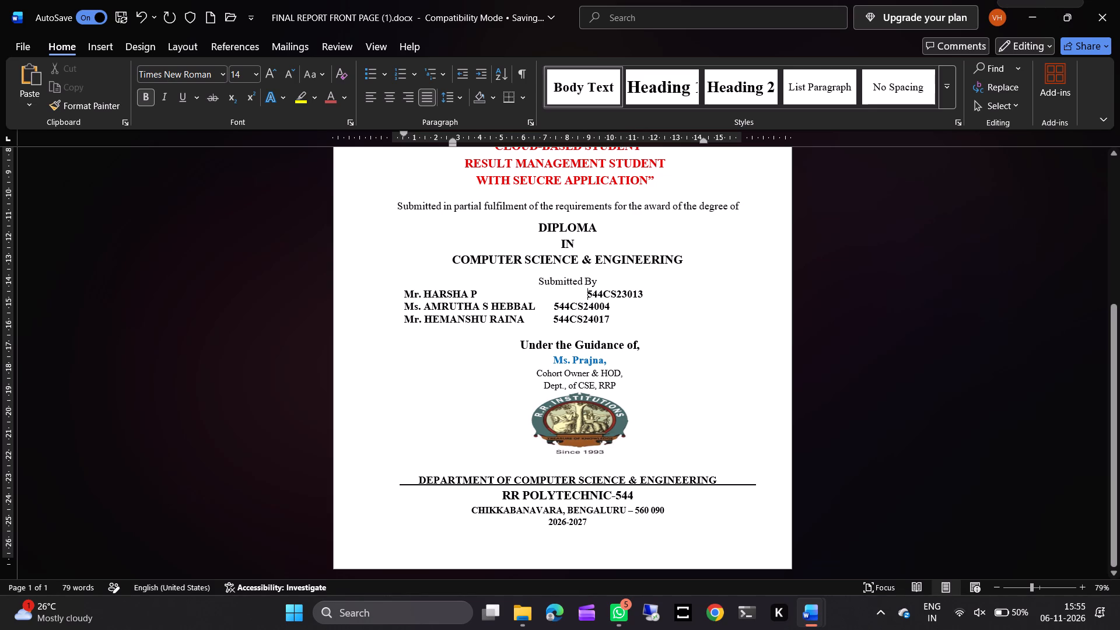
left_click(554, 306)
key("Tab")
key("Tab")
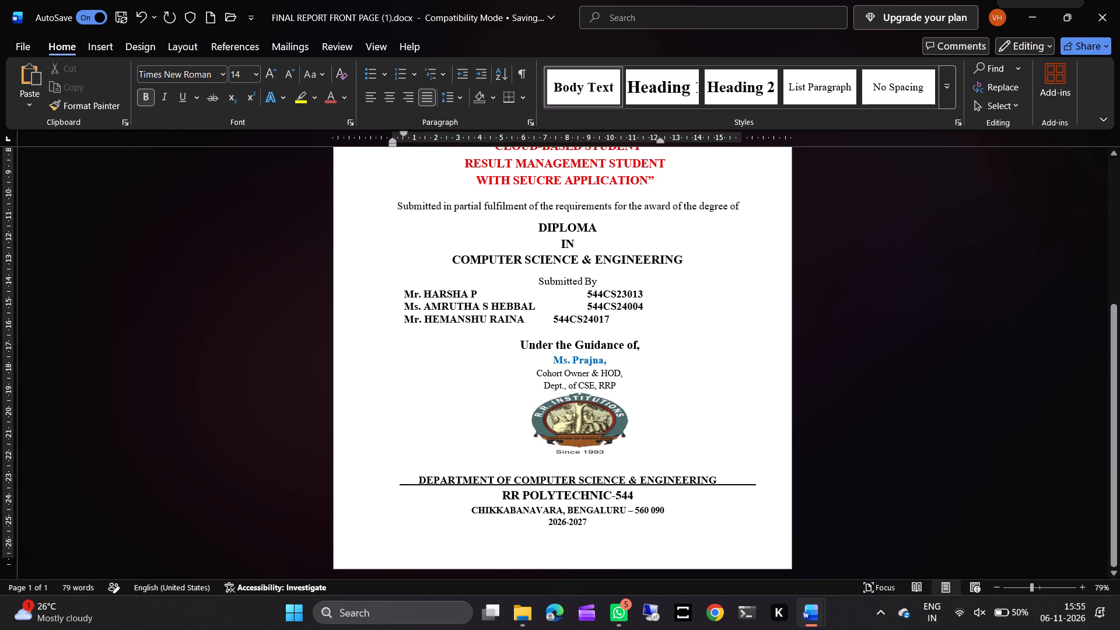
left_click(552, 323)
key("Tab")
key("Tab")
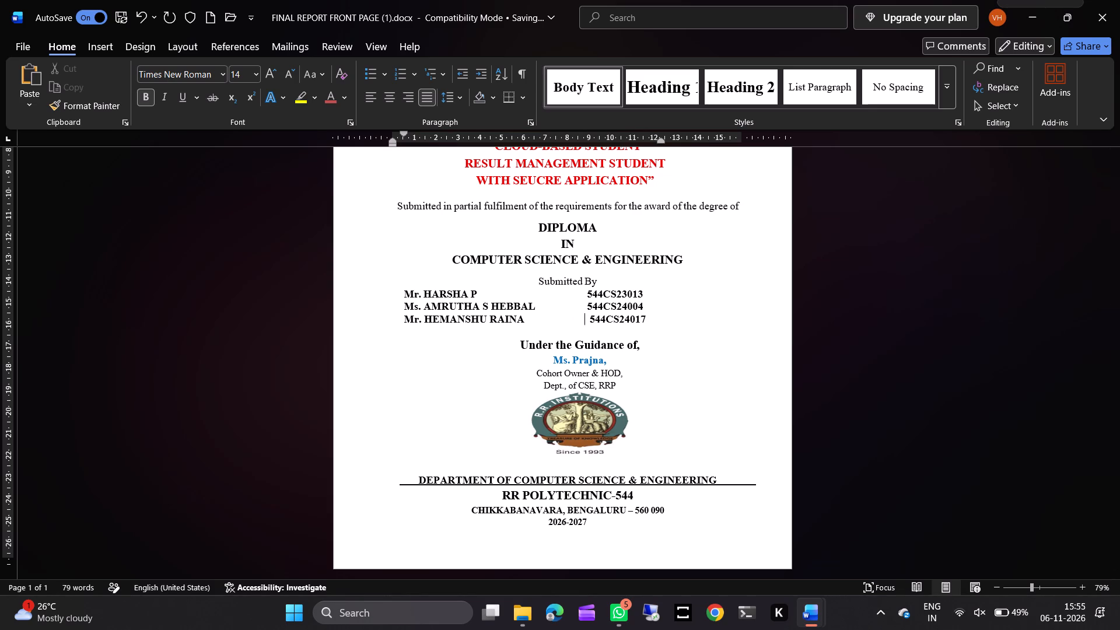
key("Right")
key("BackSpace")
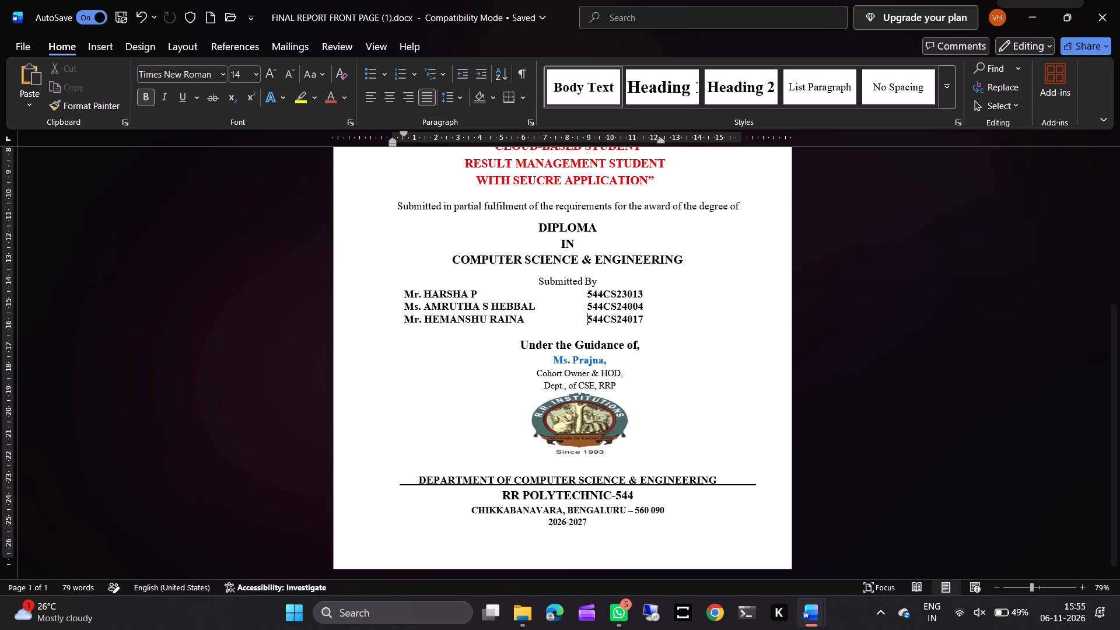
Move the horizontal line up so it sits between the RR Institutions logo and the DEPARTMENT OF COMPUTER SCIENCE & ENGINEERING heading.
left_click(579, 418)
left_click(562, 488)
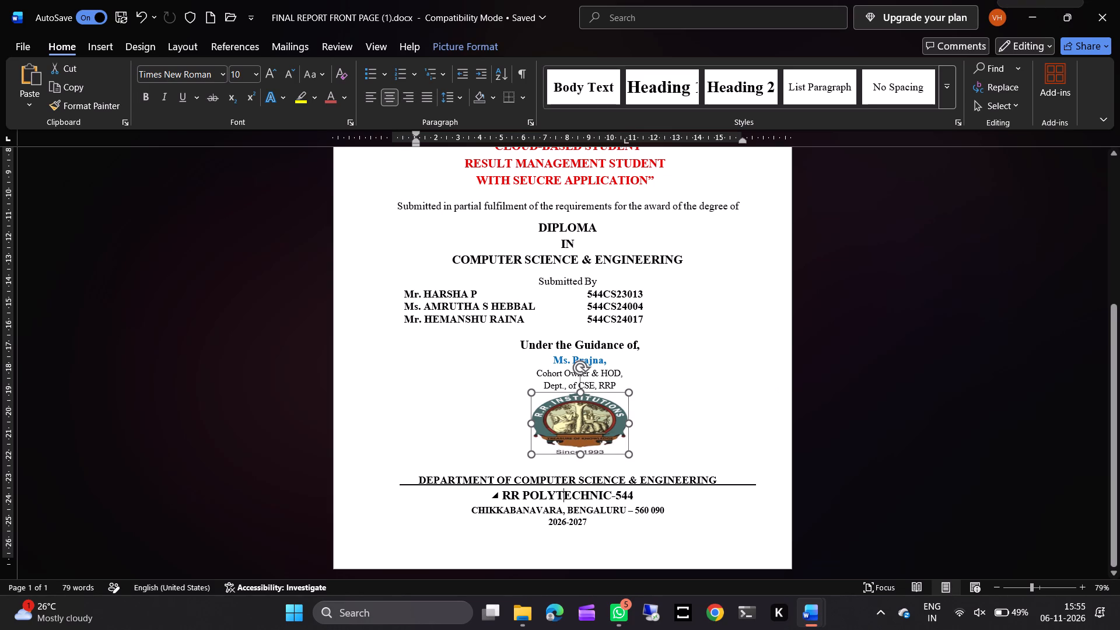
left_click(409, 483)
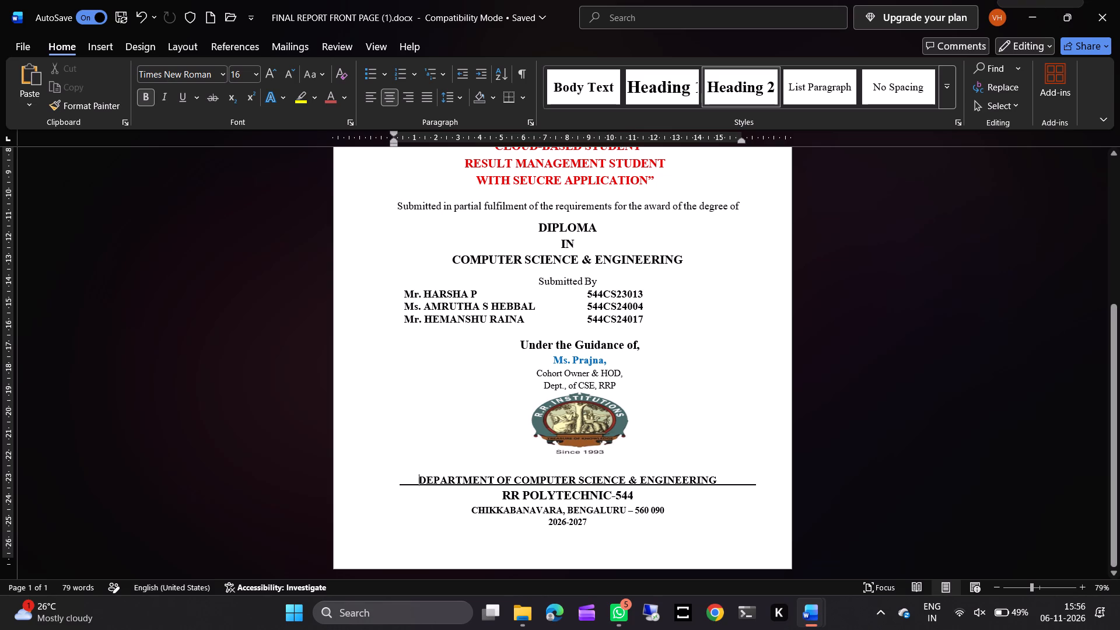
key("Down")
key("Up")
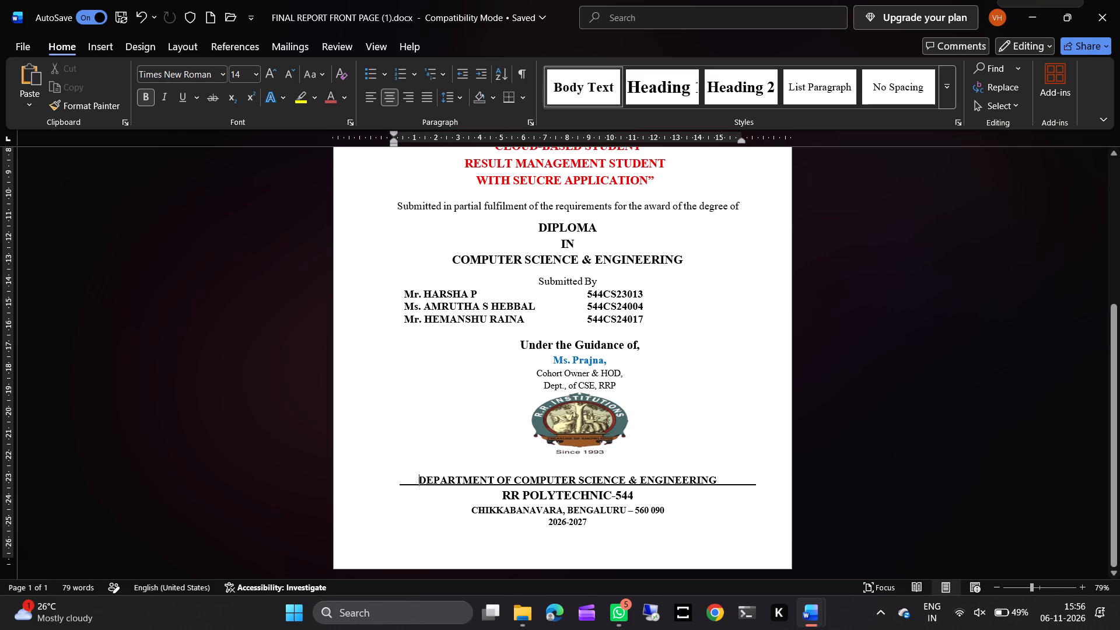
left_click(408, 484)
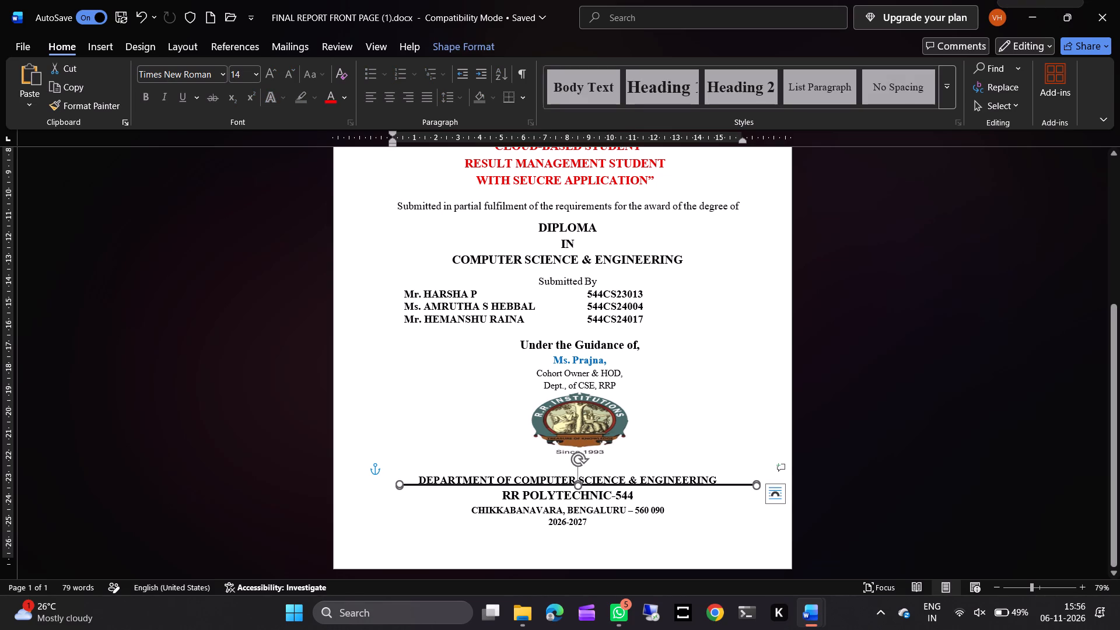
key("Up")
key("Up")
key("Up")
key("Up")
key("Up")
key("Up")
key("Up")
key("Up")
key("Up")
key("Up")
key("Up")
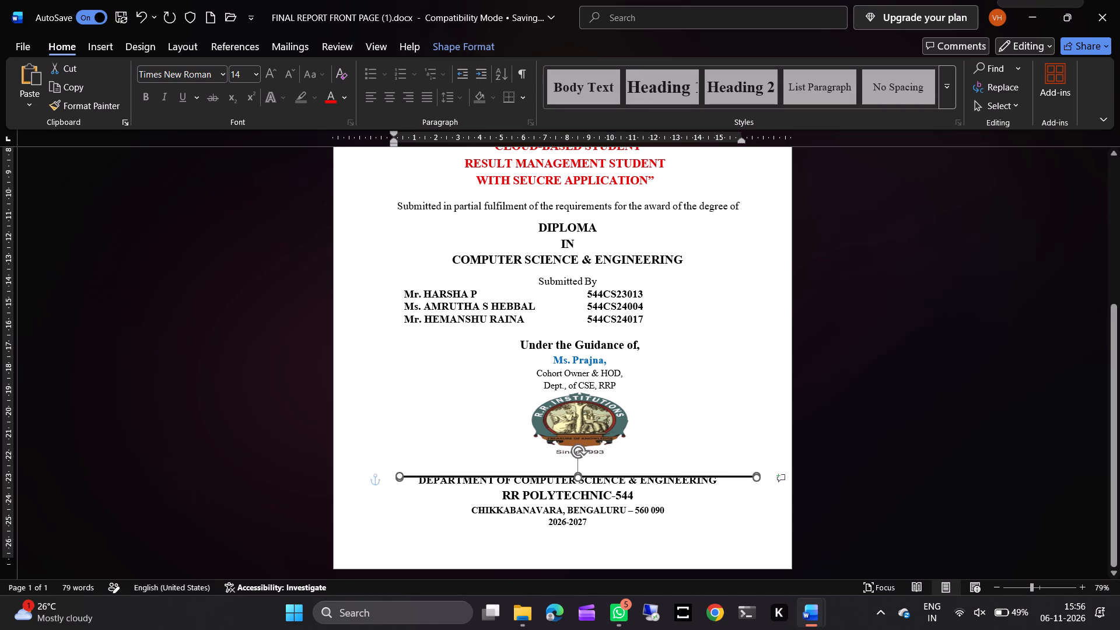
key("Up")
key("Up")
key("Up")
key("Up")
key("Up")
key("Up")
key("Up")
key("Up")
key("Up")
key("Up")
key("Up")
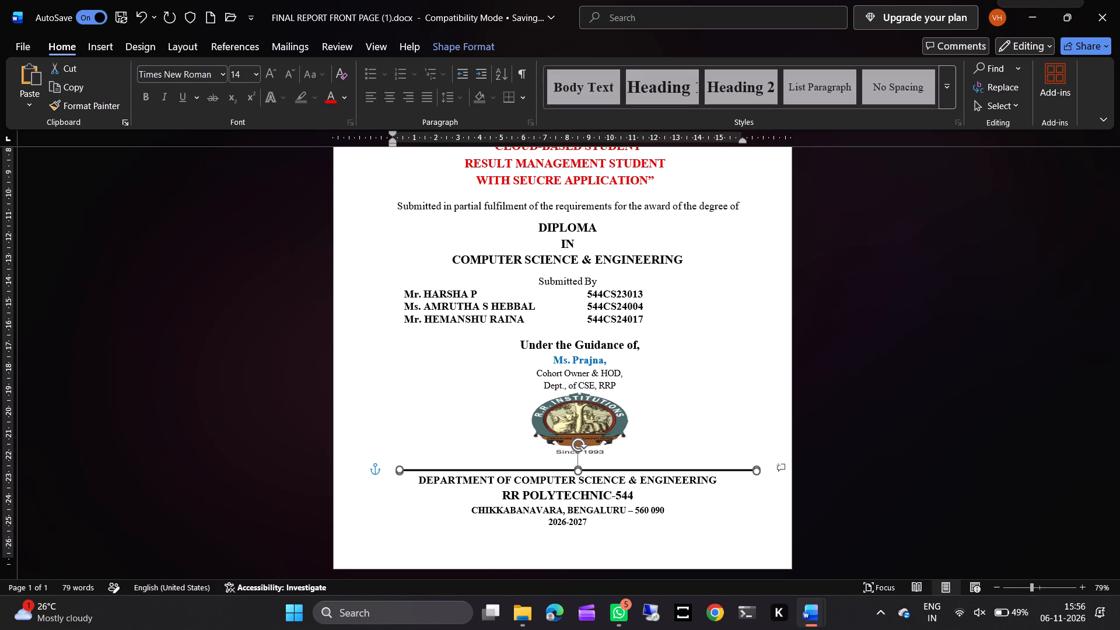
key("Up")
key("Up")
key("Up")
key("Up")
key("Up")
key("Up")
key("Up")
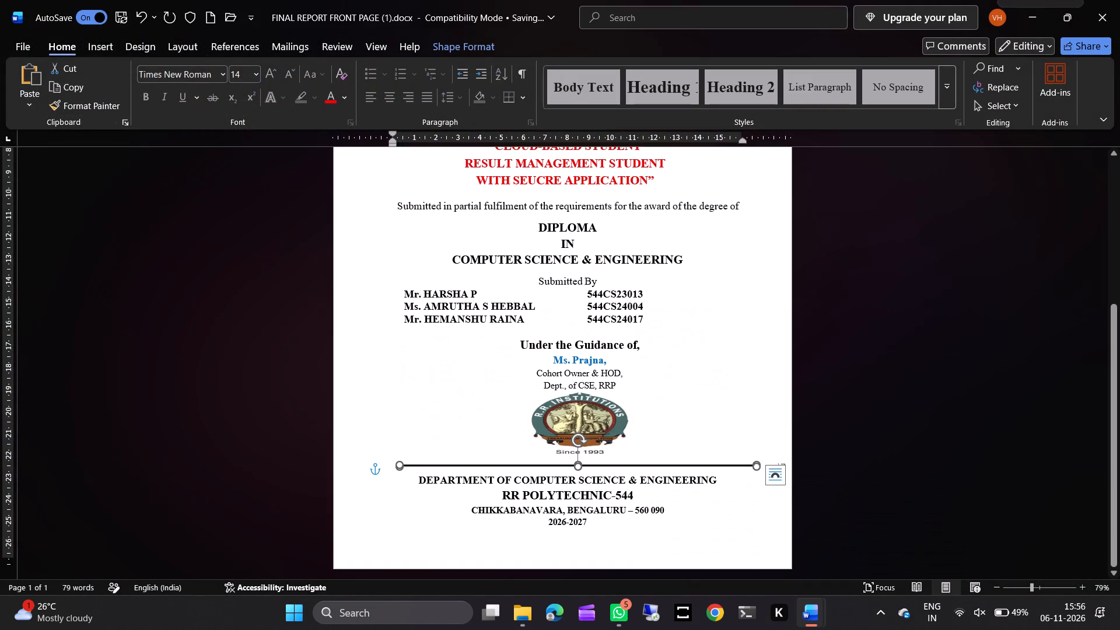
Open mallikarjun team.pdf from the AMRUTHA folder to examine its front page title layout, and close it.
scroll(768, 358, "up", 2)
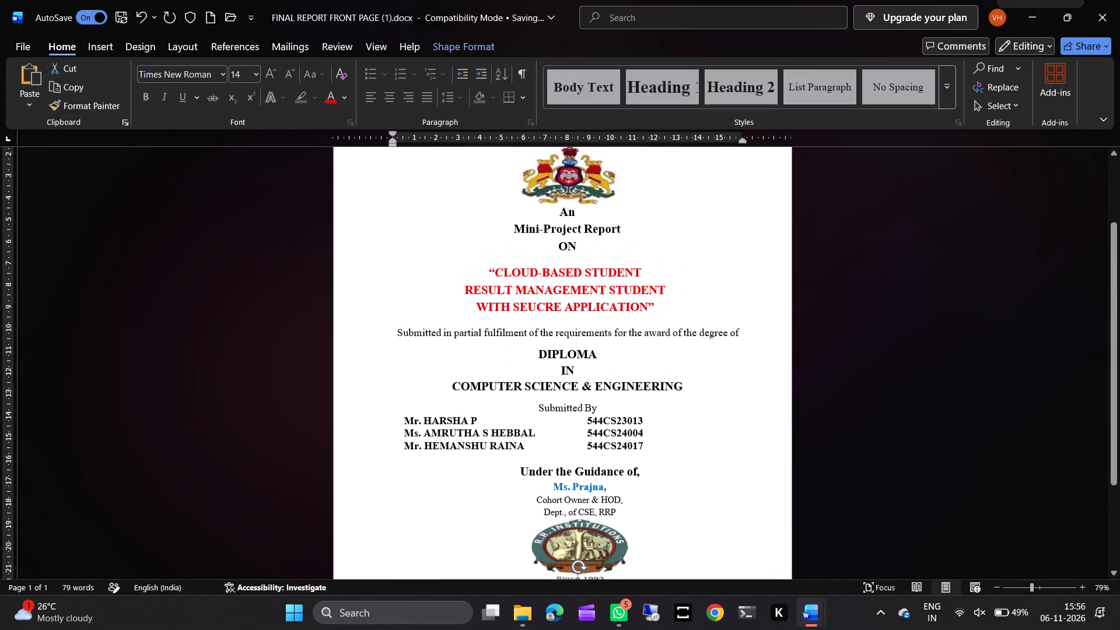
scroll(768, 358, "up", 1)
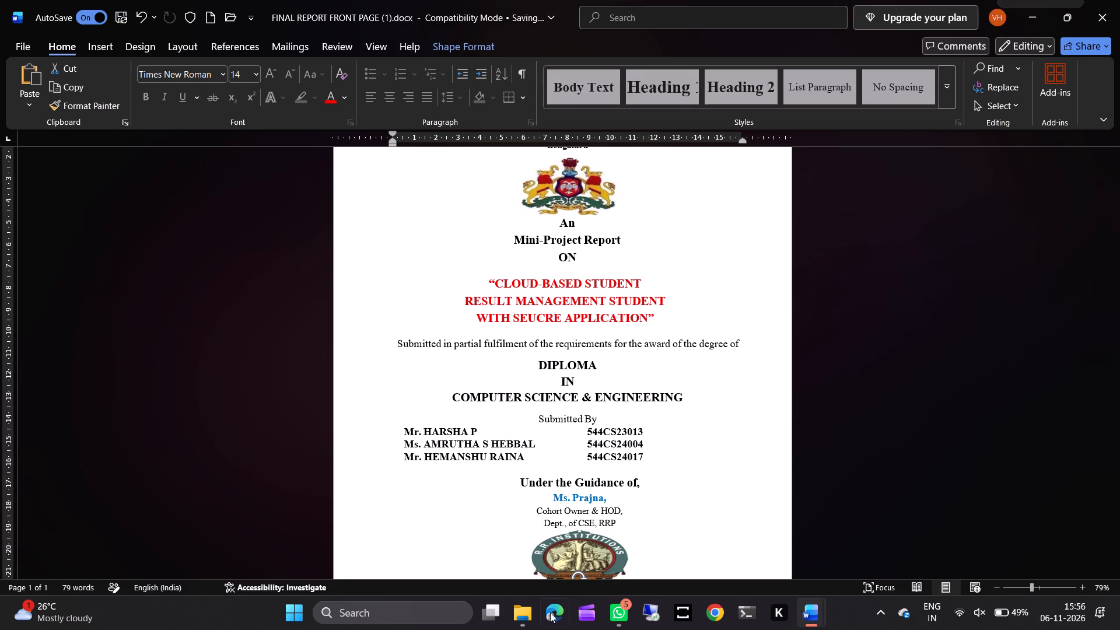
left_click(524, 616)
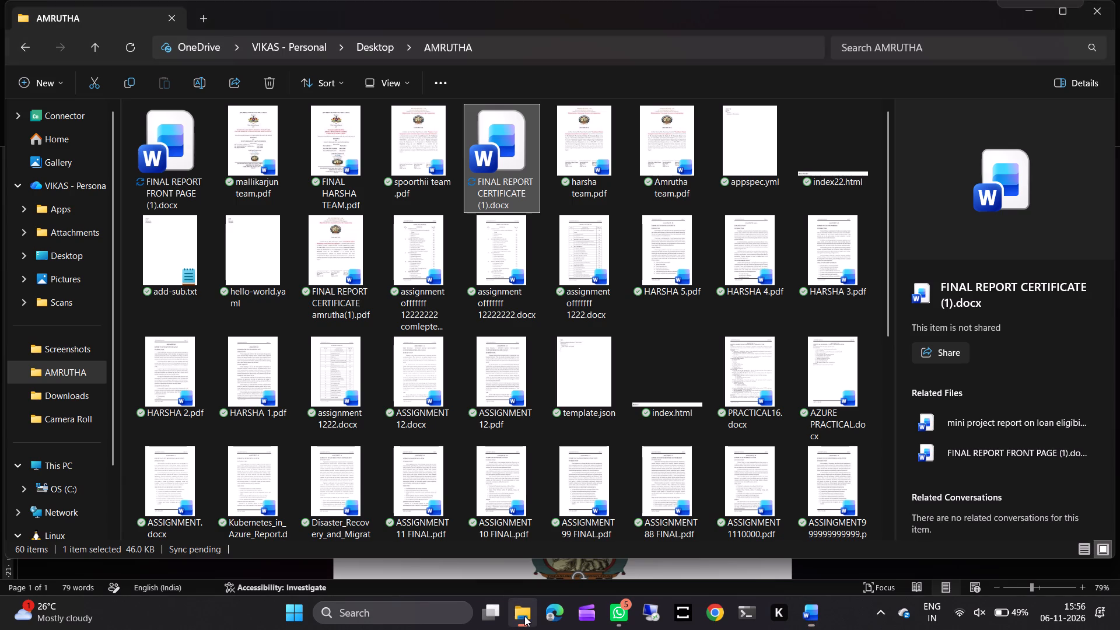
double_click(250, 141)
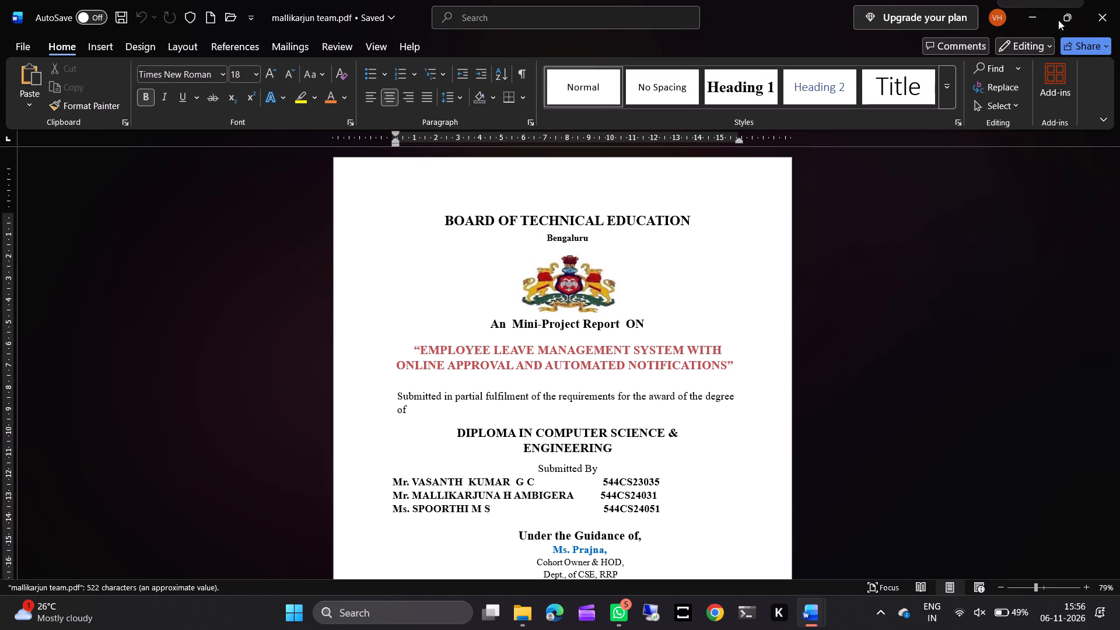
left_click(1097, 23)
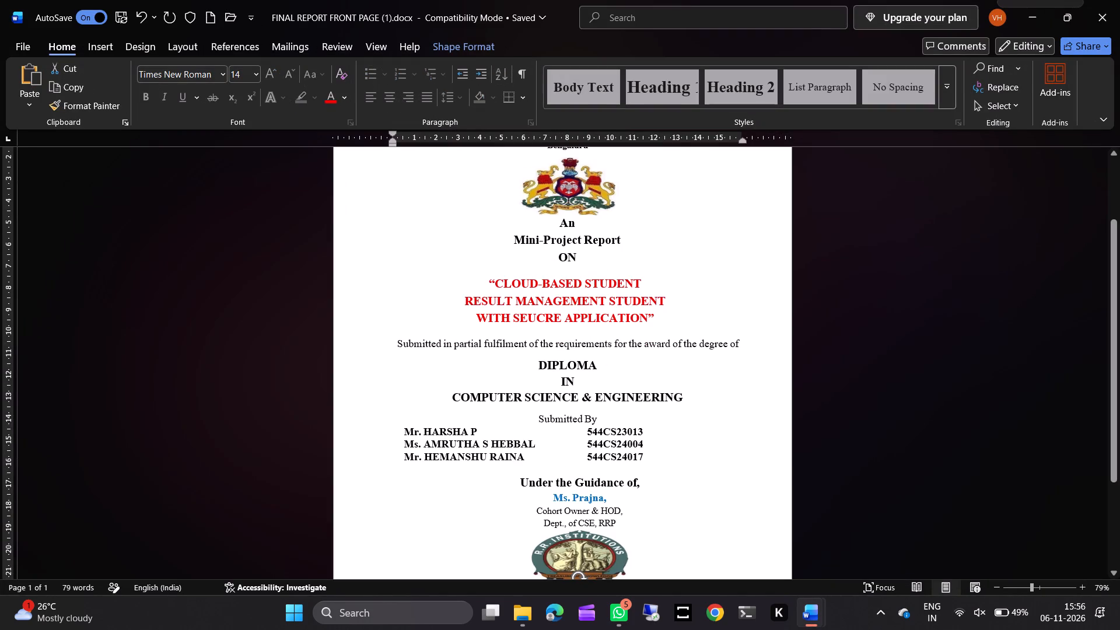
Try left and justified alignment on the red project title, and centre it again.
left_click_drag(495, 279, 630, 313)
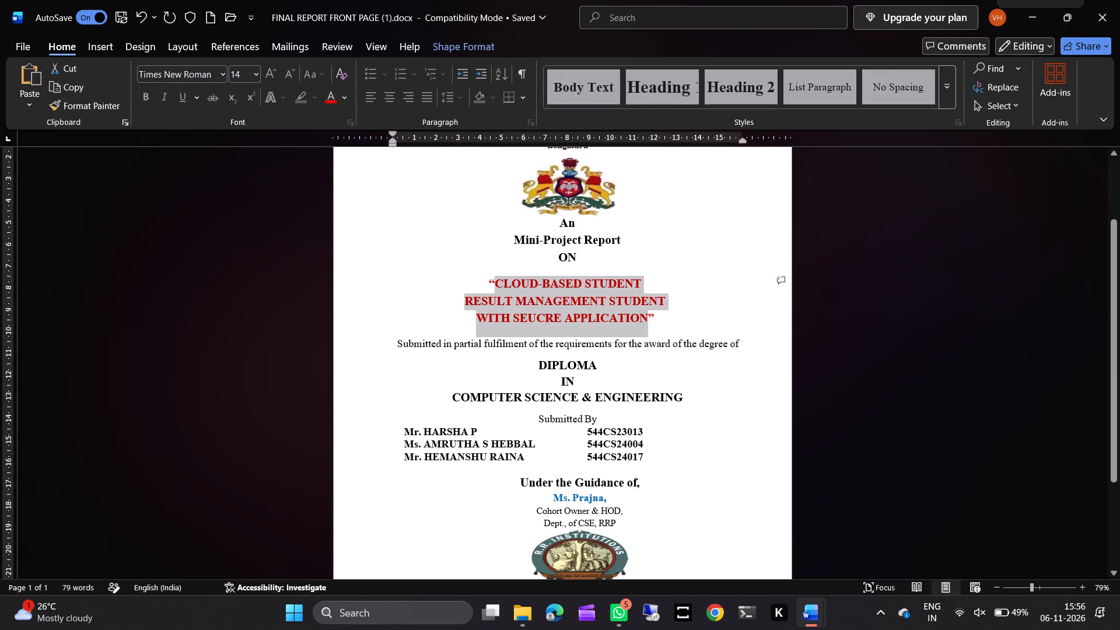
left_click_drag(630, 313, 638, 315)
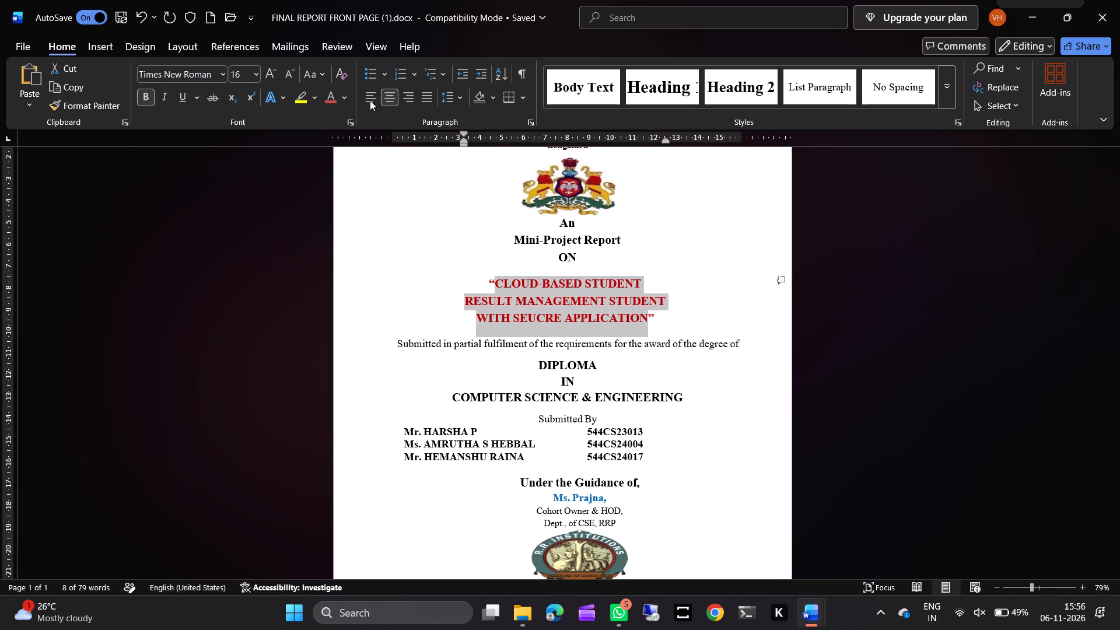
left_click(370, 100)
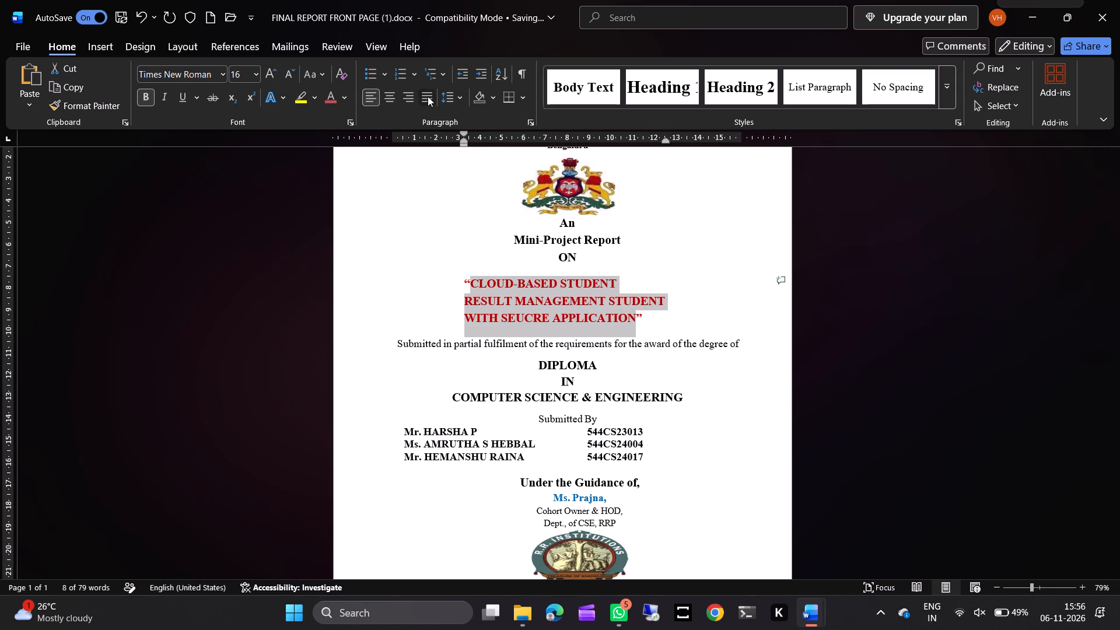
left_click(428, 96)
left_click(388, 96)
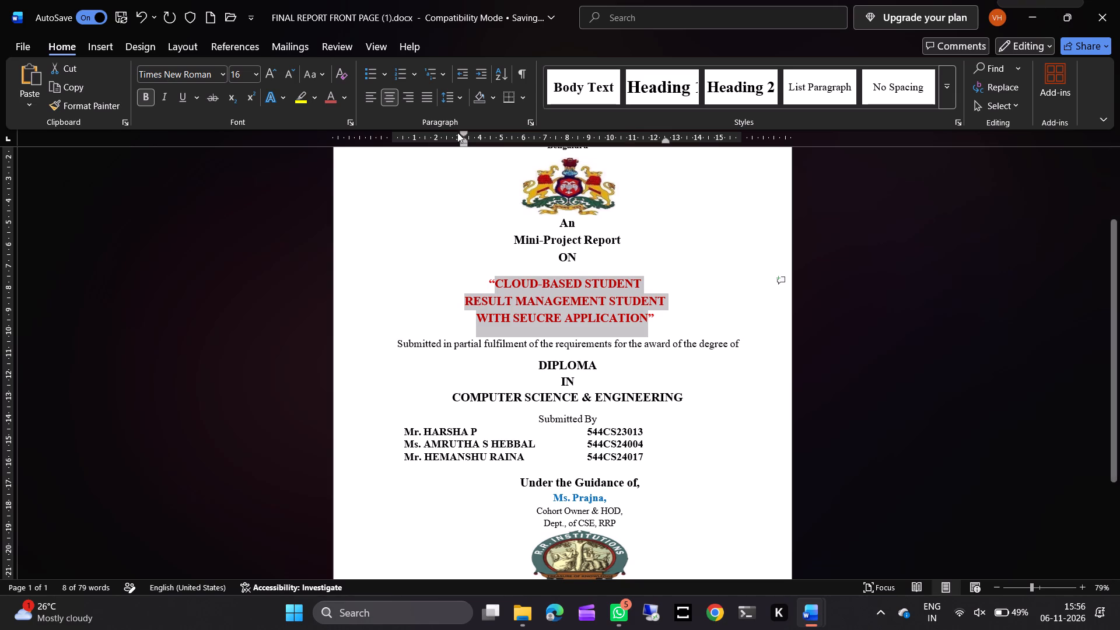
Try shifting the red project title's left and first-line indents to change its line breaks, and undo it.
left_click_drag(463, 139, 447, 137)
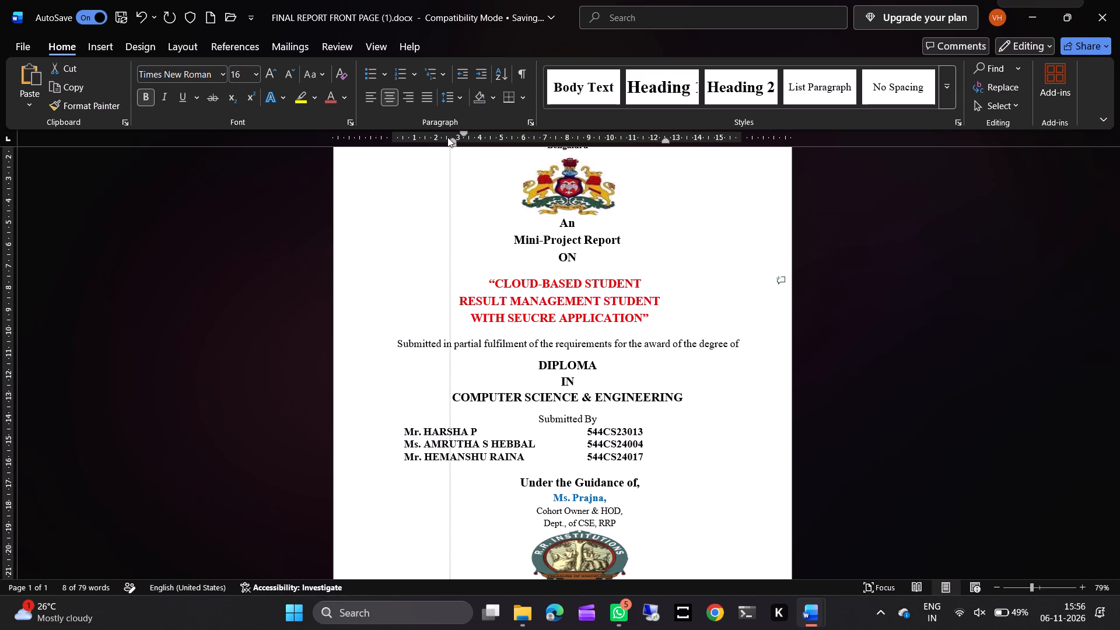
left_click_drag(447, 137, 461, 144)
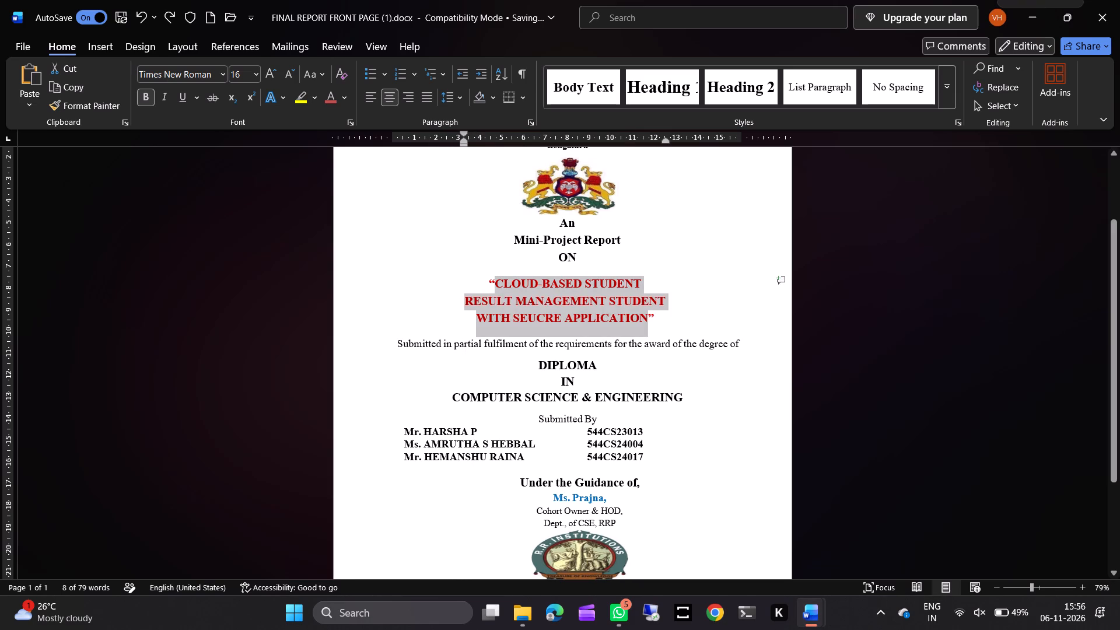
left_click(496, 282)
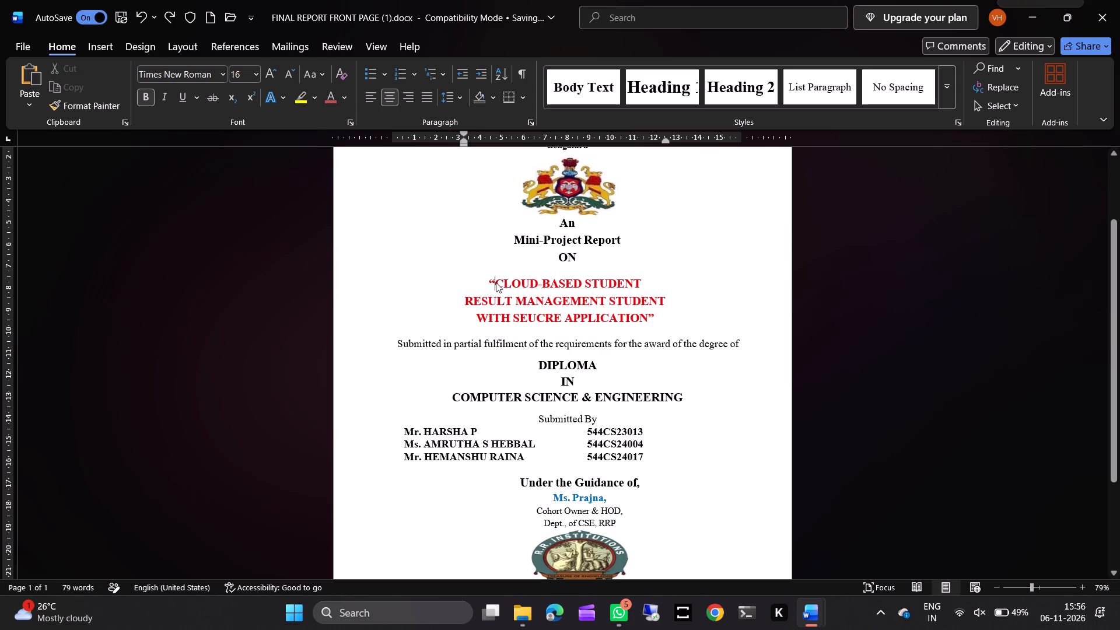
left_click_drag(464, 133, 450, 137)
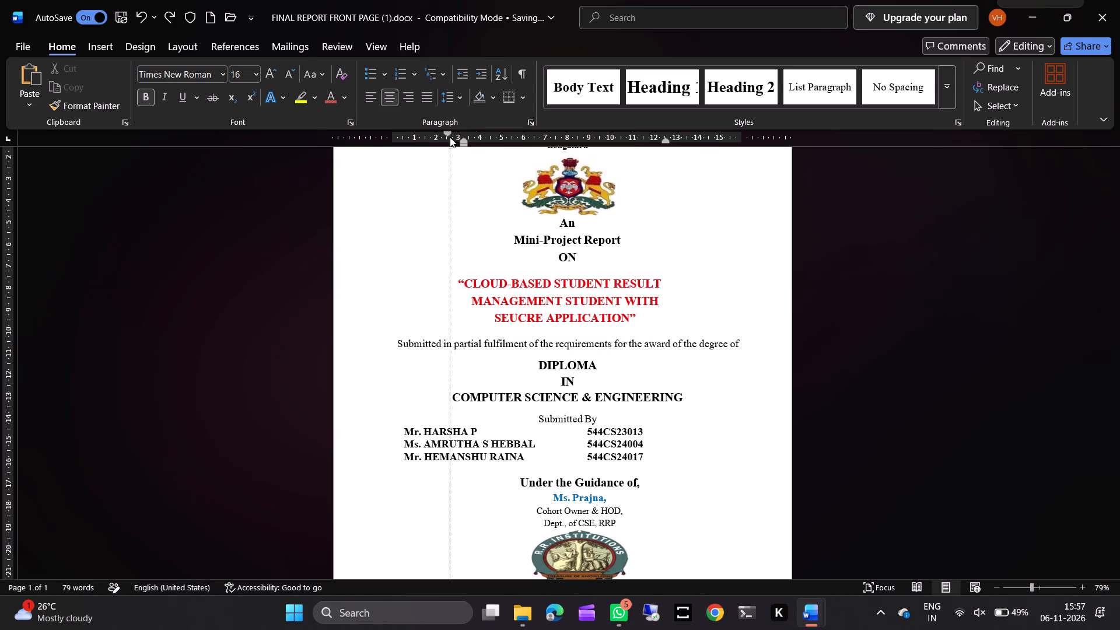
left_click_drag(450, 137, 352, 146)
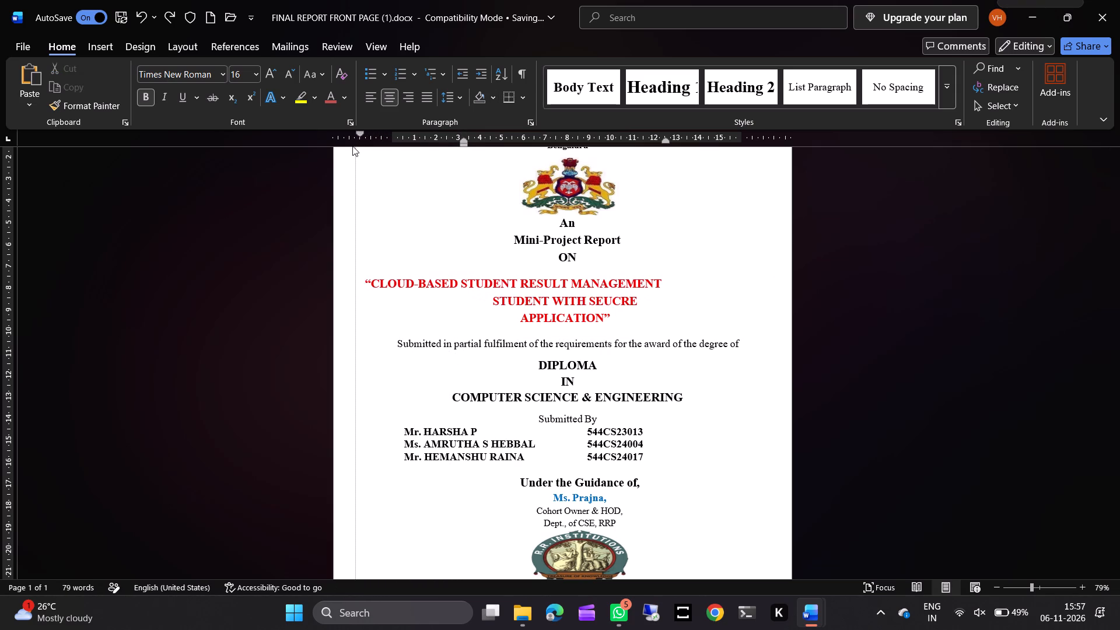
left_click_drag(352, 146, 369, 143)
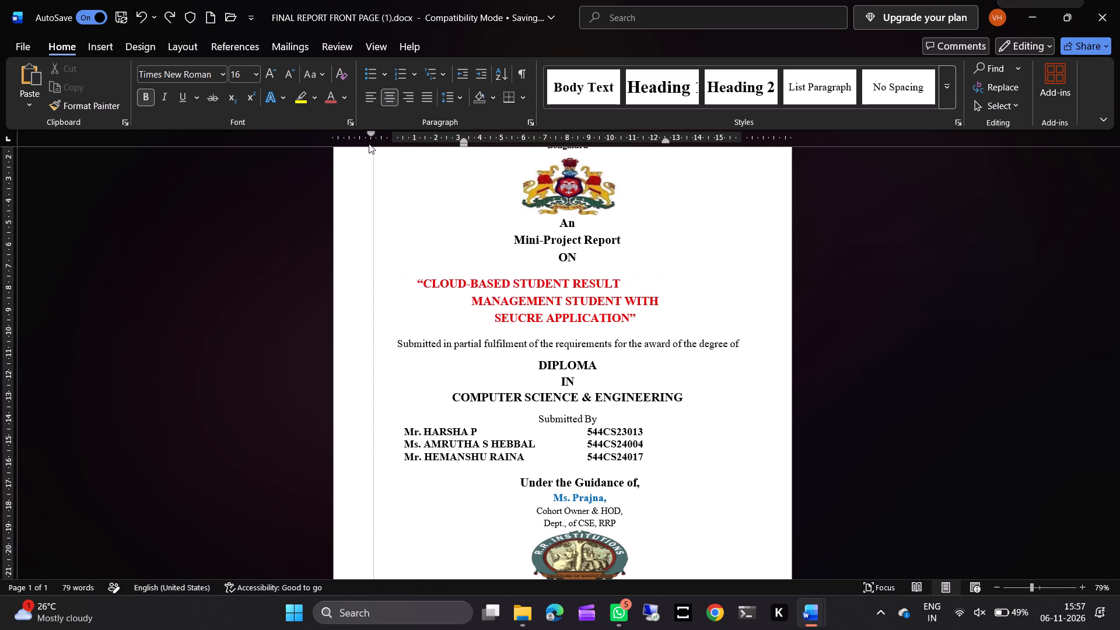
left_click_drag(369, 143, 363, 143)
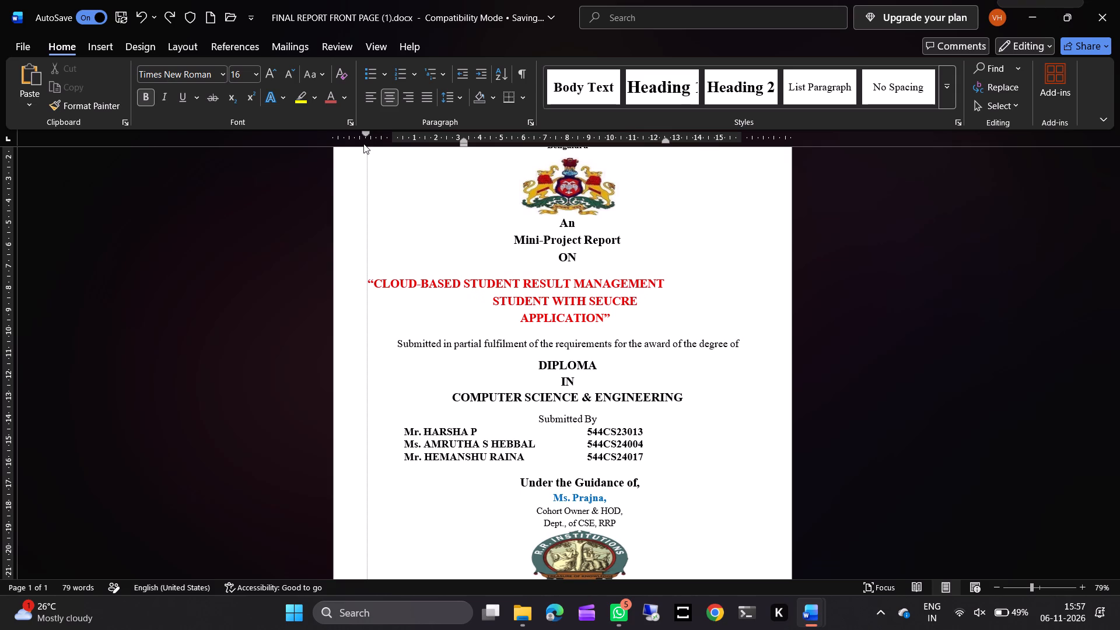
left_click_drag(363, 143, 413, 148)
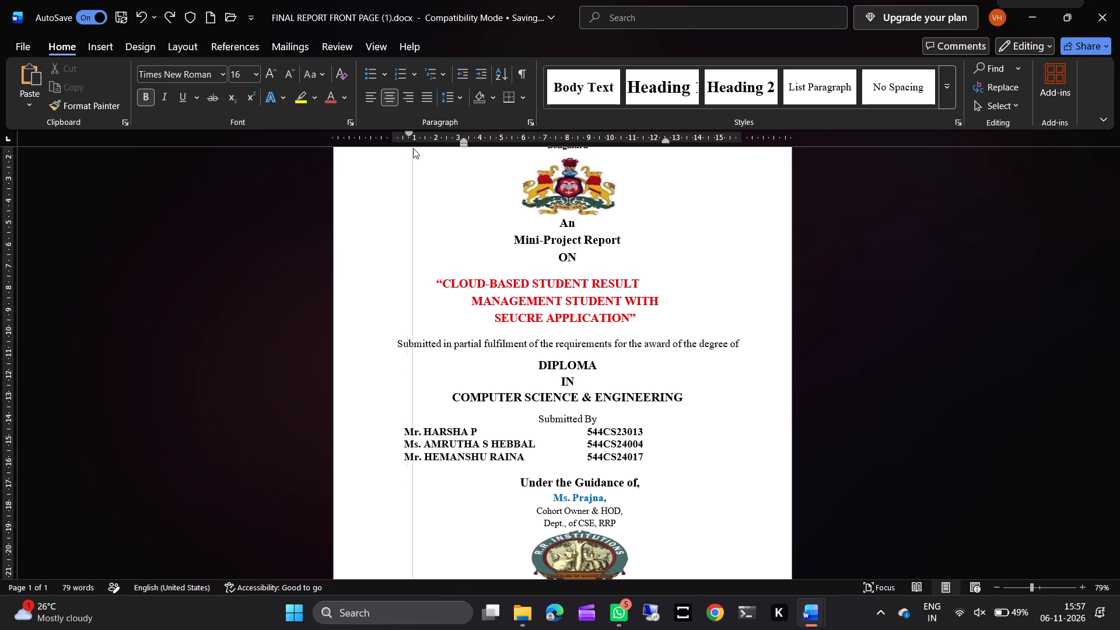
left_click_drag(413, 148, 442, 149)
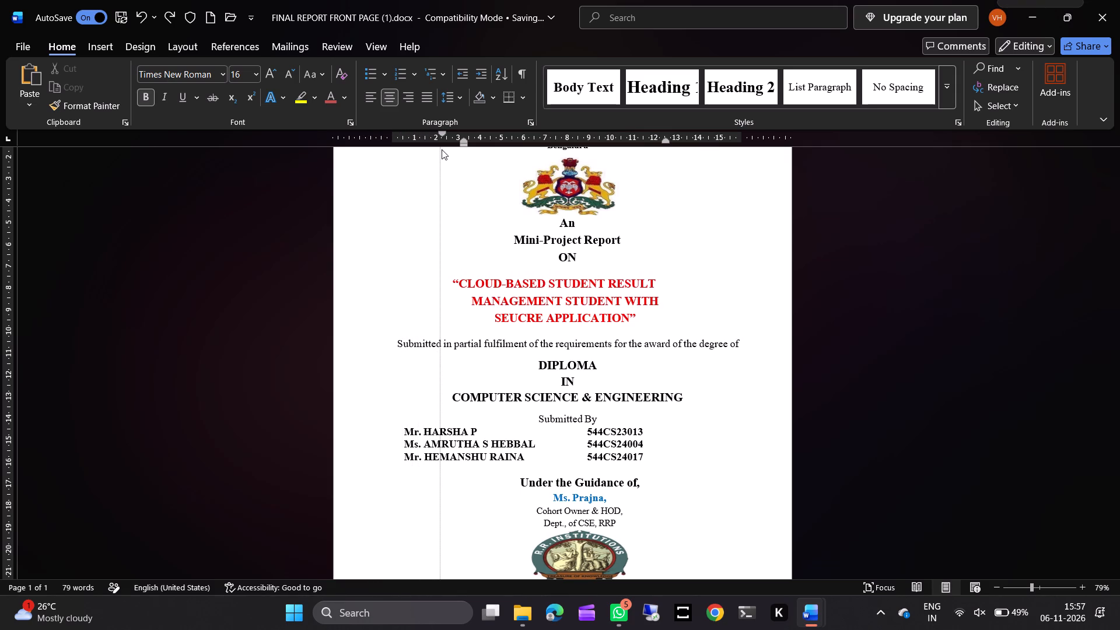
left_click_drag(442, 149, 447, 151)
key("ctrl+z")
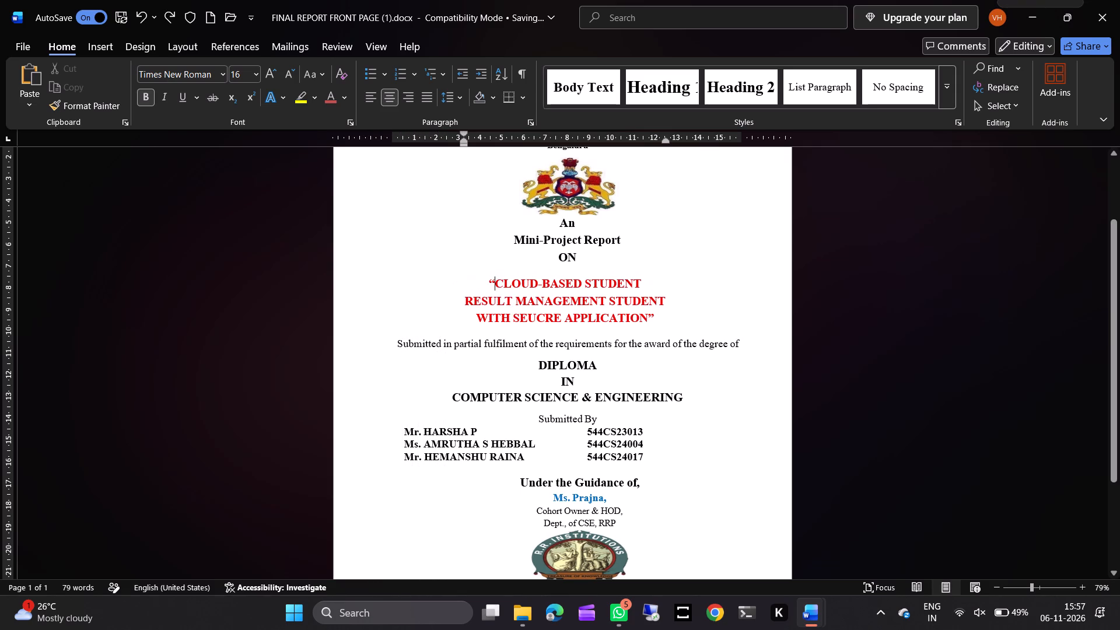
Review the rest of the front page, open mallikarjun team.pdf from the AMRUTHA folder for comparison, and return to FINAL REPORT FRONT PAGE (1).docx.
scroll(530, 368, "down", 1)
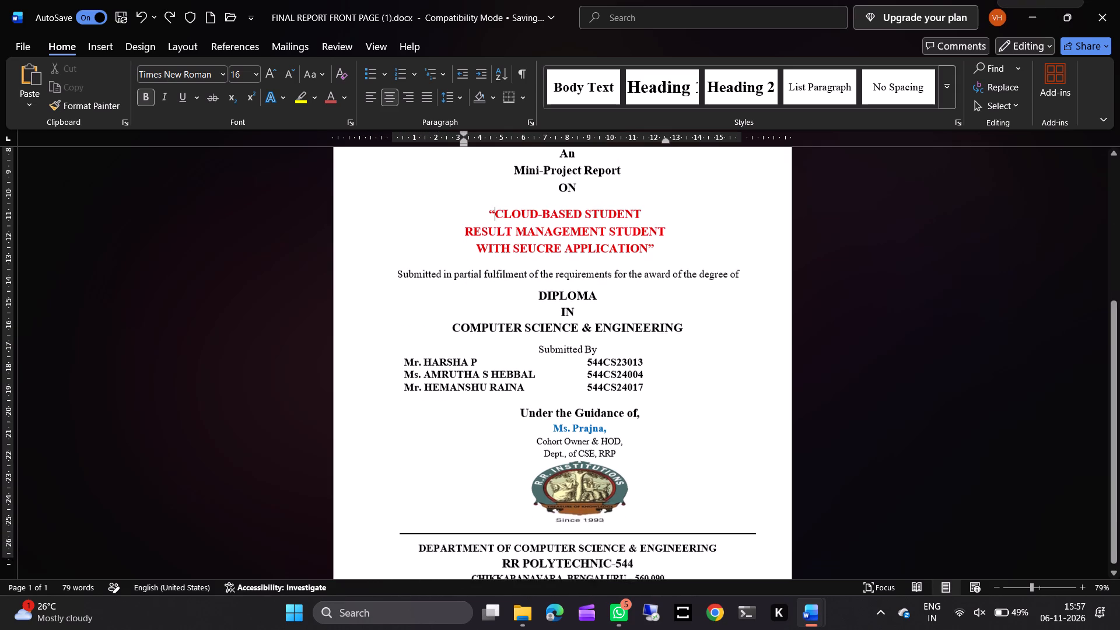
scroll(530, 368, "down", 1)
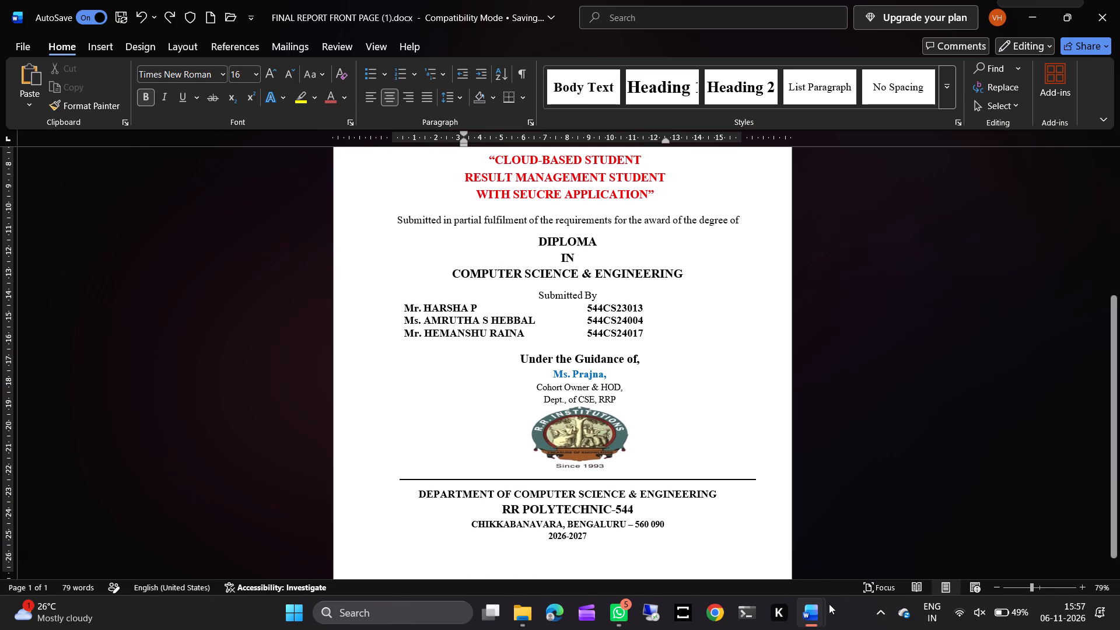
left_click(807, 619)
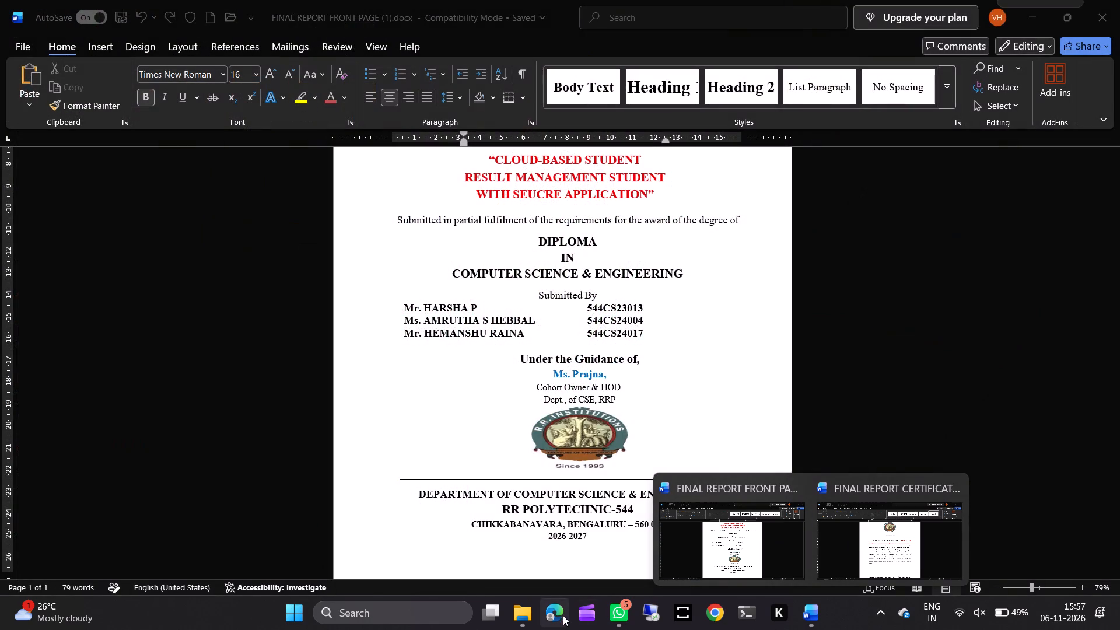
left_click(523, 615)
double_click(240, 121)
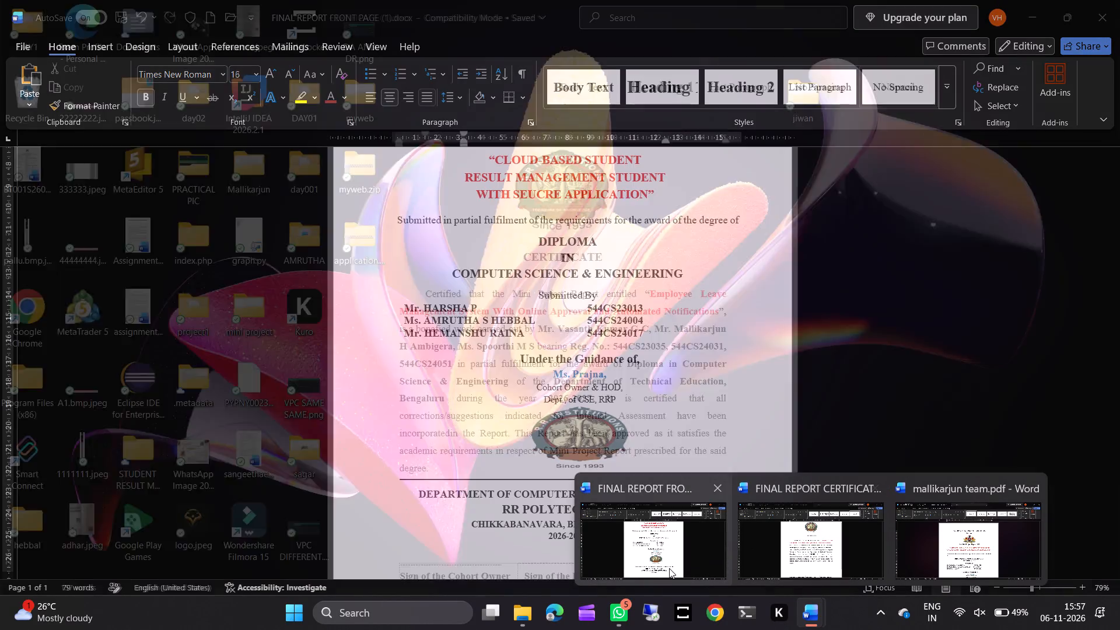
left_click(669, 568)
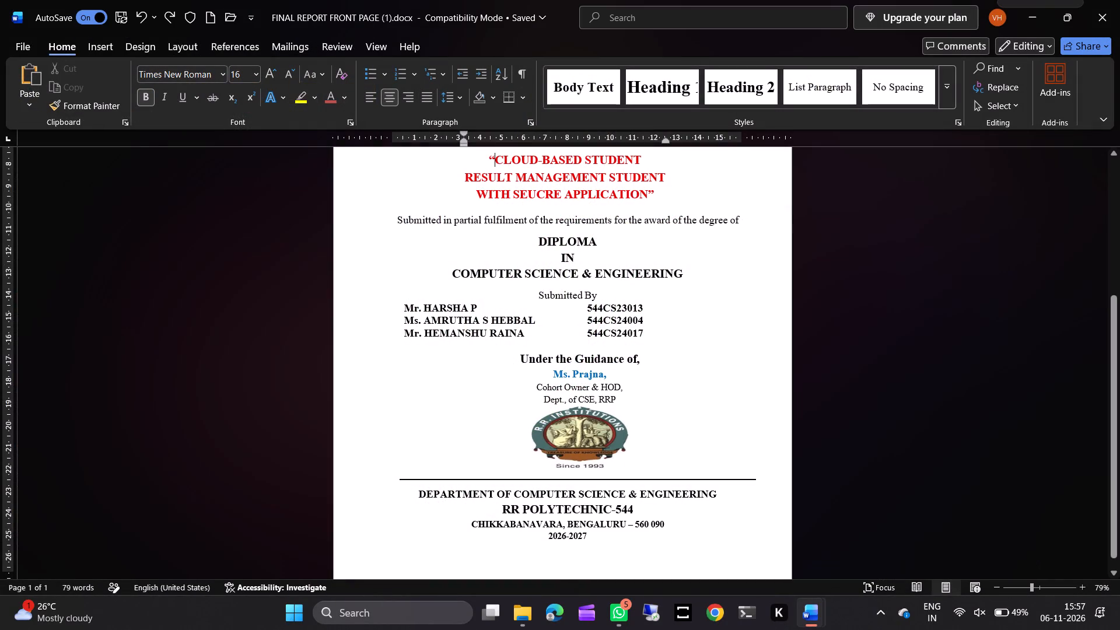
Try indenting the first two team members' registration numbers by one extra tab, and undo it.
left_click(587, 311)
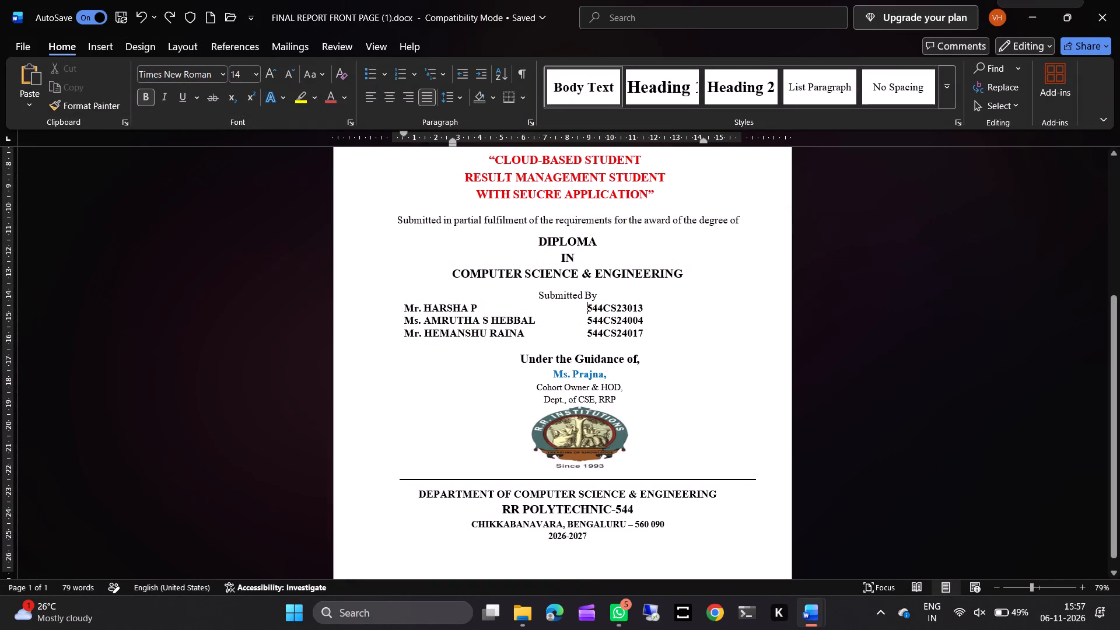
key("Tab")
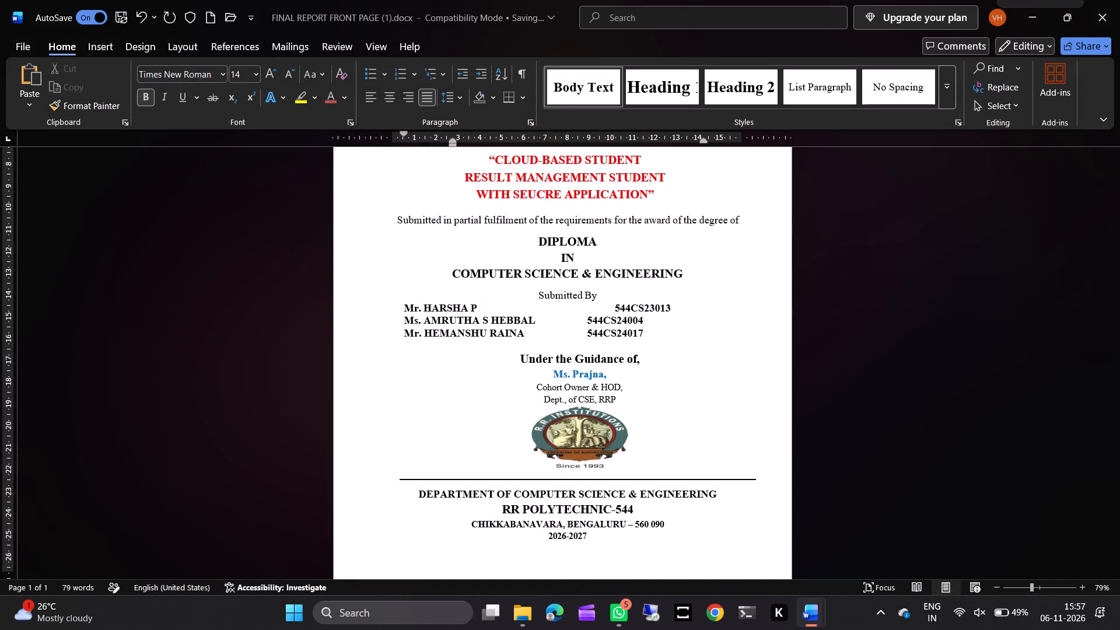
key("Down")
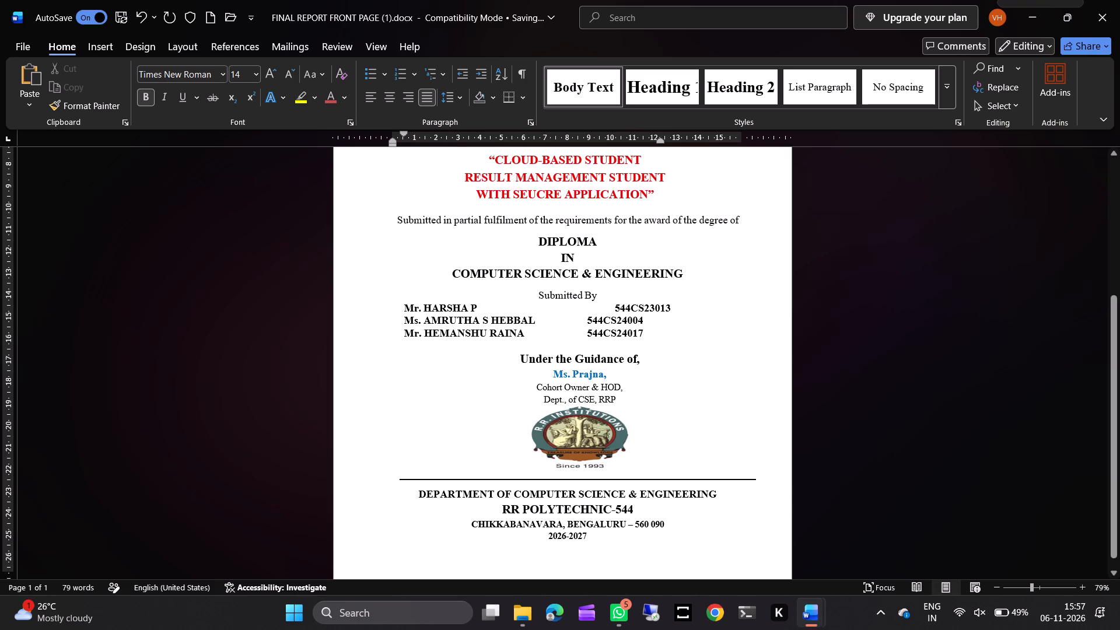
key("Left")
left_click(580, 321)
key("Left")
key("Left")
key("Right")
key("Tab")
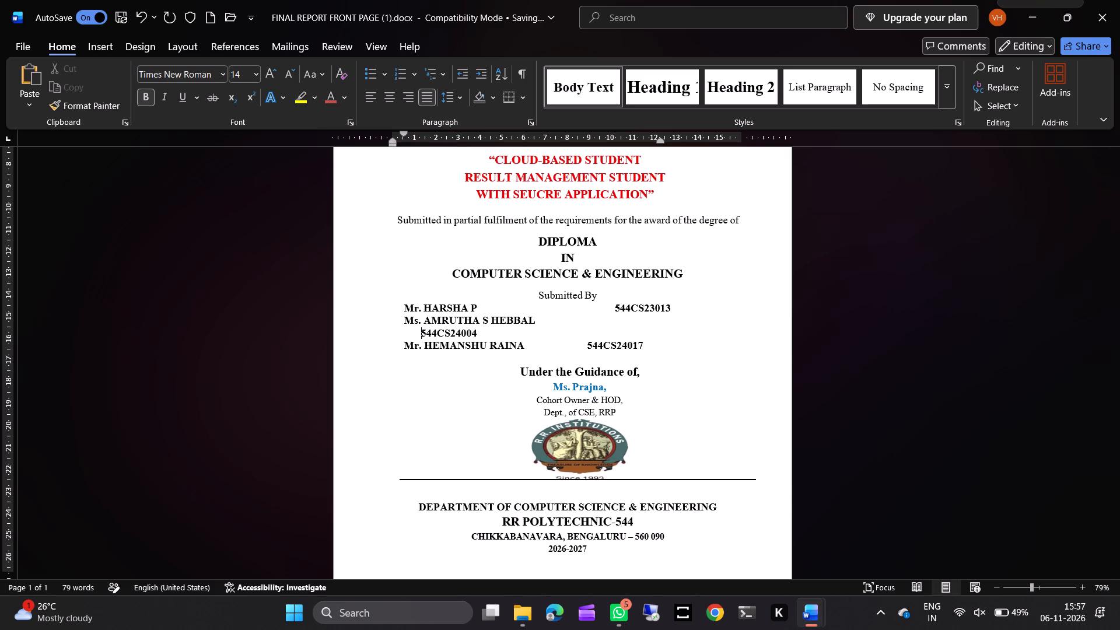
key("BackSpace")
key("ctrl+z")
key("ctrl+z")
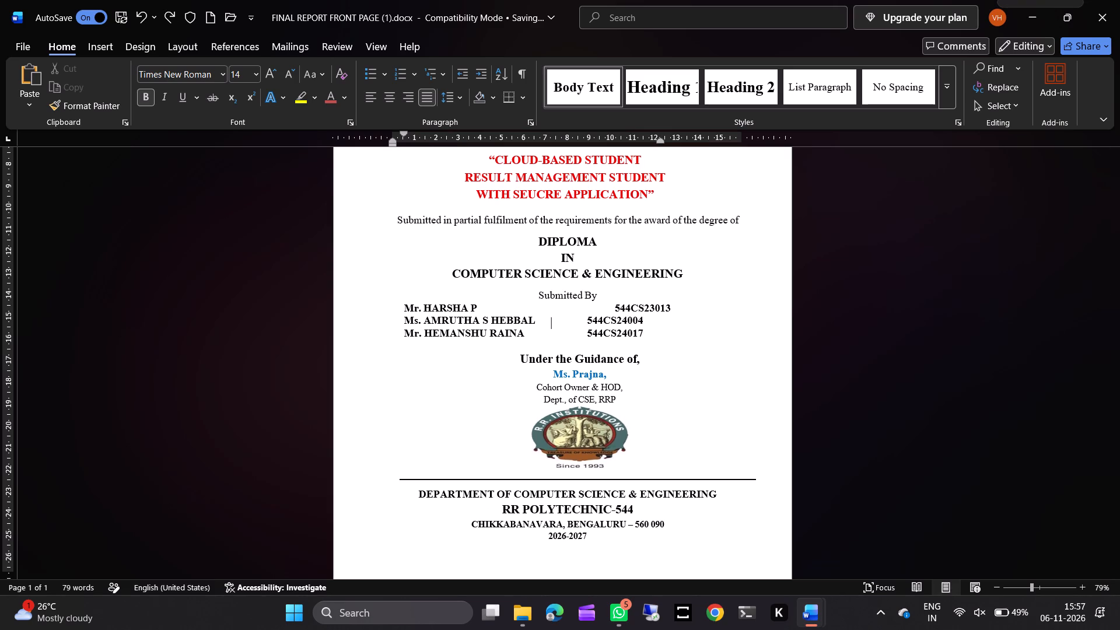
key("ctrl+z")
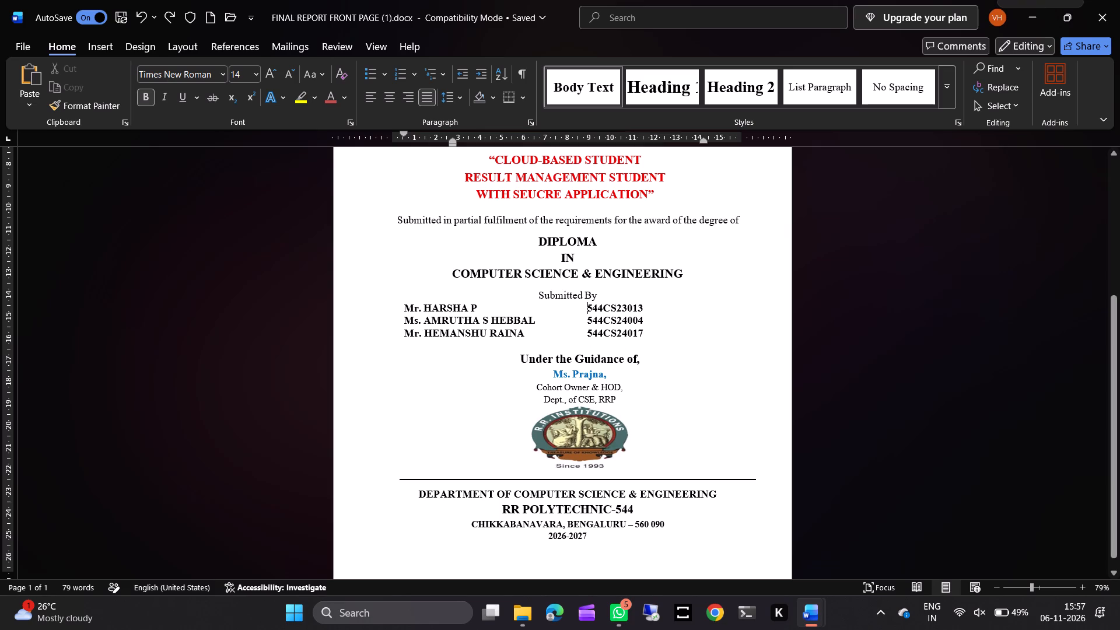
Set up a PDF copy of the front page named amrutha team in the AMRUTHA folder, but decline replacing the existing file.
scroll(542, 422, "up", 2)
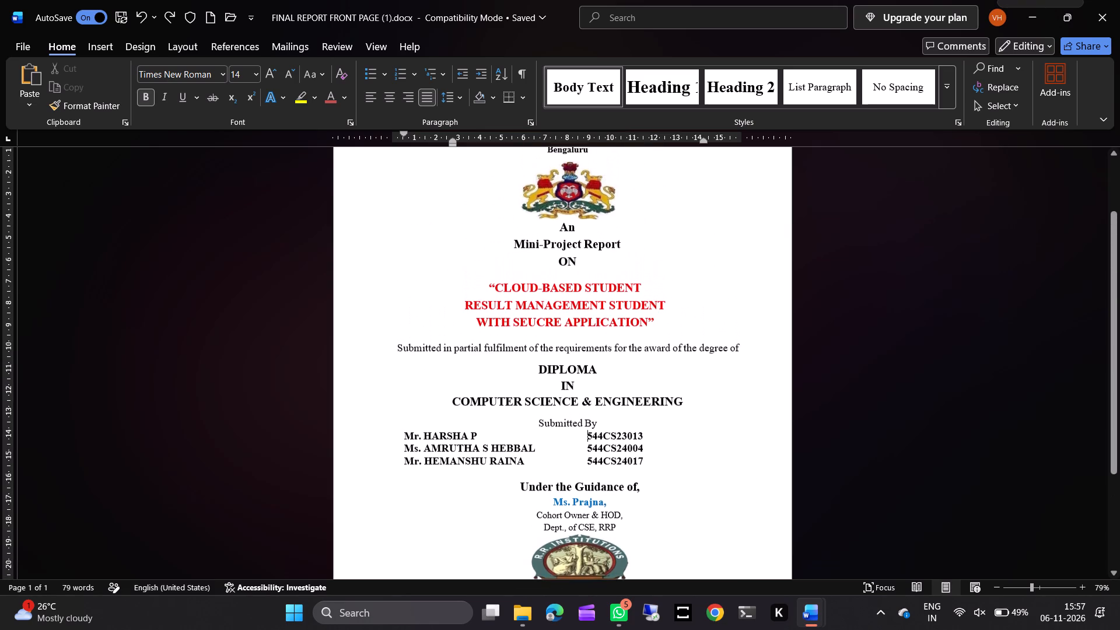
scroll(542, 422, "up", 1)
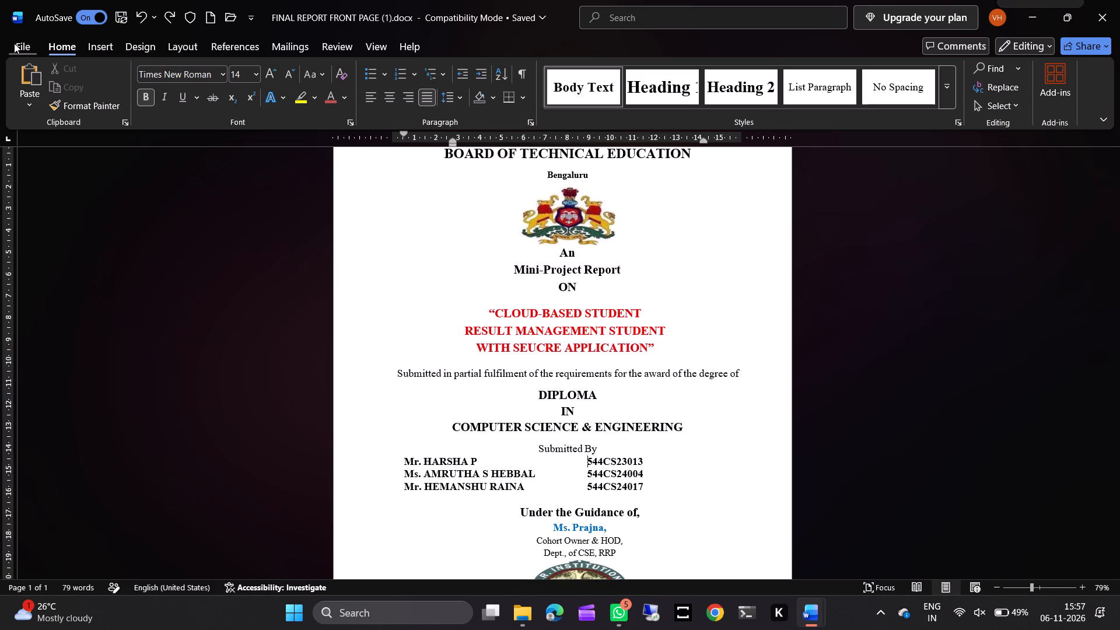
left_click(14, 43)
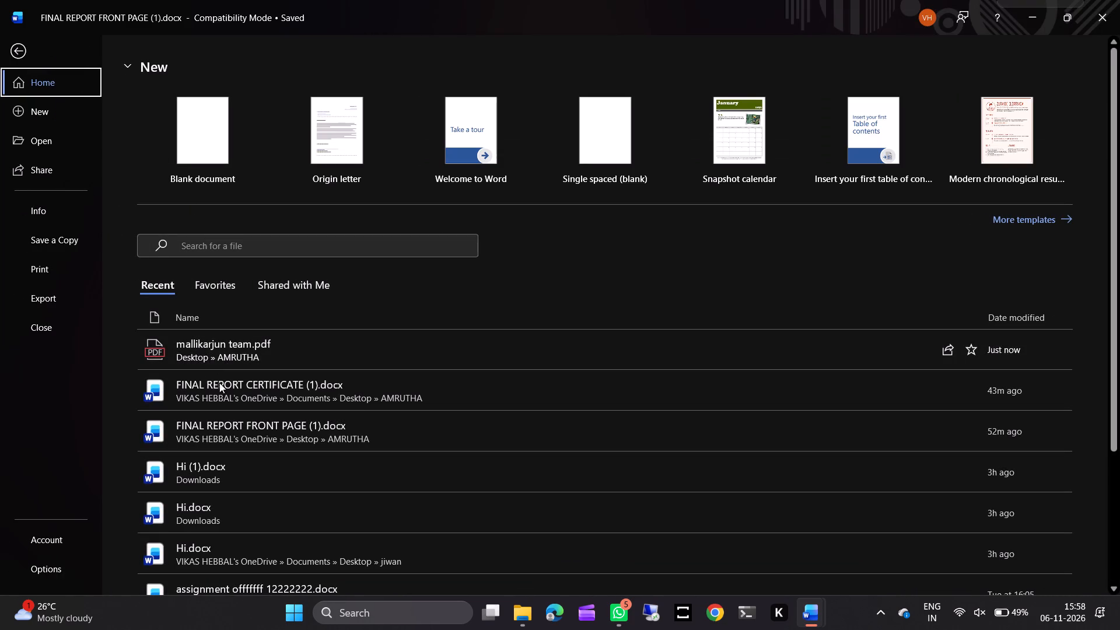
left_click(62, 233)
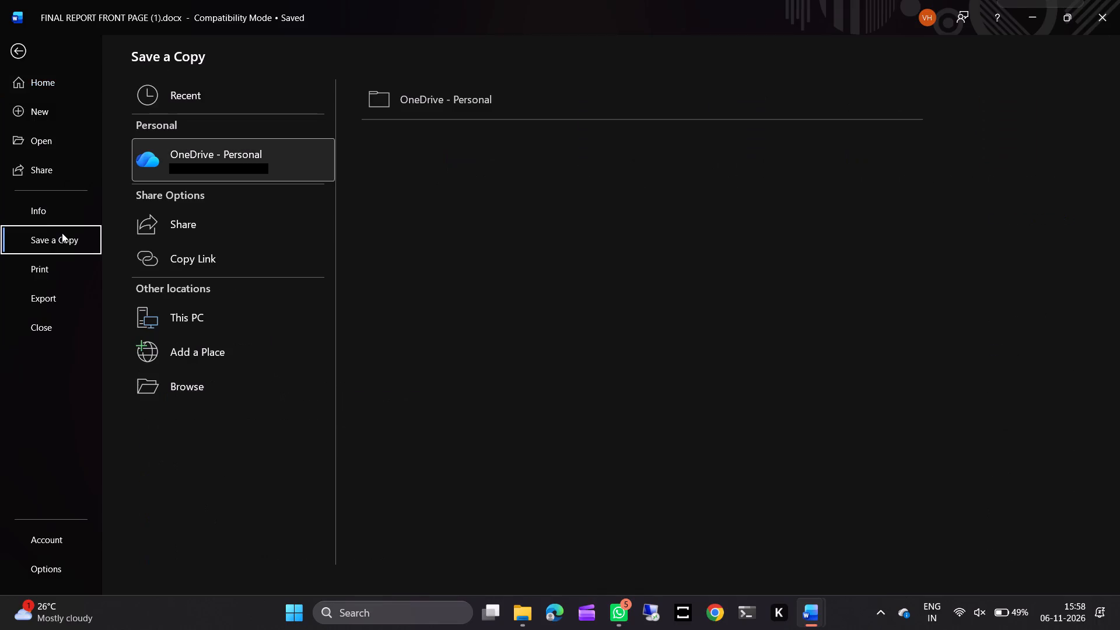
left_click(163, 307)
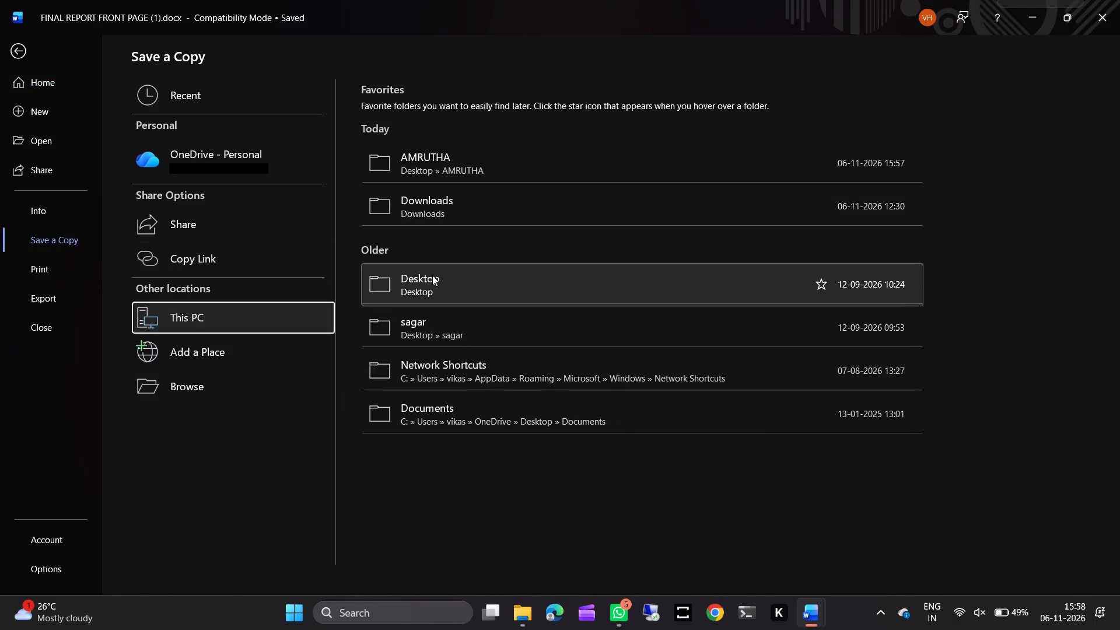
double_click(450, 174)
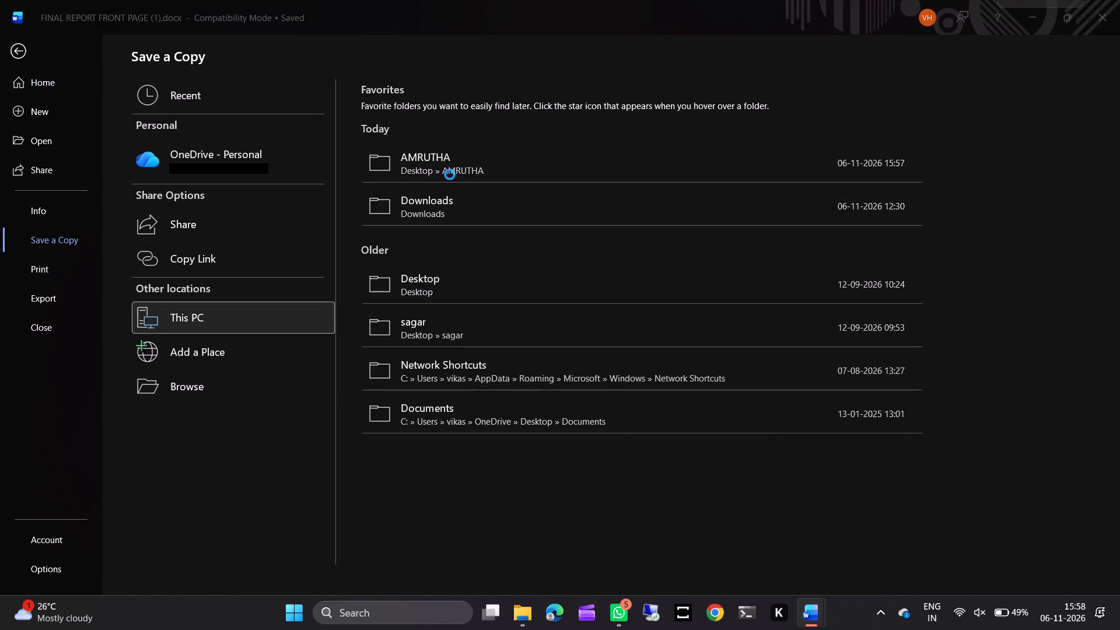
key("BackSpace")
type("amrutha team")
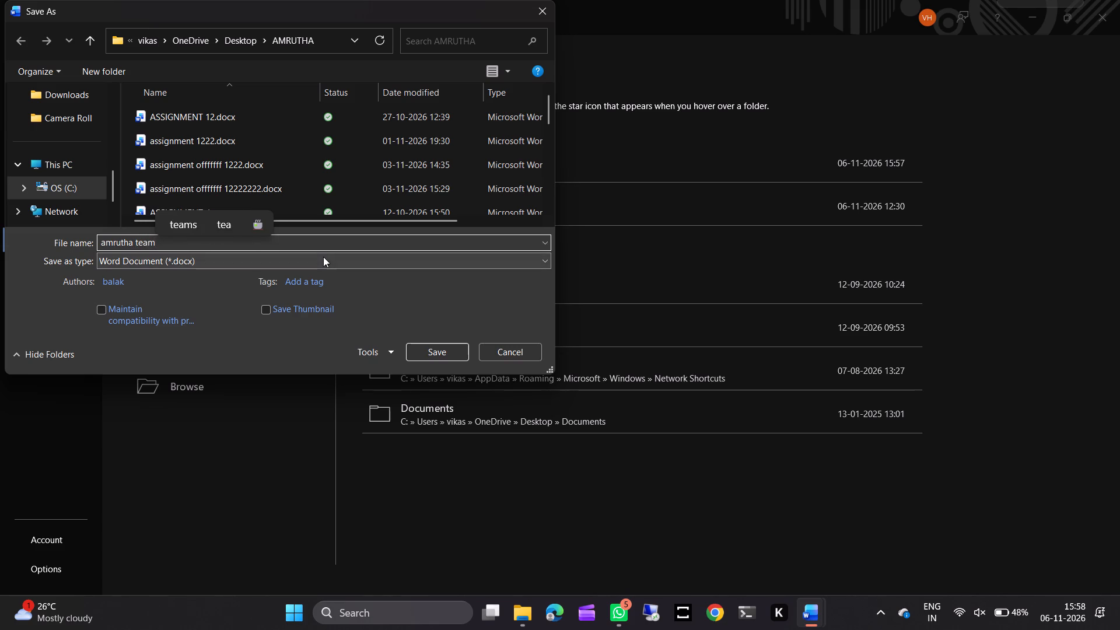
left_click_drag(323, 257, 290, 348)
left_click(290, 348)
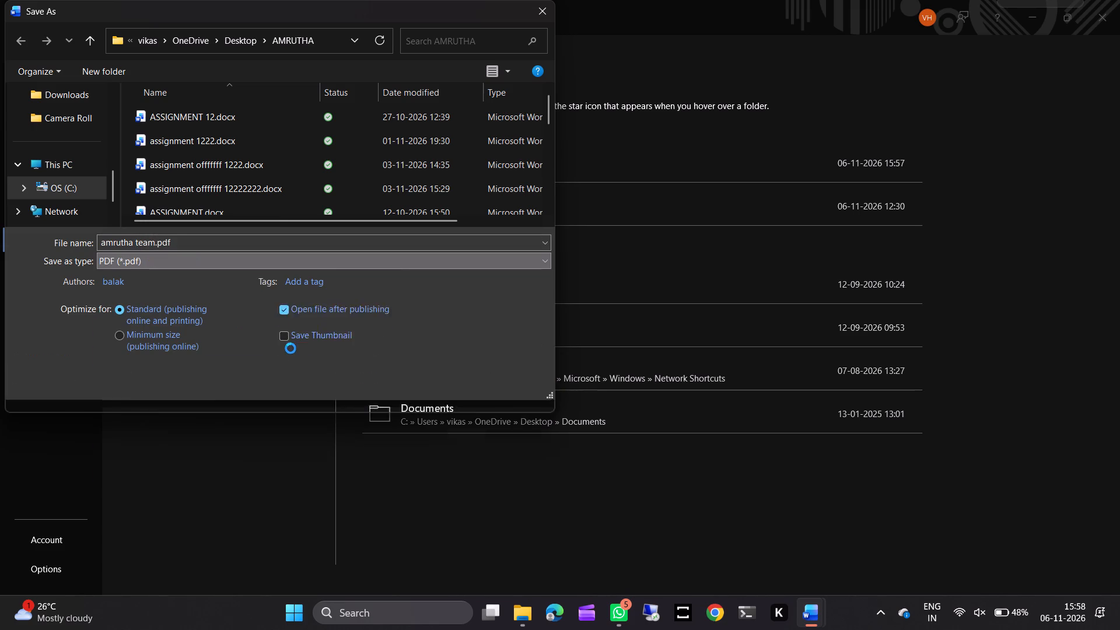
left_click(443, 374)
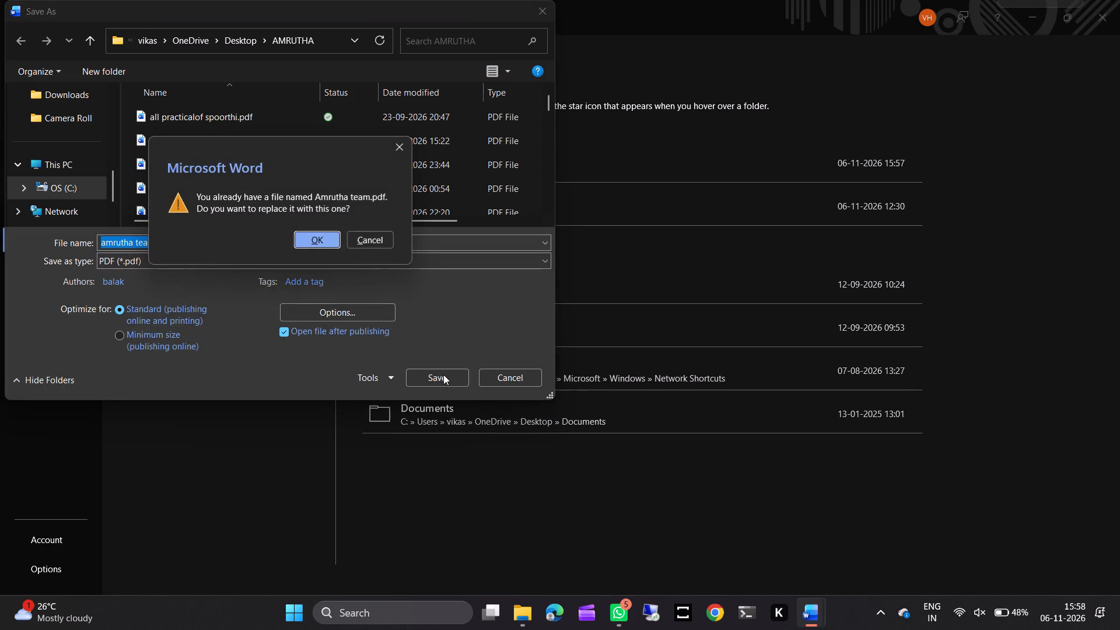
left_click(435, 240)
left_click(377, 242)
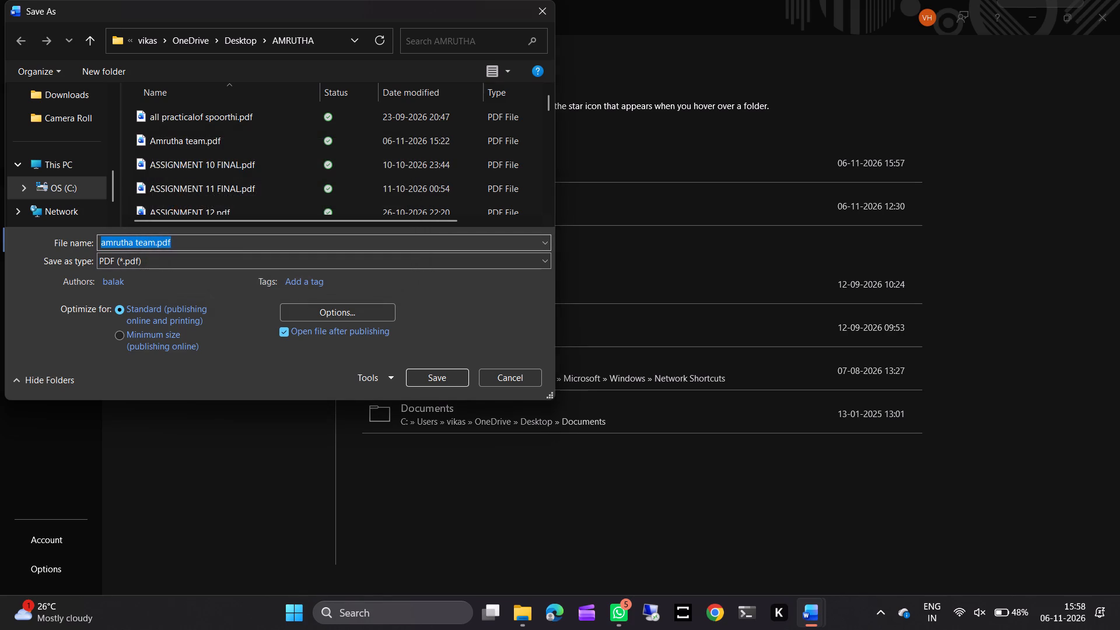
left_click(132, 244)
key("2")
key("2")
key("2")
key("2")
key("2")
key("2")
key("2")
key("2")
key("2")
key("2")
key("2")
key("2")
key("2")
key("2")
key("2")
key("2")
key("2")
key("2")
key("2")
key("2")
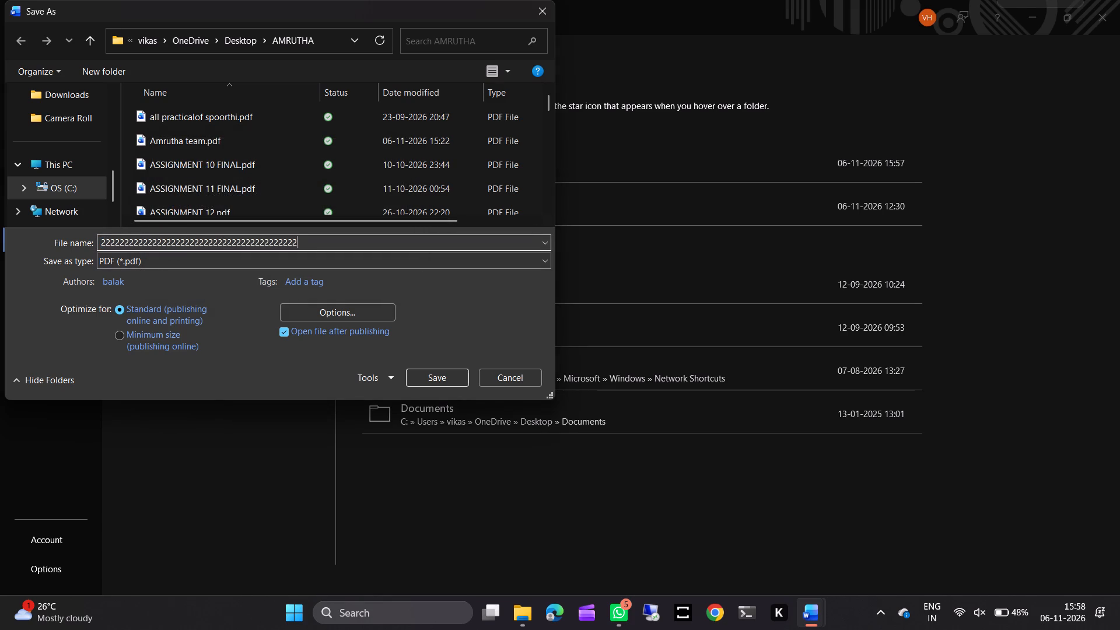
type("amrytha")
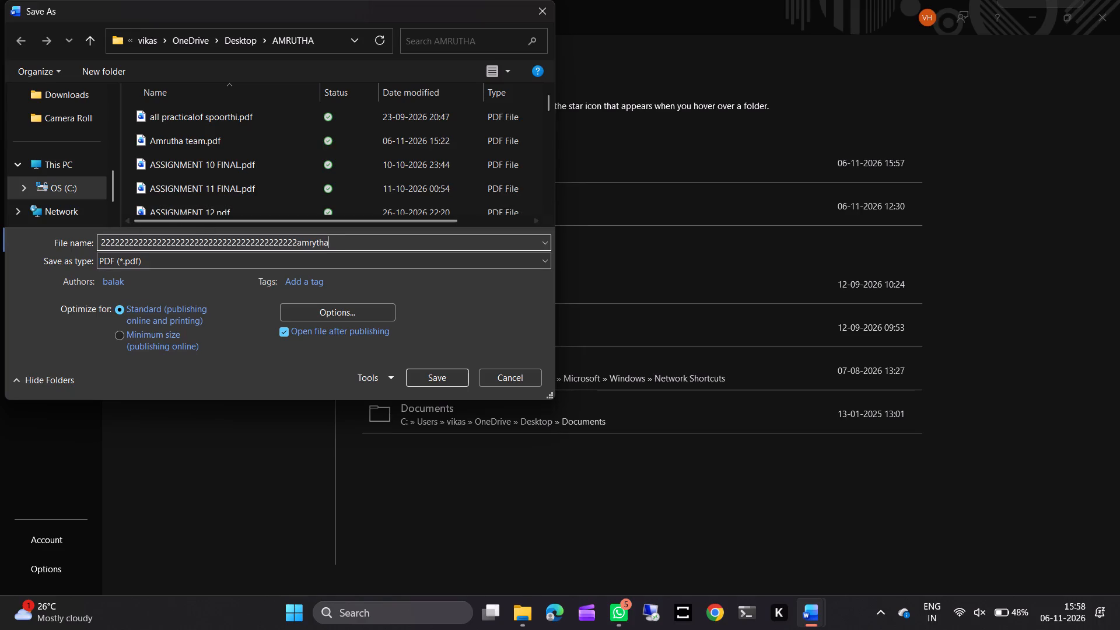
left_click(239, 242)
key("BackSpace")
key("BackSpace")
key("BackSpace")
key("BackSpace")
key("BackSpace")
key("BackSpace")
key("BackSpace")
key("BackSpace")
key("BackSpace")
key("BackSpace")
key("BackSpace")
key("BackSpace")
key("BackSpace")
key("BackSpace")
key("BackSpace")
key("BackSpace")
key("BackSpace")
key("BackSpace")
key("BackSpace")
key("BackSpace")
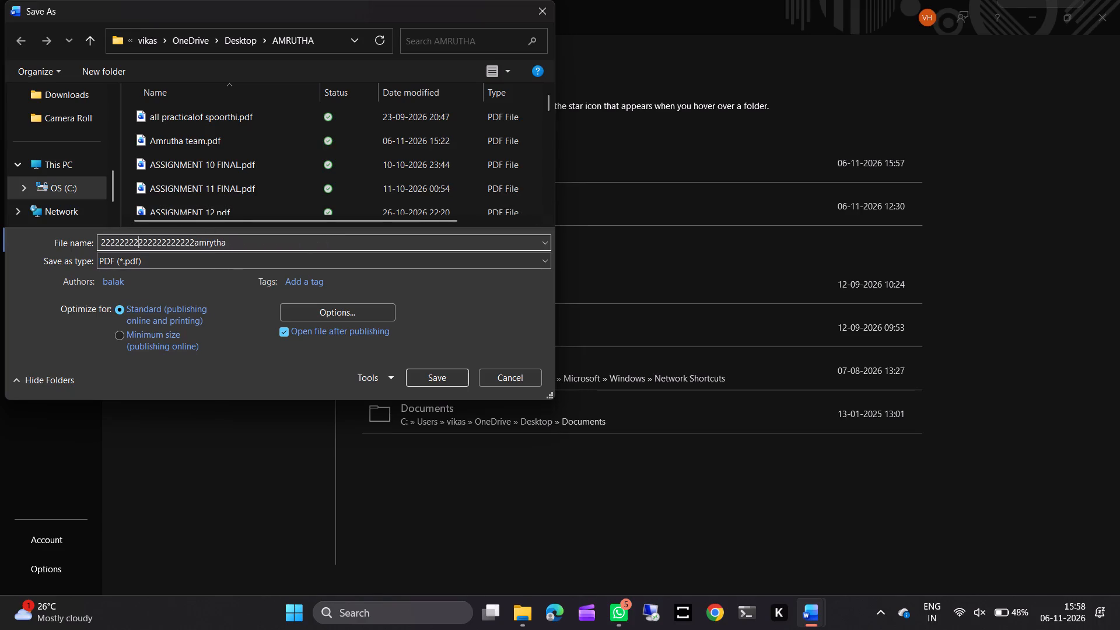
left_click(441, 376)
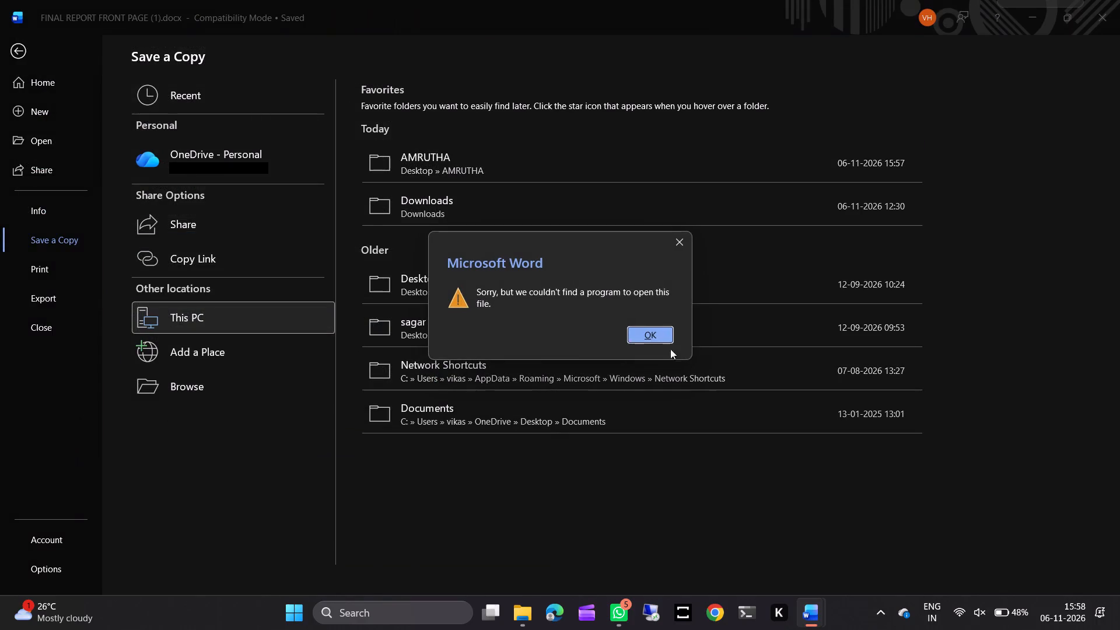
left_click(659, 334)
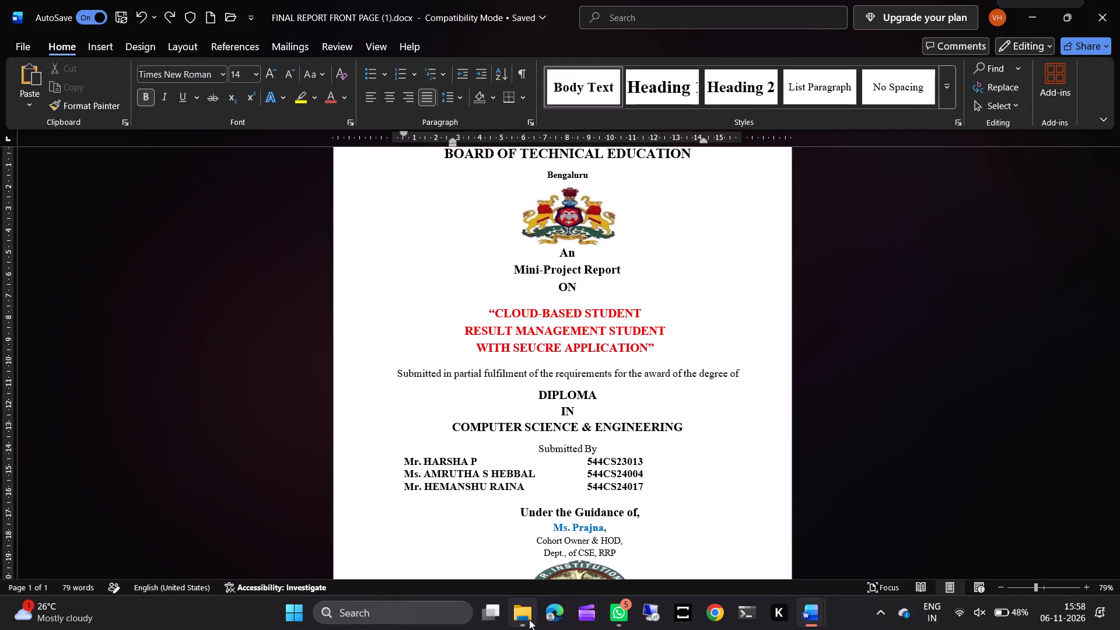
left_click(529, 619)
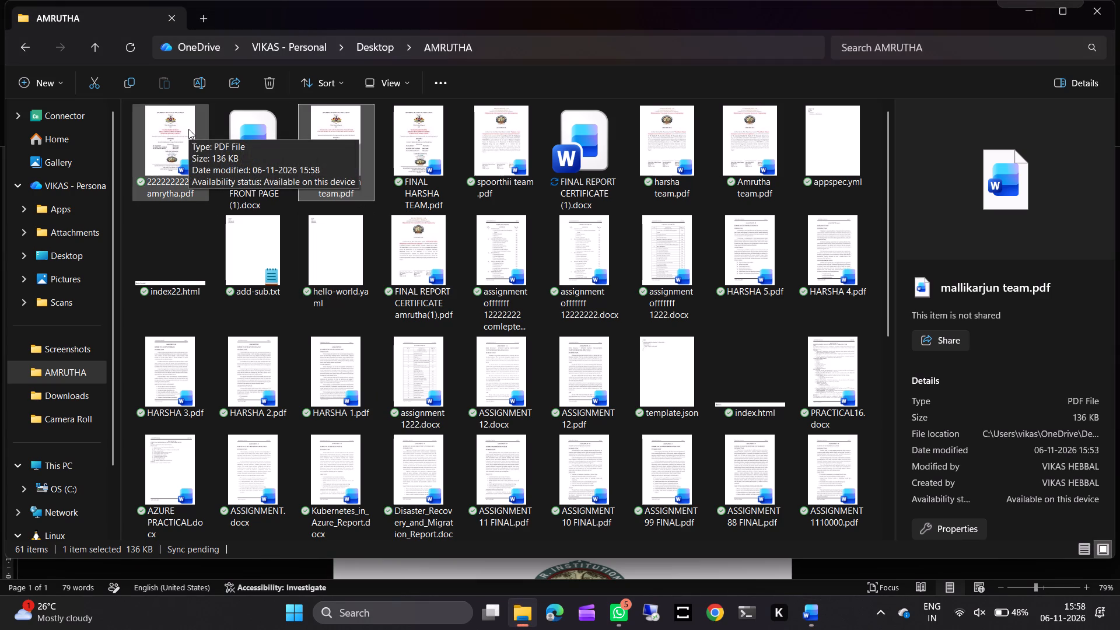
left_click(166, 145)
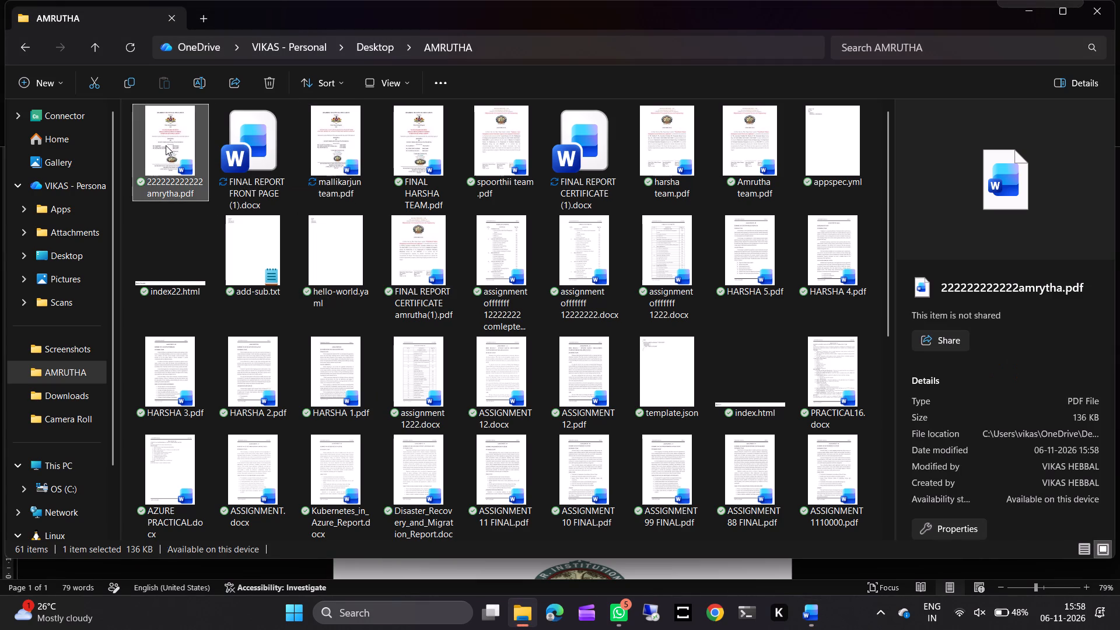
key("ctrl+c")
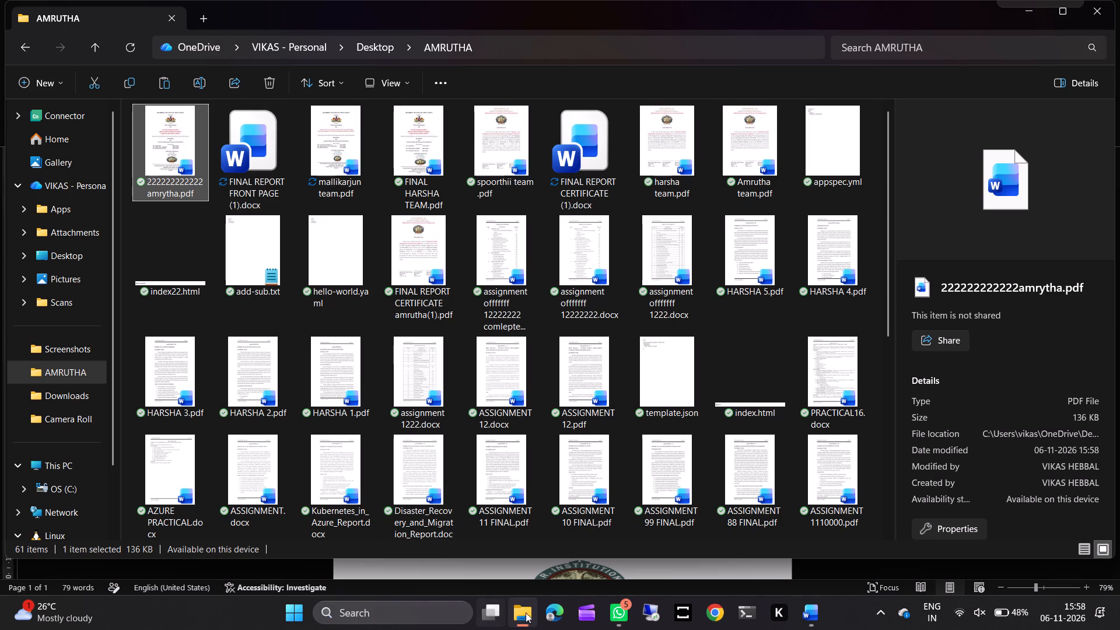
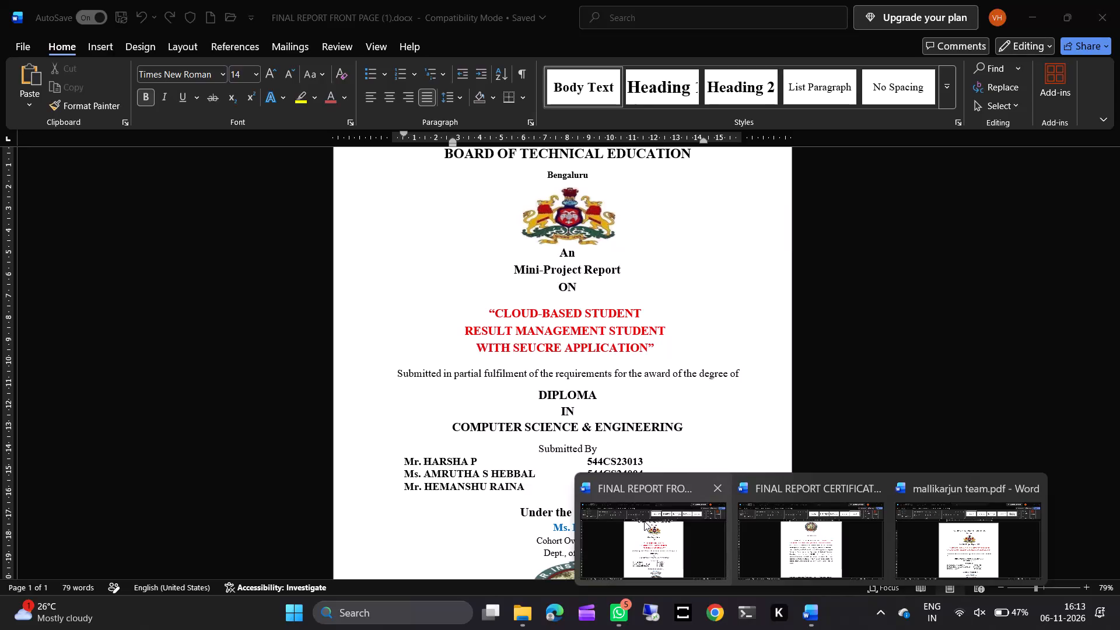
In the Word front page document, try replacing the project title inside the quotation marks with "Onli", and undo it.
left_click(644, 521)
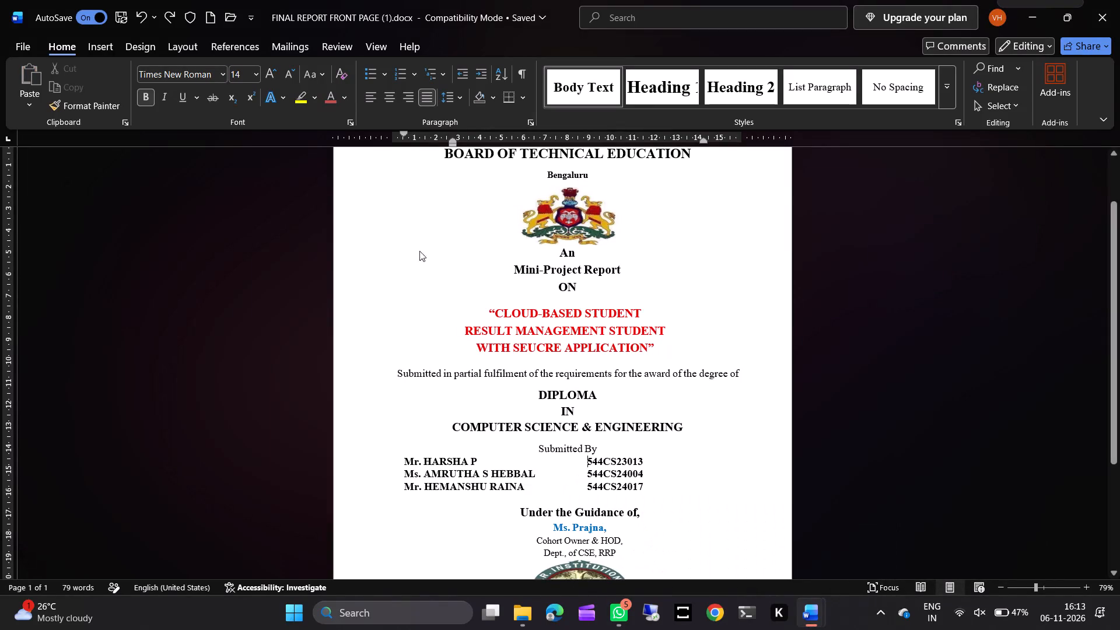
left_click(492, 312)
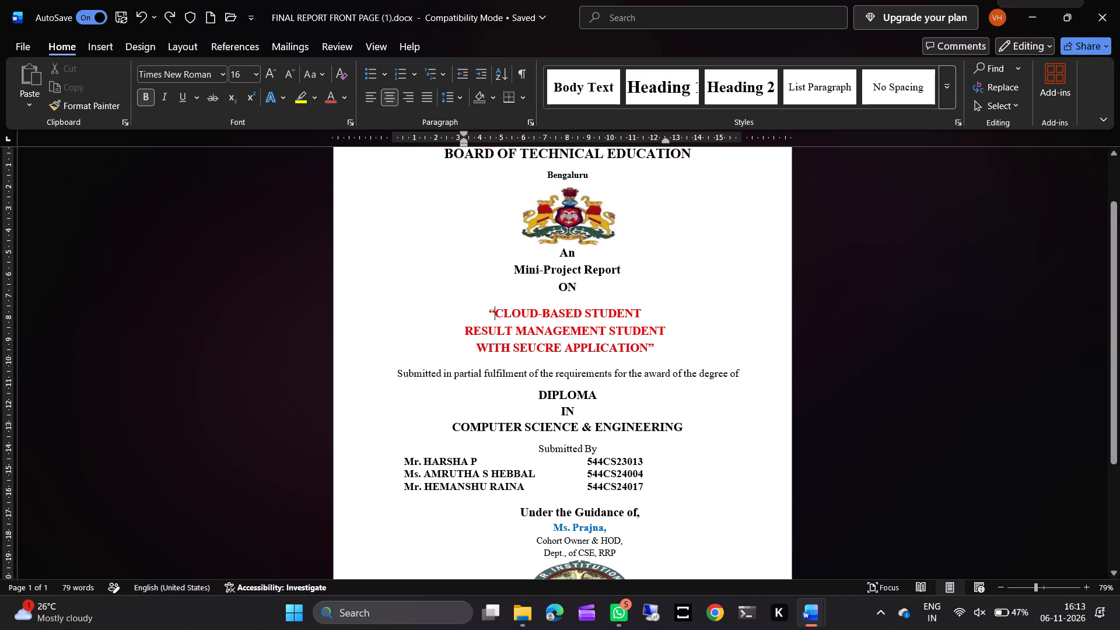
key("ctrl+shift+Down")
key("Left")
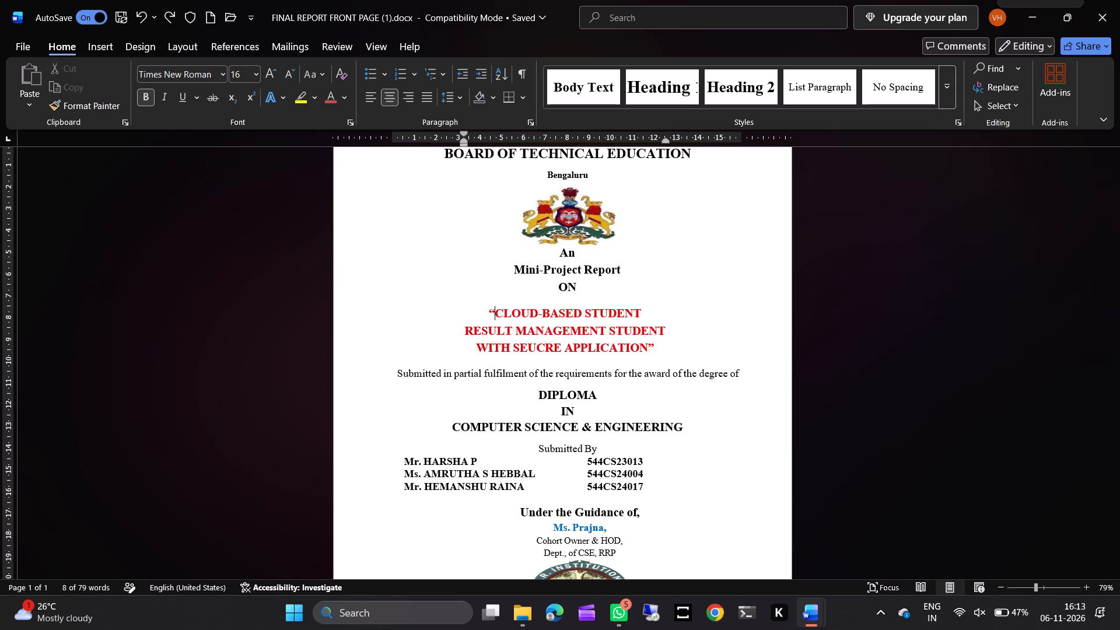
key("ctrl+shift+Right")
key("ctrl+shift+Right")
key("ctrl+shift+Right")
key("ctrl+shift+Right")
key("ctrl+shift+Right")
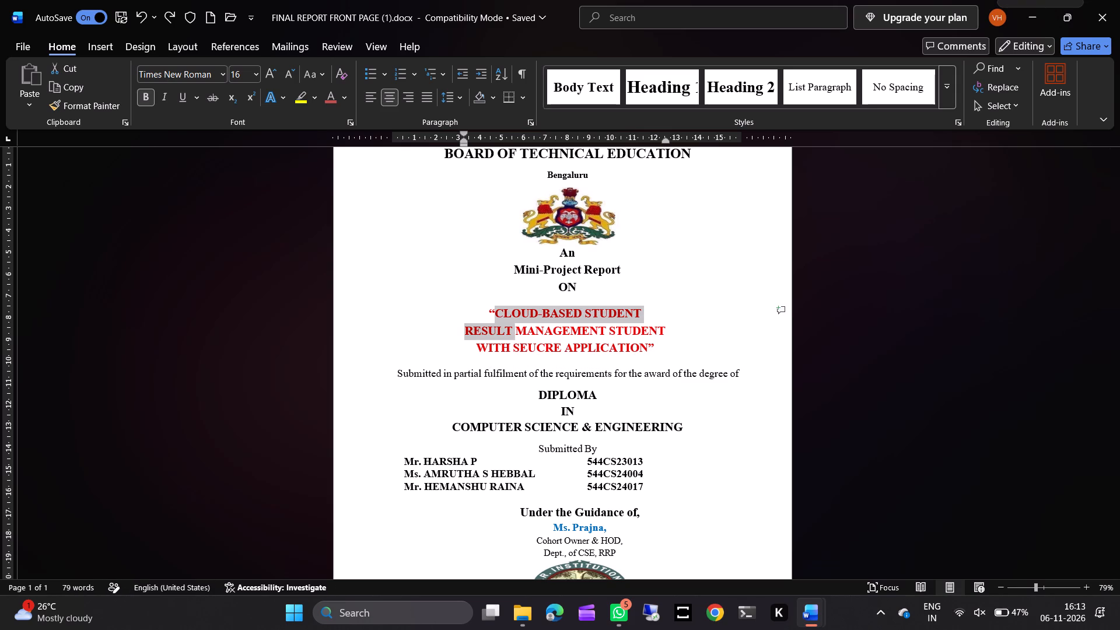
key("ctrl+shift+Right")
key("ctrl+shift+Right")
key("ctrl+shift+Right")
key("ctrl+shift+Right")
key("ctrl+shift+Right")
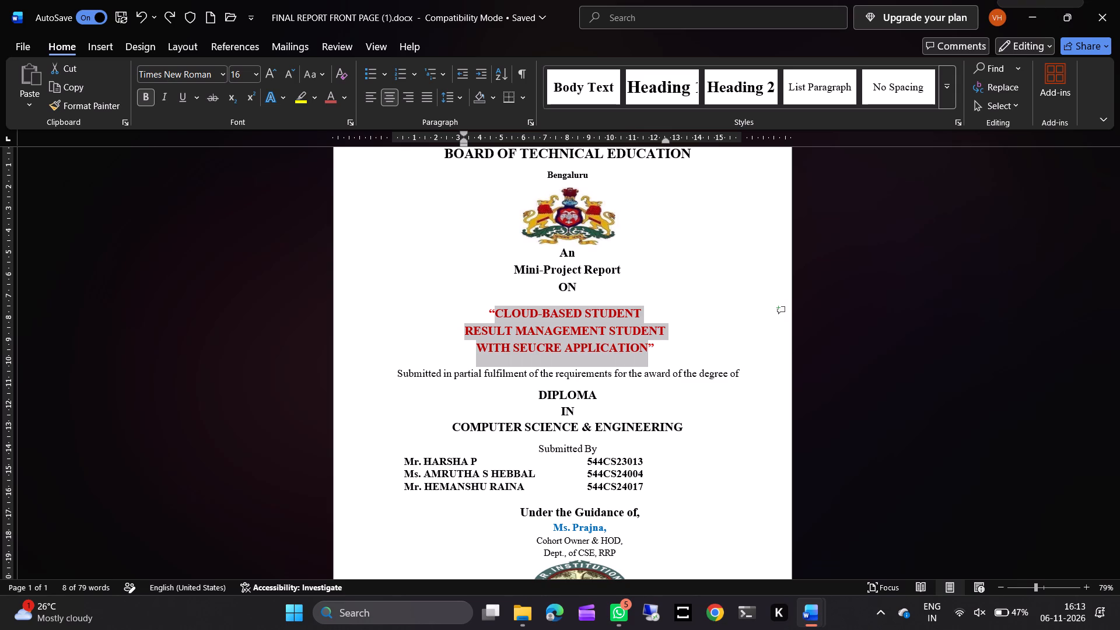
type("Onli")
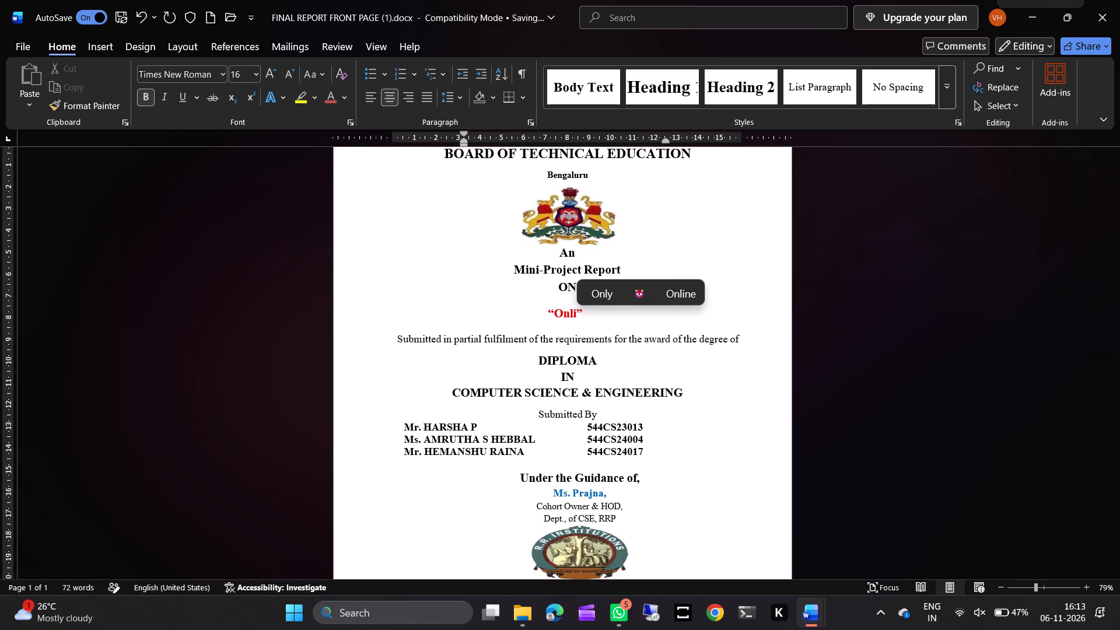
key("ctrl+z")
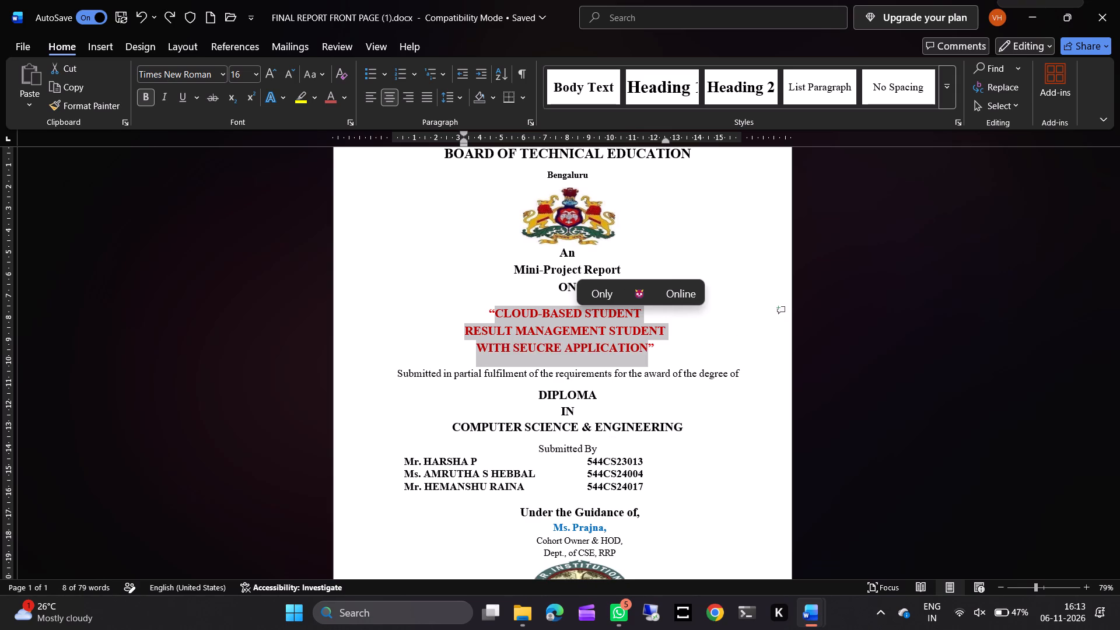
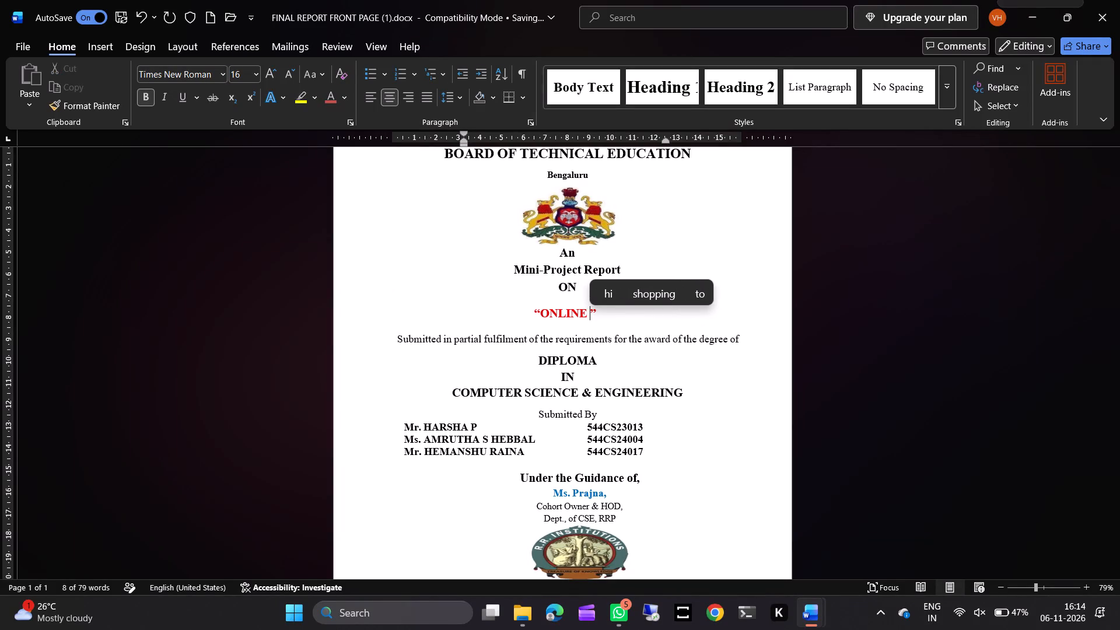
Extend the quoted project title after "ONLINE" with "EXAM EVALUATION", separating the two words with a space and leaving a trailing space.
type("EXAM")
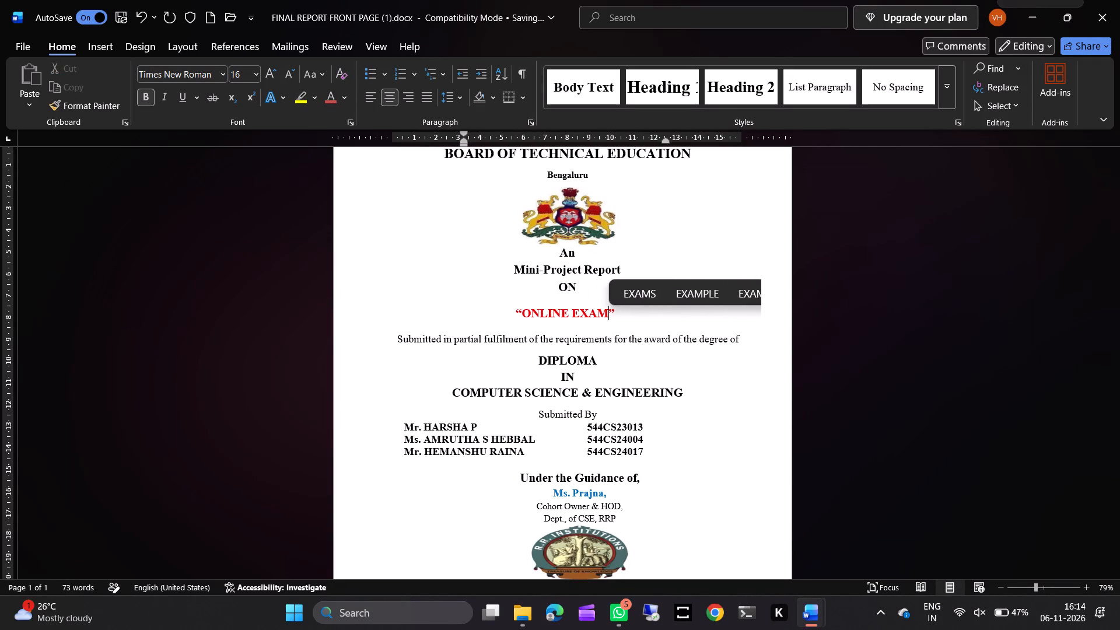
type("EVALUATION")
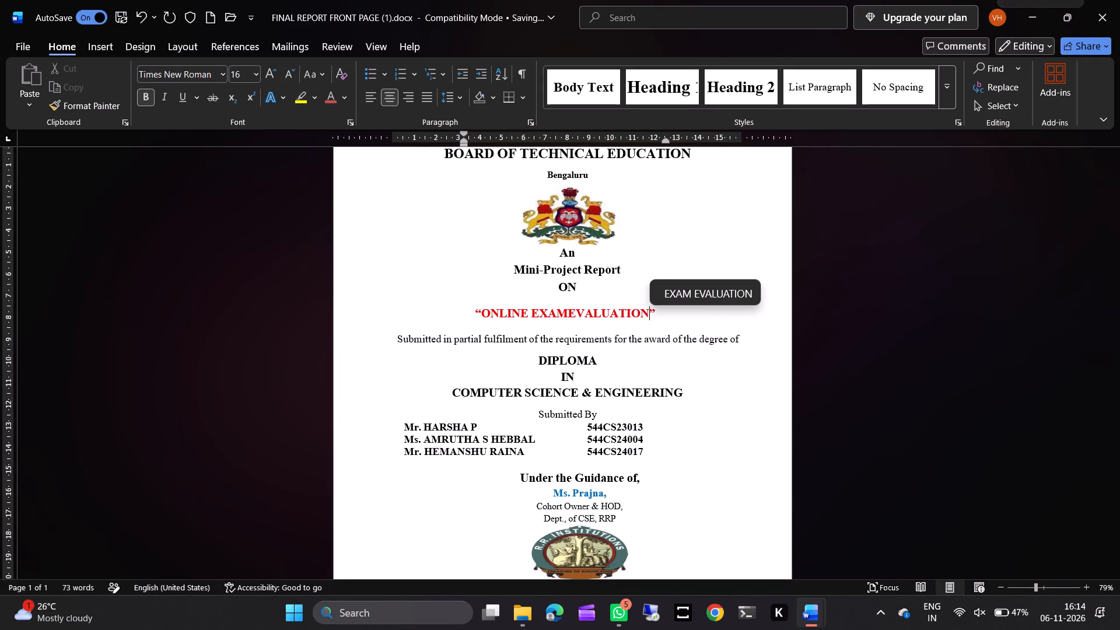
key("Left")
key("Left")
key("Left")
key("Left")
key("Left")
key("Left")
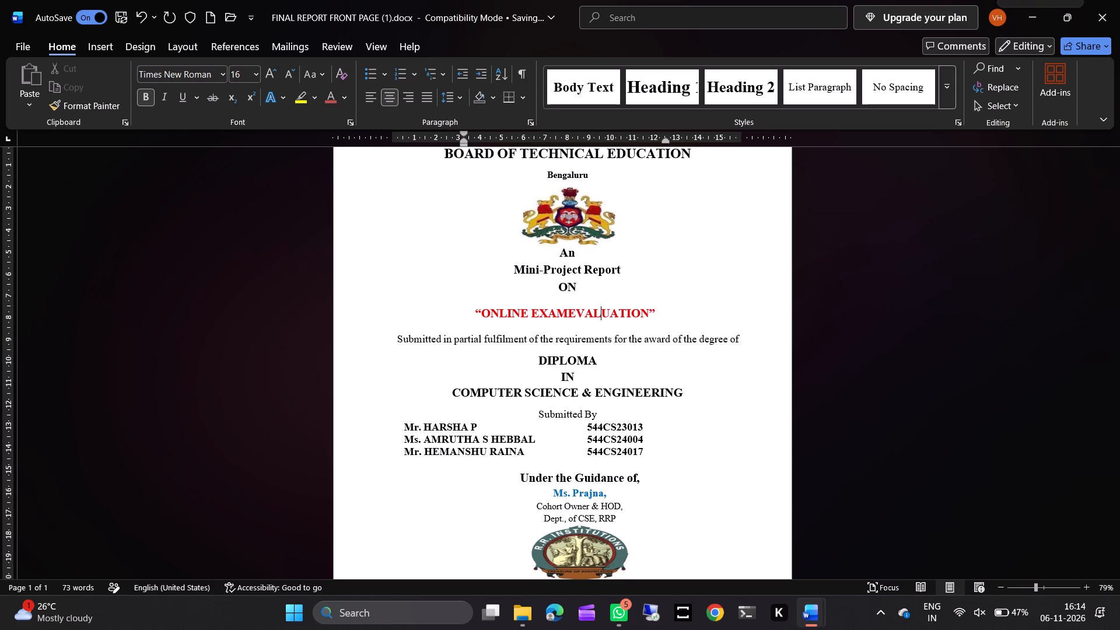
key("Left")
key("Left")
key("Left")
key("Left")
key("space")
key("Right")
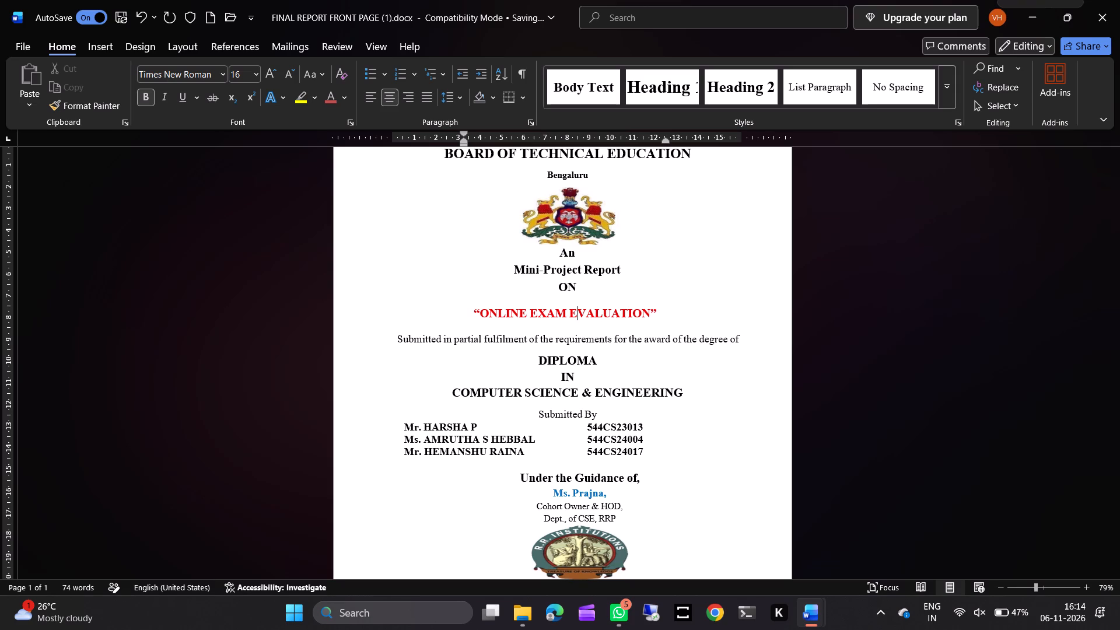
key("Right")
key("Right")
key("Right")
key("Right")
key("Right")
key("Right")
key("Right")
key("Right")
key("Right")
key("space")
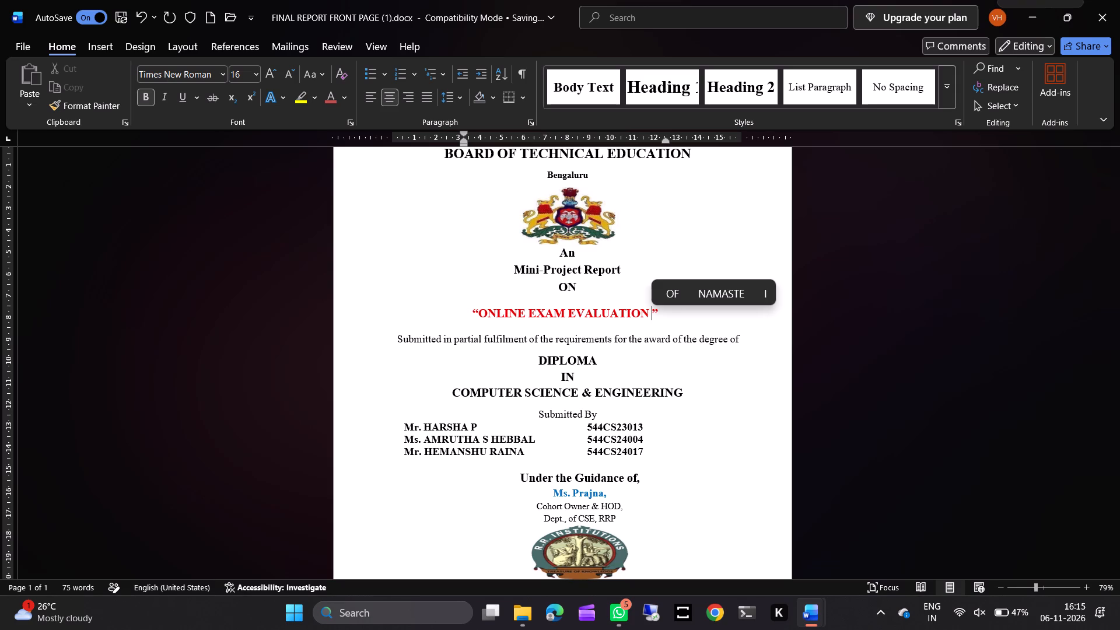